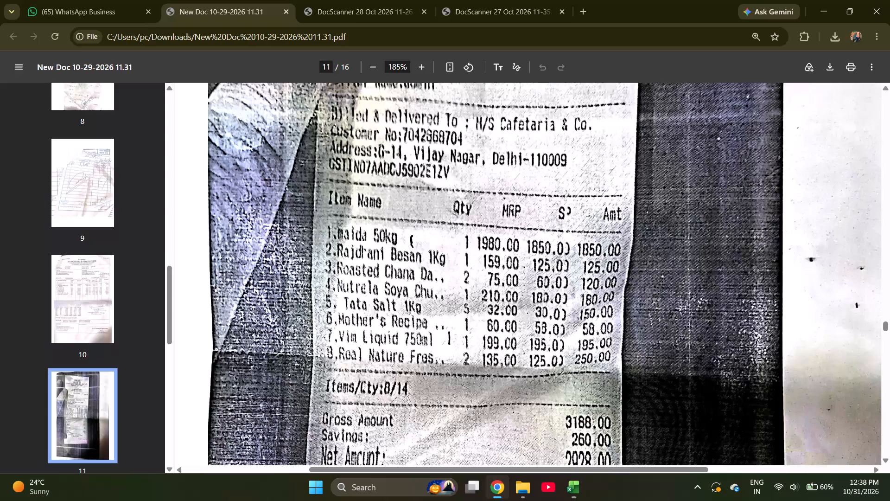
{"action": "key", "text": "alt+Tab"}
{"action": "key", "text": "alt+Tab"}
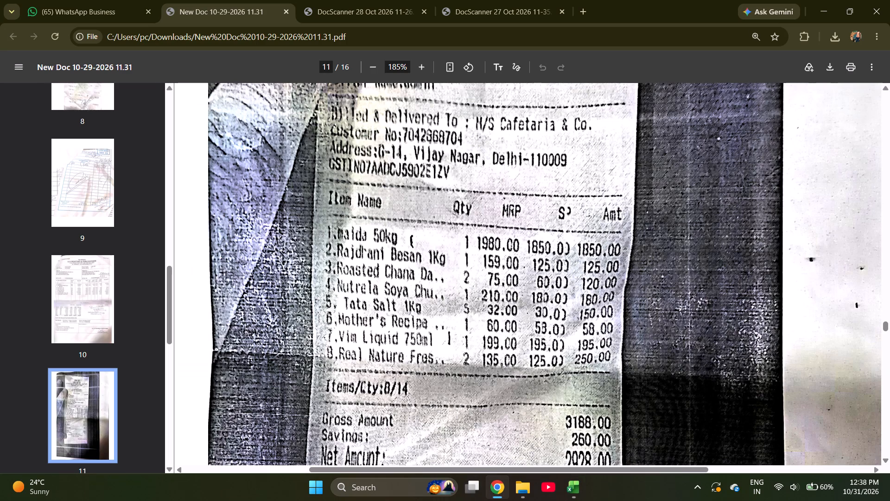
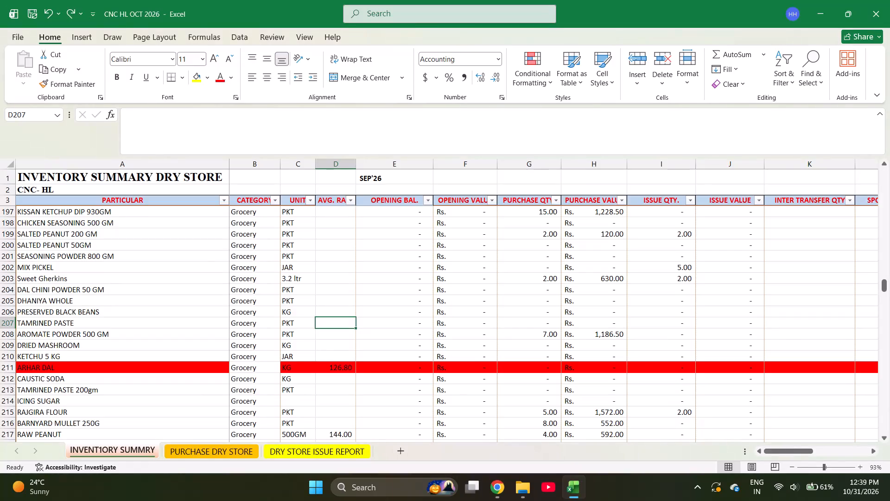
In the PURCHASE DRY STORE sheet, fill the 26-Oct-26 date and CHOPRA STORE supplier down from row 544 through row 551.
{"action": "key", "text": "alt+Tab"}
{"action": "key", "text": "alt+Tab"}
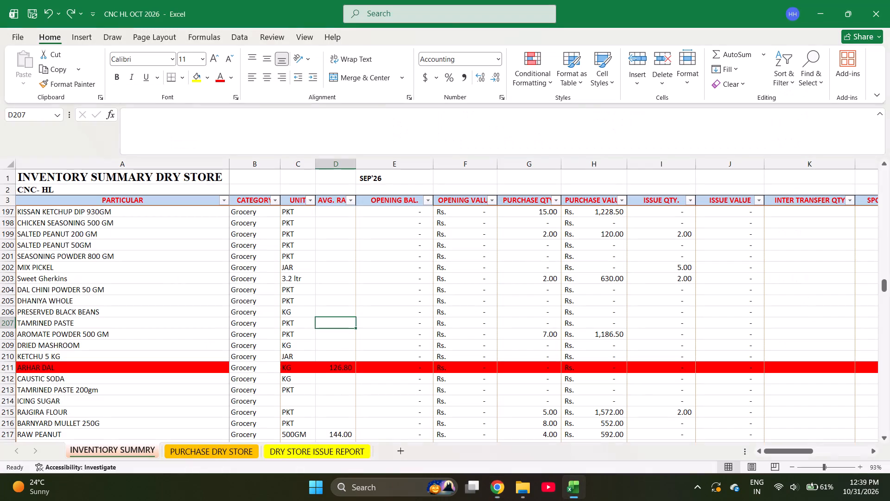
{"action": "key", "text": "ctrl+Page_Down"}
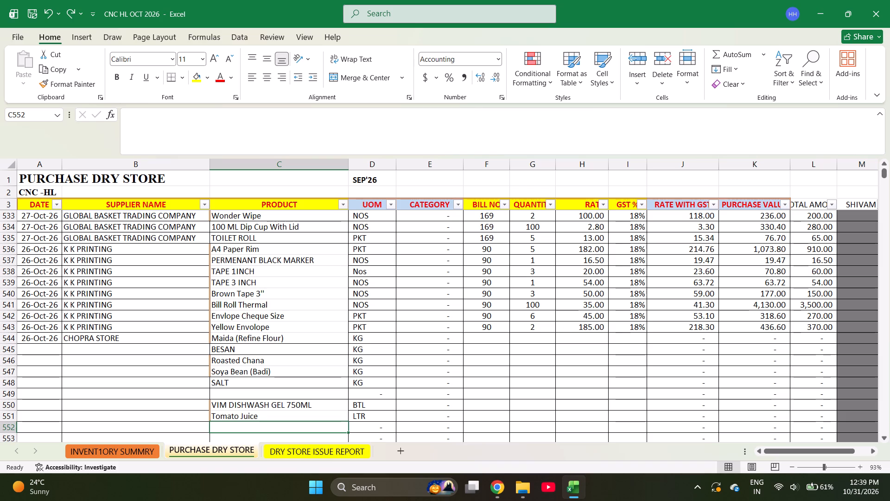
{"action": "key", "text": "ctrl+Left"}
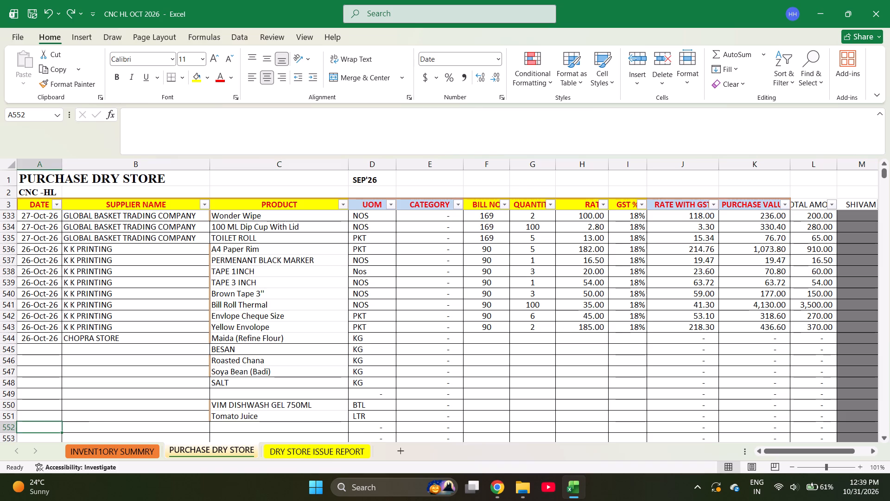
{"action": "key", "text": "ctrl+Up"}
{"action": "key", "text": "shift+Right"}
{"action": "key", "text": "shift+Down"}
{"action": "key", "text": "shift+Down"}
{"action": "key", "text": "shift+Down"}
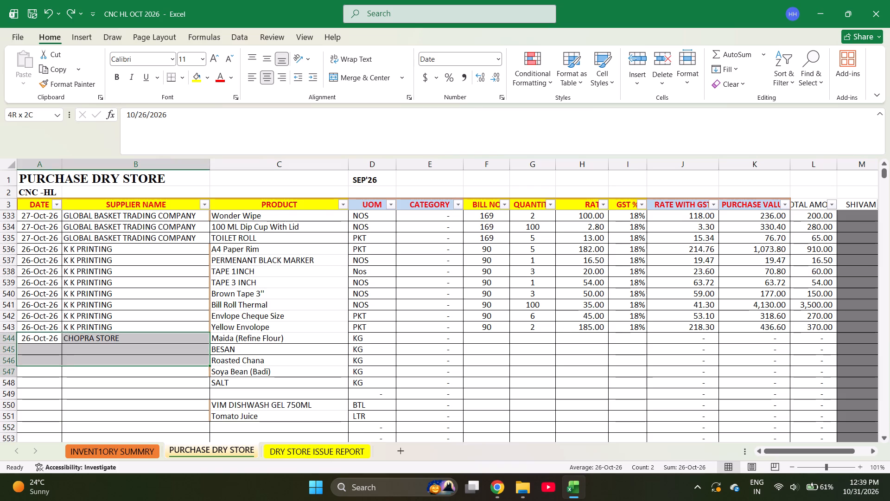
{"action": "key", "text": "shift+Down"}
{"action": "key", "text": "shift+Down"}
{"action": "key", "text": "shift+Down"}
{"action": "key", "text": "shift+Down"}
{"action": "key", "text": "ctrl+d"}
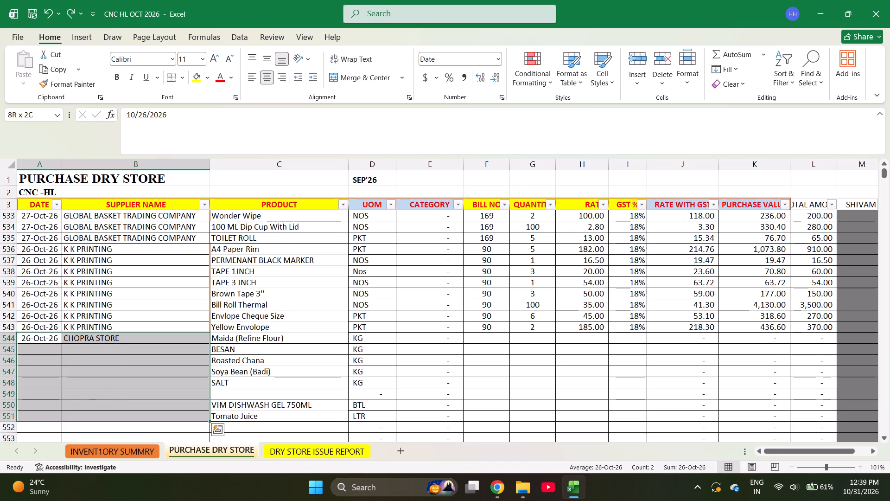
Look up the bill number on the scanned Chopra Store bill in Chrome and enter 4164 as the Maida row's bill number in Excel.
{"action": "key", "text": "Right"}
{"action": "key", "text": "Right"}
{"action": "key", "text": "Right"}
{"action": "key", "text": "Right"}
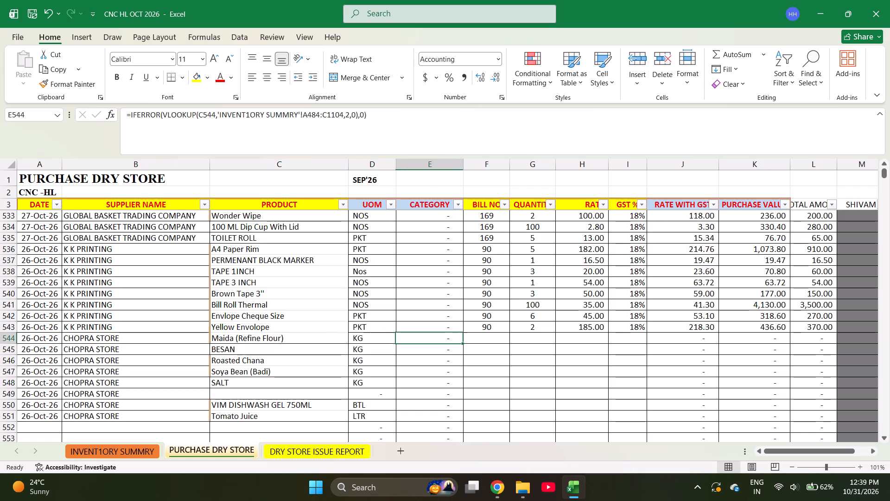
{"action": "key", "text": "Right"}
{"action": "key", "text": "alt+Tab"}
{"action": "key", "text": "alt+Tab"}
{"action": "key", "text": "alt+Tab"}
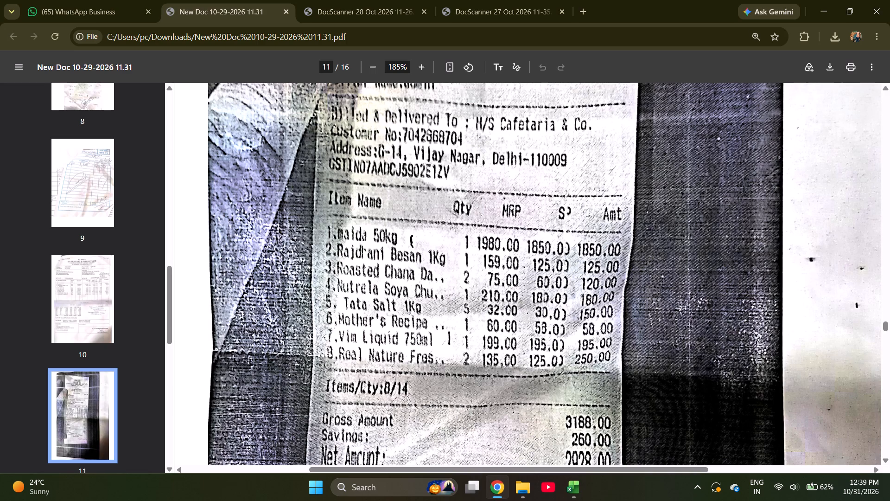
{"action": "key", "text": "alt+Tab"}
{"action": "key", "text": "alt+Tab"}
{"action": "scroll", "coordinate": [408, 357], "scroll_direction": "up", "scroll_amount": 2}
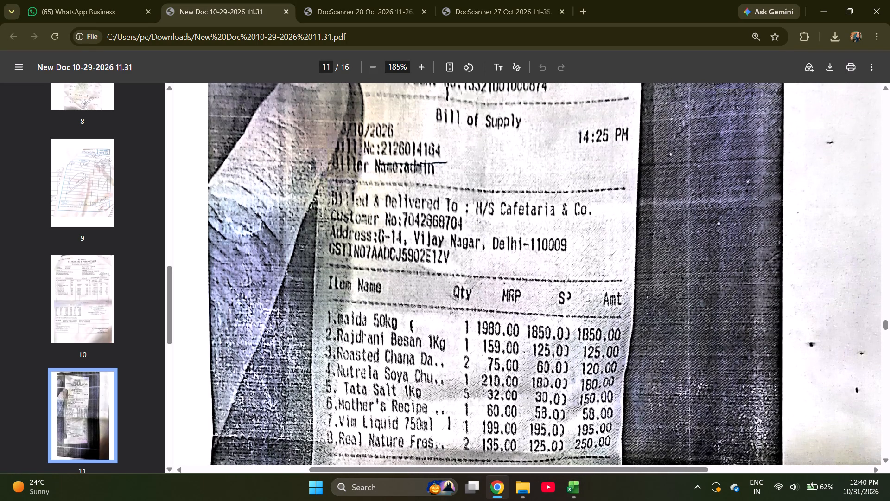
{"action": "key", "text": "alt+Tab"}
{"action": "type", "text": "4164"}
{"action": "key", "text": "Right"}
Enter the billed quantities 1, 1, 2, 1 and 5 for Maida, Besan, Roasted Chana, Soya Bean and Salt, checking the scanned bill.
{"action": "key", "text": "alt+Tab"}
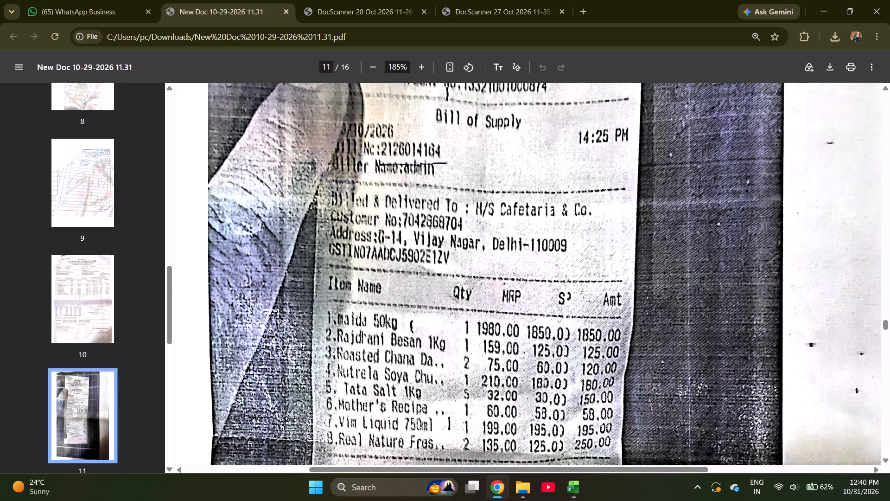
{"action": "key", "text": "alt+Tab"}
{"action": "key", "text": "1"}
{"action": "key", "text": "Return"}
{"action": "key", "text": "1"}
{"action": "key", "text": "Return"}
{"action": "key", "text": "2"}
{"action": "key", "text": "Return"}
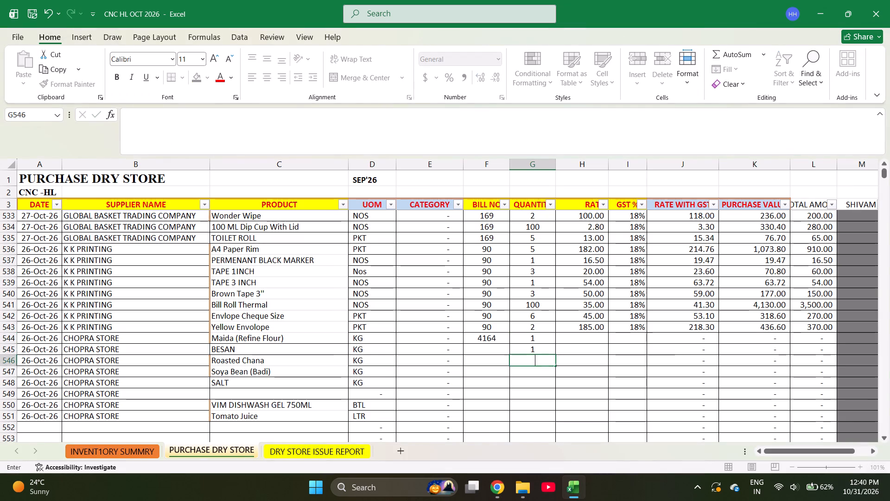
{"action": "key", "text": "alt+Tab"}
{"action": "key", "text": "alt+Tab"}
{"action": "key", "text": "1"}
{"action": "key", "text": "Return"}
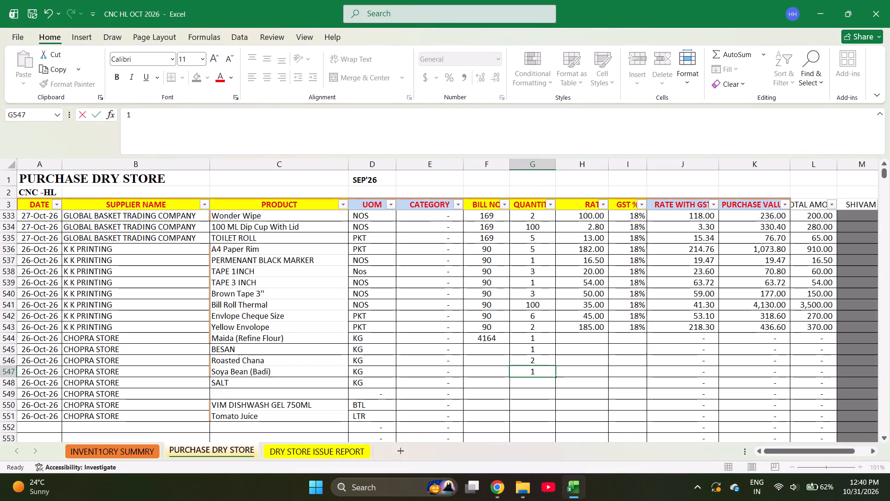
{"action": "key", "text": "5"}
{"action": "key", "text": "Return"}
Enter quantities 1, 1 and 2 for the blank product row, the Vim dishwash gel and the Tomato Juice from the bill.
{"action": "key", "text": "alt+Tab"}
{"action": "key", "text": "alt+Tab"}
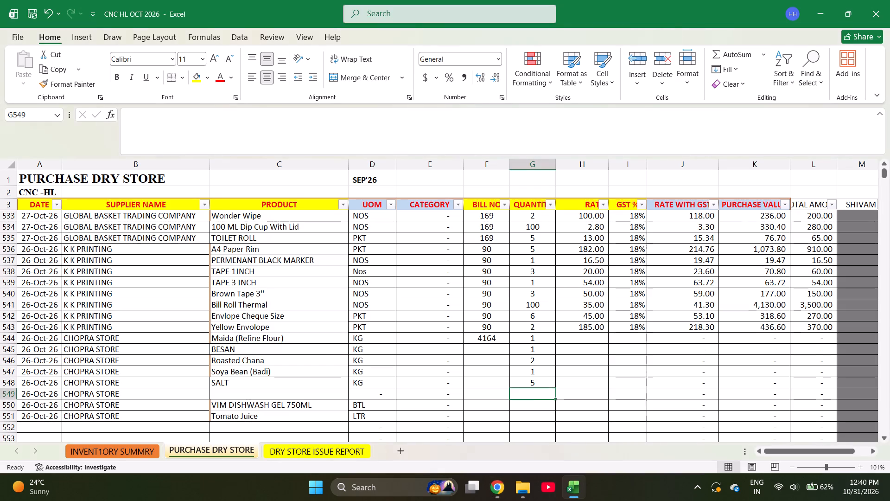
{"action": "key", "text": "1"}
{"action": "key", "text": "Return"}
{"action": "key", "text": "1"}
{"action": "key", "text": "Return"}
{"action": "key", "text": "2"}
{"action": "key", "text": "Return"}
Go to the Maida row's rate cell and consult the scanned bill for the item rates.
{"action": "key", "text": "alt+Tab"}
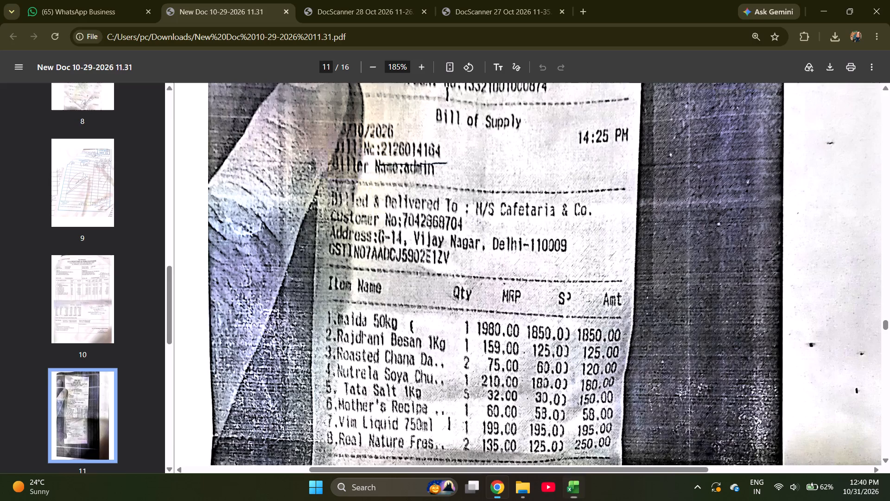
{"action": "key", "text": "alt+Tab"}
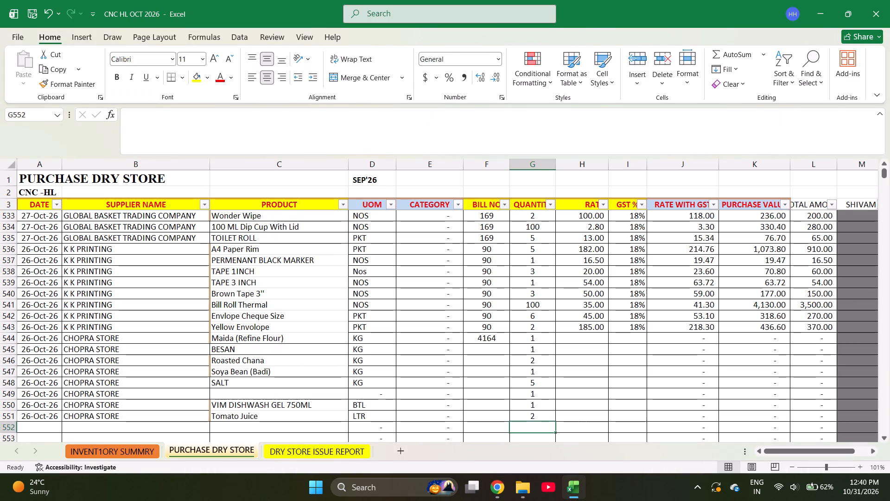
{"action": "key", "text": "Right"}
{"action": "key", "text": "ctrl+Up"}
{"action": "key", "text": "Down"}
{"action": "key", "text": "alt+Tab"}
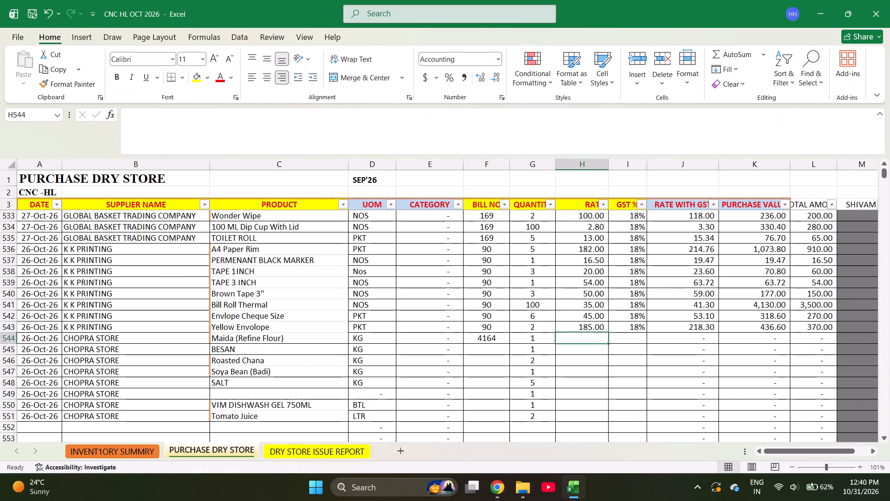
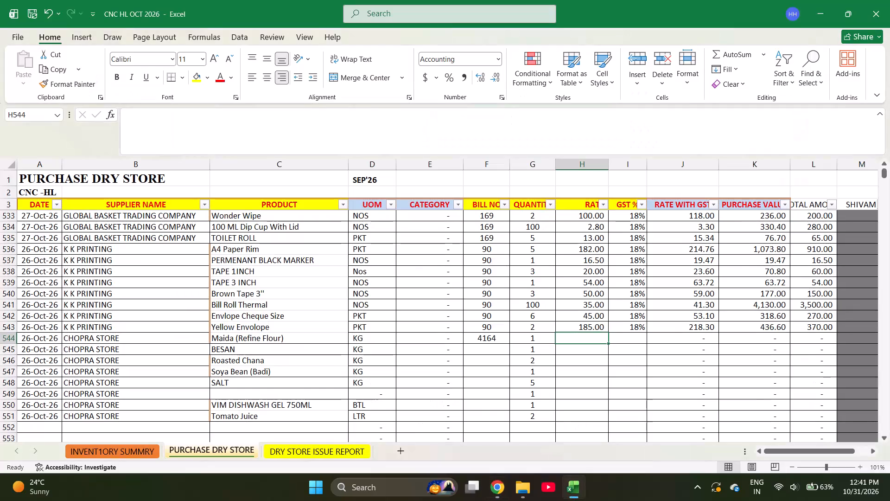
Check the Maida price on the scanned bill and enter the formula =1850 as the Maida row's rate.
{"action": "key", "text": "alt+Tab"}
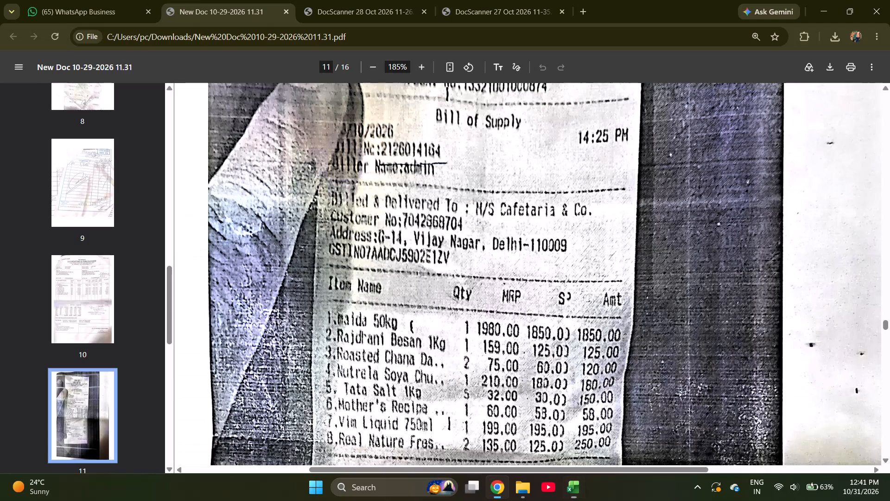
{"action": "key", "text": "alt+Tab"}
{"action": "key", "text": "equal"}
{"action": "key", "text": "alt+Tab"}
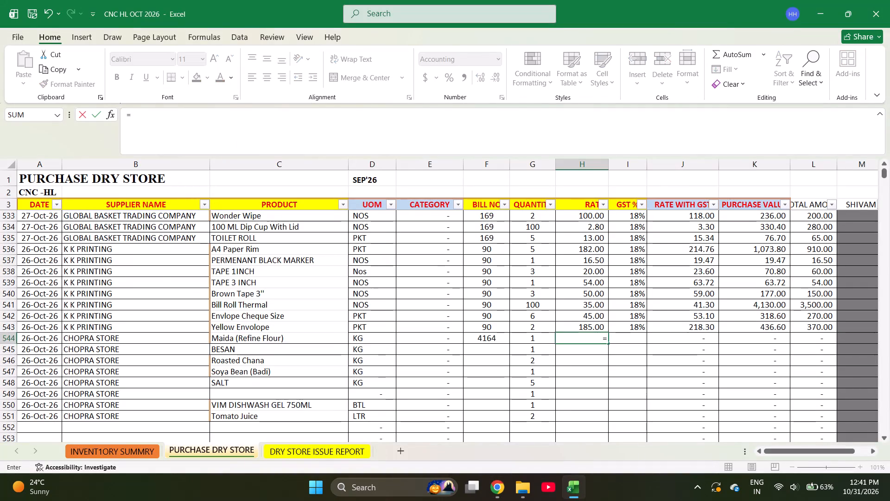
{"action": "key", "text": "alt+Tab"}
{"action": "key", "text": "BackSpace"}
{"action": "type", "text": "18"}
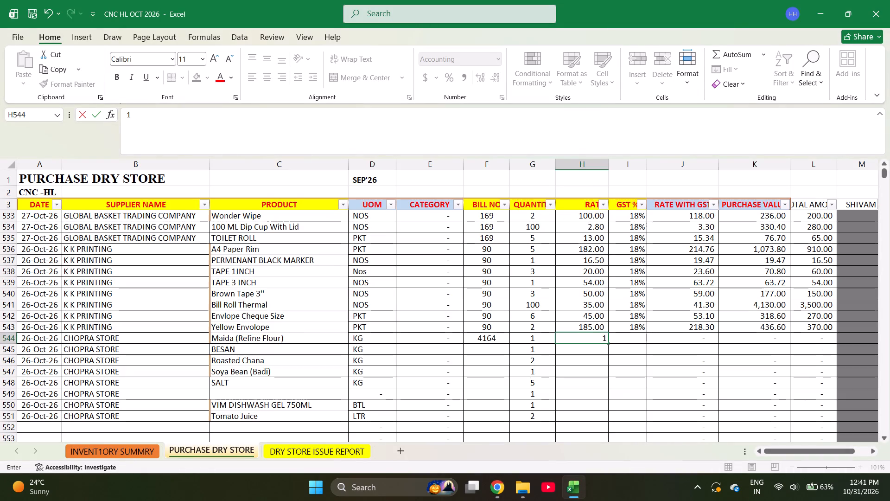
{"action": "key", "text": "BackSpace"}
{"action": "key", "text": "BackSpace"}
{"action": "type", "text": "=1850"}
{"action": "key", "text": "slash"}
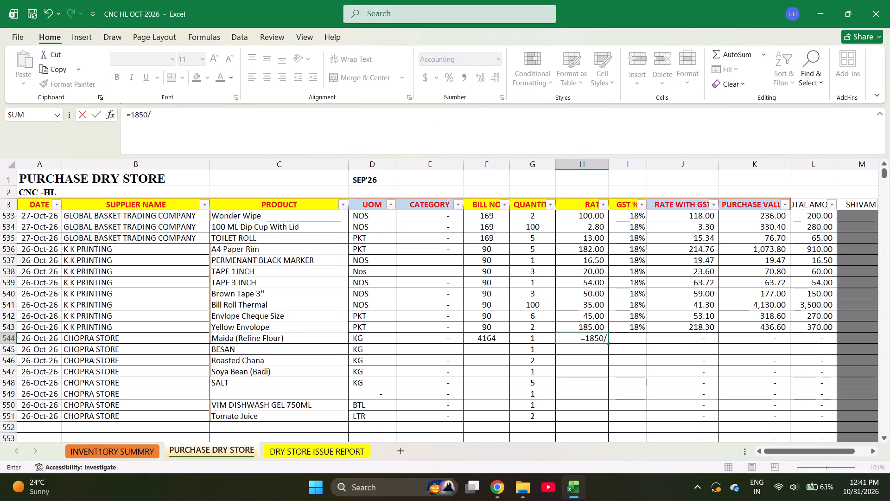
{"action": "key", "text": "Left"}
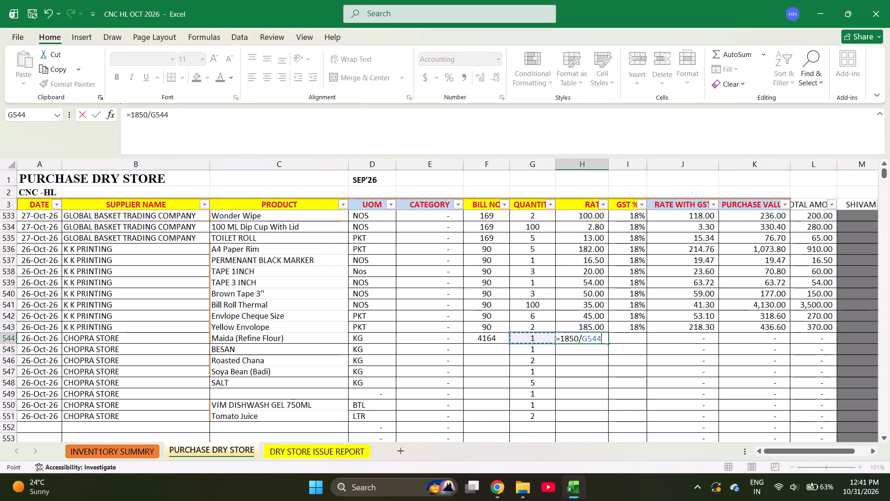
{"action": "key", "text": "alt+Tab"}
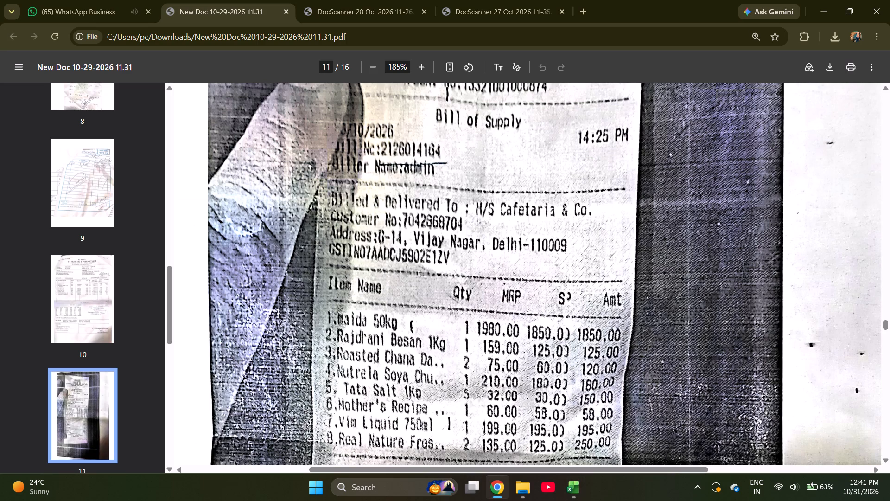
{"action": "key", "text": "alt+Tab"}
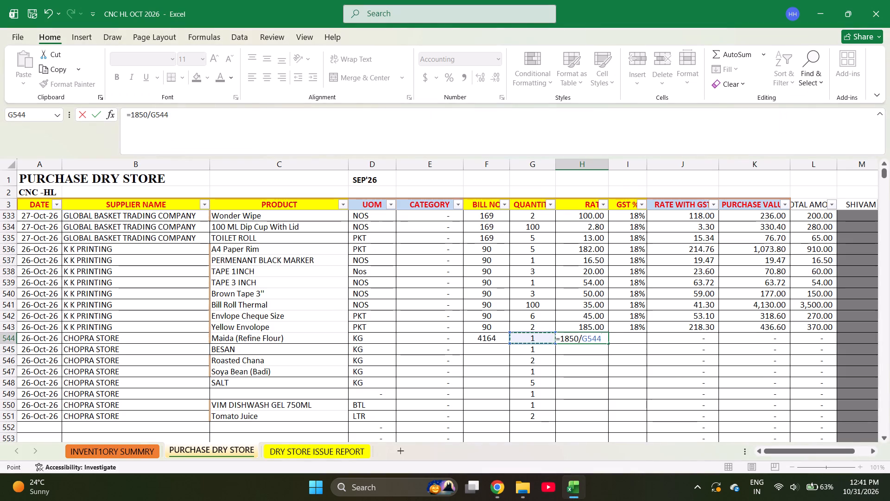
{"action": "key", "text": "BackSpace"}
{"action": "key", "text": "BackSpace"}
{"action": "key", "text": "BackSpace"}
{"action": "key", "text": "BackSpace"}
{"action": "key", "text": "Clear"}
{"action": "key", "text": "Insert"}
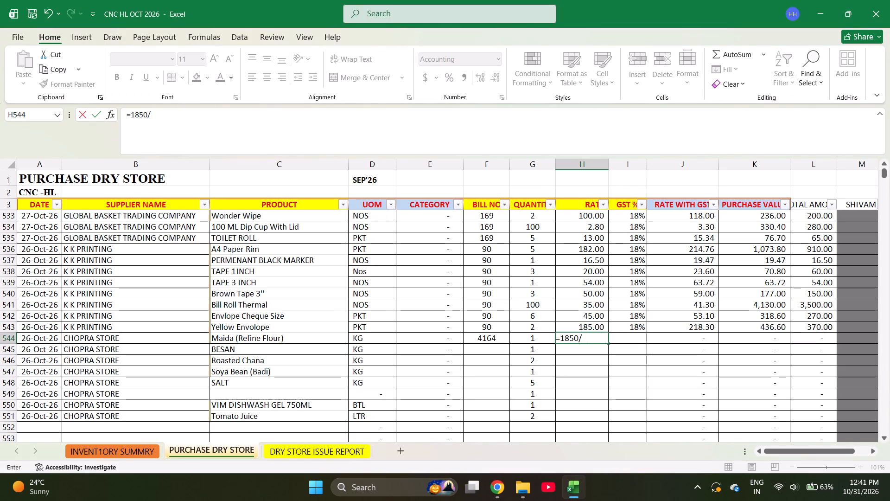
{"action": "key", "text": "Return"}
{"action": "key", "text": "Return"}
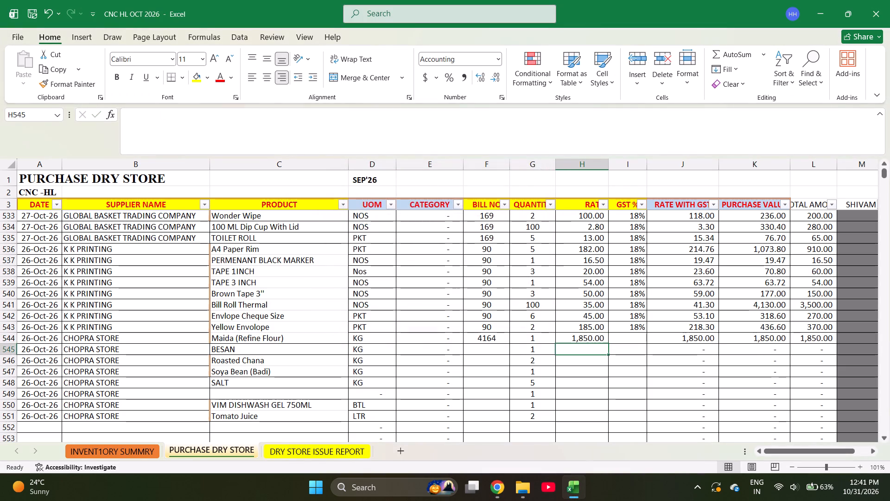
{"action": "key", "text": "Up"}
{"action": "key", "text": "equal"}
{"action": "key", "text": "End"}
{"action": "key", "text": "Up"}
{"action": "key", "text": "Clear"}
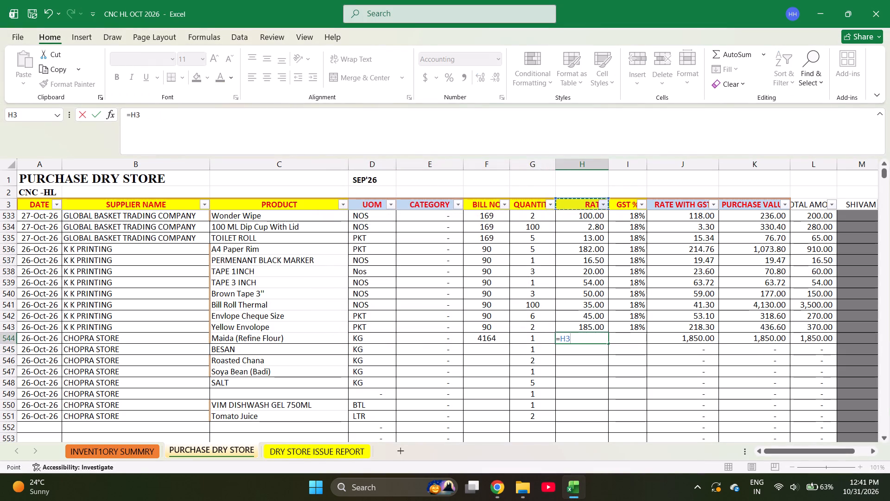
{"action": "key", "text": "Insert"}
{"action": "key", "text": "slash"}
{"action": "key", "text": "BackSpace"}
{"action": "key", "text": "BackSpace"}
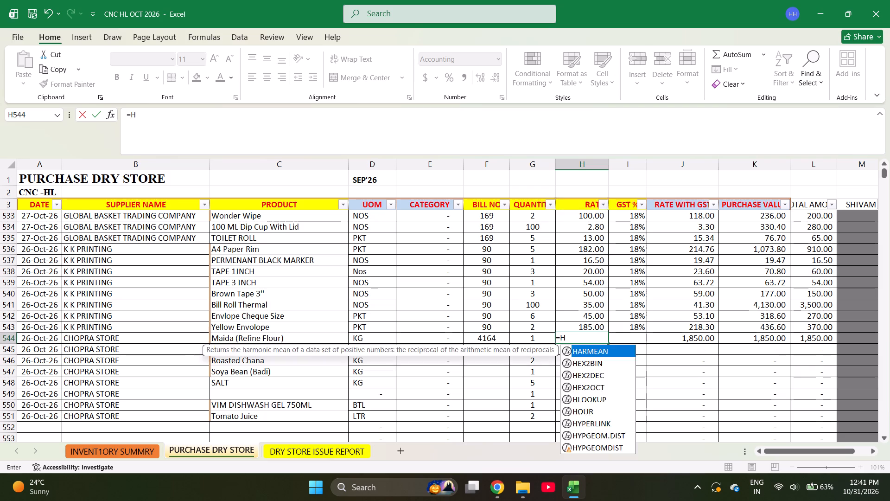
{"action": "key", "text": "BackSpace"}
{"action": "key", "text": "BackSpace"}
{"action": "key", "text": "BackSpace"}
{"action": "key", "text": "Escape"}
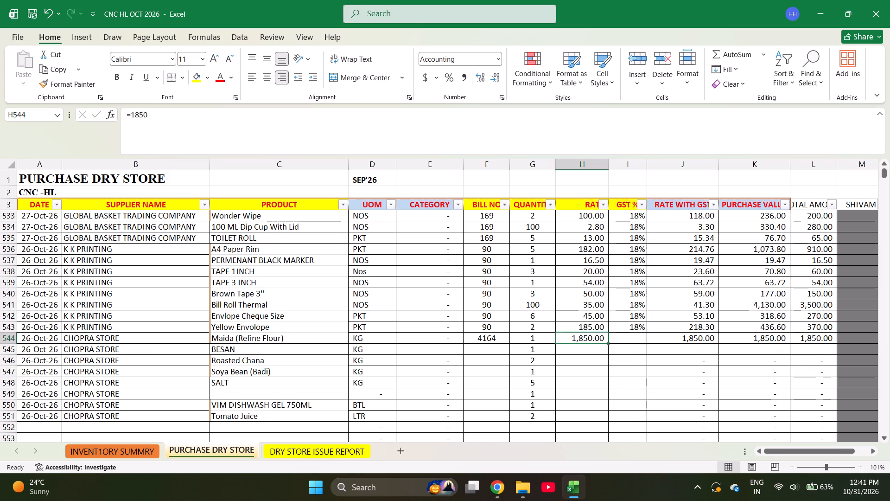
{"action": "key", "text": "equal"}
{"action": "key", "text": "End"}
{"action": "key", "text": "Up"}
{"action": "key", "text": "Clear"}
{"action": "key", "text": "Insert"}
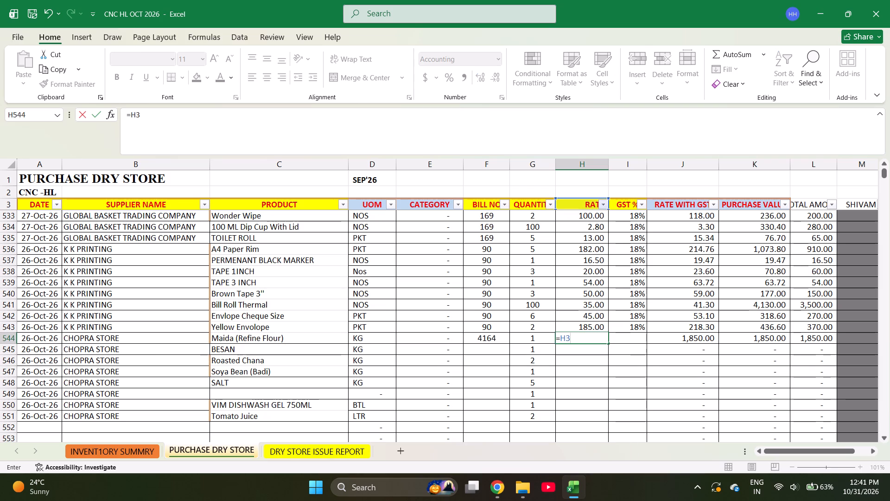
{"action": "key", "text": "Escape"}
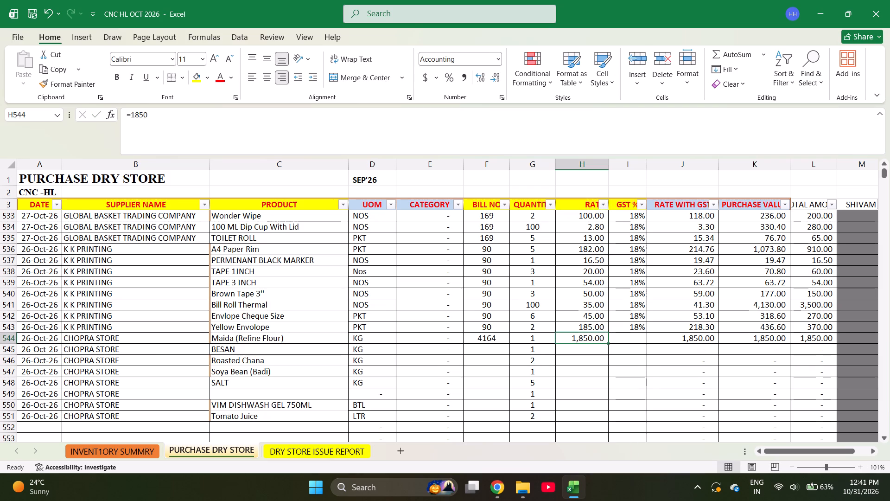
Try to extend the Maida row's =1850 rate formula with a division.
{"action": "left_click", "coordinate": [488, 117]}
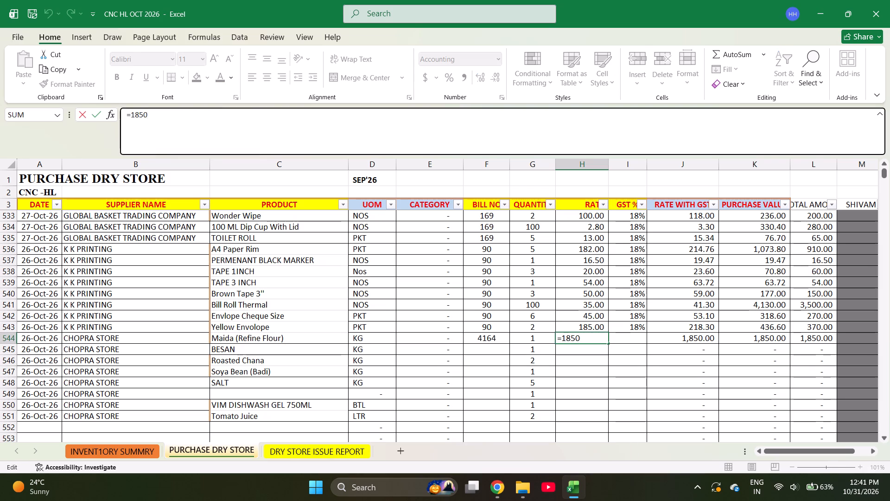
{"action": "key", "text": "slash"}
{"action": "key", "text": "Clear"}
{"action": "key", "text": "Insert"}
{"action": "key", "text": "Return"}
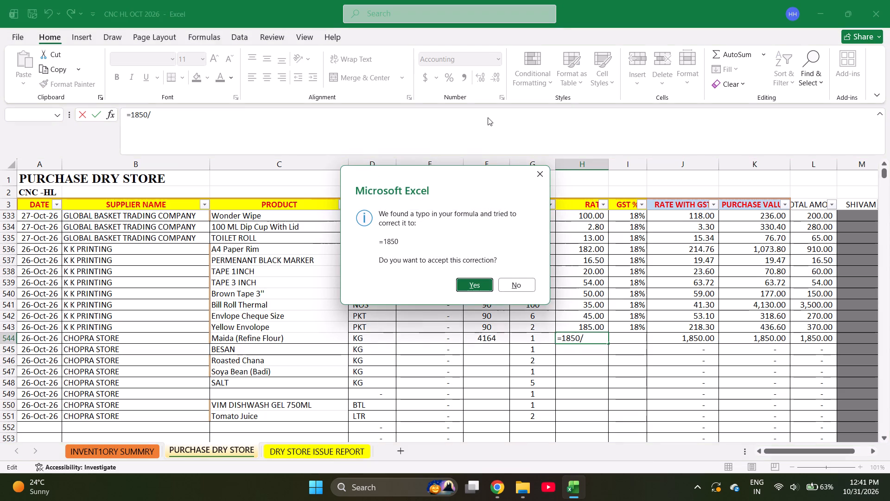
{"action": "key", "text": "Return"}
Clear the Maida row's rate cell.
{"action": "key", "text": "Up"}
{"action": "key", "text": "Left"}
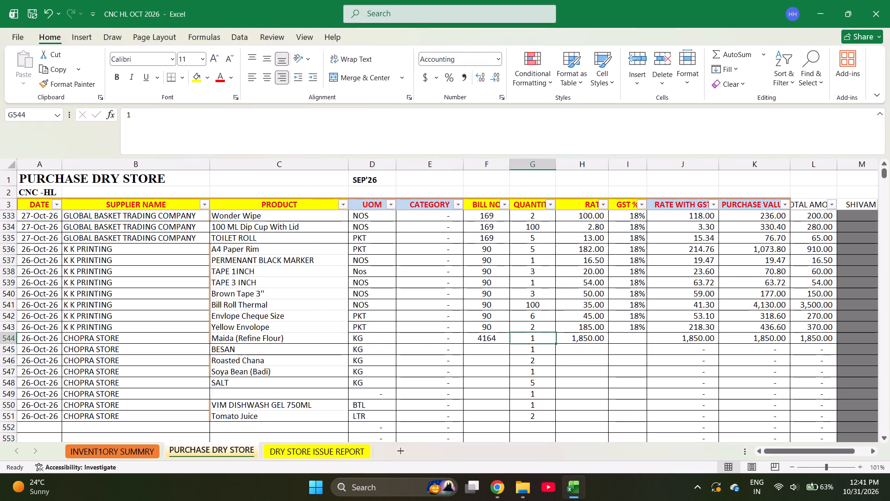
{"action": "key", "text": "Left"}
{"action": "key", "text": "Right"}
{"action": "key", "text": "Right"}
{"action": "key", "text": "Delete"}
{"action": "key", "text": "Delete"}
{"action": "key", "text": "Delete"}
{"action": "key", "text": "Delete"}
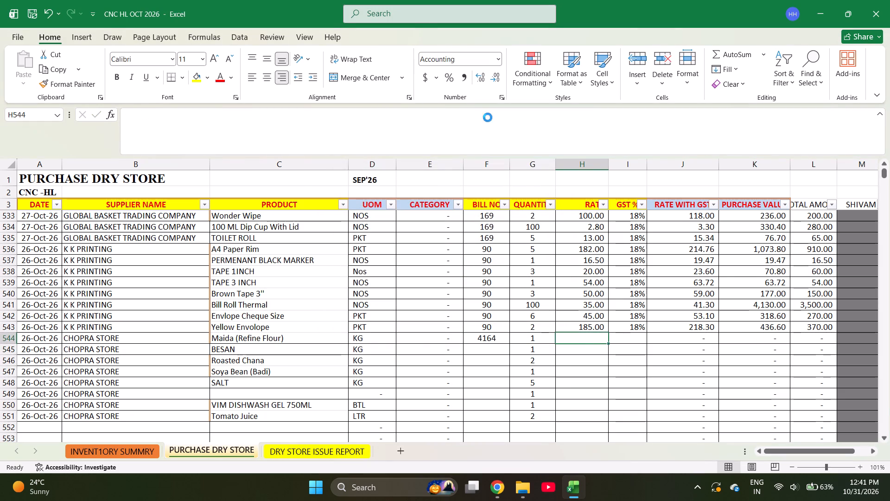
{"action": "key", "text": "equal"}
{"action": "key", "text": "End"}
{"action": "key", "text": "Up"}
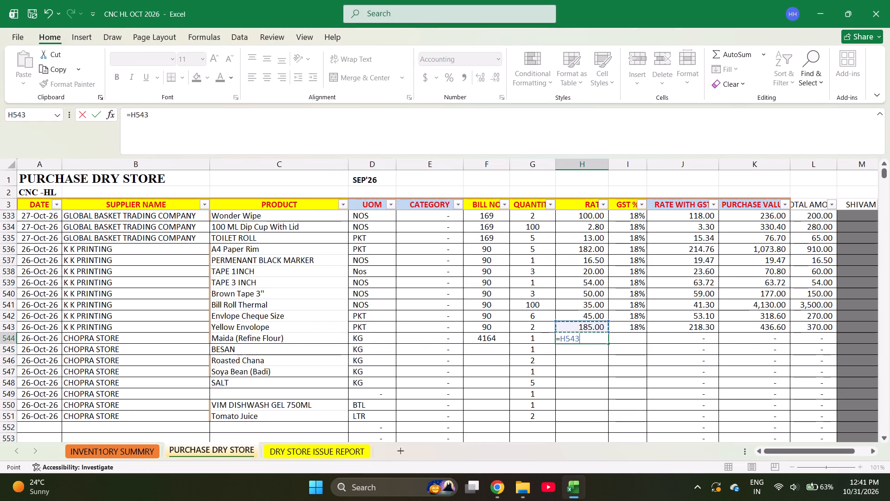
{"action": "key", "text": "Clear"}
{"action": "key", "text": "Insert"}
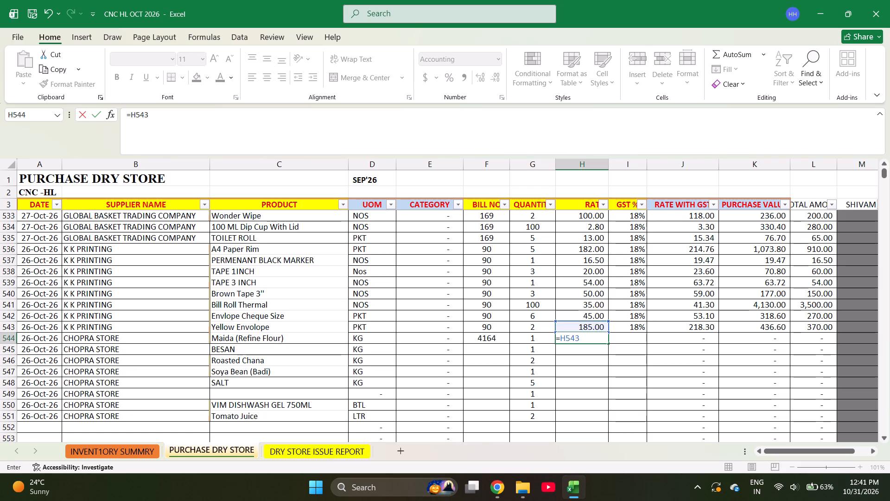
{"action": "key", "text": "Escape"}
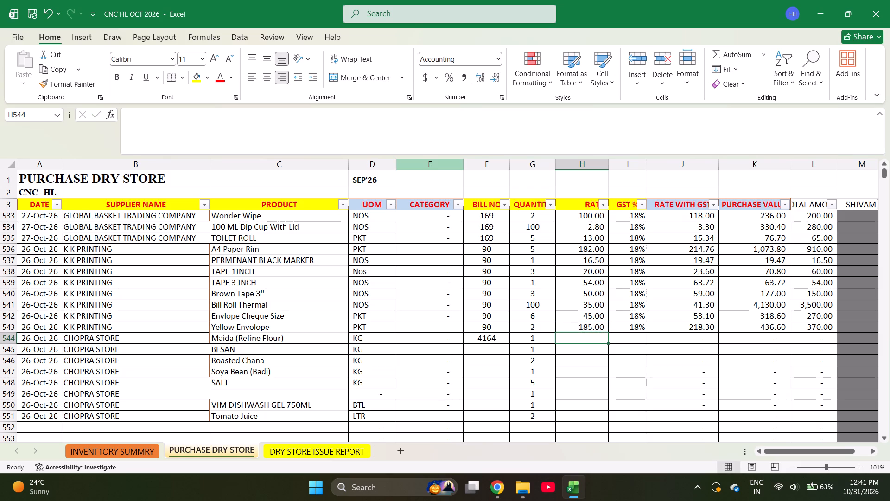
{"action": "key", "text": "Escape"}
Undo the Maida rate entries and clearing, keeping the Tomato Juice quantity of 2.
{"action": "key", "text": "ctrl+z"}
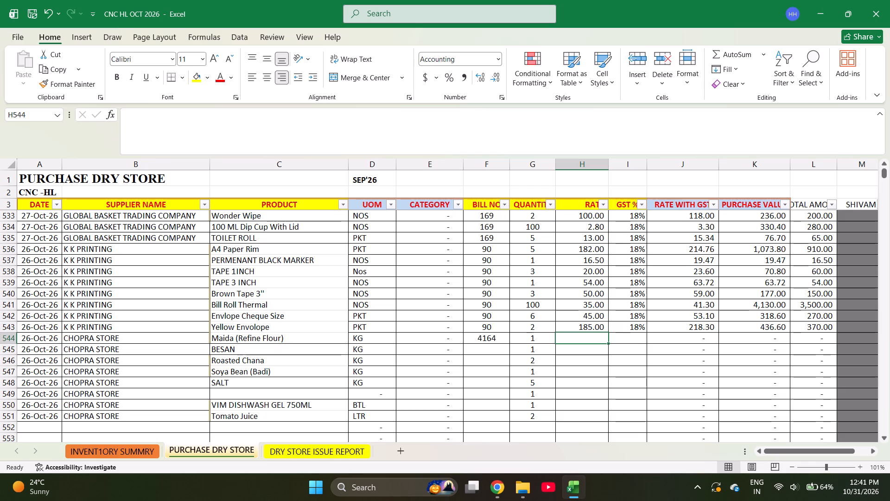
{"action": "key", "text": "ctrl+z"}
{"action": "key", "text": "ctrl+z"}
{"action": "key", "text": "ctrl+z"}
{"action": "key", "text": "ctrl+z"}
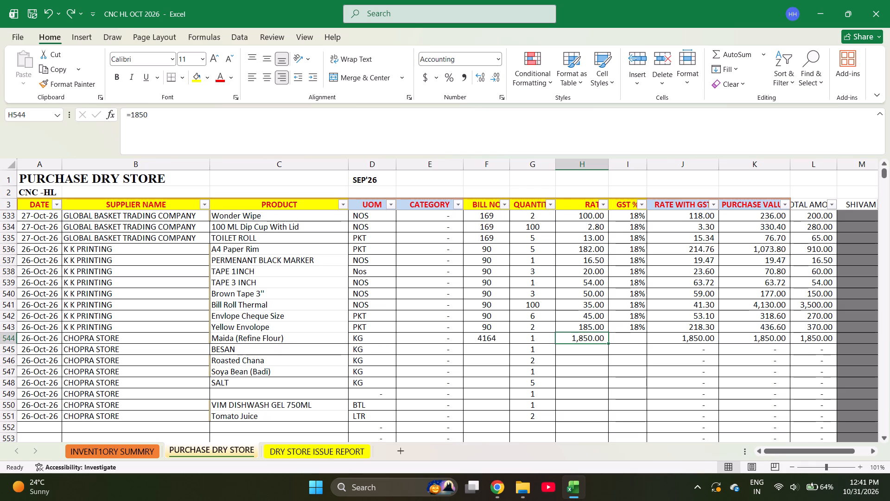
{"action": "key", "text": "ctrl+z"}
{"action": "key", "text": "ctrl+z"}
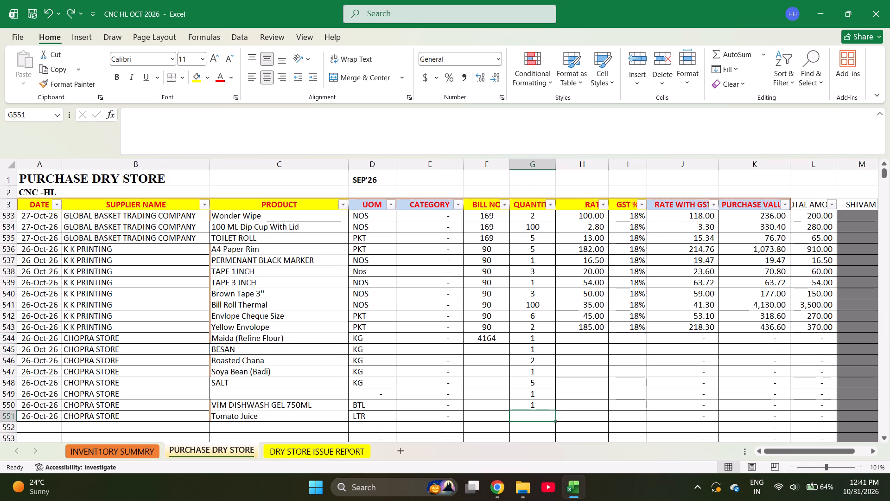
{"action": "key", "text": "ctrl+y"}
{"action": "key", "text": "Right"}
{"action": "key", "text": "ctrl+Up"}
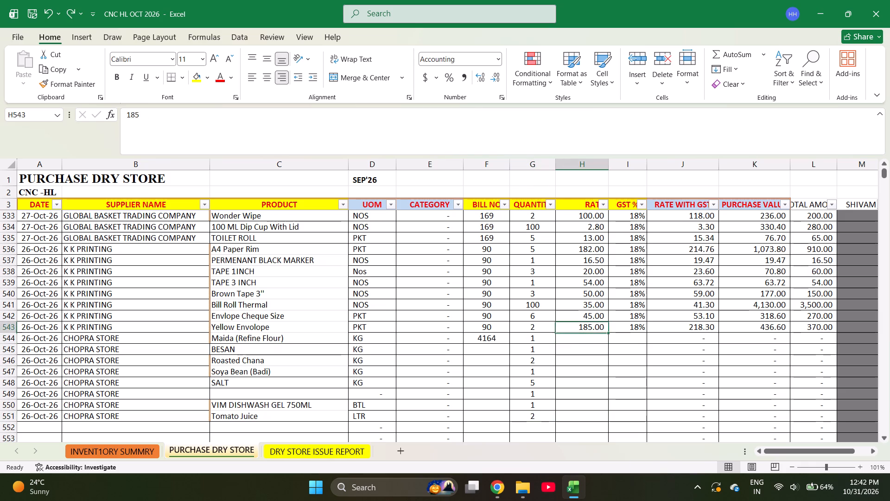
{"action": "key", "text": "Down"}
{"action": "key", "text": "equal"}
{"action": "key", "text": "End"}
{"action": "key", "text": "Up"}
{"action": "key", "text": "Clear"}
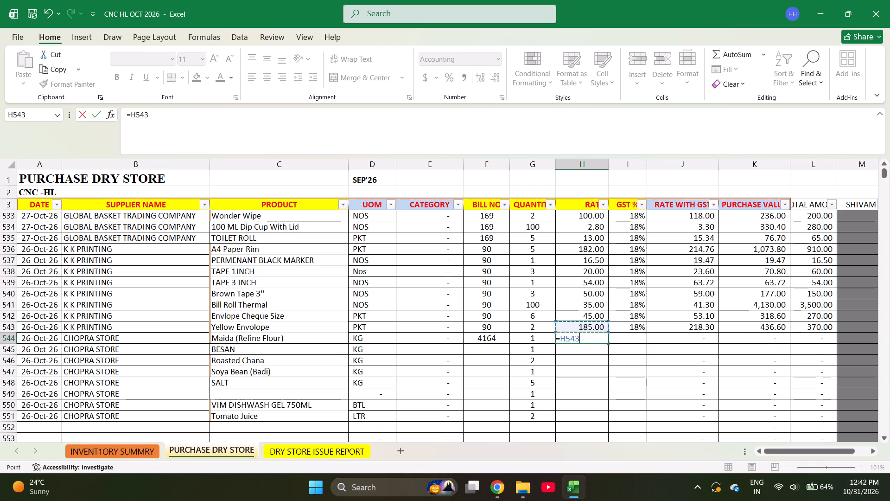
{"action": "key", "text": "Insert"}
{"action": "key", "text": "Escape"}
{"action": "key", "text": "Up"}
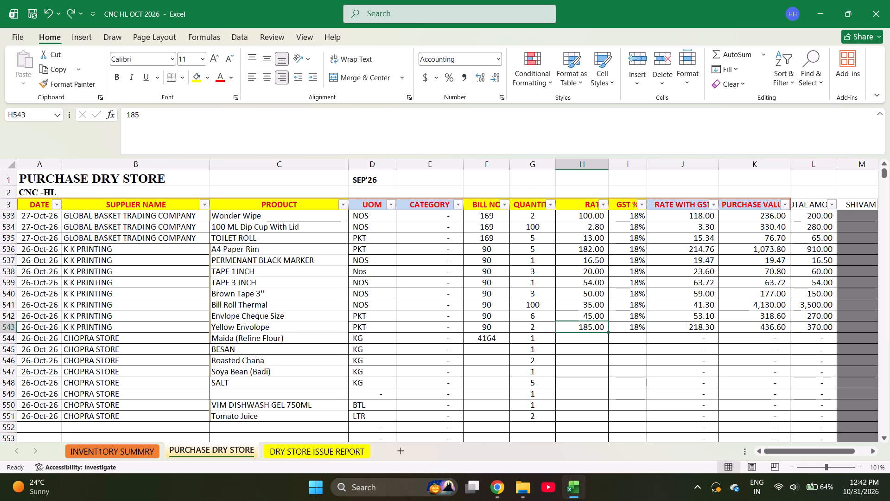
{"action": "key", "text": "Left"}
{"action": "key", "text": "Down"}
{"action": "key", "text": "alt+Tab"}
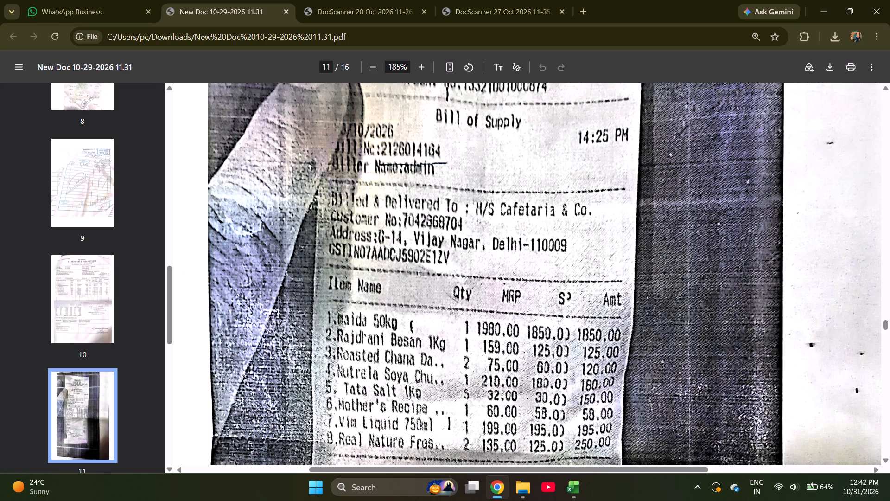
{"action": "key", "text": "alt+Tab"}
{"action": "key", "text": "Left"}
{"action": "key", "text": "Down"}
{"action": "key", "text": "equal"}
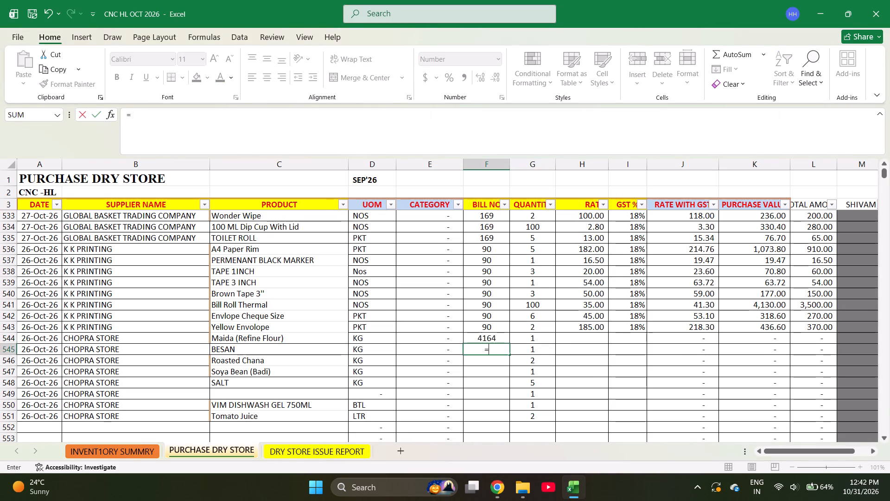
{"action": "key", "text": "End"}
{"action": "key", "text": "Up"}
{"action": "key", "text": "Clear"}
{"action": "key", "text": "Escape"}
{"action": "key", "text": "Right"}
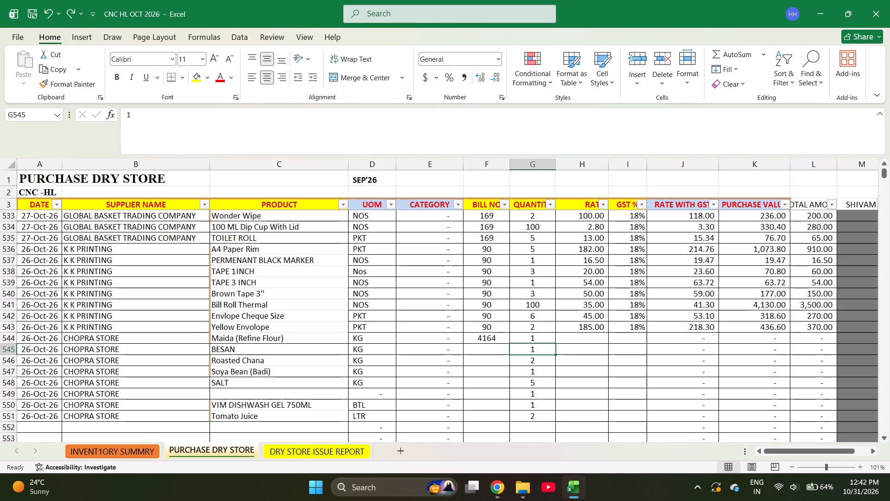
Return to the Maida row's rate cell and consult the item rates on the scanned bill in Chrome.
{"action": "key", "text": "Right"}
{"action": "key", "text": "Up"}
{"action": "key", "text": "alt+Tab"}
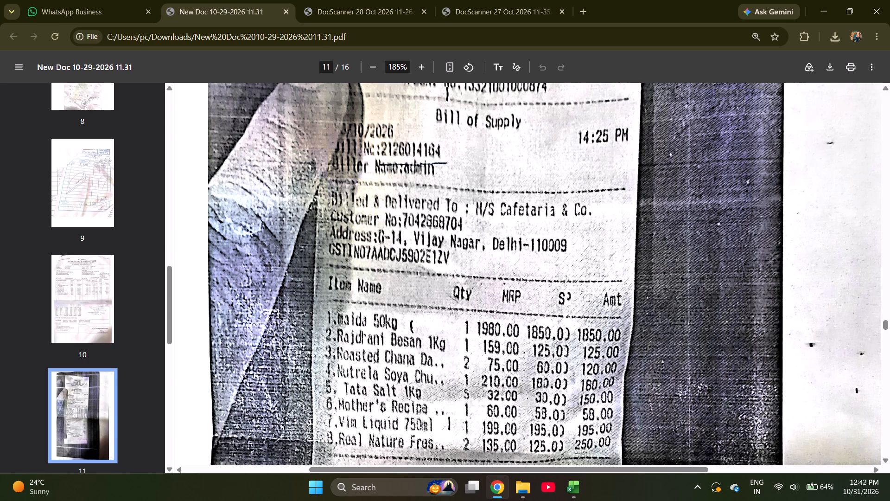
{"action": "key", "text": "alt+Tab"}
{"action": "key", "text": "alt+Tab"}
{"action": "key", "text": "alt+Tab"}
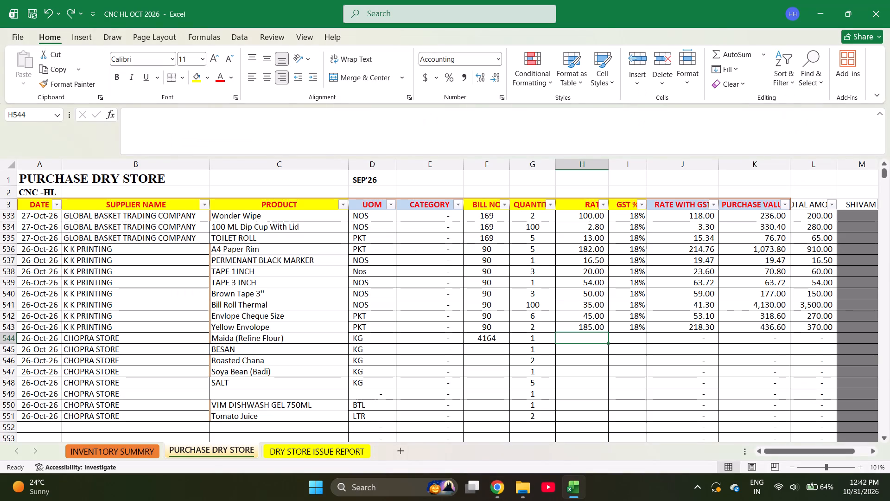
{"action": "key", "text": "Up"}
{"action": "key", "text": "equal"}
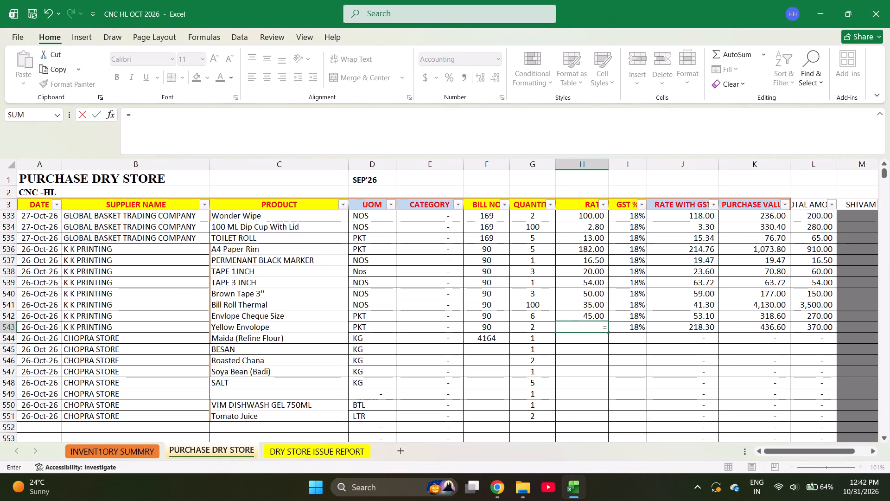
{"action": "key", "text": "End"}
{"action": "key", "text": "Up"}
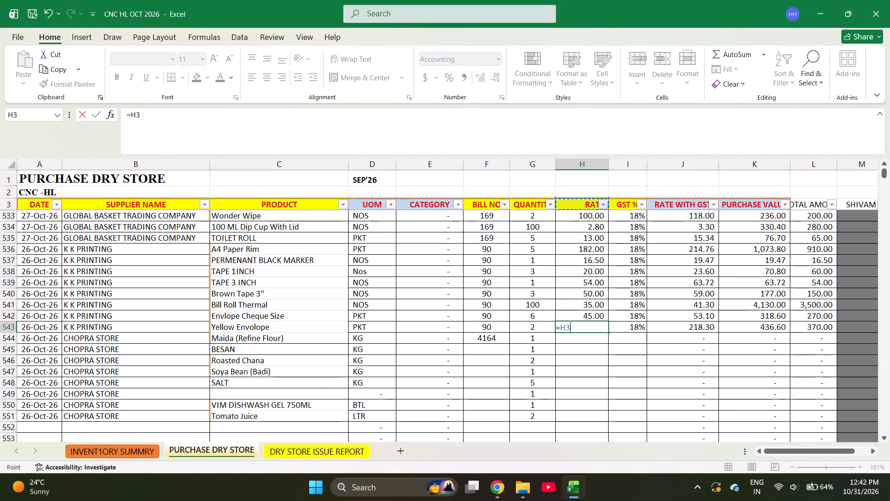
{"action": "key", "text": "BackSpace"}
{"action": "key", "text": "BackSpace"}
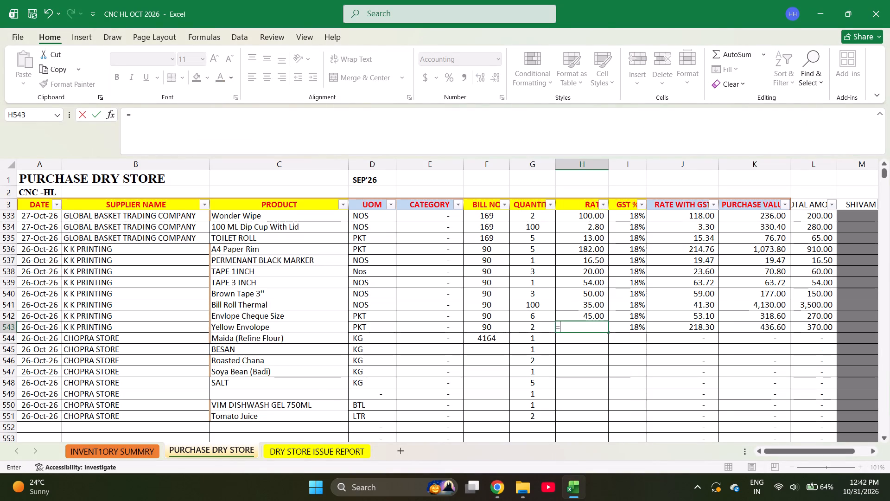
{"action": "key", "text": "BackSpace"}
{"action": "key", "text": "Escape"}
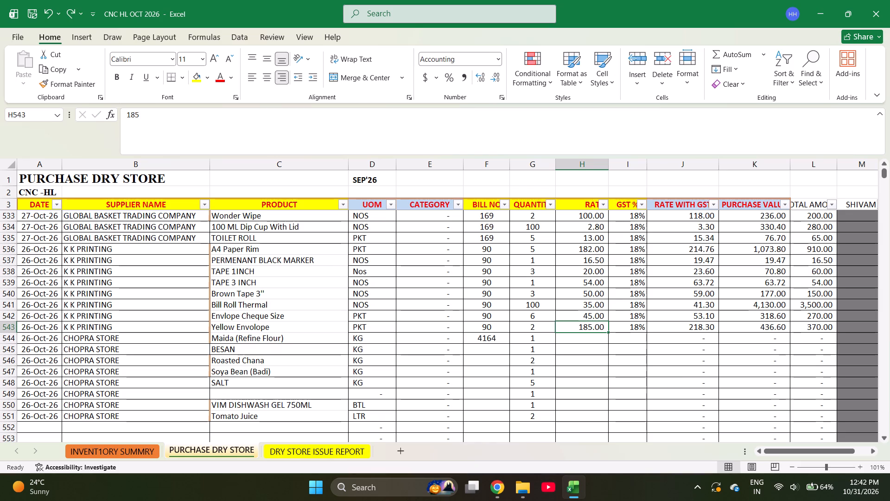
Enter the Maida row's rate as =1850/50 and change its quantity to 50.
{"action": "key", "text": "Down"}
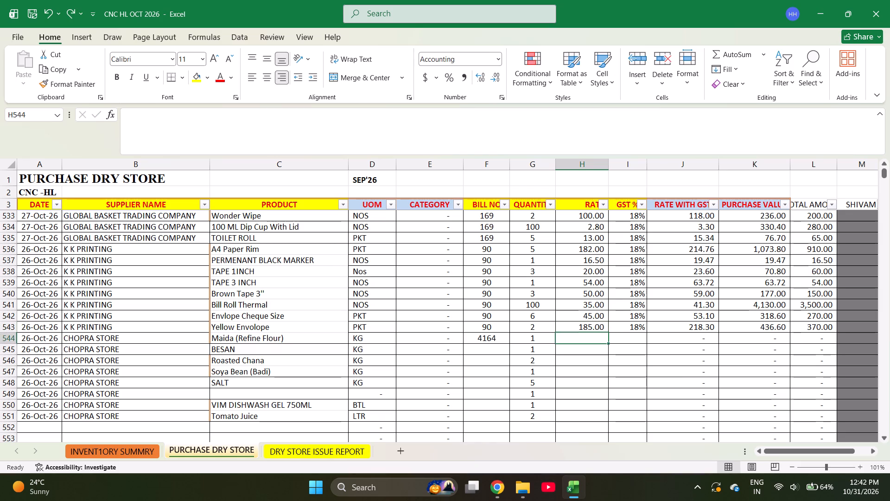
{"action": "type", "text": "=1850/"}
{"action": "type", "text": "50"}
{"action": "key", "text": "Return"}
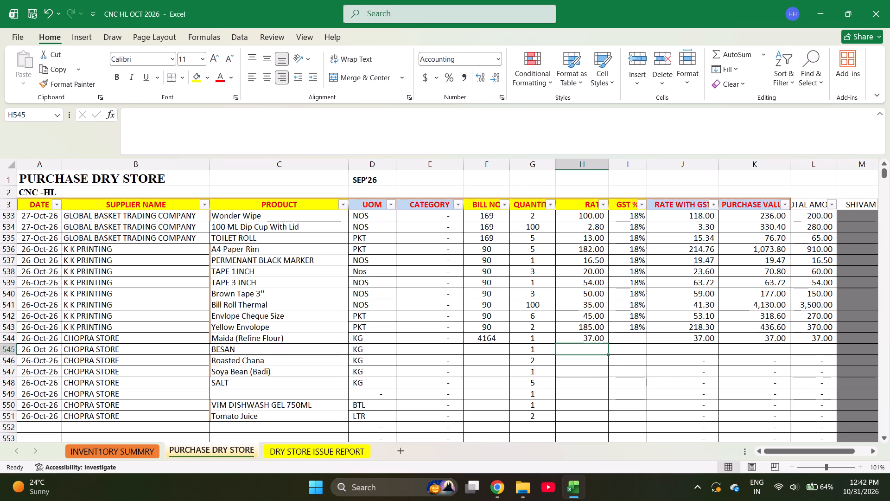
{"action": "key", "text": "alt+Tab"}
{"action": "key", "text": "alt+Tab"}
{"action": "key", "text": "Up"}
{"action": "key", "text": "Left"}
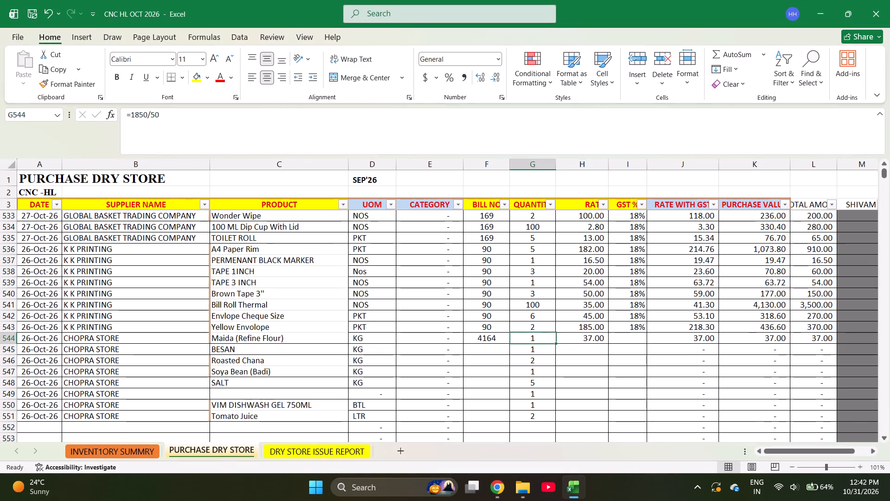
{"action": "type", "text": "50"}
{"action": "key", "text": "Return"}
Check the Besan price on the scanned bill in Chrome and enter its rate in Excel as =125/1.05.
{"action": "key", "text": "Right"}
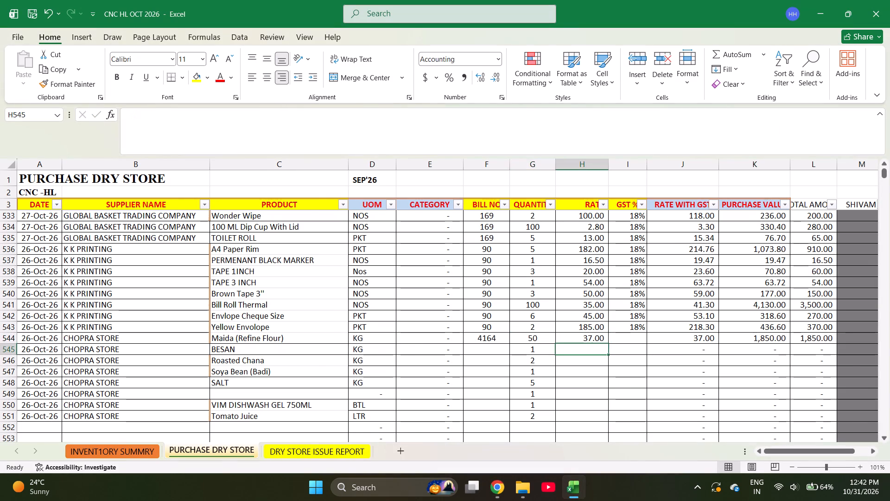
{"action": "key", "text": "alt+Tab"}
{"action": "key", "text": "alt+Tab"}
{"action": "key", "text": "alt+Tab"}
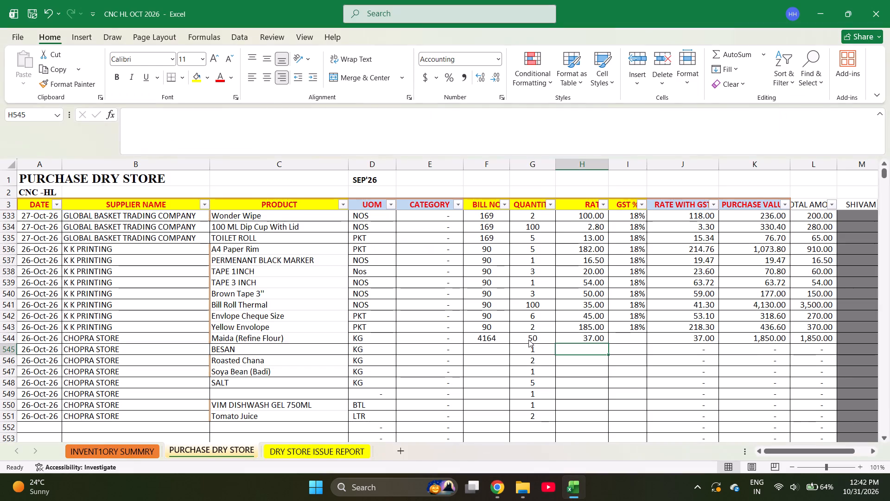
{"action": "key", "text": "alt+Tab"}
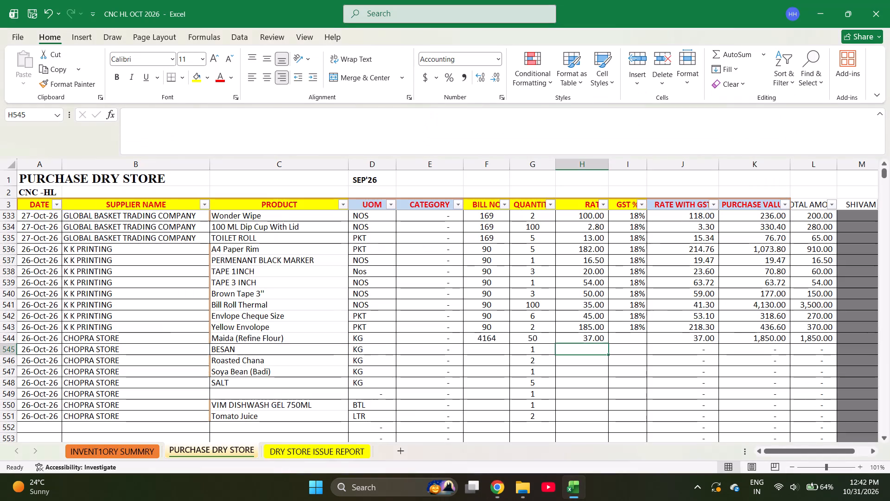
{"action": "type", "text": "=125/1.05"}
{"action": "key", "text": "Return"}
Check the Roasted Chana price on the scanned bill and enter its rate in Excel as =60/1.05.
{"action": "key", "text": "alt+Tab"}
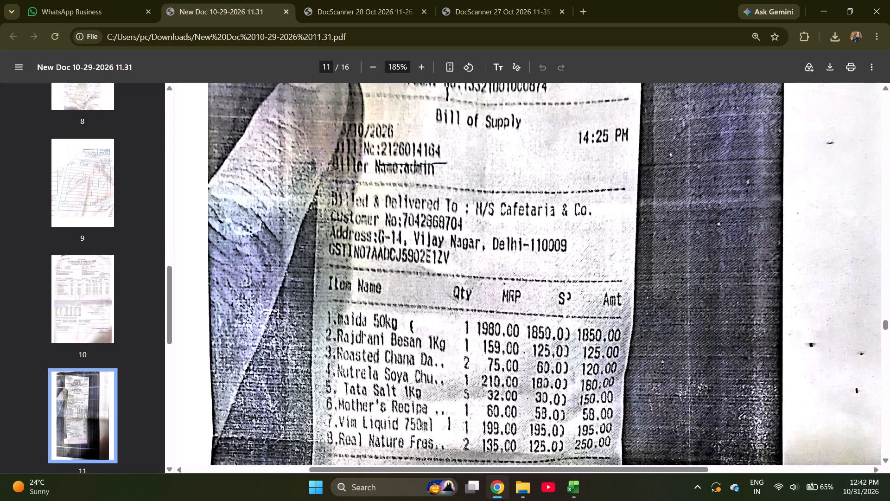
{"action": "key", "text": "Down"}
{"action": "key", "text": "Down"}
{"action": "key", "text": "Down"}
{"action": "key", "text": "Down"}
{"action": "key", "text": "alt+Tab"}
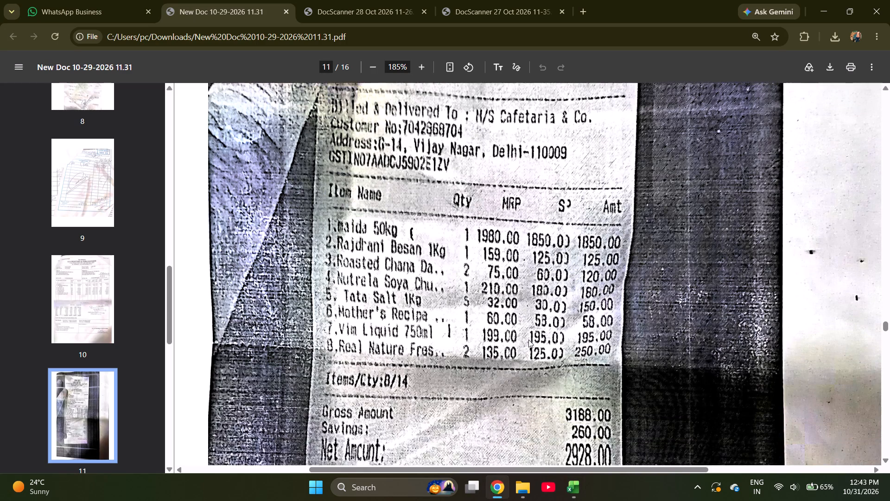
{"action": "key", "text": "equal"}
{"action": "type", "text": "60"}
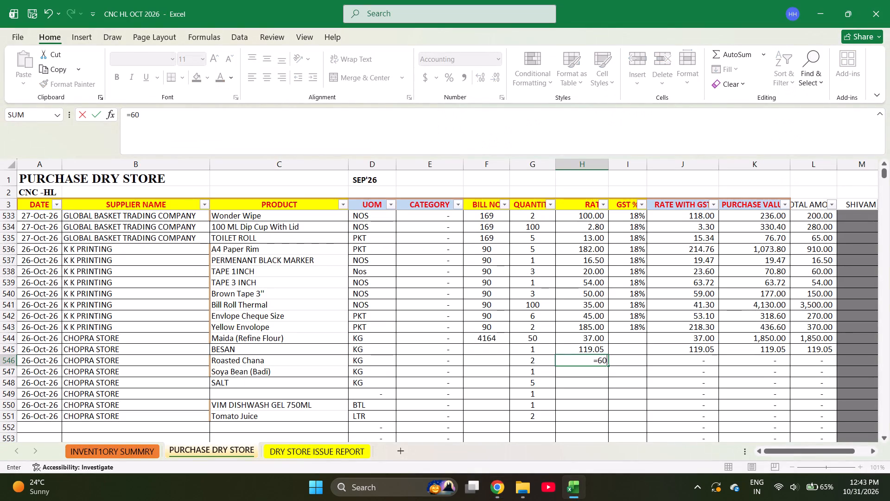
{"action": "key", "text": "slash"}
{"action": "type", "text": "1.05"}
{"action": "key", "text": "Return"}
Replace the Roasted Chana rate with =57.14*2 and set its quantity to 1.
{"action": "key", "text": "alt+Tab"}
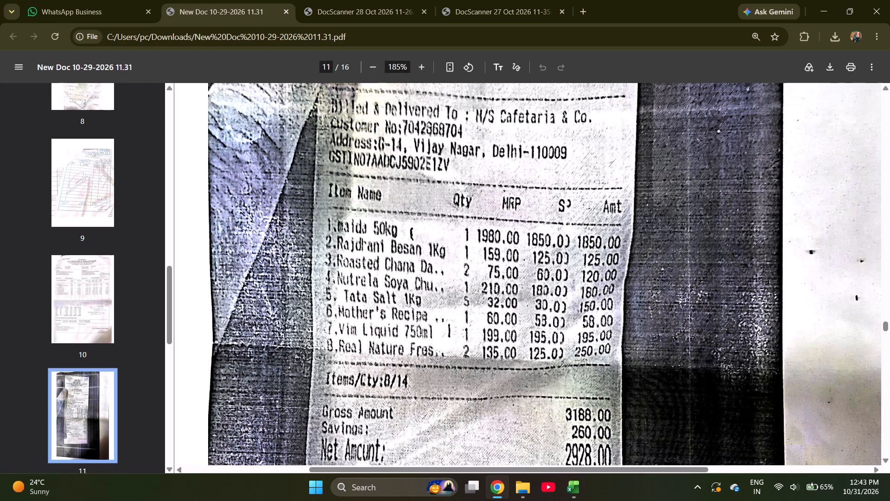
{"action": "key", "text": "alt+Tab"}
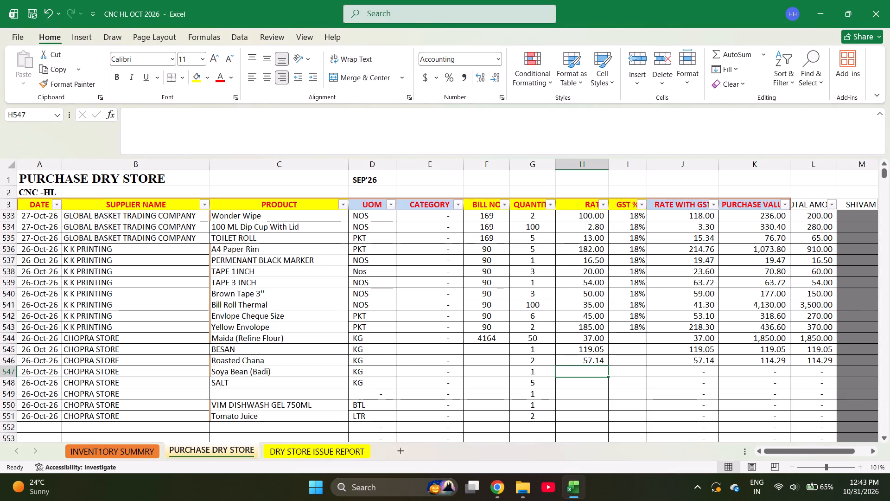
{"action": "key", "text": "Up"}
{"action": "key", "text": "Left"}
{"action": "key", "text": "Right"}
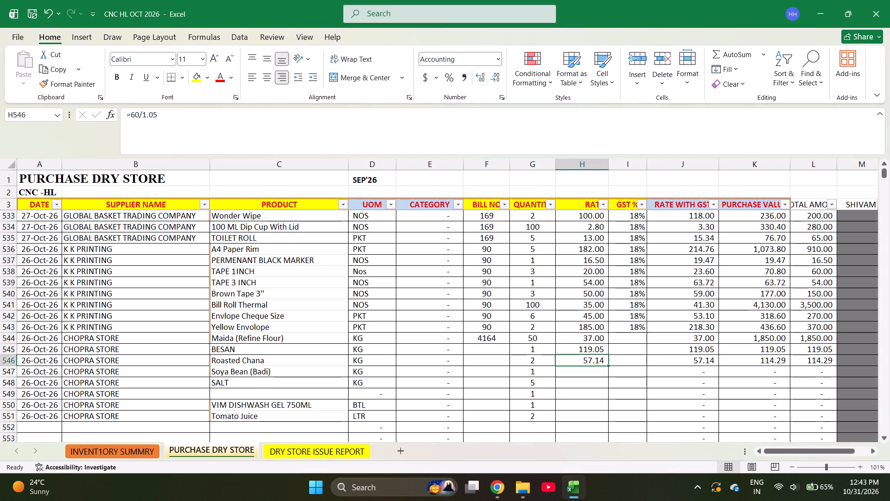
{"action": "type", "text": "=57.14*2"}
{"action": "key", "text": "Return"}
{"action": "key", "text": "Up"}
{"action": "key", "text": "Left"}
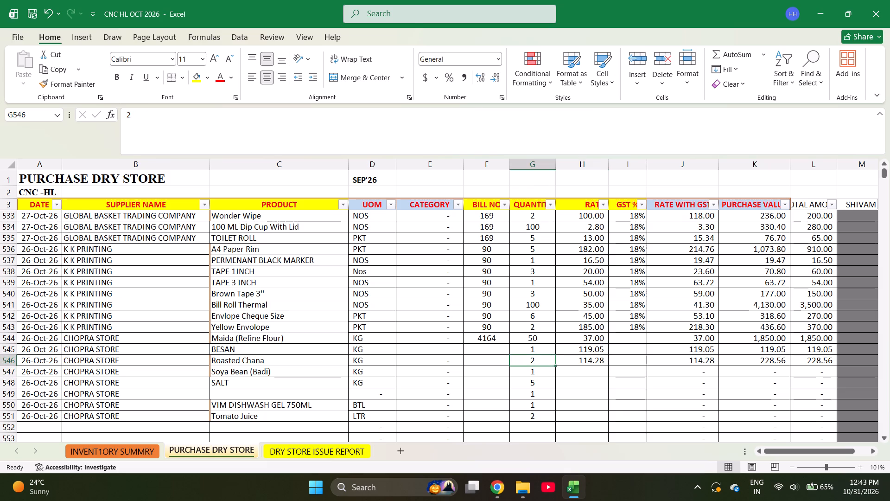
{"action": "key", "text": "1"}
{"action": "key", "text": "Return"}
Check the Nutrela soya price on the scanned bill and enter the Soya Bean (Badi) rate in Excel as =180/1.05.
{"action": "key", "text": "Right"}
{"action": "key", "text": "Down"}
{"action": "key", "text": "alt+Tab"}
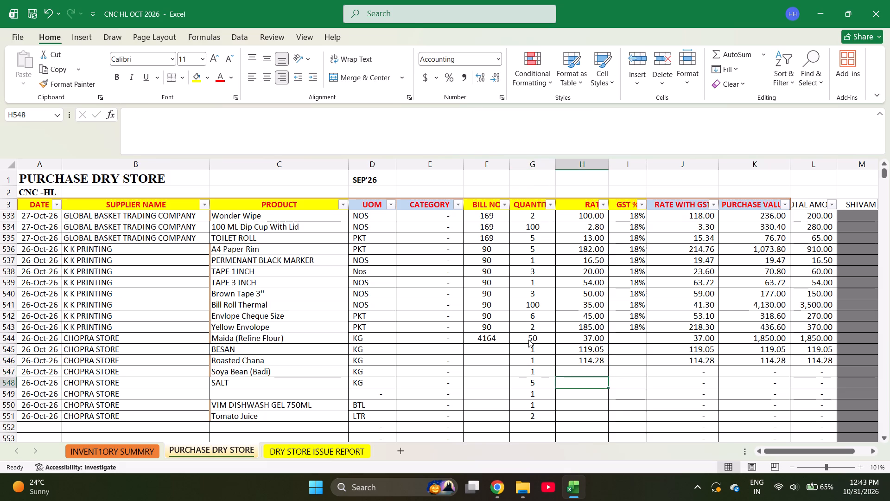
{"action": "key", "text": "alt+Tab"}
{"action": "key", "text": "Up"}
{"action": "key", "text": "alt+Tab"}
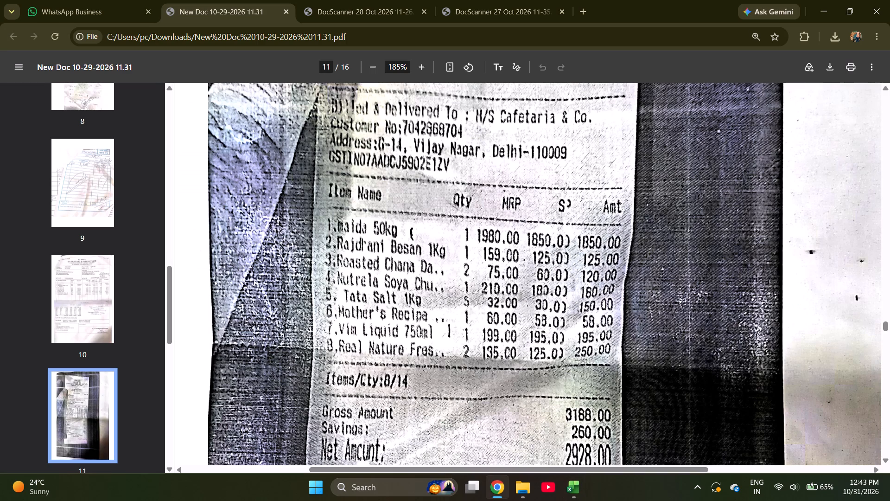
{"action": "key", "text": "alt+Tab"}
{"action": "key", "text": "alt+Tab"}
{"action": "key", "text": "alt+Tab"}
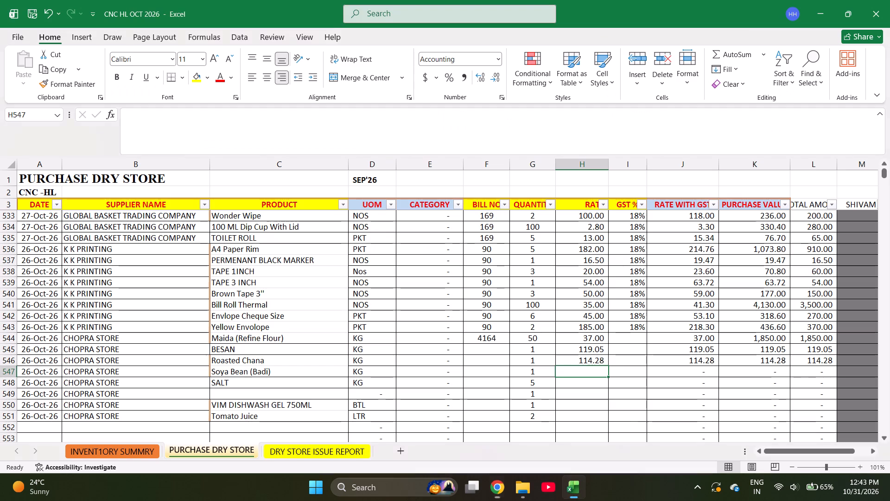
{"action": "key", "text": "alt+Tab"}
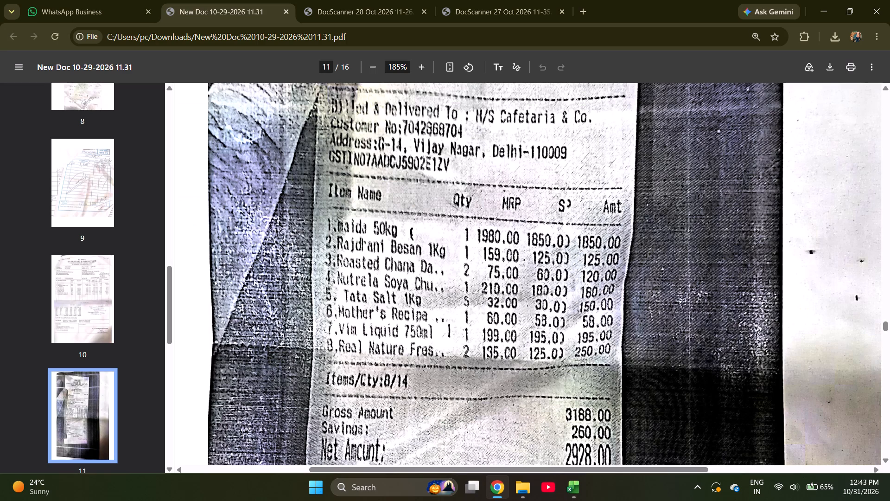
{"action": "key", "text": "alt+Tab"}
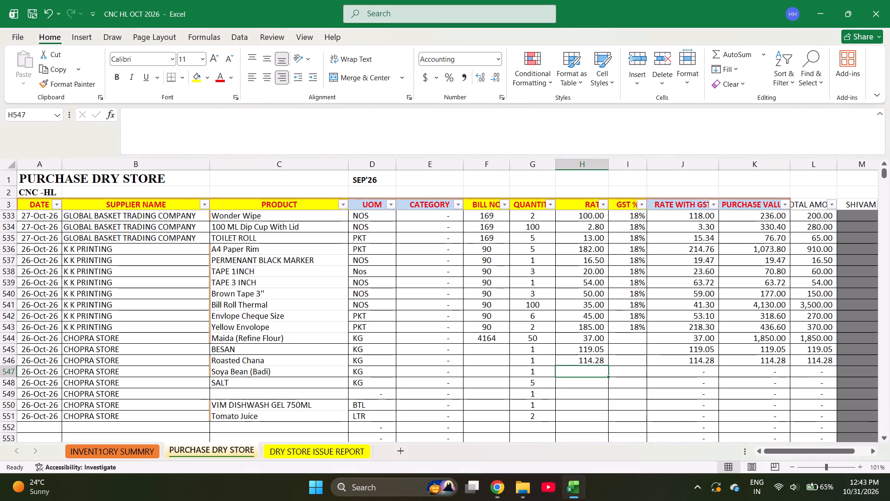
{"action": "type", "text": "=180/1.05"}
{"action": "key", "text": "Return"}
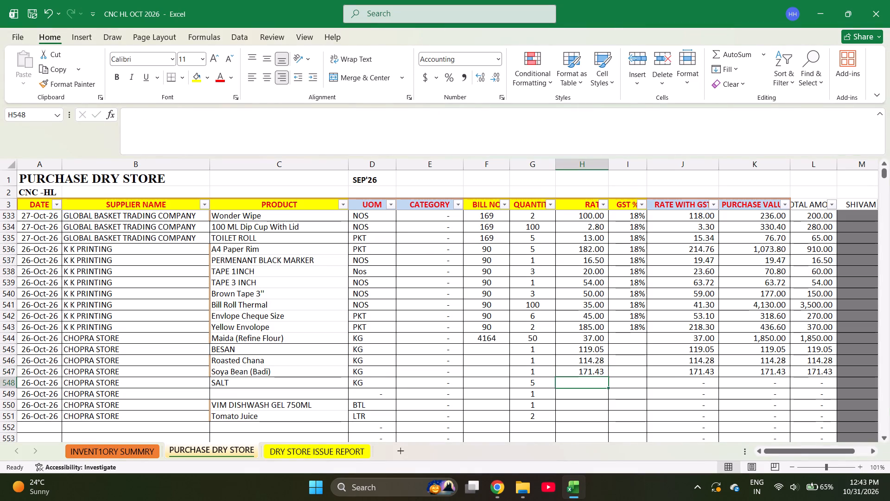
Enter the Salt row's rate as =30, taken from the Tata Salt line of the scanned bill.
{"action": "key", "text": "equal"}
{"action": "key", "text": "alt+Tab"}
{"action": "key", "text": "alt+Tab"}
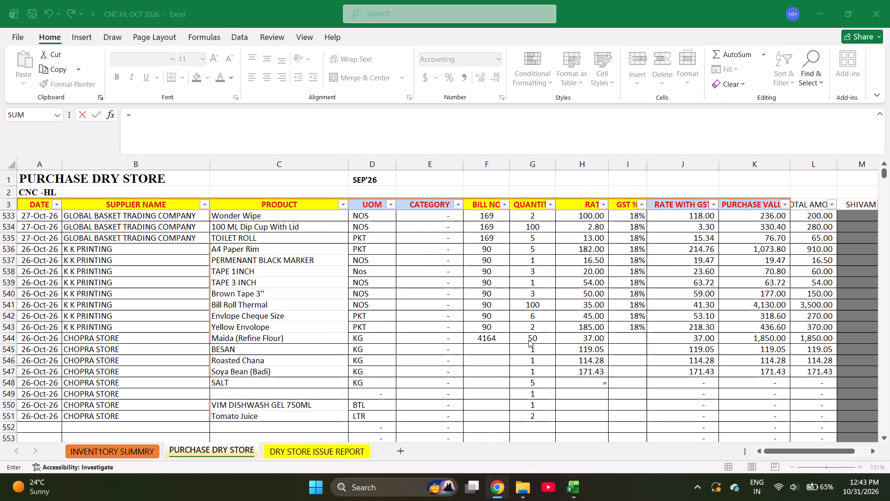
{"action": "type", "text": "30"}
{"action": "key", "text": "Return"}
Enter =58/1.05 as the rate in the Chopra Store row without a product name, using the bill's Mother's Recipe line.
{"action": "key", "text": "alt+Tab"}
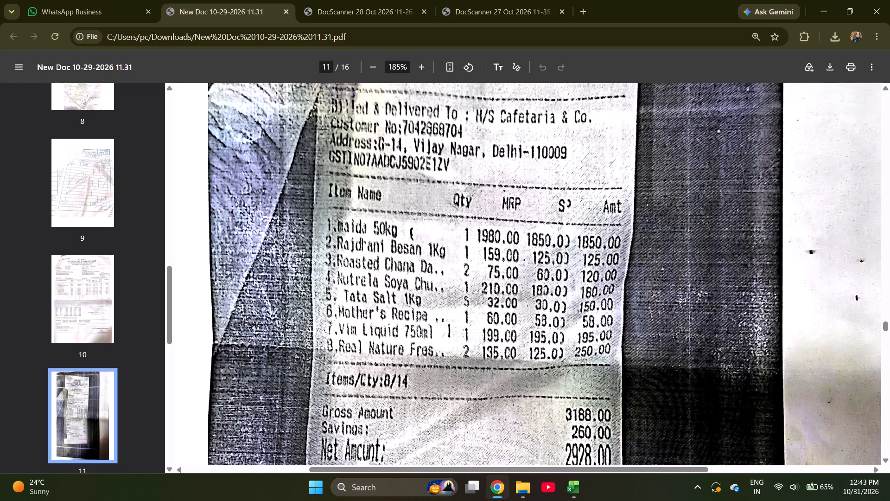
{"action": "key", "text": "alt+Tab"}
{"action": "key", "text": "equal"}
{"action": "type", "text": "58/1.05"}
{"action": "key", "text": "Return"}
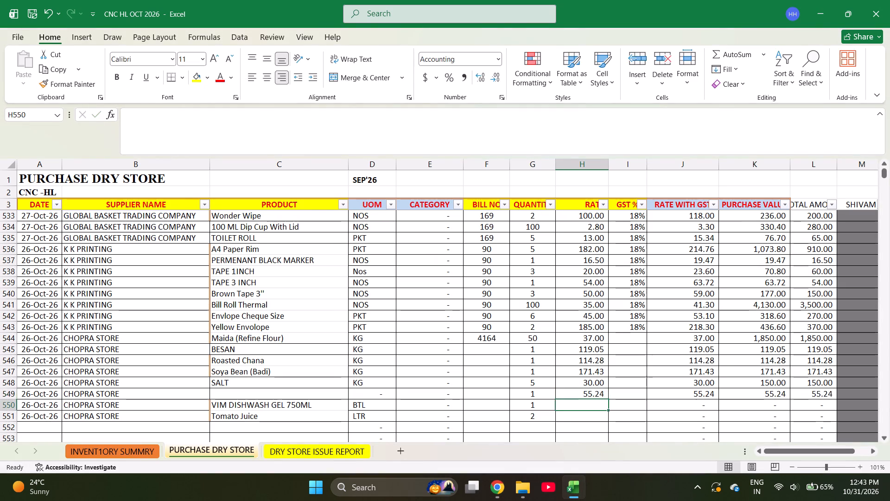
Check the Vim Liquid price on the scanned bill and enter the VIM Dishwash Gel 750ML rate as =195/1.18.
{"action": "key", "text": "alt+Tab"}
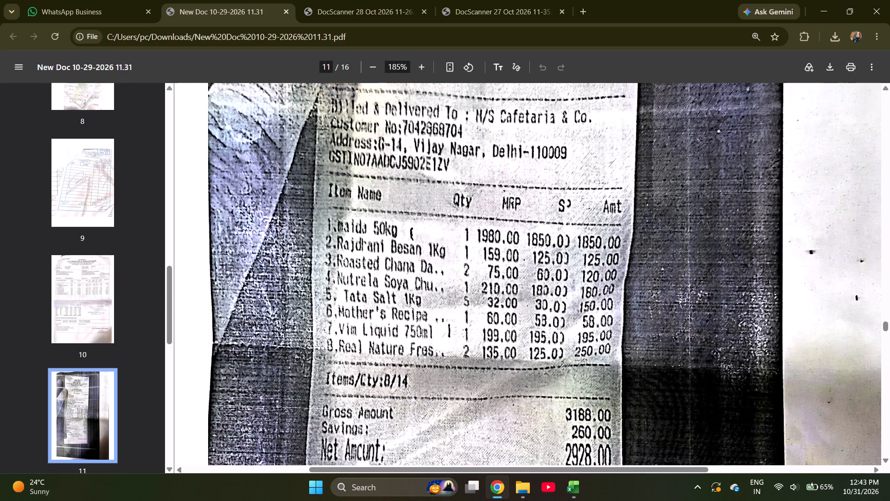
{"action": "key", "text": "alt+Tab"}
{"action": "type", "text": "=19"}
{"action": "key", "text": "5"}
{"action": "key", "text": "alt+Tab"}
{"action": "key", "text": "alt+Tab"}
{"action": "key", "text": "equal"}
{"action": "key", "text": "BackSpace"}
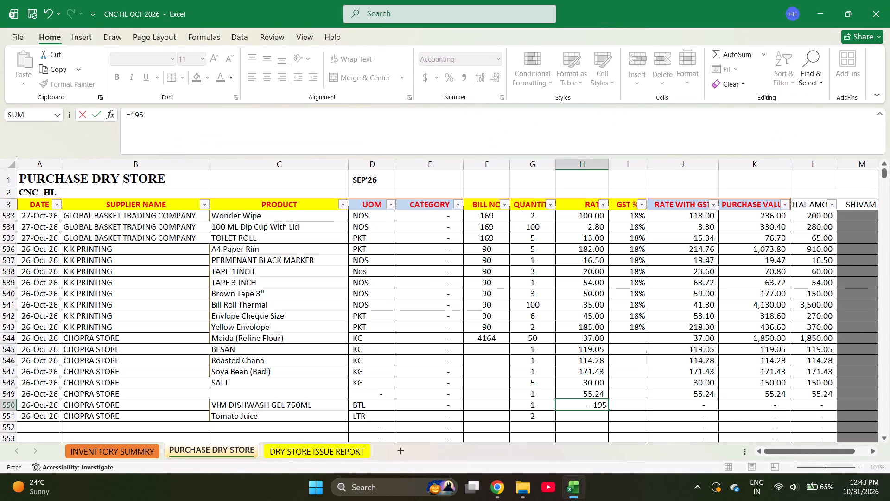
{"action": "type", "text": "/1.18"}
{"action": "key", "text": "Return"}
Check the last item's price on the scanned bill and enter the Tomato Juice rate as =125/1.05.
{"action": "key", "text": "alt+Tab"}
{"action": "key", "text": "alt+Tab"}
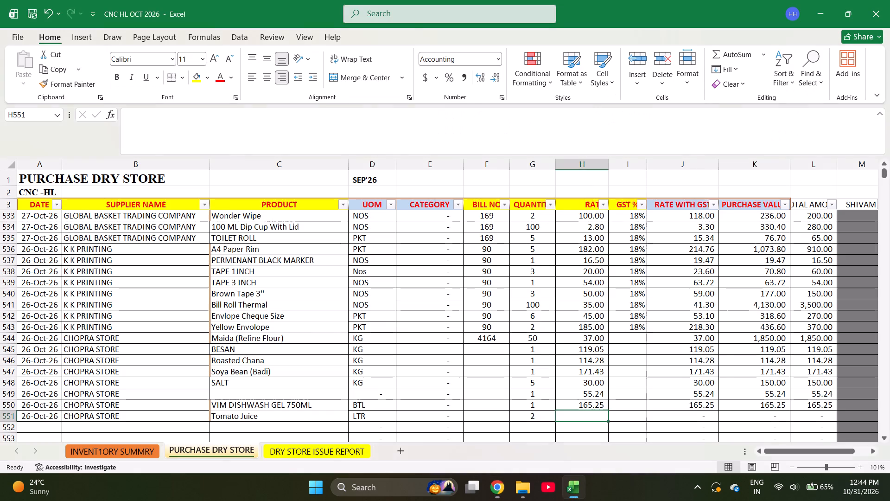
{"action": "key", "text": "alt+Tab"}
{"action": "key", "text": "alt+Tab"}
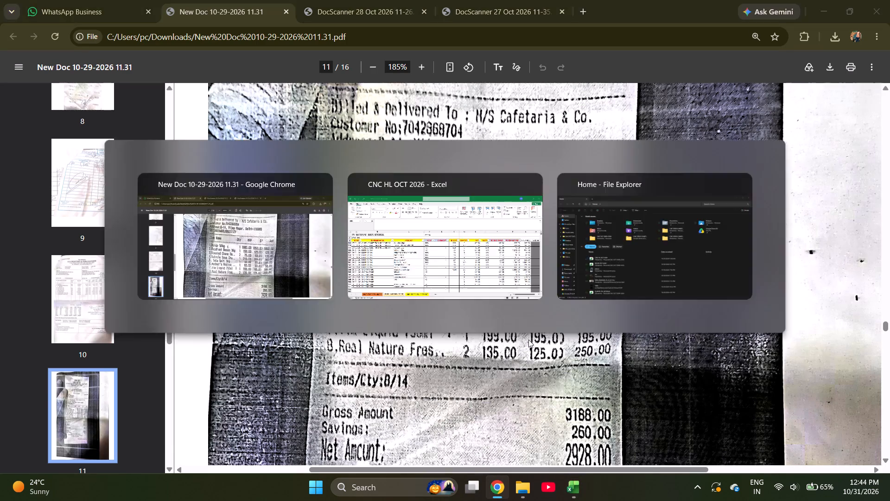
{"action": "key", "text": "equal"}
{"action": "type", "text": "125/1.0"}
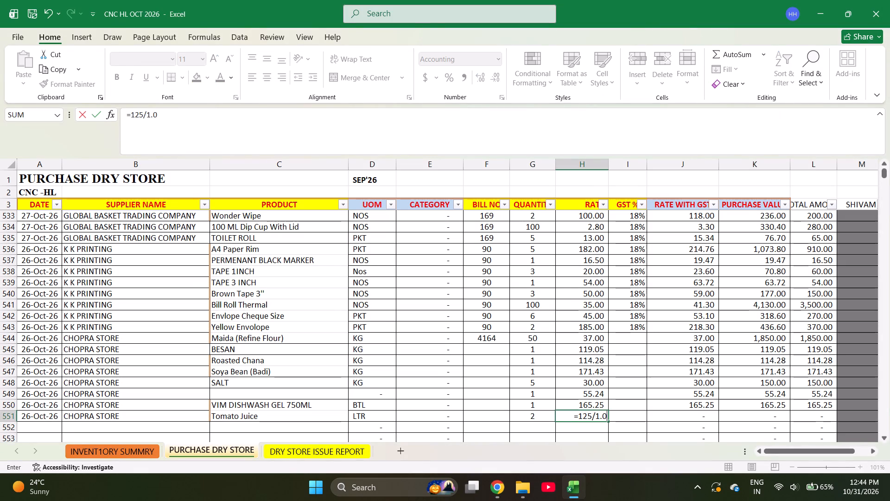
{"action": "key", "text": "5"}
{"action": "key", "text": "Right"}
Enter 0 as the GST % in the Maida row and consult the scanned bill in Chrome.
{"action": "key", "text": "ctrl+Up"}
{"action": "key", "text": "Down"}
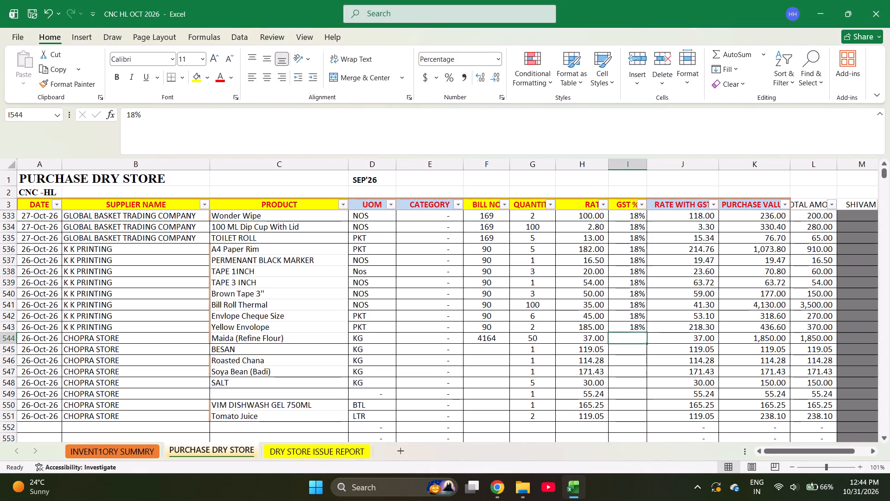
{"action": "key", "text": "alt+Tab"}
{"action": "key", "text": "alt+Tab"}
{"action": "key", "text": "0"}
{"action": "key", "text": "Return"}
{"action": "key", "text": "alt+Tab"}
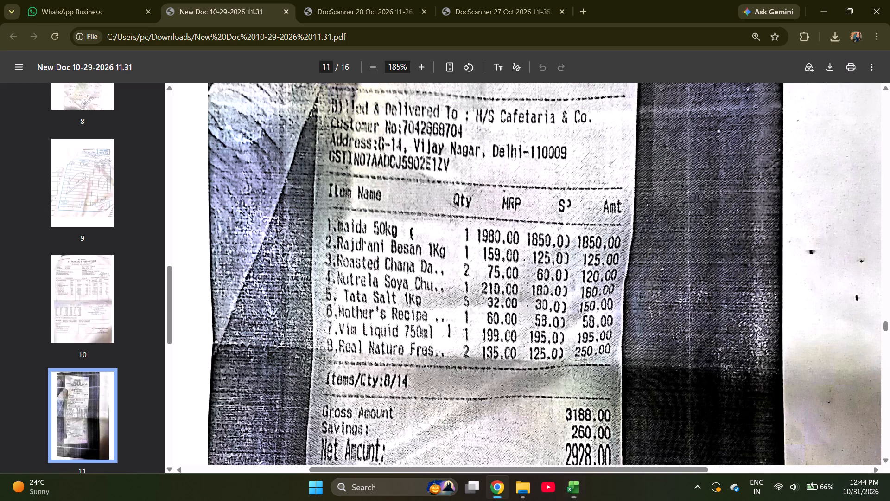
Enter 5 as the GST % in each Chopra Store row from BESAN to Tomato Juice.
{"action": "key", "text": "alt+Tab"}
{"action": "key", "text": "5"}
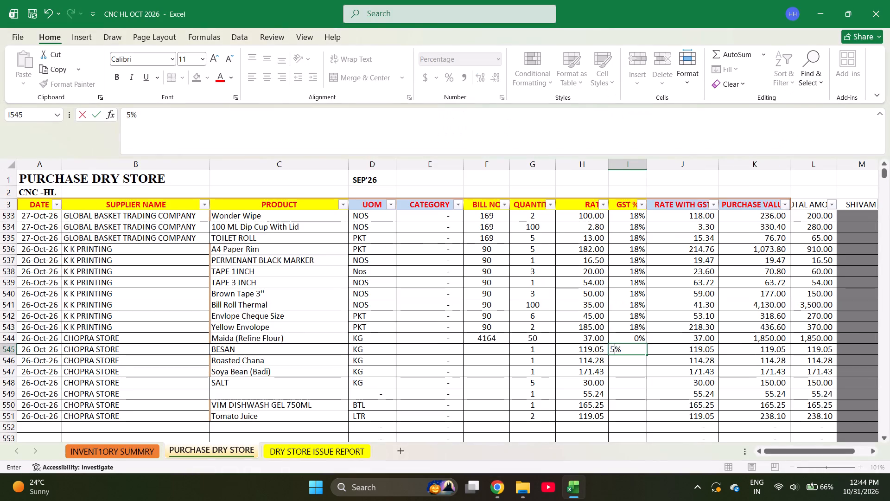
{"action": "key", "text": "Return"}
{"action": "key", "text": "5"}
{"action": "key", "text": "Return"}
{"action": "key", "text": "5"}
{"action": "key", "text": "Return"}
{"action": "key", "text": "5"}
{"action": "key", "text": "Return"}
{"action": "key", "text": "5"}
{"action": "key", "text": "Return"}
{"action": "key", "text": "5"}
{"action": "key", "text": "Return"}
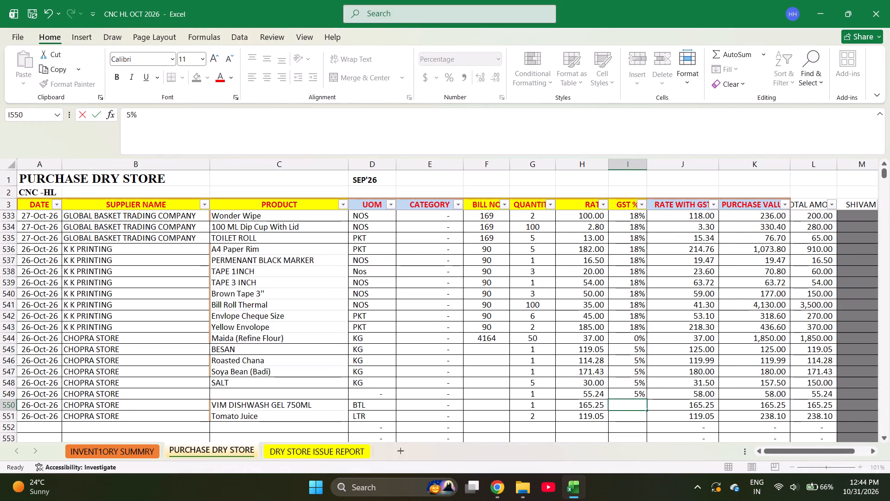
{"action": "key", "text": "5"}
{"action": "key", "text": "Return"}
Fill bill number 4164 down from the Maida row through the Tomato Juice row.
{"action": "key", "text": "Left"}
{"action": "key", "text": "Left"}
{"action": "key", "text": "Left"}
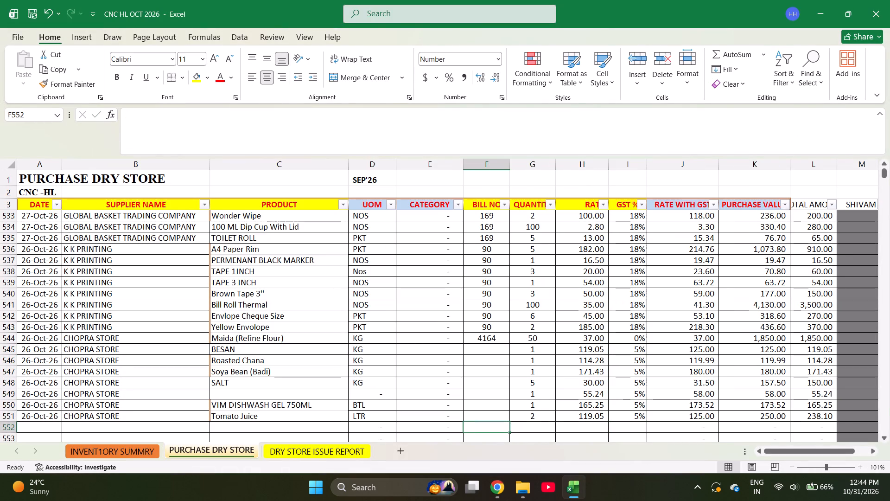
{"action": "key", "text": "ctrl+Up"}
{"action": "key", "text": "shift+Down"}
{"action": "key", "text": "shift+Down"}
{"action": "key", "text": "shift+Down"}
{"action": "key", "text": "shift+Down"}
{"action": "key", "text": "shift+Down"}
{"action": "key", "text": "shift+Down"}
{"action": "key", "text": "shift+Down"}
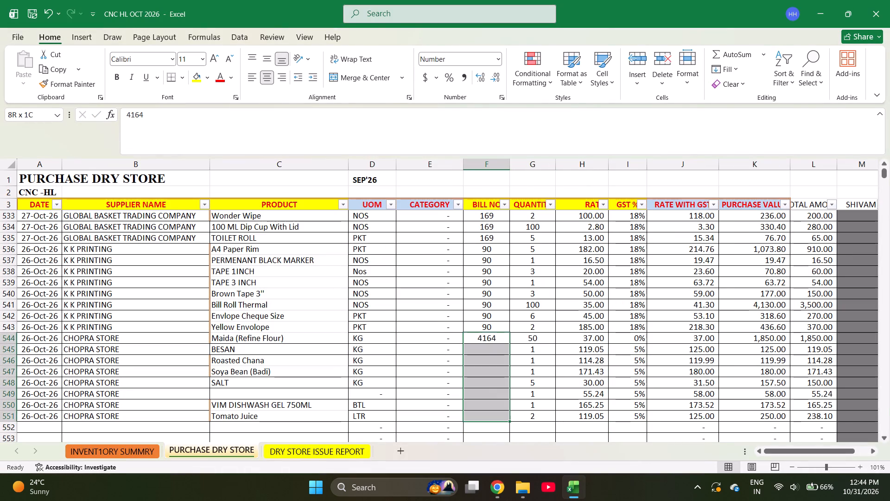
{"action": "key", "text": "ctrl+d"}
Select the Chopra Store rows' purchase values and compare their sum with the net amount on the scanned bill in Chrome.
{"action": "key", "text": "ctrl+Left"}
{"action": "key", "text": "Right"}
{"action": "key", "text": "Right"}
{"action": "key", "text": "Right"}
{"action": "key", "text": "Right"}
{"action": "key", "text": "Right"}
{"action": "key", "text": "Right"}
{"action": "key", "text": "Right"}
{"action": "key", "text": "Right"}
{"action": "key", "text": "Right"}
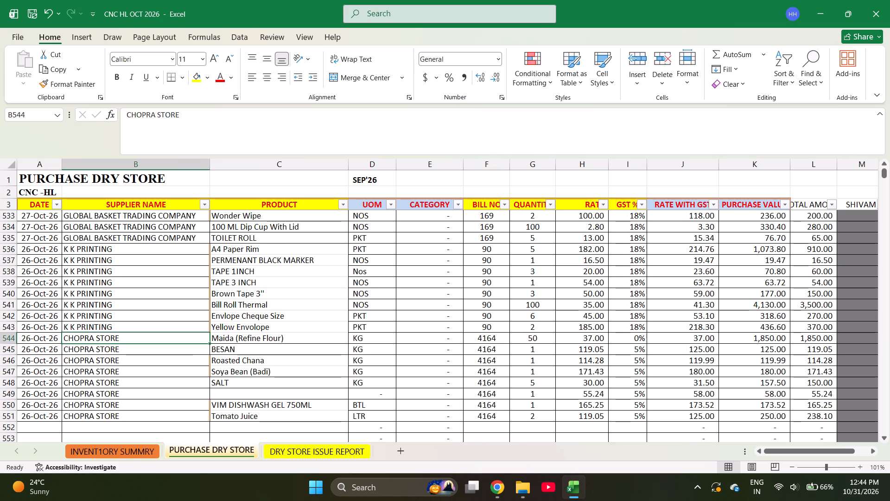
{"action": "key", "text": "Right"}
{"action": "key", "text": "shift+Down"}
{"action": "key", "text": "shift+Down"}
{"action": "key", "text": "shift+Down"}
{"action": "key", "text": "shift+Down"}
{"action": "key", "text": "shift+Down"}
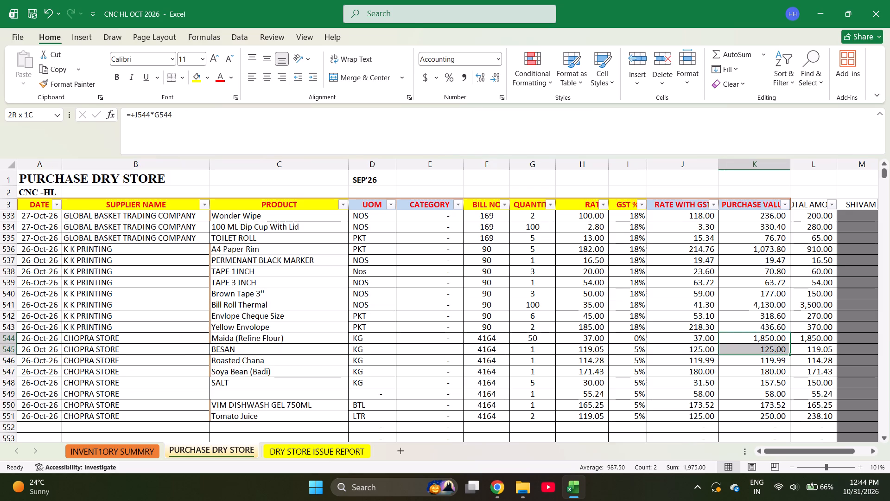
{"action": "key", "text": "shift+Down"}
{"action": "key", "text": "shift+Down"}
{"action": "key", "text": "alt+Tab"}
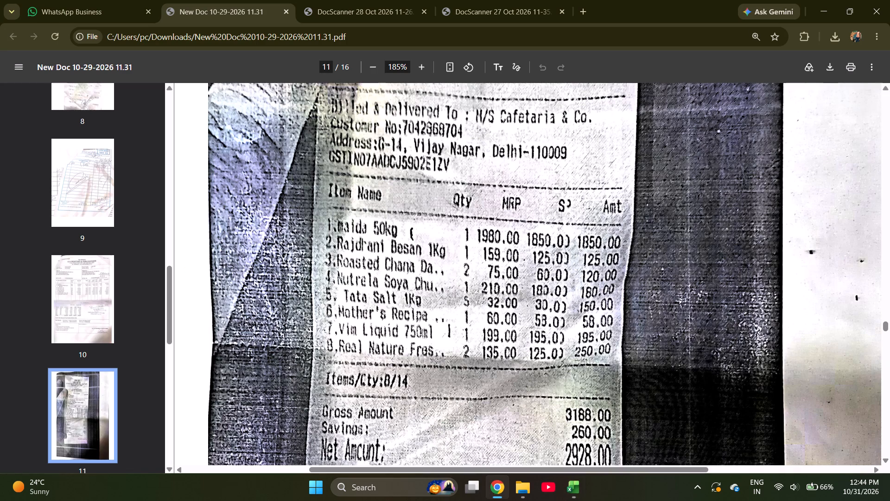
{"action": "key", "text": "Down"}
{"action": "key", "text": "Down"}
{"action": "key", "text": "Down"}
{"action": "key", "text": "alt+Tab"}
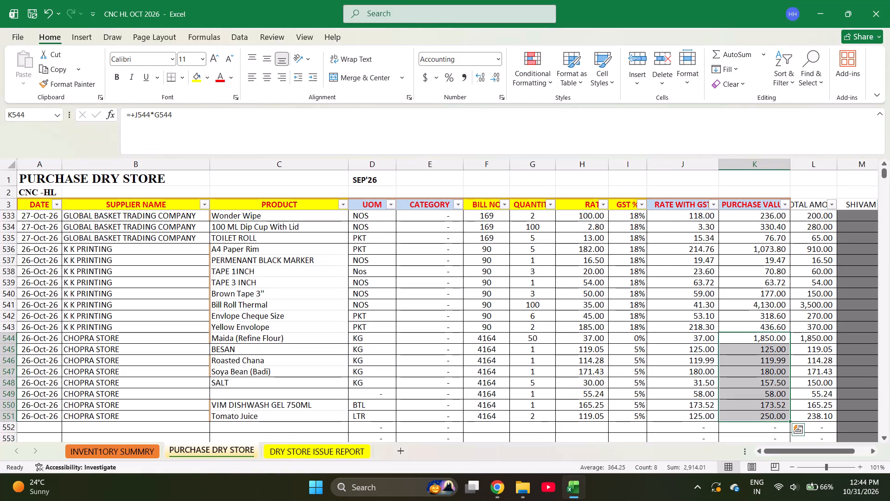
Compare the Chopra Store purchase values in Excel with the item amounts on the scanned bill to locate the difference.
{"action": "key", "text": "alt+Tab"}
{"action": "key", "text": "alt+Tab"}
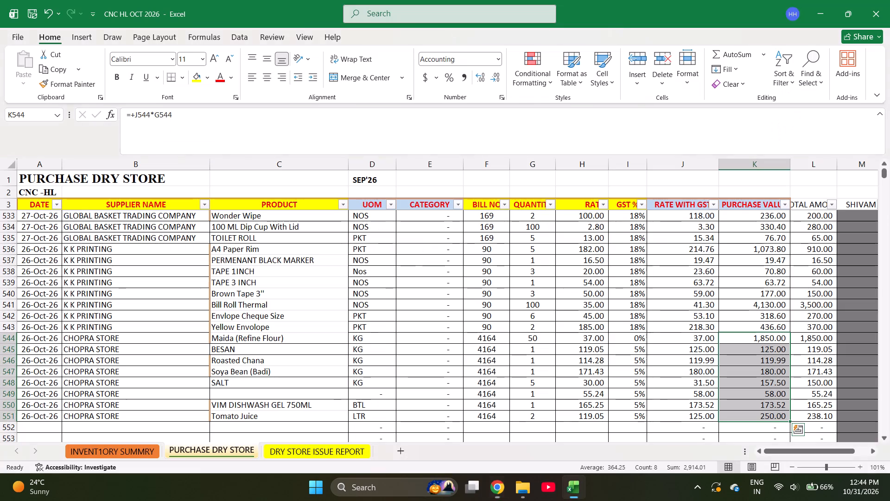
{"action": "key", "text": "alt+Tab"}
{"action": "key", "text": "alt+Tab"}
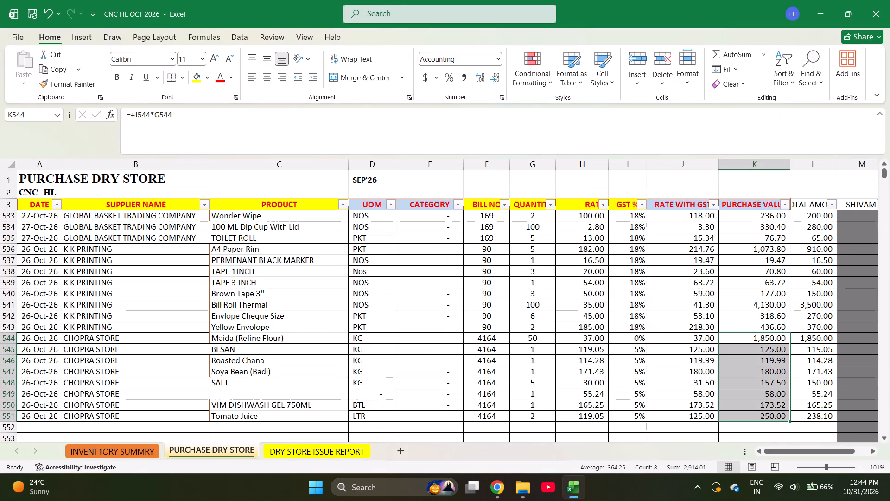
{"action": "key", "text": "alt+Tab"}
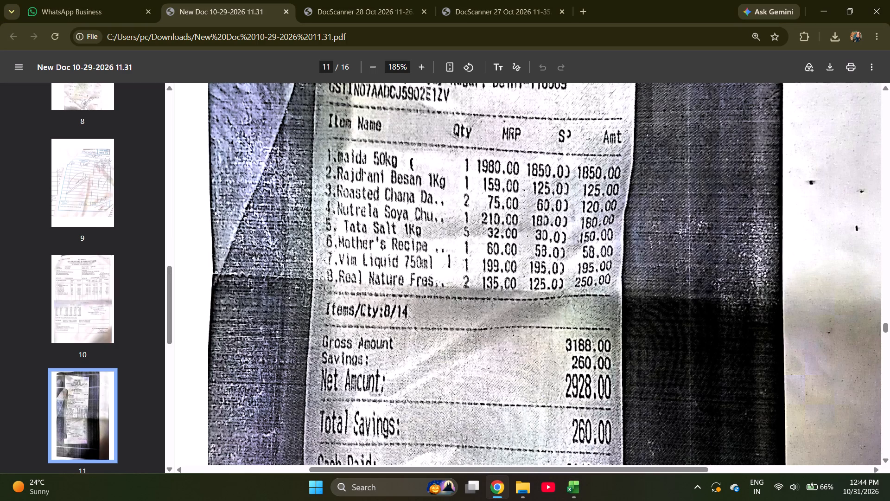
{"action": "key", "text": "alt+Tab"}
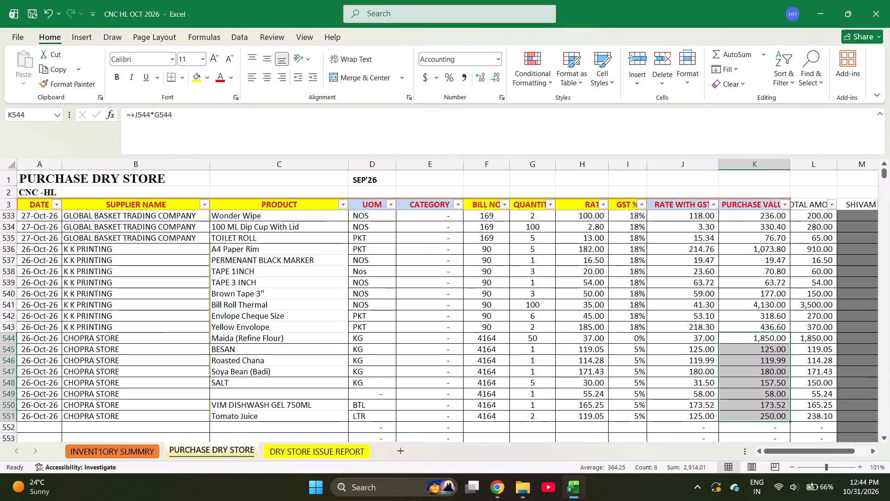
{"action": "key", "text": "alt+Tab"}
{"action": "key", "text": "alt+Tab"}
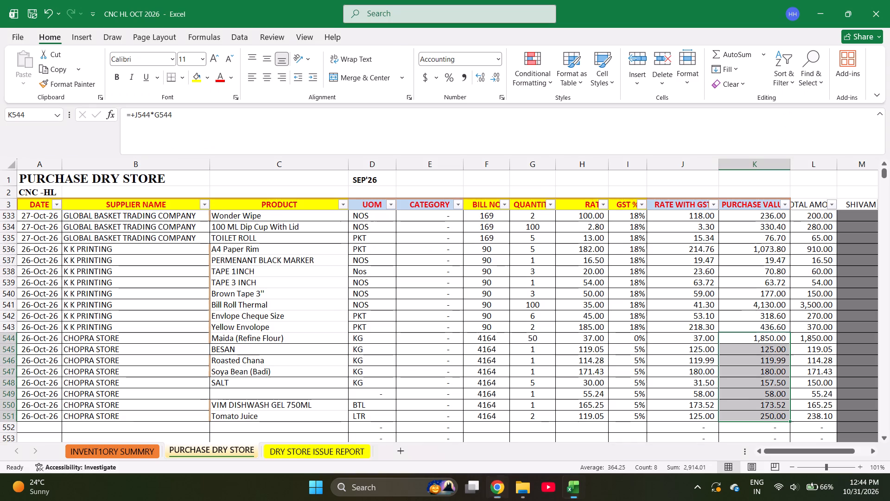
{"action": "key", "text": "alt+Tab"}
{"action": "key", "text": "alt+Tab"}
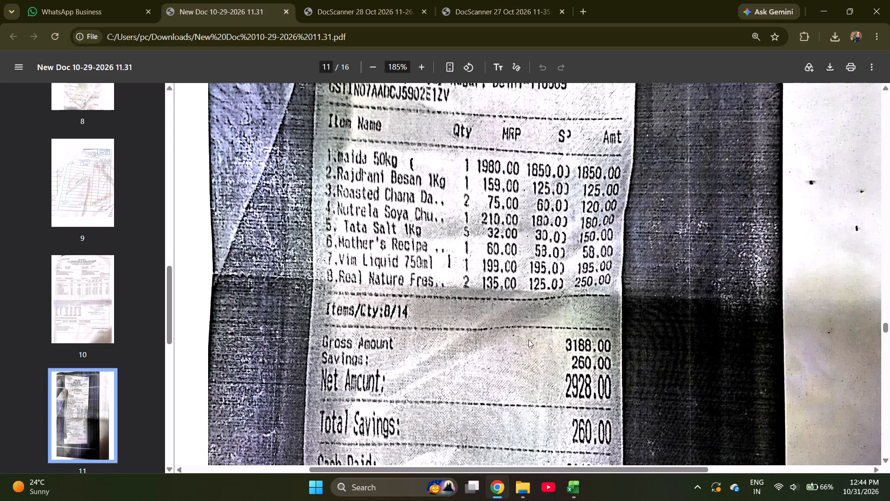
{"action": "key", "text": "alt+Tab"}
{"action": "key", "text": "alt+Tab"}
{"action": "key", "text": "alt+Tab"}
{"action": "key", "text": "alt+Tab"}
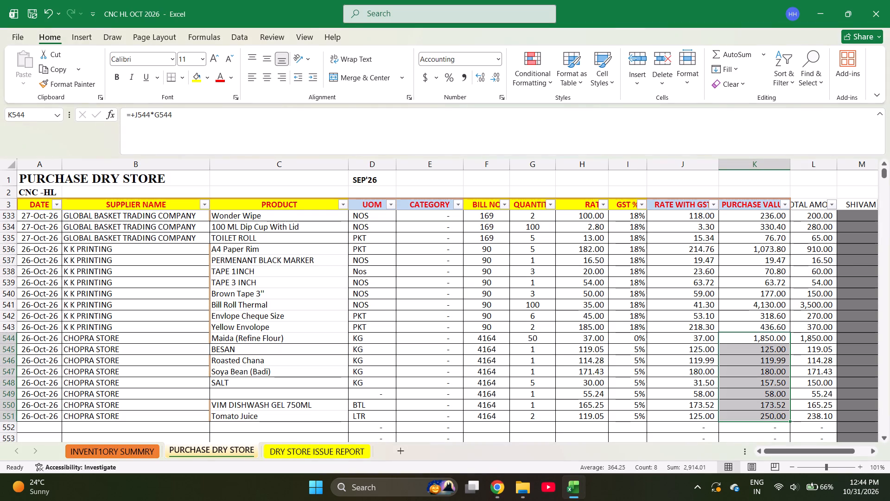
Set the SALT row's GST % to 0 and check its purchase value against the scanned bill.
{"action": "left_click", "coordinate": [624, 386]}
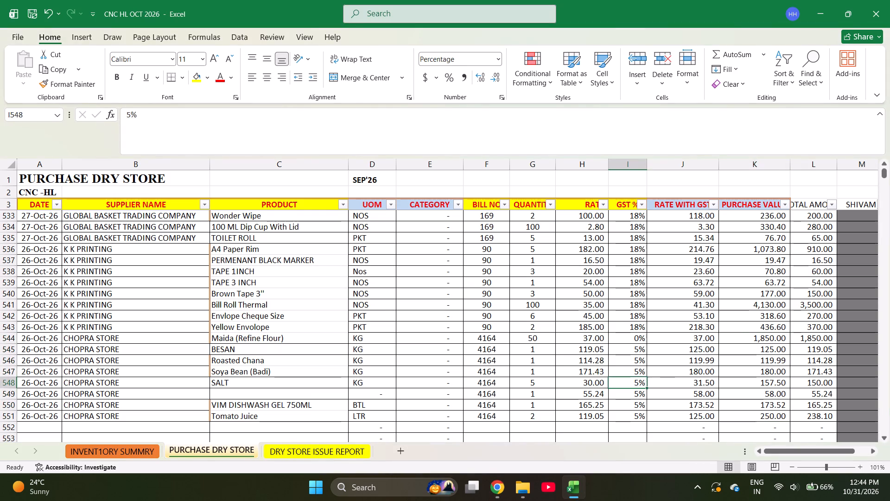
{"action": "key", "text": "0"}
{"action": "key", "text": "Right"}
{"action": "key", "text": "Right"}
{"action": "key", "text": "Right"}
{"action": "key", "text": "alt+Tab"}
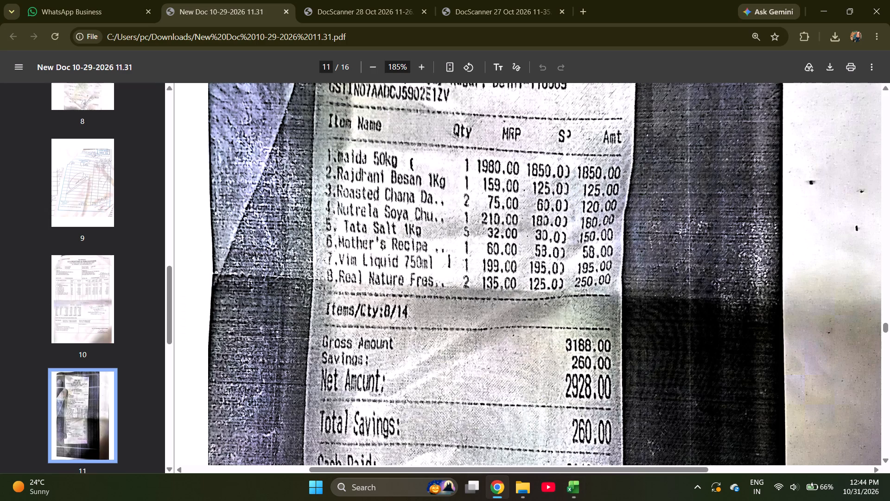
{"action": "key", "text": "alt+Tab"}
Check the remaining purchase values against the scanned bill and set the VIM DISHWASH GEL 750ML row's GST % to 18.
{"action": "key", "text": "Left"}
{"action": "key", "text": "Down"}
{"action": "key", "text": "alt+Tab"}
{"action": "key", "text": "alt+Tab"}
{"action": "key", "text": "Down"}
{"action": "key", "text": "Left"}
{"action": "key", "text": "Left"}
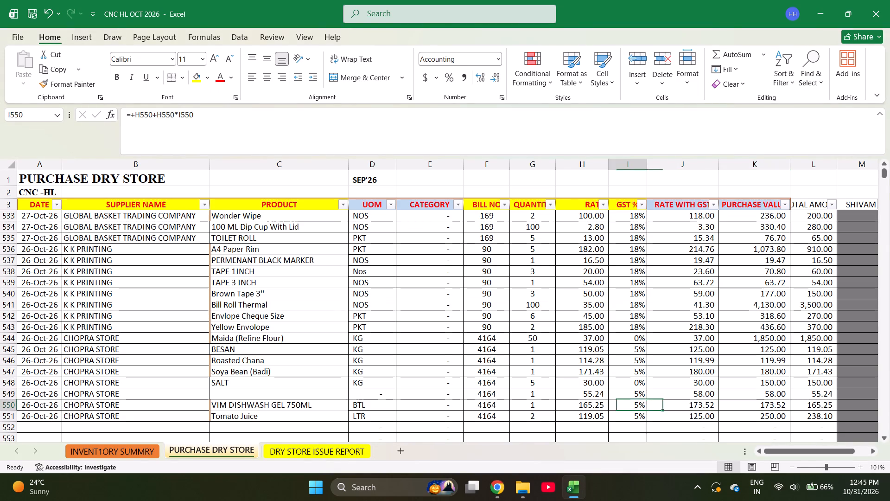
{"action": "key", "text": "alt+Tab"}
{"action": "key", "text": "alt+Tab"}
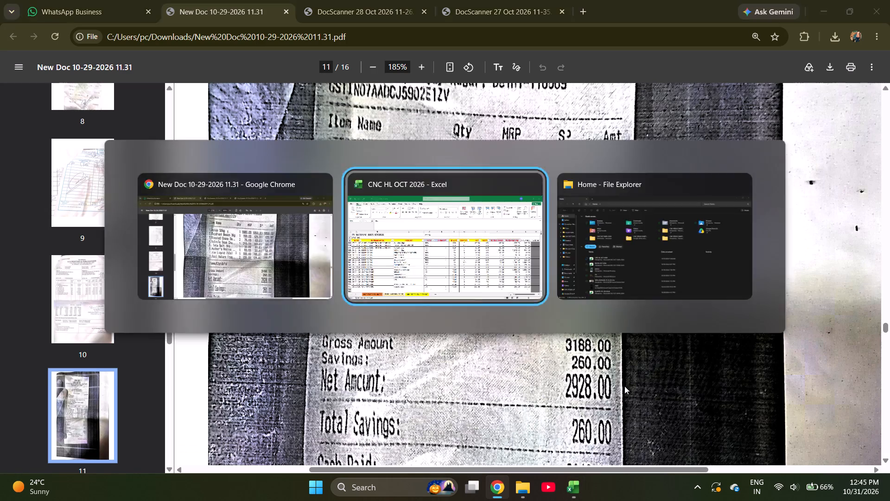
{"action": "key", "text": "Left"}
{"action": "key", "text": "Right"}
{"action": "type", "text": "18"}
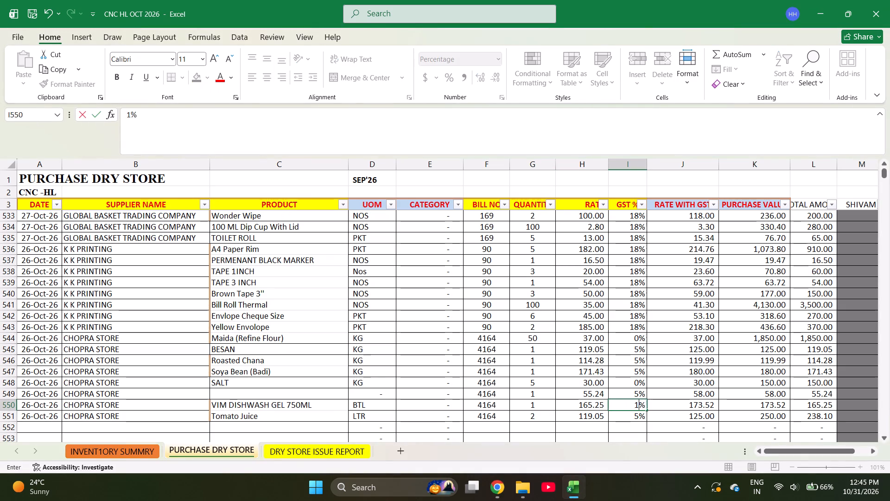
{"action": "key", "text": "Right"}
{"action": "key", "text": "Right"}
{"action": "key", "text": "alt+Tab"}
{"action": "key", "text": "alt+Tab"}
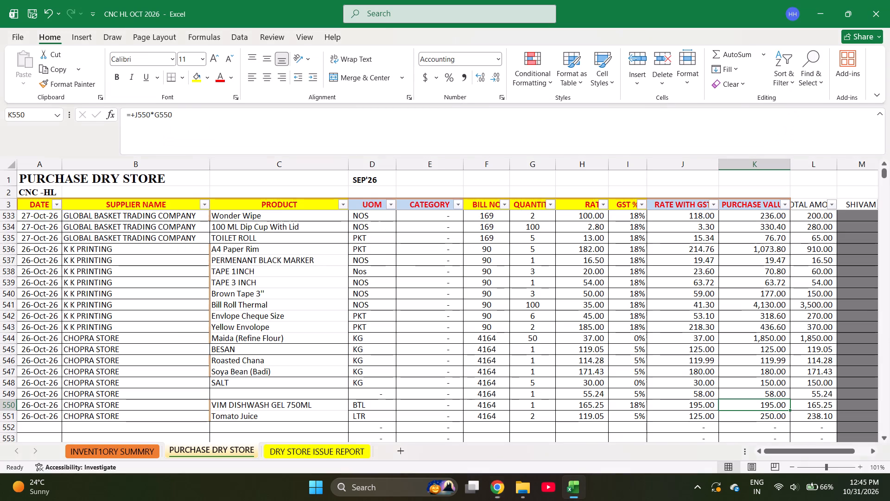
Recheck the sum of the Chopra Store purchase values, Maida to Tomato Juice, against the scanned bill's net amount.
{"action": "key", "text": "Down"}
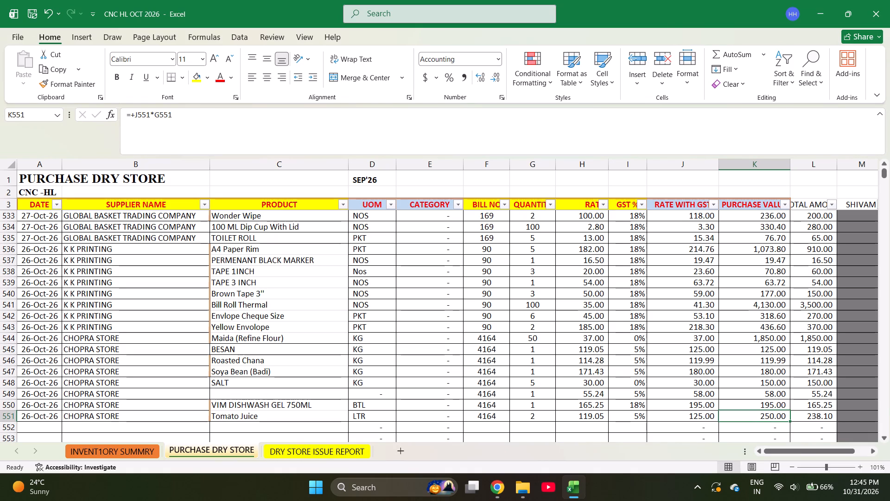
{"action": "key", "text": "alt+Tab"}
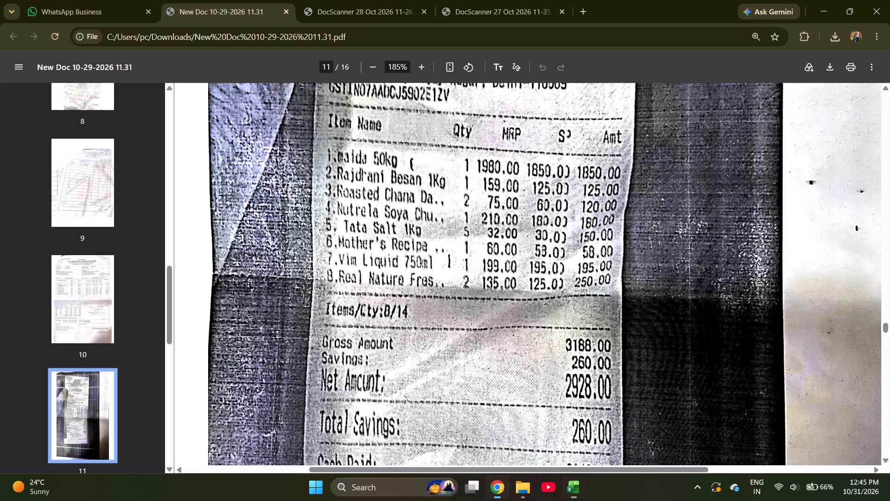
{"action": "key", "text": "alt+Tab"}
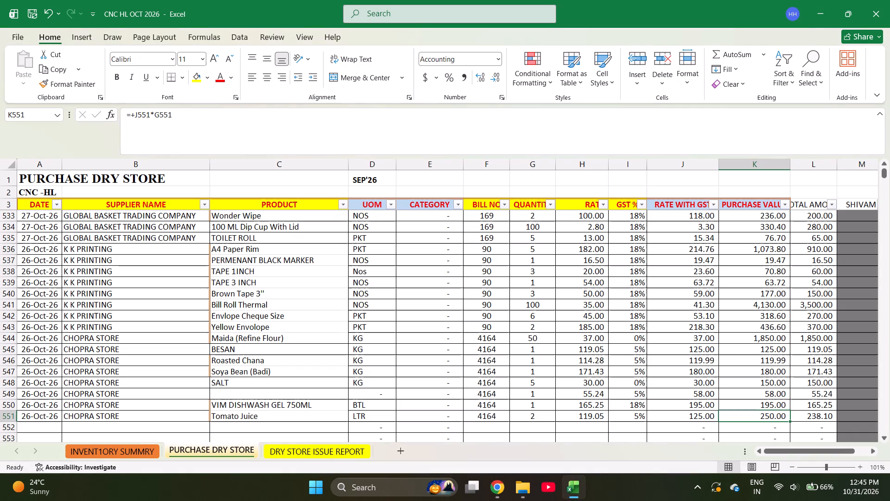
{"action": "key", "text": "shift+Up"}
{"action": "key", "text": "shift+Up"}
{"action": "key", "text": "shift+Up"}
{"action": "key", "text": "shift+Up"}
{"action": "key", "text": "shift+Up"}
{"action": "key", "text": "shift+Up"}
{"action": "key", "text": "shift+Up"}
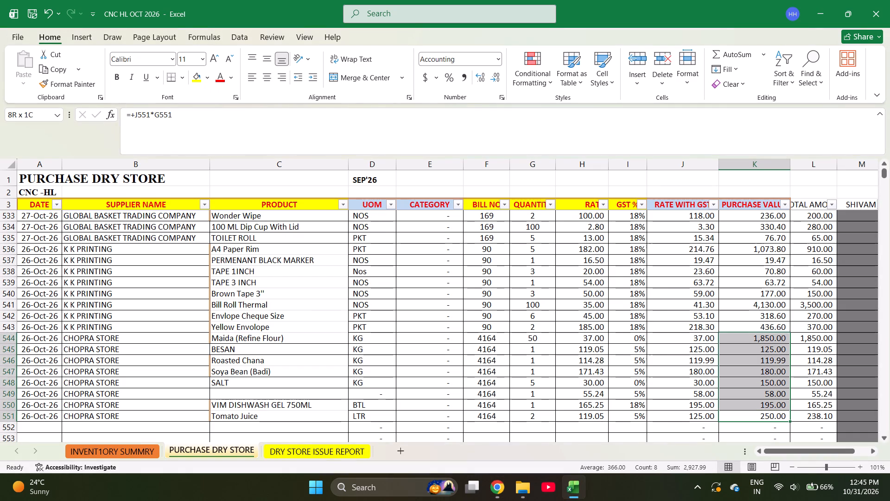
{"action": "key", "text": "alt+Tab"}
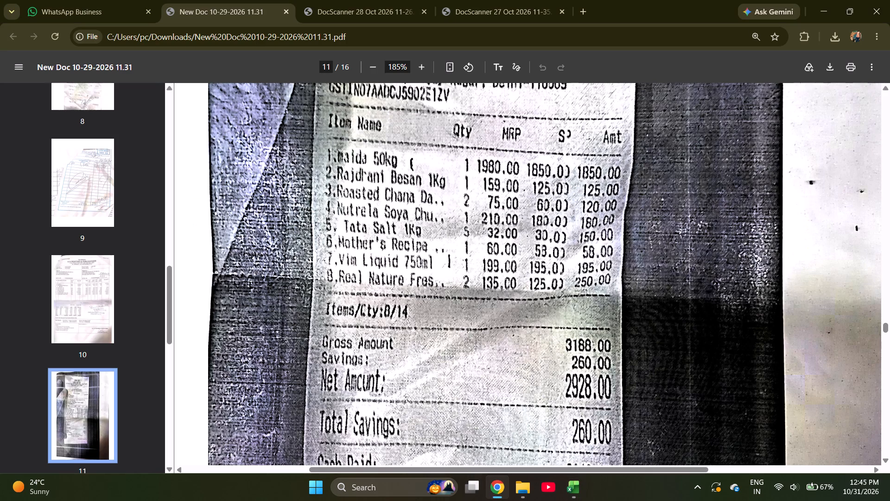
{"action": "key", "text": "alt+Tab"}
{"action": "key", "text": "alt+Tab"}
{"action": "key", "text": "alt+Tab"}
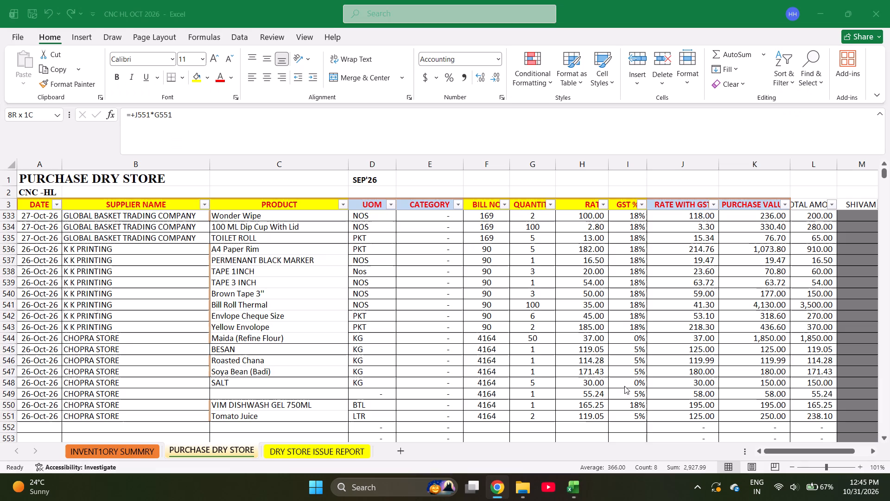
Go to the first empty date cell below the Tomato Juice row and examine the Global Basket Trading Company invoice on PDF page 12.
{"action": "key", "text": "ctrl+Left"}
{"action": "key", "text": "Down"}
{"action": "key", "text": "alt+Tab"}
{"action": "key", "text": "Down"}
{"action": "key", "text": "Down"}
{"action": "key", "text": "Down"}
{"action": "key", "text": "Down"}
{"action": "key", "text": "Down"}
{"action": "key", "text": "Down"}
{"action": "key", "text": "Down"}
{"action": "key", "text": "Down"}
{"action": "key", "text": "Down"}
{"action": "key", "text": "Down"}
{"action": "key", "text": "Down"}
{"action": "key", "text": "Down"}
{"action": "key", "text": "Down"}
{"action": "key", "text": "Down"}
{"action": "key", "text": "Down"}
{"action": "key", "text": "Down"}
{"action": "key", "text": "Down"}
{"action": "key", "text": "Down"}
{"action": "key", "text": "Down"}
{"action": "key", "text": "Down"}
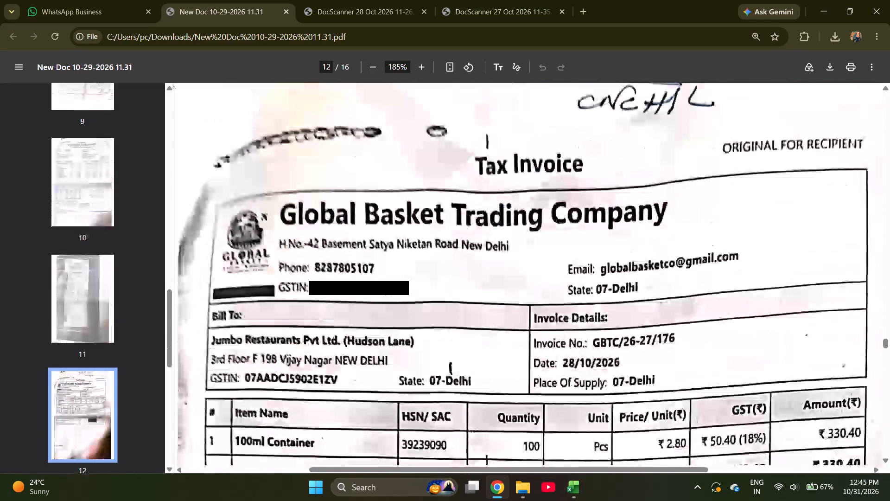
{"action": "key", "text": "Down"}
{"action": "key", "text": "Down"}
{"action": "key", "text": "Down"}
{"action": "key", "text": "Down"}
{"action": "key", "text": "alt+Tab"}
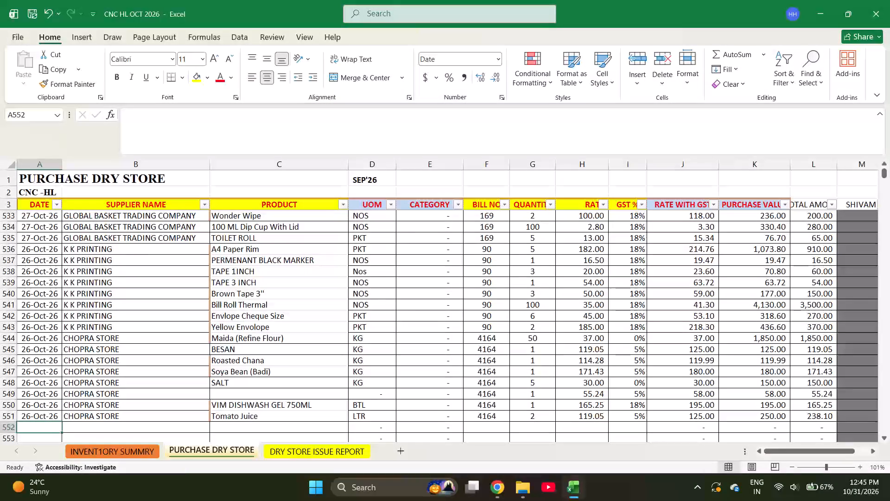
{"action": "key", "text": "alt+Tab"}
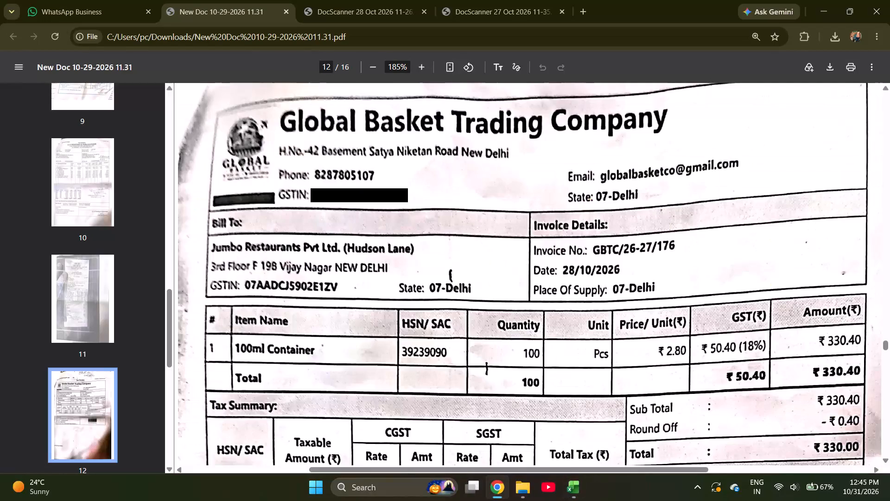
{"action": "key", "text": "alt+Tab"}
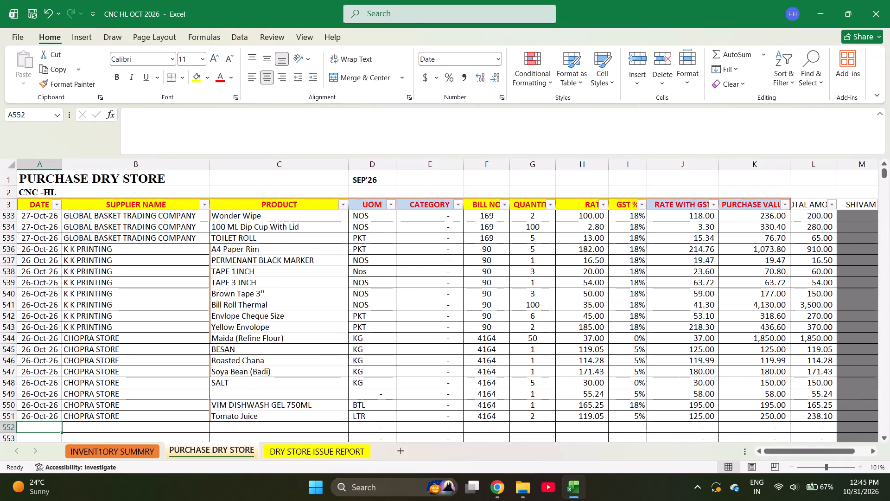
Look back through the scanned PDF at the Chopra Store bill on page 11 and the KK printing invoice on page 10.
{"action": "key", "text": "alt+Tab"}
{"action": "key", "text": "Up"}
{"action": "key", "text": "Up"}
{"action": "key", "text": "Up"}
{"action": "key", "text": "Up"}
{"action": "key", "text": "Up"}
{"action": "key", "text": "Up"}
{"action": "key", "text": "Up"}
{"action": "key", "text": "Up"}
{"action": "key", "text": "Up"}
{"action": "key", "text": "Up"}
{"action": "key", "text": "Up"}
{"action": "key", "text": "Up"}
{"action": "key", "text": "Up"}
{"action": "key", "text": "Up"}
{"action": "key", "text": "Up"}
{"action": "key", "text": "Up"}
{"action": "key", "text": "Up"}
{"action": "key", "text": "Up"}
{"action": "key", "text": "Up"}
{"action": "key", "text": "Up"}
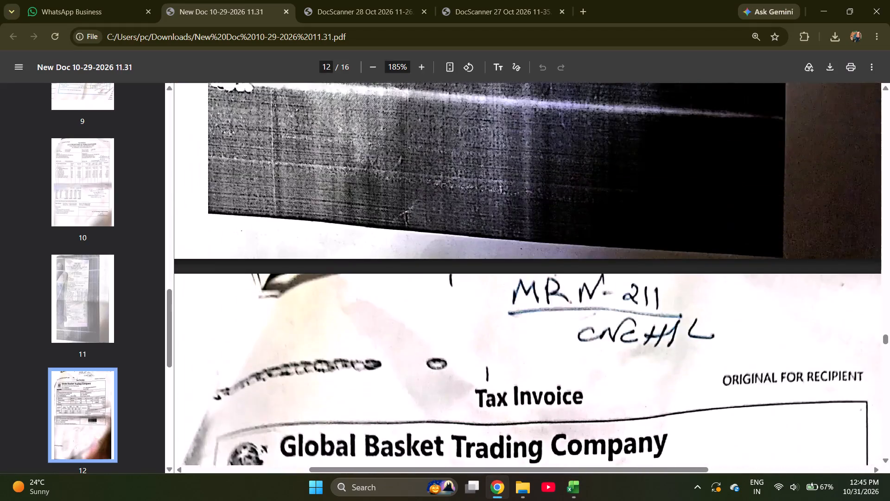
{"action": "key", "text": "Up"}
{"action": "key", "text": "Up"}
{"action": "key", "text": "Up"}
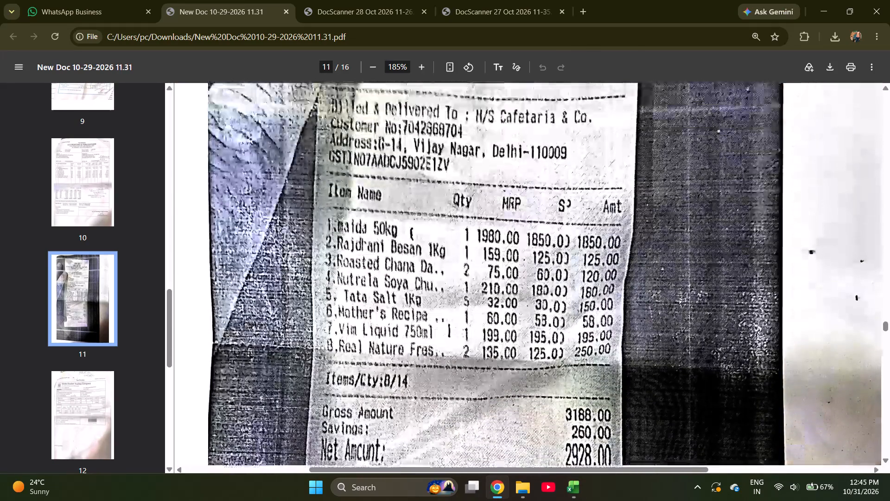
{"action": "key", "text": "Up"}
{"action": "key", "text": "Up"}
{"action": "key", "text": "Up"}
{"action": "key", "text": "Up"}
{"action": "key", "text": "Up"}
{"action": "key", "text": "Up"}
{"action": "key", "text": "Up"}
{"action": "key", "text": "Up"}
{"action": "key", "text": "Up"}
{"action": "key", "text": "Up"}
{"action": "key", "text": "Up"}
{"action": "key", "text": "Up"}
{"action": "key", "text": "Up"}
{"action": "key", "text": "Up"}
{"action": "key", "text": "Up"}
{"action": "key", "text": "Up"}
{"action": "key", "text": "Up"}
{"action": "key", "text": "Up"}
{"action": "key", "text": "Up"}
{"action": "key", "text": "Up"}
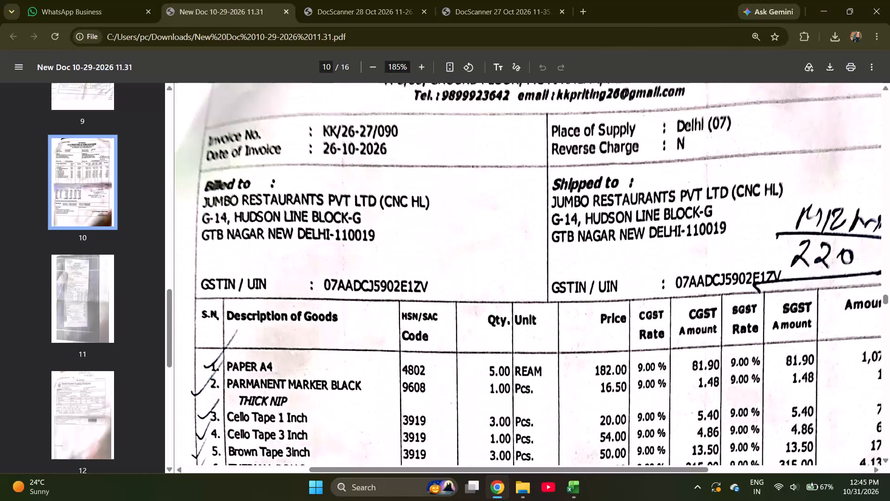
Examine the earlier scans on PDF pages 9 and 8, including the page 8 bill's number, date and item list.
{"action": "key", "text": "alt+Tab"}
{"action": "key", "text": "alt+Tab"}
{"action": "key", "text": "Up"}
{"action": "key", "text": "Up"}
{"action": "key", "text": "Up"}
{"action": "key", "text": "Up"}
{"action": "key", "text": "Up"}
{"action": "key", "text": "Up"}
{"action": "key", "text": "Up"}
{"action": "key", "text": "Up"}
{"action": "key", "text": "Up"}
{"action": "key", "text": "Up"}
{"action": "key", "text": "Up"}
{"action": "key", "text": "Up"}
{"action": "key", "text": "Up"}
{"action": "key", "text": "Up"}
{"action": "key", "text": "Up"}
{"action": "key", "text": "Up"}
{"action": "key", "text": "Up"}
{"action": "key", "text": "Up"}
{"action": "key", "text": "Up"}
{"action": "key", "text": "Up"}
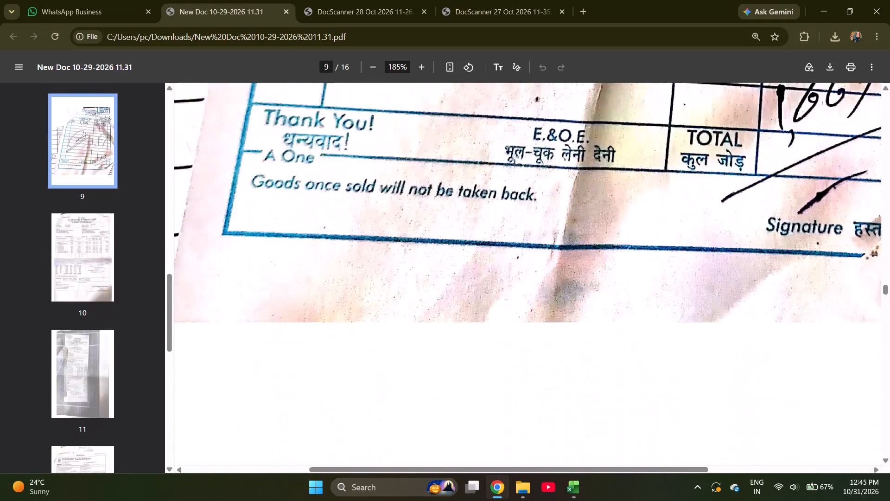
{"action": "key", "text": "Up"}
{"action": "key", "text": "Up"}
{"action": "key", "text": "Up"}
{"action": "key", "text": "Up"}
{"action": "key", "text": "Up"}
{"action": "key", "text": "Up"}
{"action": "key", "text": "Up"}
{"action": "key", "text": "Up"}
{"action": "key", "text": "Up"}
{"action": "key", "text": "Up"}
{"action": "key", "text": "Up"}
{"action": "key", "text": "Up"}
{"action": "key", "text": "Up"}
{"action": "key", "text": "Up"}
{"action": "key", "text": "Up"}
{"action": "key", "text": "Up"}
{"action": "key", "text": "Up"}
{"action": "key", "text": "Up"}
{"action": "key", "text": "Up"}
{"action": "key", "text": "Up"}
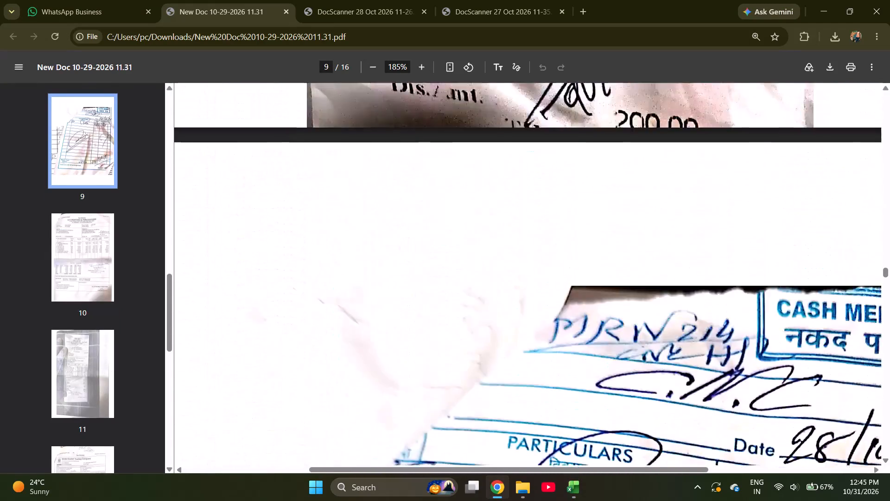
{"action": "key", "text": "Up"}
{"action": "key", "text": "Up"}
{"action": "key", "text": "Up"}
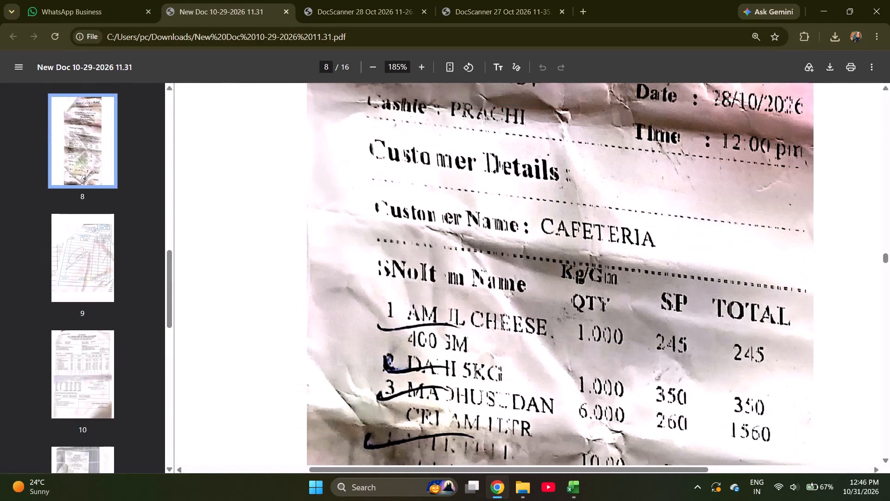
{"action": "key", "text": "Up"}
{"action": "key", "text": "Up"}
{"action": "key", "text": "Up"}
{"action": "key", "text": "Right"}
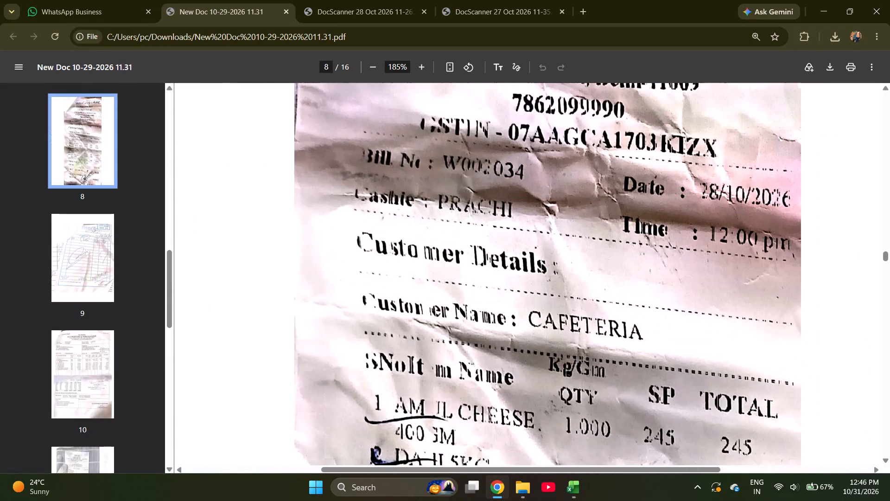
{"action": "key", "text": "Right"}
{"action": "key", "text": "Right"}
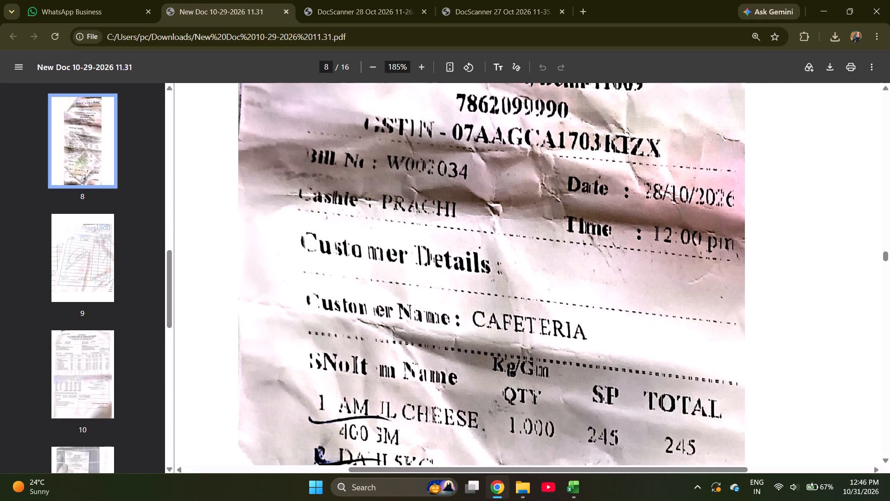
Return to the Global Basket Trading Company invoice on PDF page 12 and read its invoice details and item line.
{"action": "key", "text": "Down"}
{"action": "key", "text": "Down"}
{"action": "key", "text": "Down"}
{"action": "key", "text": "Down"}
{"action": "key", "text": "Down"}
{"action": "key", "text": "Down"}
{"action": "key", "text": "Down"}
{"action": "key", "text": "Down"}
{"action": "key", "text": "Down"}
{"action": "key", "text": "Down"}
{"action": "key", "text": "Down"}
{"action": "key", "text": "Down"}
{"action": "key", "text": "Down"}
{"action": "key", "text": "Down"}
{"action": "key", "text": "Down"}
{"action": "key", "text": "Down"}
{"action": "key", "text": "Down"}
{"action": "key", "text": "Down"}
{"action": "key", "text": "Down"}
{"action": "key", "text": "Down"}
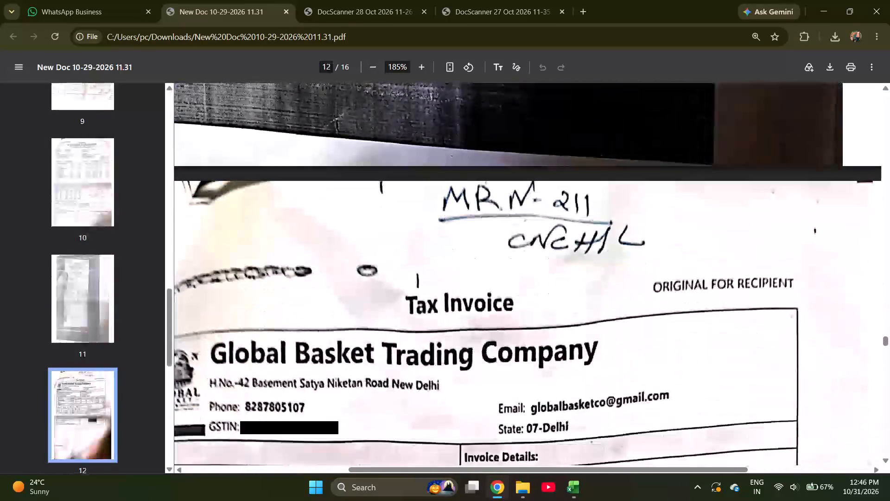
{"action": "key", "text": "Down"}
{"action": "key", "text": "Down"}
{"action": "key", "text": "Down"}
{"action": "key", "text": "Down"}
{"action": "key", "text": "Down"}
{"action": "key", "text": "Down"}
{"action": "key", "text": "Down"}
{"action": "key", "text": "Down"}
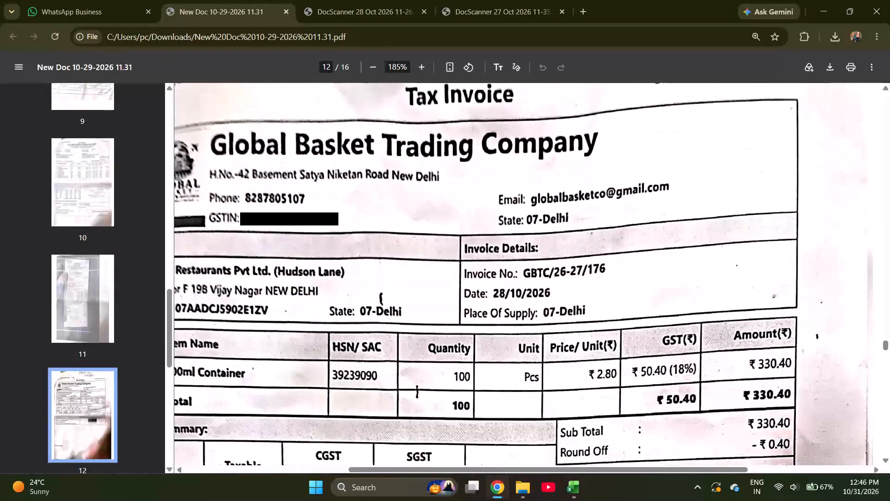
{"action": "key", "text": "Down"}
{"action": "key", "text": "alt+Tab"}
{"action": "key", "text": "alt+Tab"}
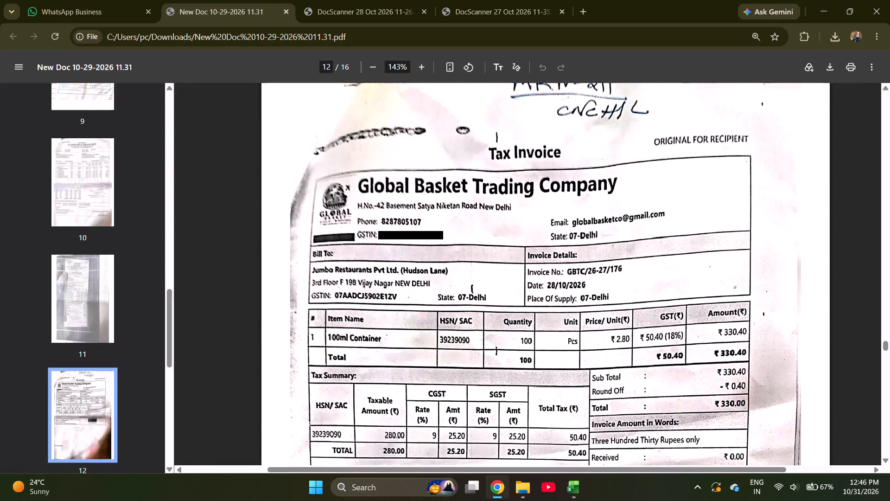
In the Excel purchase sheet, enter 10-28-2026 as the date in the first empty row below Tomato Juice.
{"action": "key", "text": "alt+Tab"}
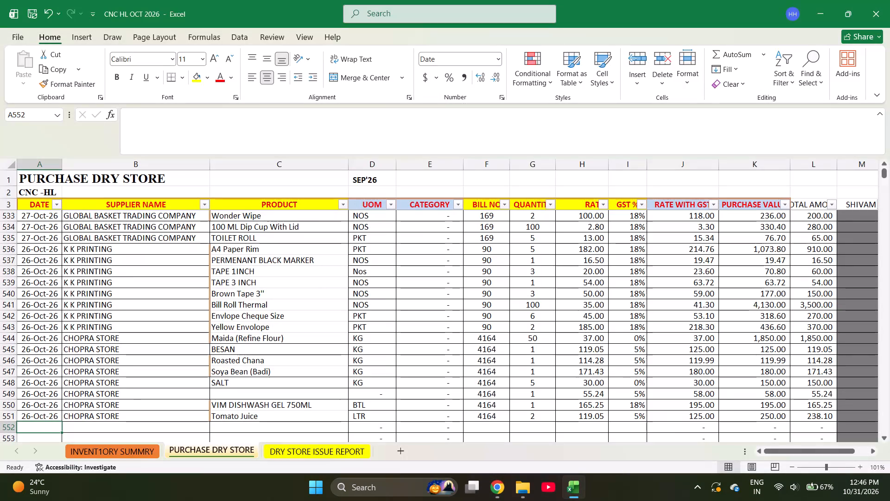
{"action": "type", "text": "10-28-2026"}
{"action": "key", "text": "Right"}
{"action": "key", "text": "Down"}
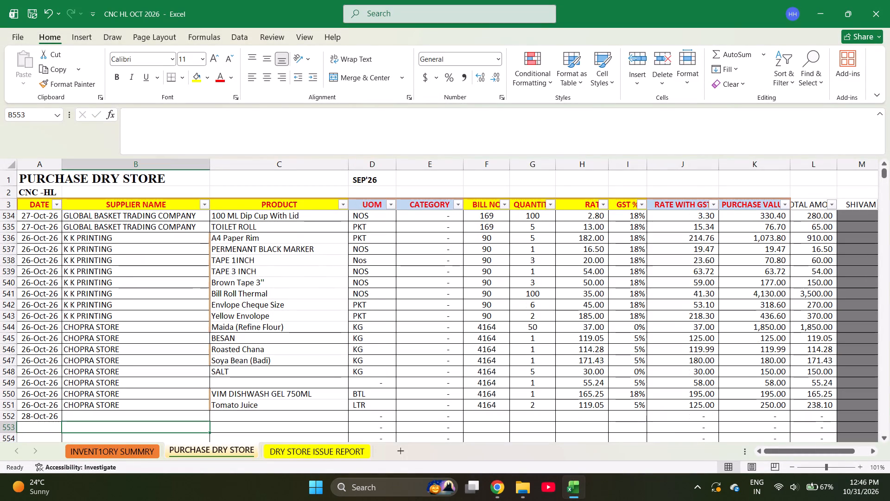
Change the date of the Chopra Store Maida (Refine Flour) row to 10-28-2026.
{"action": "key", "text": "Up"}
{"action": "key", "text": "Up"}
{"action": "key", "text": "Left"}
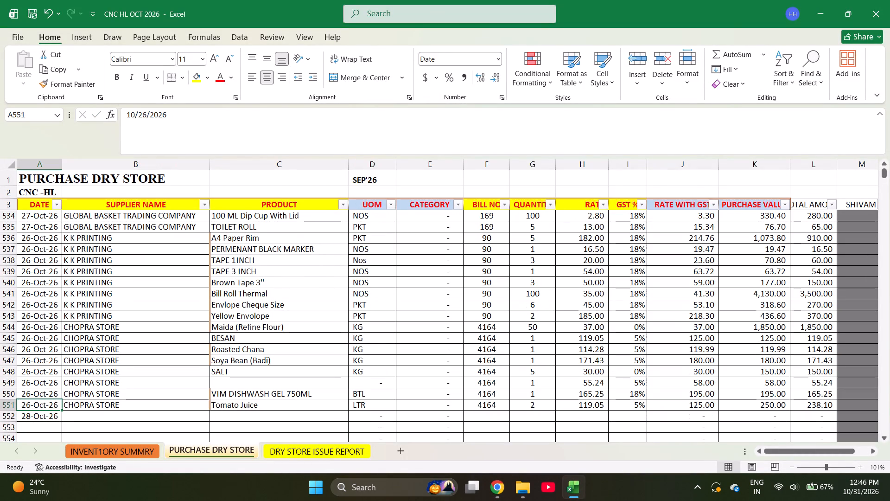
{"action": "key", "text": "Left"}
{"action": "key", "text": "Up"}
{"action": "key", "text": "Up"}
{"action": "key", "text": "Up"}
{"action": "key", "text": "Up"}
{"action": "key", "text": "Up"}
{"action": "key", "text": "Up"}
{"action": "key", "text": "Up"}
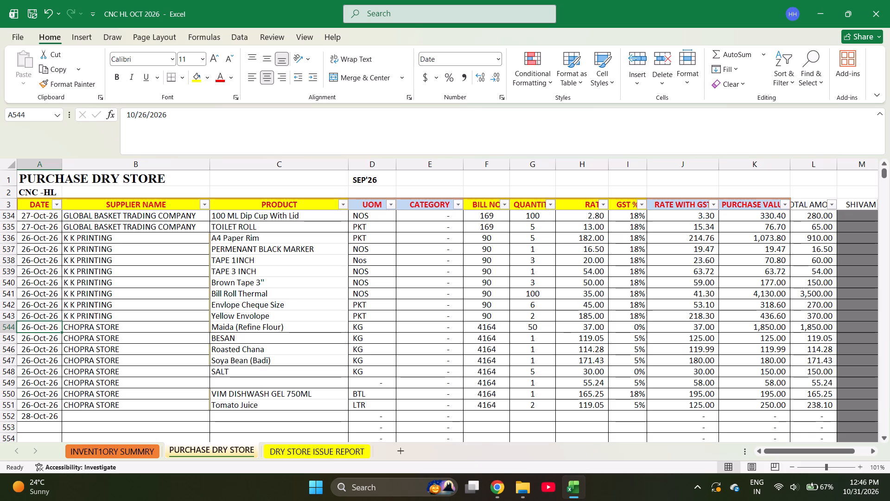
{"action": "type", "text": "10-28-2026"}
{"action": "key", "text": "Right"}
{"action": "key", "text": "Left"}
Fill the Maida row's date down through the Chopra Store rows to Tomato Juice and go to the Global Basket invoice's date cell.
{"action": "key", "text": "Down"}
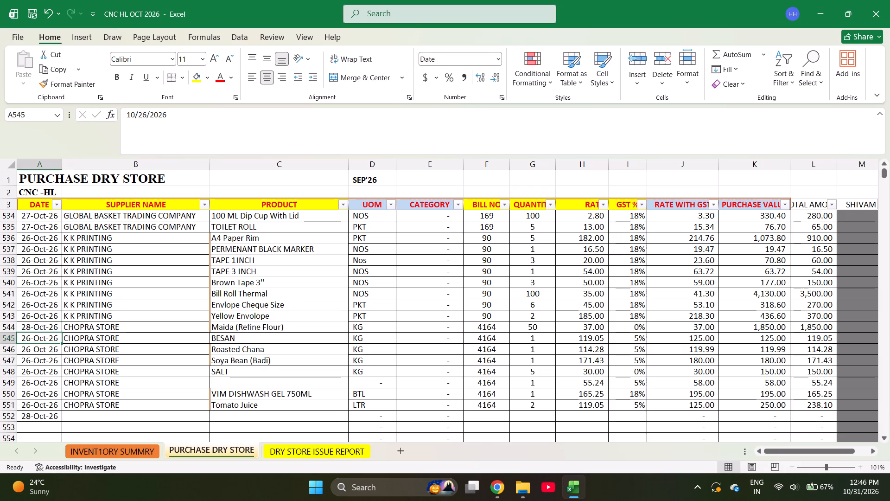
{"action": "key", "text": "Up"}
{"action": "key", "text": "shift+Down"}
{"action": "key", "text": "shift+Down"}
{"action": "key", "text": "shift+Down"}
{"action": "key", "text": "shift+Down"}
{"action": "key", "text": "shift+Down"}
{"action": "key", "text": "shift+Down"}
{"action": "key", "text": "shift+Down"}
{"action": "key", "text": "shift+Down"}
{"action": "key", "text": "shift+Down"}
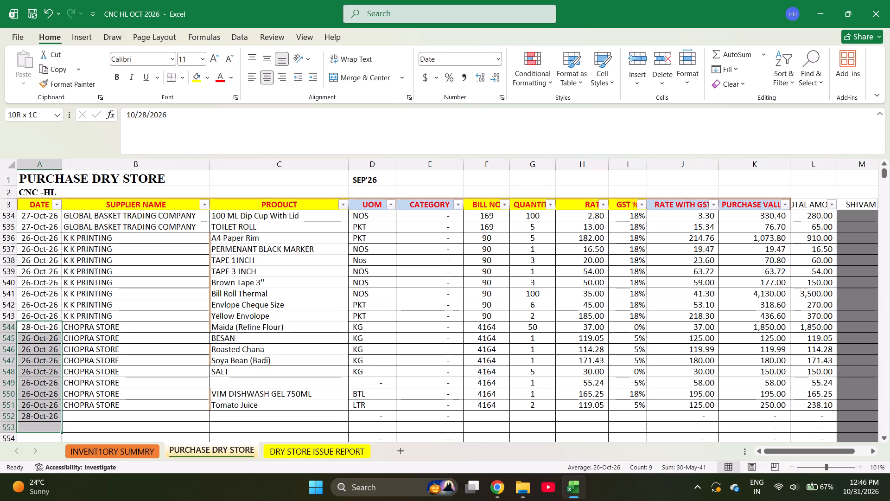
{"action": "key", "text": "shift+Up"}
{"action": "key", "text": "shift+Up"}
{"action": "key", "text": "ctrl+d"}
{"action": "key", "text": "ctrl+Down"}
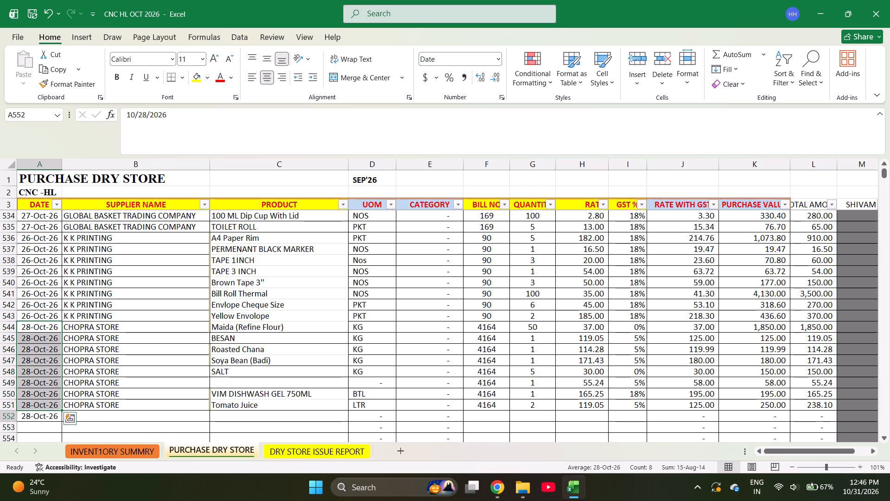
Enter GLOBAL BASKET TRADING COMPANY as supplier and 100 ML Dip Cup With Lid as product in the 28-Oct-26 row below Tomato Juice.
{"action": "key", "text": "Right"}
{"action": "key", "text": "alt+Tab"}
{"action": "key", "text": "alt+Tab"}
{"action": "type", "text": "GLO"}
{"action": "key", "text": "Right"}
{"action": "key", "text": "alt+Tab"}
{"action": "key", "text": "alt+Tab"}
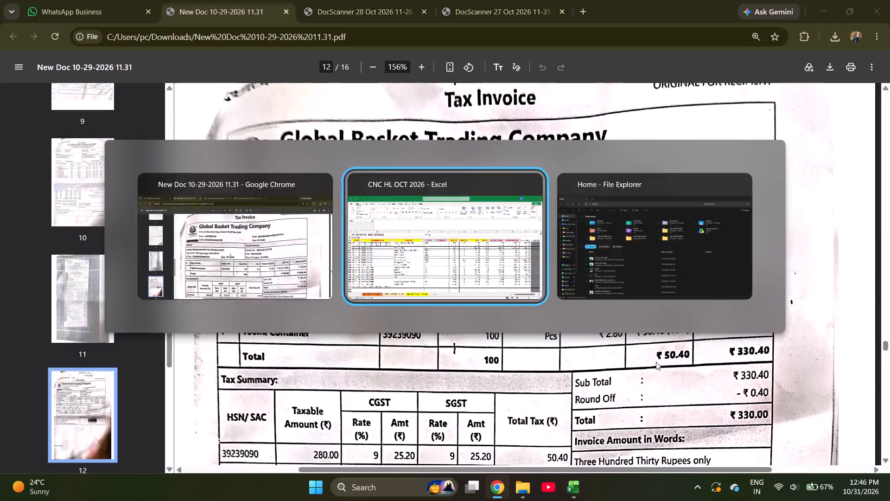
{"action": "type", "text": "100 ML"}
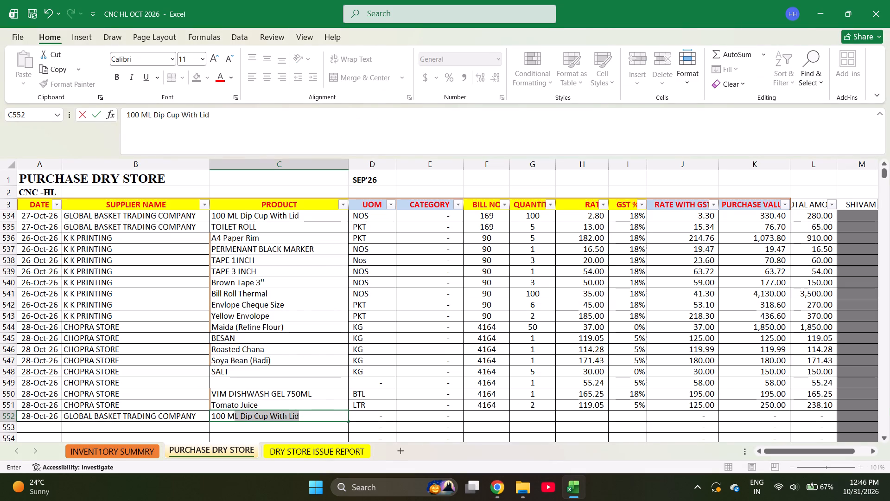
{"action": "key", "text": "space"}
{"action": "key", "text": "Return"}
Enter bill number 176 and quantity 100 from the scanned invoice in the new Global Basket row.
{"action": "key", "text": "alt+Tab"}
{"action": "key", "text": "alt+Tab"}
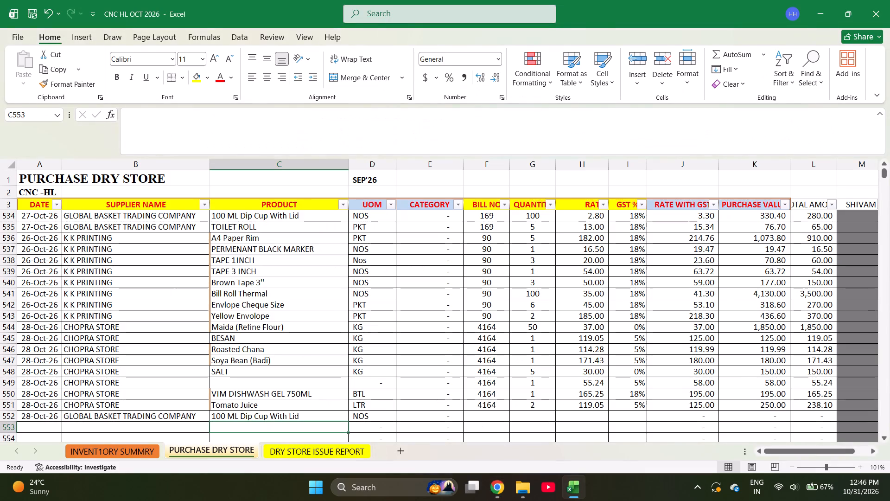
{"action": "key", "text": "Up"}
{"action": "key", "text": "Right"}
{"action": "key", "text": "Right"}
{"action": "key", "text": "Right"}
{"action": "key", "text": "alt+Tab"}
{"action": "key", "text": "alt+Tab"}
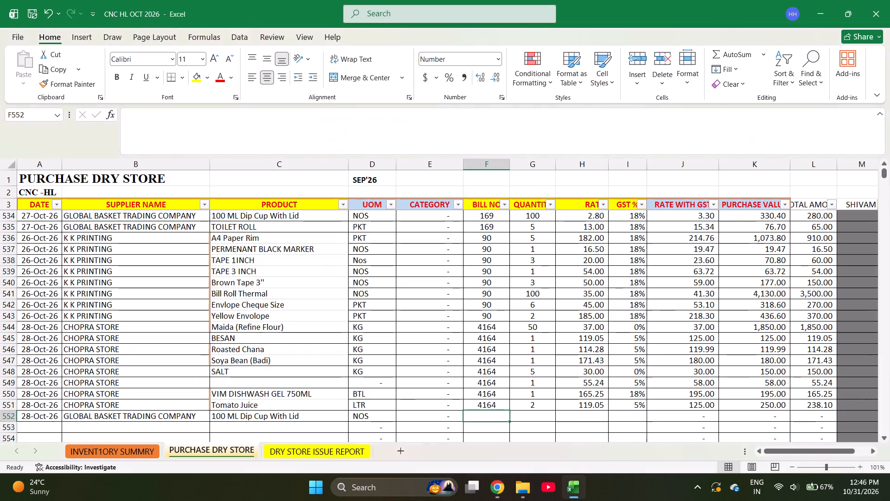
{"action": "type", "text": "176"}
{"action": "key", "text": "Right"}
{"action": "key", "text": "alt+Tab"}
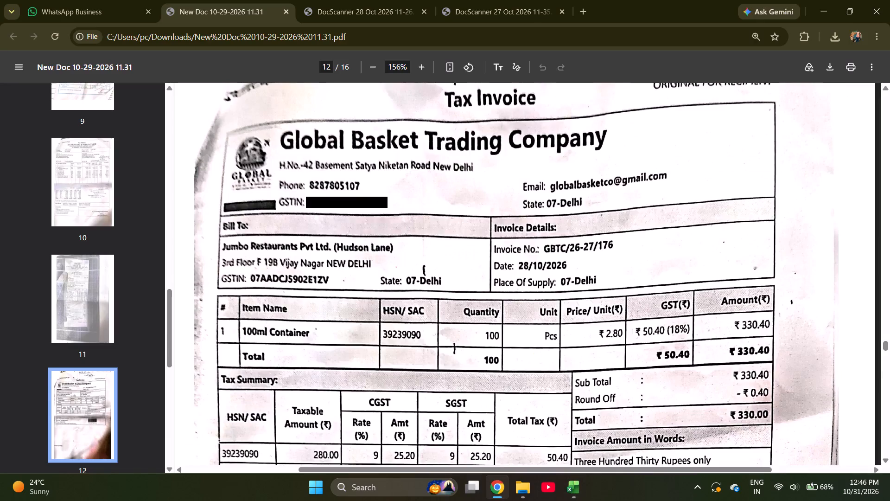
{"action": "key", "text": "alt+Tab"}
{"action": "type", "text": "100"}
{"action": "key", "text": "Right"}
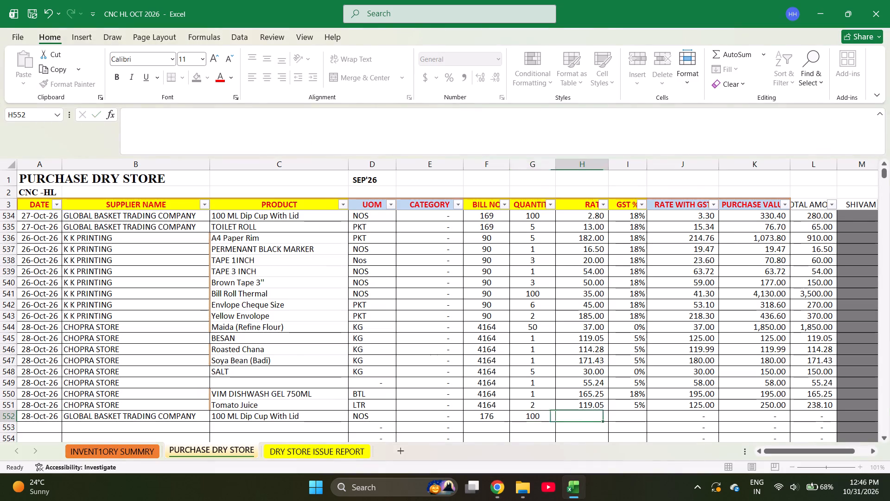
Enter the invoice's unit price of 2.80 as the rate in the new Global Basket row.
{"action": "key", "text": "alt+Tab"}
{"action": "key", "text": "alt+Tab"}
{"action": "type", "text": "2.80"}
{"action": "key", "text": "Return"}
{"action": "key", "text": "alt+Tab"}
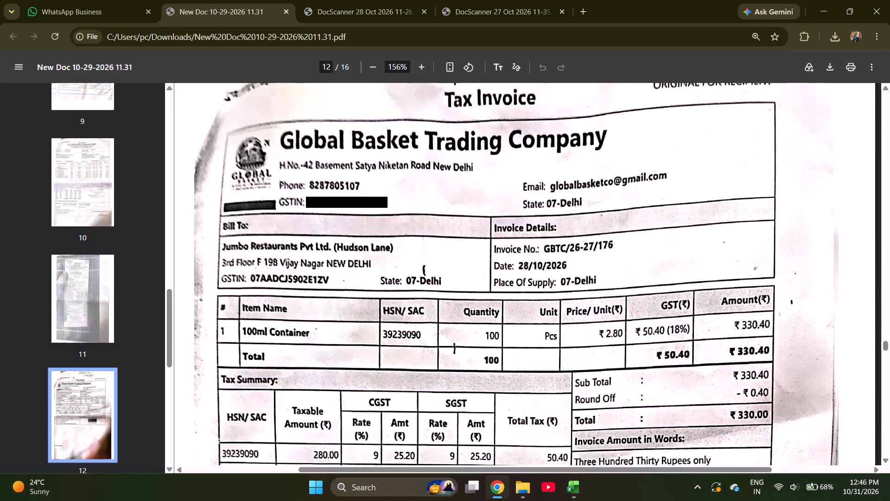
{"action": "key", "text": "alt+Tab"}
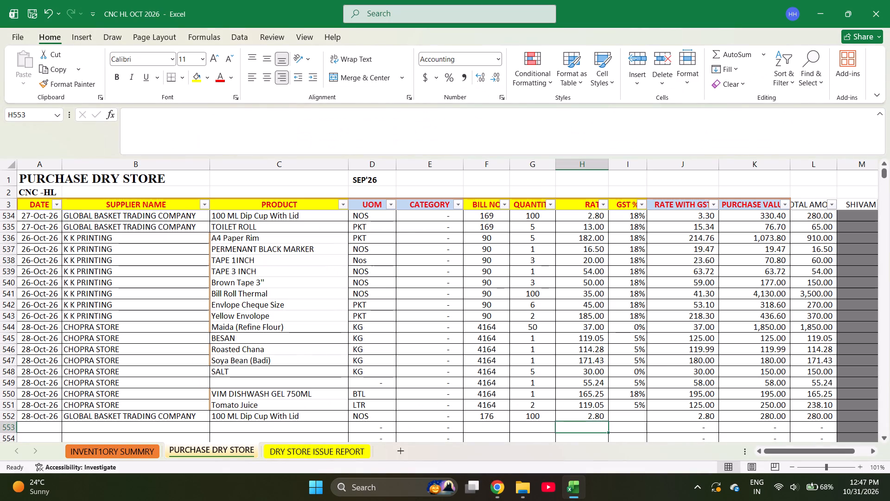
{"action": "key", "text": "alt+Tab"}
{"action": "key", "text": "alt+Tab"}
Set the new Global Basket row's GST to 18% and compare the row with the scanned invoice.
{"action": "key", "text": "Up"}
{"action": "key", "text": "Right"}
{"action": "key", "text": "alt+Tab"}
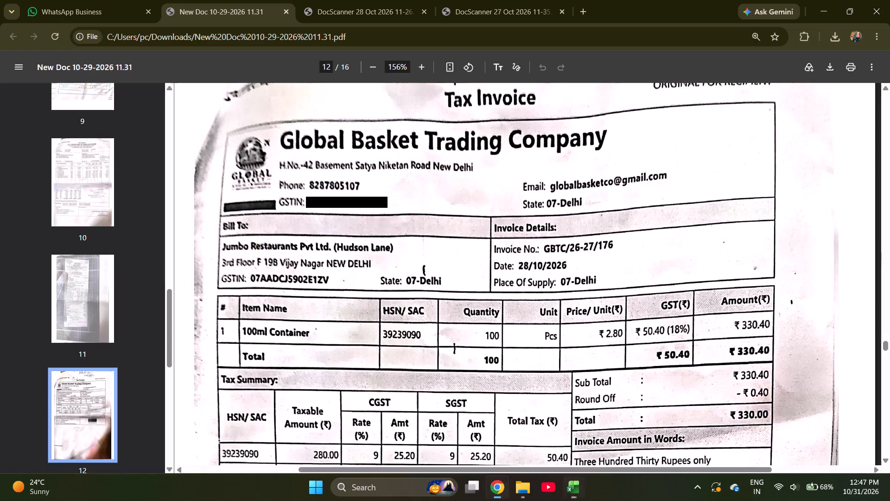
{"action": "key", "text": "alt+Tab"}
{"action": "type", "text": "18"}
{"action": "key", "text": "Return"}
{"action": "key", "text": "alt+Tab"}
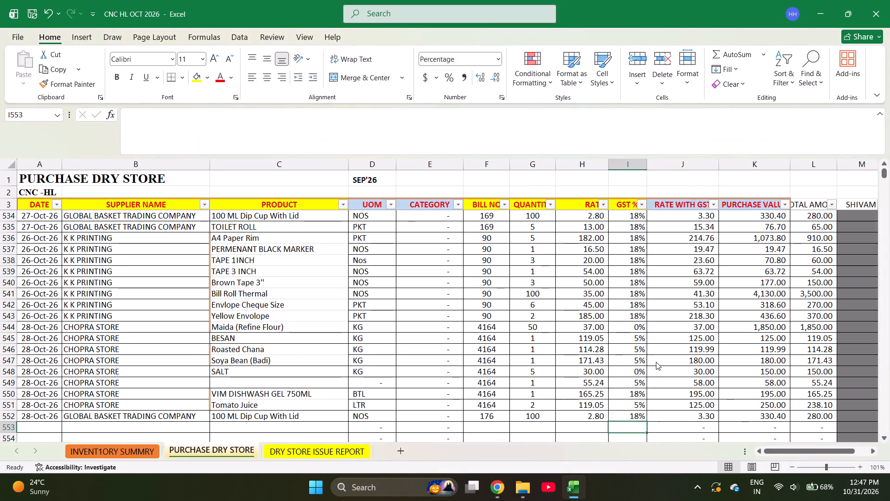
{"action": "key", "text": "alt+Tab"}
Move back along the empty row below the Global Basket entry and return to the scanned bills PDF in Chrome.
{"action": "key", "text": "ctrl+Left"}
{"action": "key", "text": "ctrl+Left"}
{"action": "key", "text": "ctrl+Left"}
{"action": "key", "text": "ctrl+Left"}
{"action": "key", "text": "ctrl+Left"}
{"action": "key", "text": "ctrl+Left"}
{"action": "key", "text": "ctrl+Left"}
{"action": "key", "text": "ctrl+Left"}
{"action": "key", "text": "ctrl+Left"}
{"action": "key", "text": "ctrl+Left"}
{"action": "key", "text": "ctrl+Left"}
{"action": "key", "text": "ctrl+Left"}
{"action": "key", "text": "ctrl+Left"}
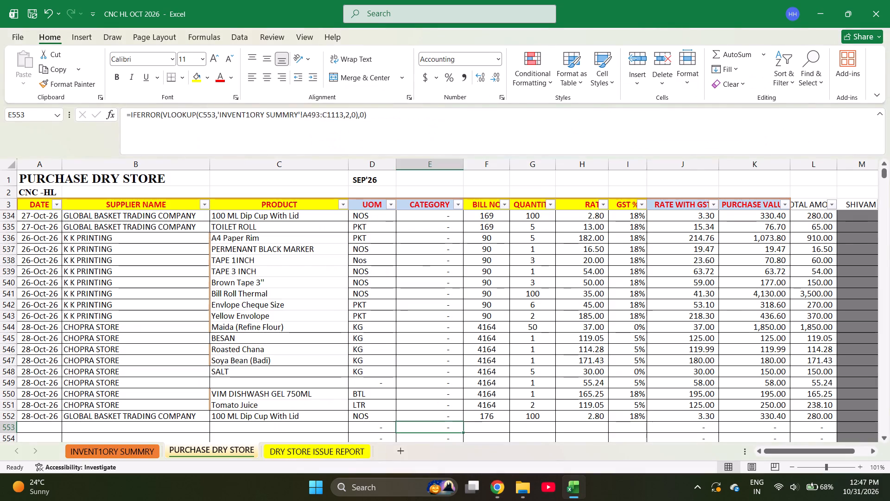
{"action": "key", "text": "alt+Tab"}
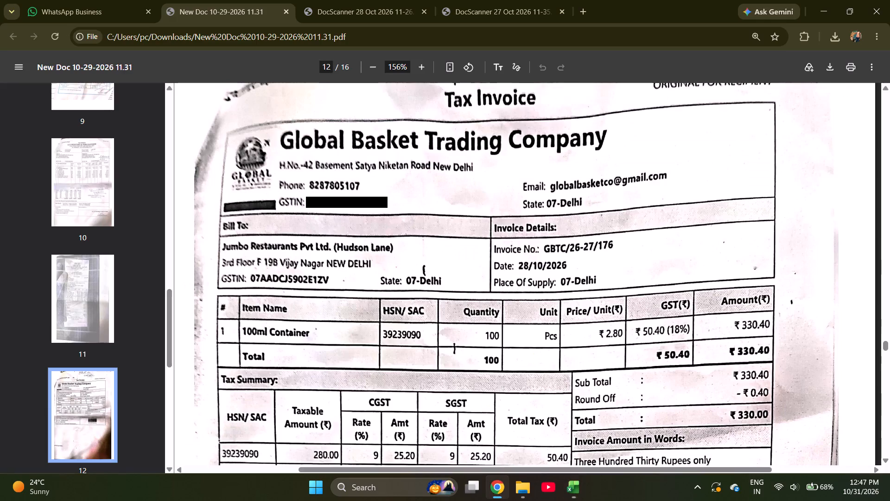
Review the remaining scanned bills after the Global Basket invoice, through page 16, and return to the dry store purchase sheet in Excel.
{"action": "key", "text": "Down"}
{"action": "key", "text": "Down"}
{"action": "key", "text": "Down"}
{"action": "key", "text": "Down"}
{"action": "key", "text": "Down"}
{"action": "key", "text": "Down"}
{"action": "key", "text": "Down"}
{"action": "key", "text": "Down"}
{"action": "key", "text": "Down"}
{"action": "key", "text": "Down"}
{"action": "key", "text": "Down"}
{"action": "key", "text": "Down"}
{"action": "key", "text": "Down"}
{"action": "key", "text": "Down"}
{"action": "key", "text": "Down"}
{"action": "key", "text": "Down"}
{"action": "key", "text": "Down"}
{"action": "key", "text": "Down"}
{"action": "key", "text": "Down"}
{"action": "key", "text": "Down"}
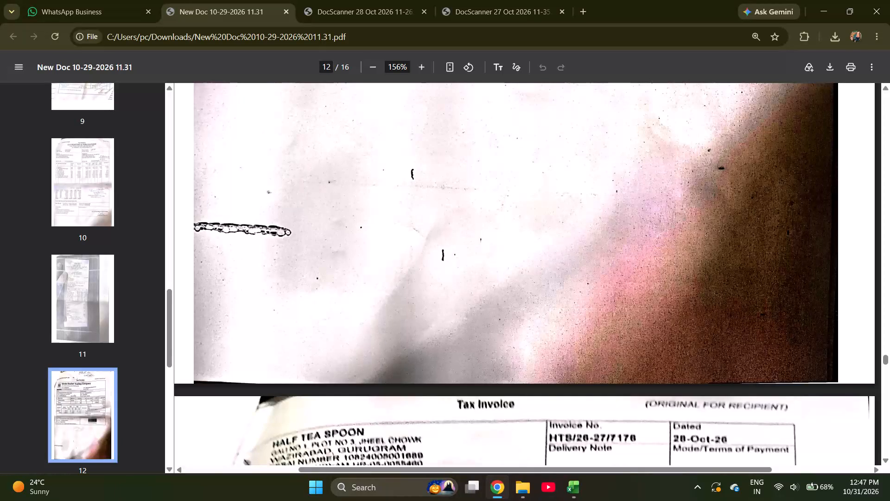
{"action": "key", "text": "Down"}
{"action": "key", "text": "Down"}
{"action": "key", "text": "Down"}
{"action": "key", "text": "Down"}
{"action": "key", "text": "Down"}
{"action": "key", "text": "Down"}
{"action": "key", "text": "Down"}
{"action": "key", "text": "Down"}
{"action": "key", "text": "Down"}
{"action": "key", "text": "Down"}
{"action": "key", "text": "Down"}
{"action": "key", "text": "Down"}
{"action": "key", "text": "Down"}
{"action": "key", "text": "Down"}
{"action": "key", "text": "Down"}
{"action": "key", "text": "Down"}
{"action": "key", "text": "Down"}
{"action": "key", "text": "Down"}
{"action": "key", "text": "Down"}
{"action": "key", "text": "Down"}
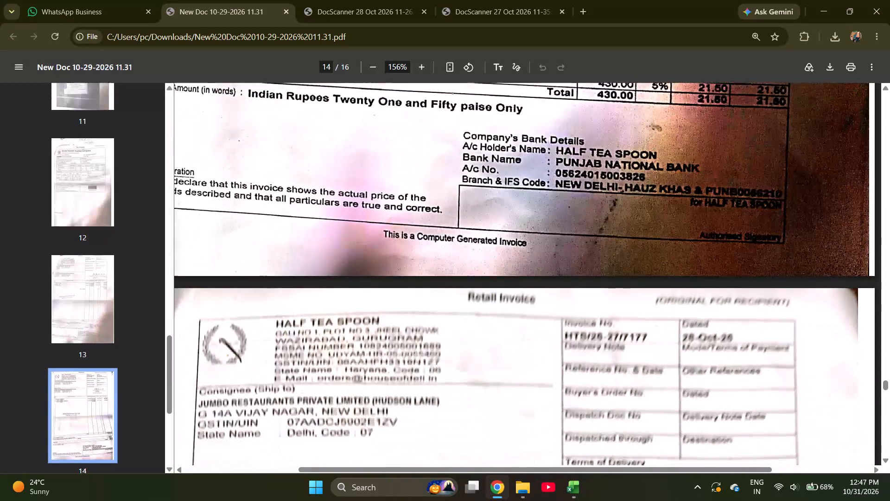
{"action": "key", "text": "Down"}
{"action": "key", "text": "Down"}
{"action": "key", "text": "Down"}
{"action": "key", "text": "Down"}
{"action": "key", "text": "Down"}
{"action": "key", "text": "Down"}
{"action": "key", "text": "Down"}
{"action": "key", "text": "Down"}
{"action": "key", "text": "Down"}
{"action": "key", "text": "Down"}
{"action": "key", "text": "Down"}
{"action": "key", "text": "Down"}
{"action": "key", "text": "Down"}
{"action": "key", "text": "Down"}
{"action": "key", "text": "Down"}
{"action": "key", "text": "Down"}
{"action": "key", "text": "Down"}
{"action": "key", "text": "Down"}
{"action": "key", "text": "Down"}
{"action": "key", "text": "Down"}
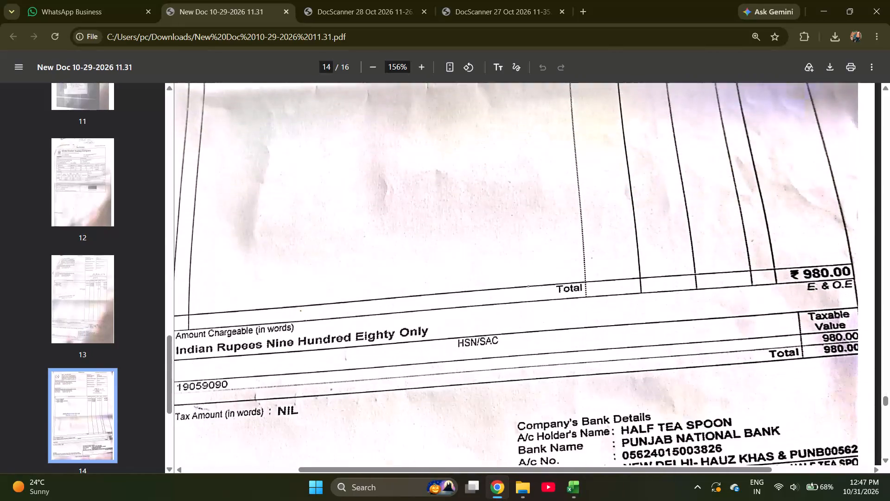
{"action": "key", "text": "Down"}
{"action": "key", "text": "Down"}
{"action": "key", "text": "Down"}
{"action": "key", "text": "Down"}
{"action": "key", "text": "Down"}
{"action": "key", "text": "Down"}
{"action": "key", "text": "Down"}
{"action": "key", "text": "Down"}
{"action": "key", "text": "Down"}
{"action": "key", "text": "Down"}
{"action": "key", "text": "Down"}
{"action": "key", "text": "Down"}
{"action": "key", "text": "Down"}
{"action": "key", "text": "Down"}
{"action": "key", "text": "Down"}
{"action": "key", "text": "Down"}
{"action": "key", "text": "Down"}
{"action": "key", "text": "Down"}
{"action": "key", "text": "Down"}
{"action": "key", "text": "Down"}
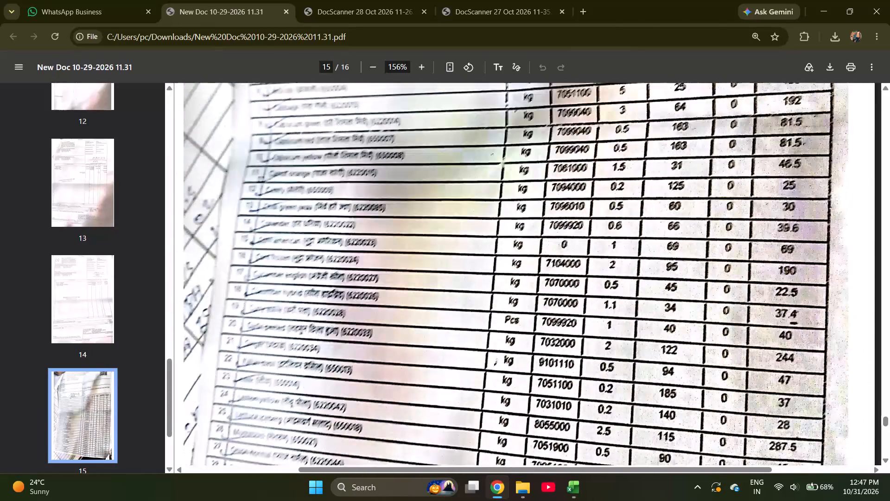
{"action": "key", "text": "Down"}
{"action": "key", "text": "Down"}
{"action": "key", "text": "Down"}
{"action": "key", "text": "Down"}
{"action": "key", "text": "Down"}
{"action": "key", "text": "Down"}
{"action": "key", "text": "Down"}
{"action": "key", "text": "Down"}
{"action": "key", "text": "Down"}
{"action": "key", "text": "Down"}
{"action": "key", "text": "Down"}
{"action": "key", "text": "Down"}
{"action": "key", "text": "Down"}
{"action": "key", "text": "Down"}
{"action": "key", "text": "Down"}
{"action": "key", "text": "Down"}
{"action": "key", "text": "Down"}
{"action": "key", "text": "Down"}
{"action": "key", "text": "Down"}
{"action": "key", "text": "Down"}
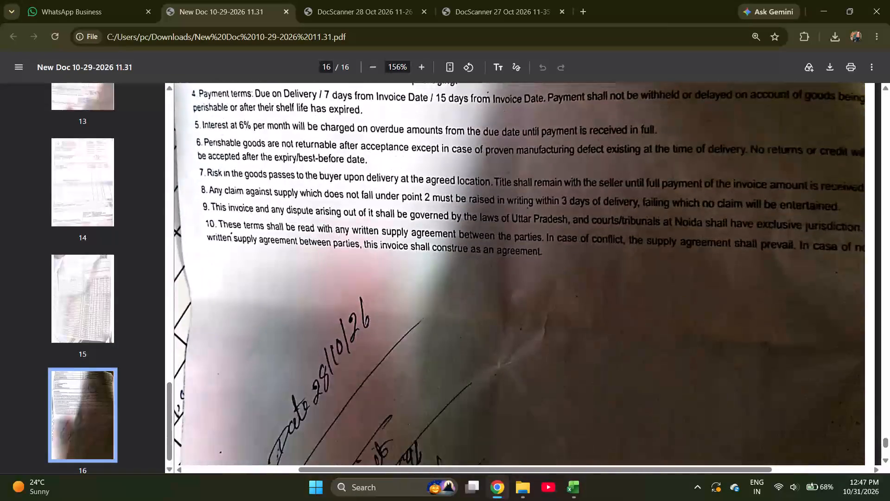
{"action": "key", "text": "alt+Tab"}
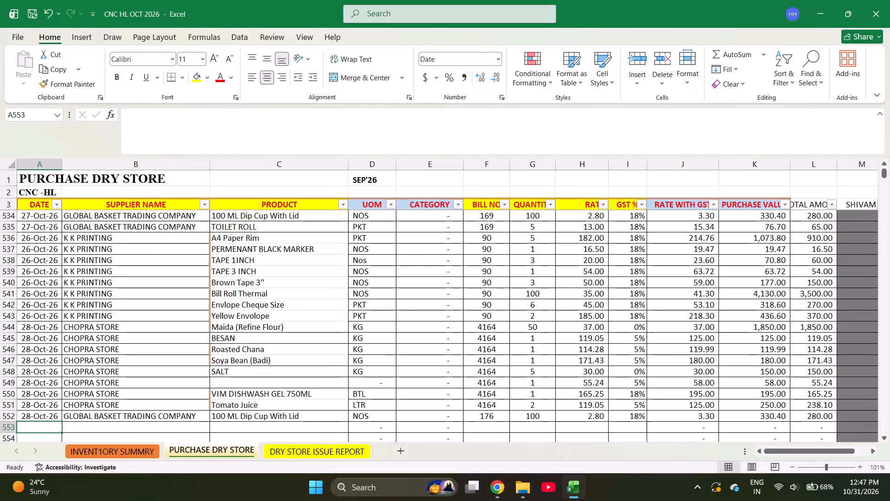
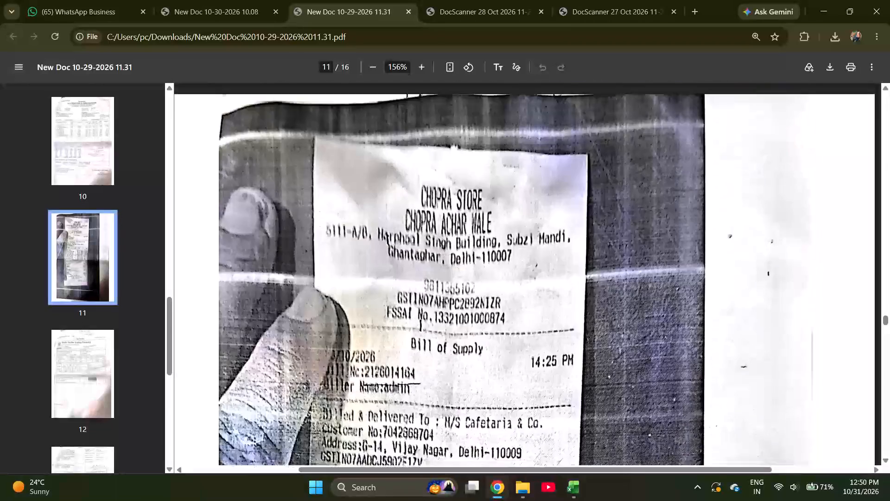
Examine the item lines and amounts on the scanned Chopra Store bill of supply, page 11 of the PDF.
{"action": "scroll", "coordinate": [334, 206], "scroll_direction": "down", "scroll_amount": 1}
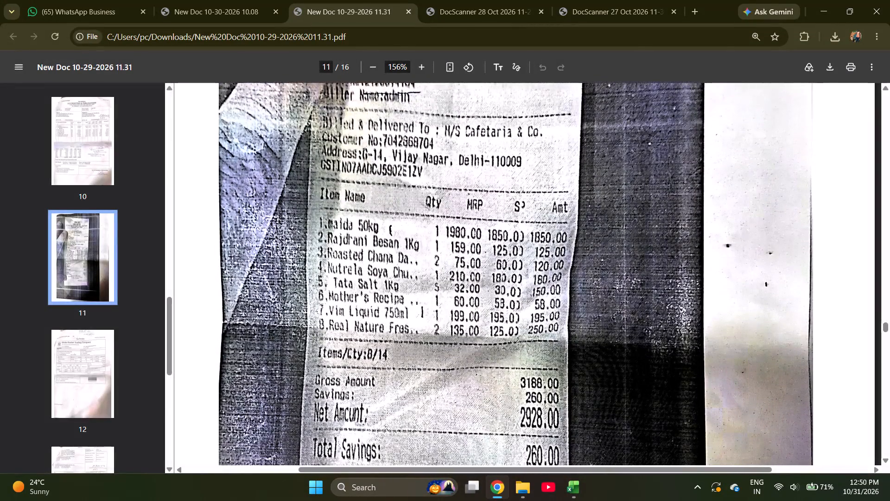
{"action": "scroll", "coordinate": [334, 206], "scroll_direction": "down", "scroll_amount": 1}
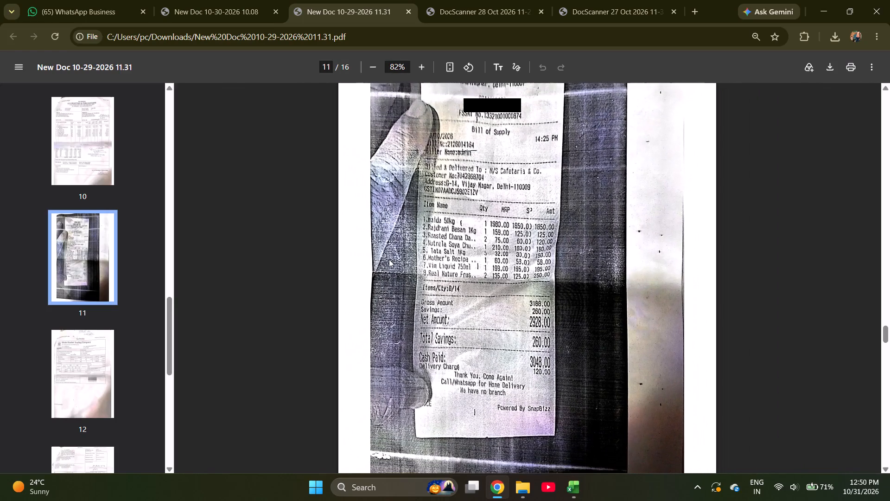
{"action": "scroll", "coordinate": [389, 259], "scroll_direction": "up", "scroll_amount": 1}
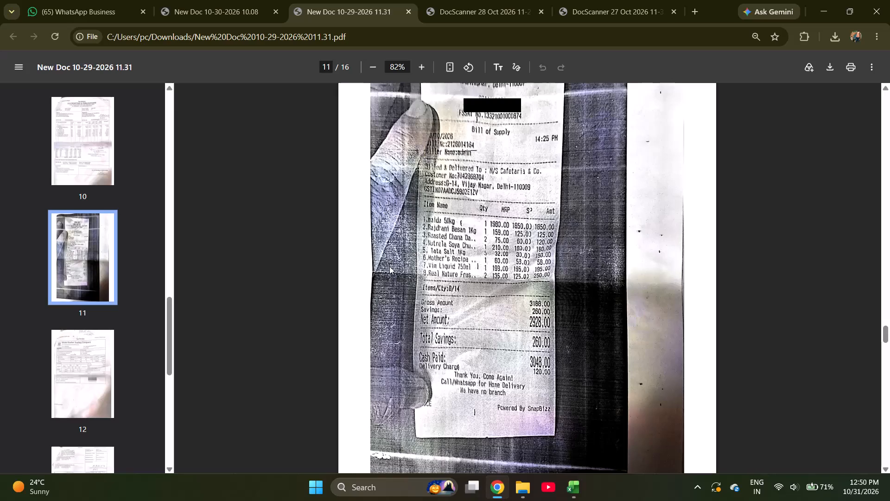
{"action": "scroll", "coordinate": [389, 266], "scroll_direction": "up", "scroll_amount": 1}
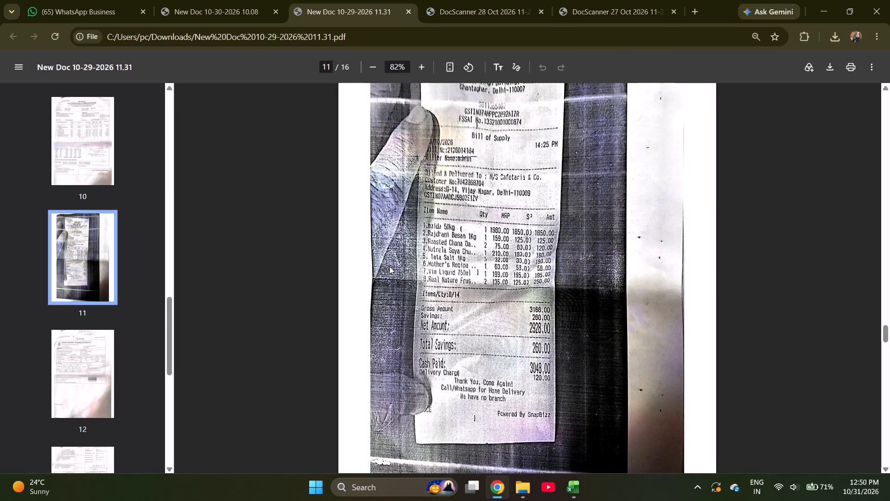
{"action": "scroll", "coordinate": [389, 266], "scroll_direction": "up", "scroll_amount": 1}
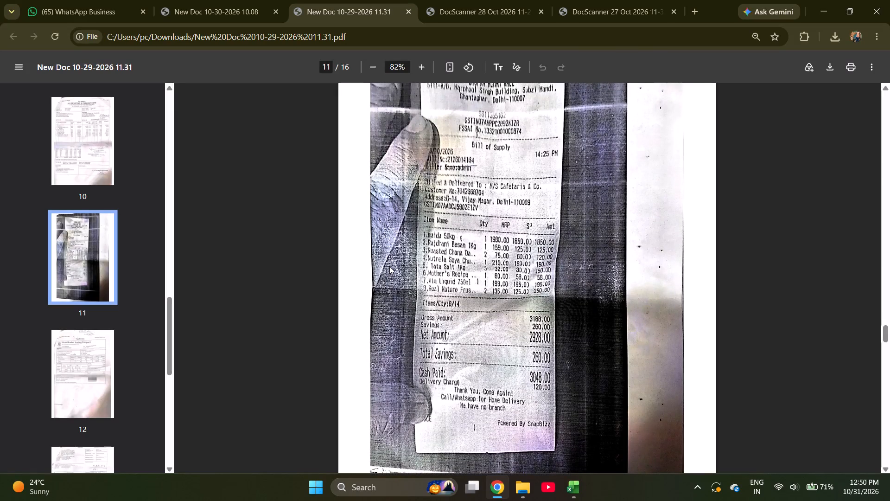
{"action": "scroll", "coordinate": [389, 266], "scroll_direction": "up", "scroll_amount": 1}
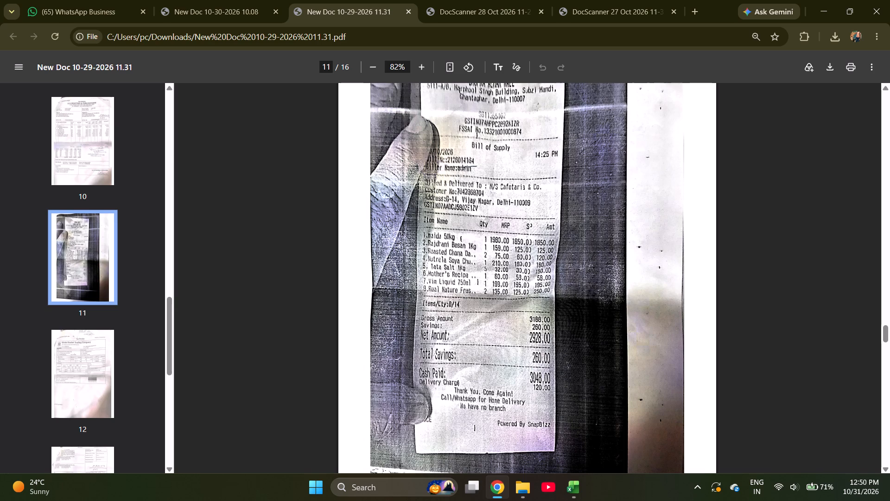
Return to the purchase sheet in Excel and begin comparing its product column with the Chopra Store receipt, starting just above that supplier's rows.
{"action": "key", "text": "alt+Tab"}
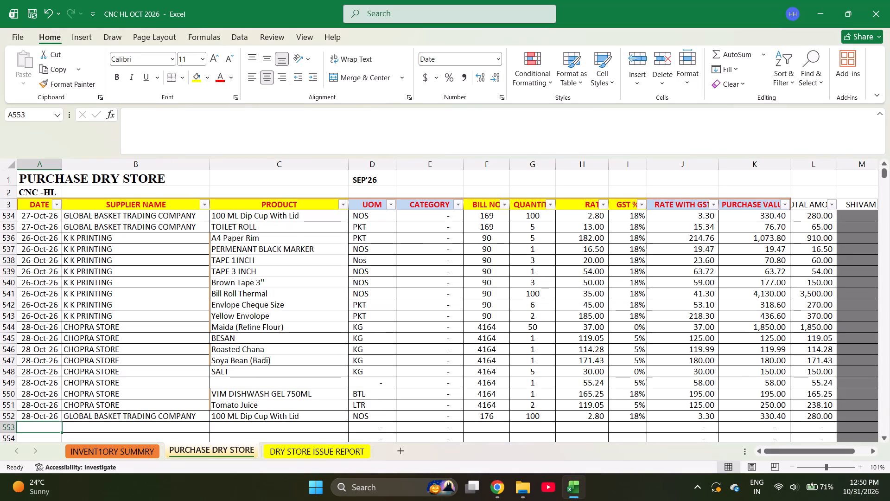
{"action": "key", "text": "Right"}
{"action": "key", "text": "Up"}
{"action": "key", "text": "Up"}
{"action": "key", "text": "Up"}
{"action": "key", "text": "Up"}
{"action": "key", "text": "Up"}
{"action": "key", "text": "Up"}
{"action": "key", "text": "Up"}
{"action": "key", "text": "Up"}
{"action": "key", "text": "Up"}
{"action": "key", "text": "Up"}
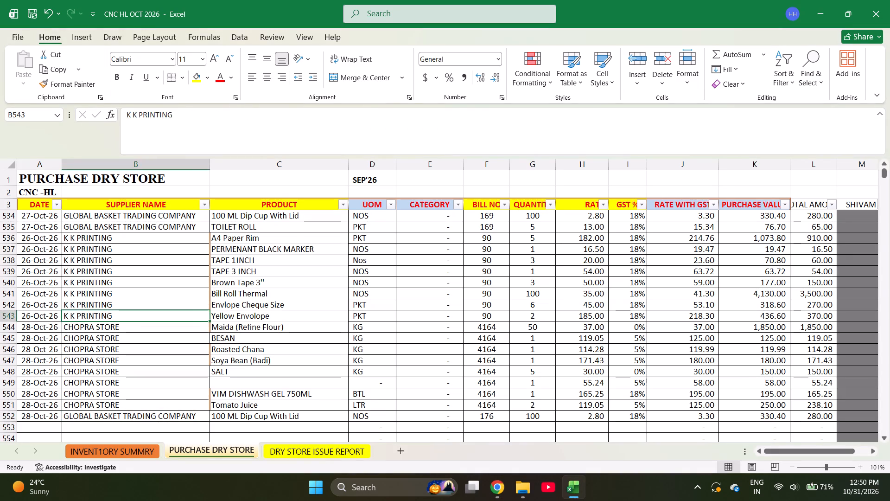
{"action": "key", "text": "Right"}
{"action": "key", "text": "alt+Tab"}
{"action": "key", "text": "alt+Tab"}
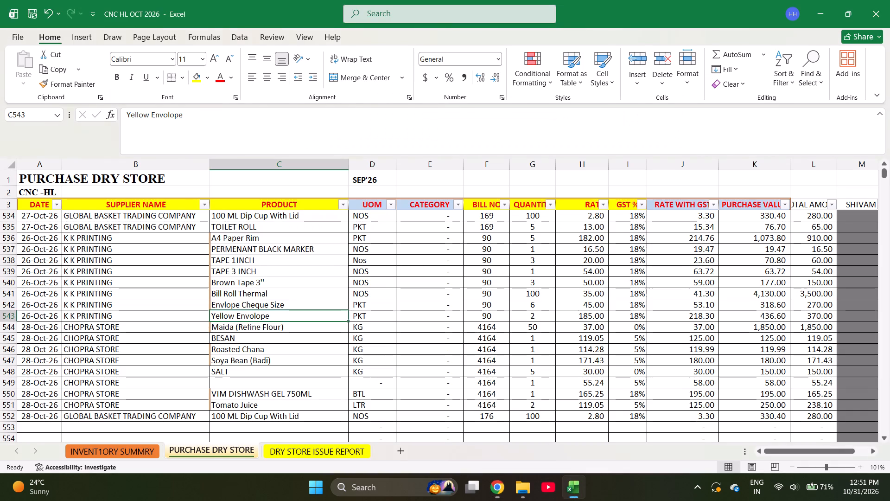
{"action": "key", "text": "Up"}
{"action": "key", "text": "Up"}
{"action": "key", "text": "alt+Tab"}
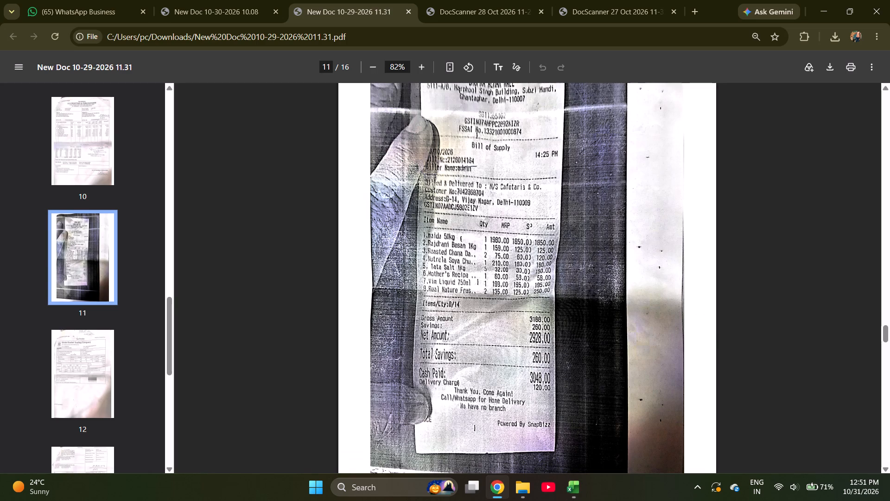
{"action": "key", "text": "alt+Tab"}
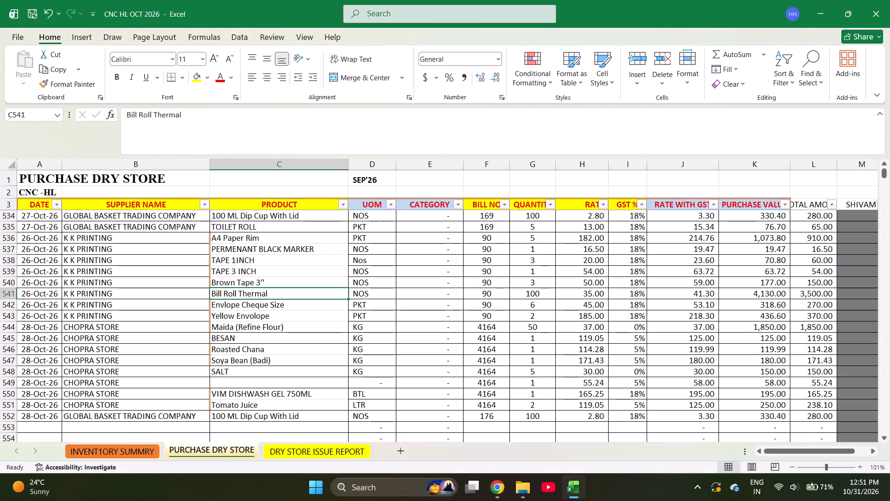
Check each Chopra Store product entry against the receipt, including the row with a blank product name.
{"action": "key", "text": "Down"}
{"action": "key", "text": "Down"}
{"action": "key", "text": "Down"}
{"action": "key", "text": "Down"}
{"action": "key", "text": "Down"}
{"action": "key", "text": "Down"}
{"action": "key", "text": "Down"}
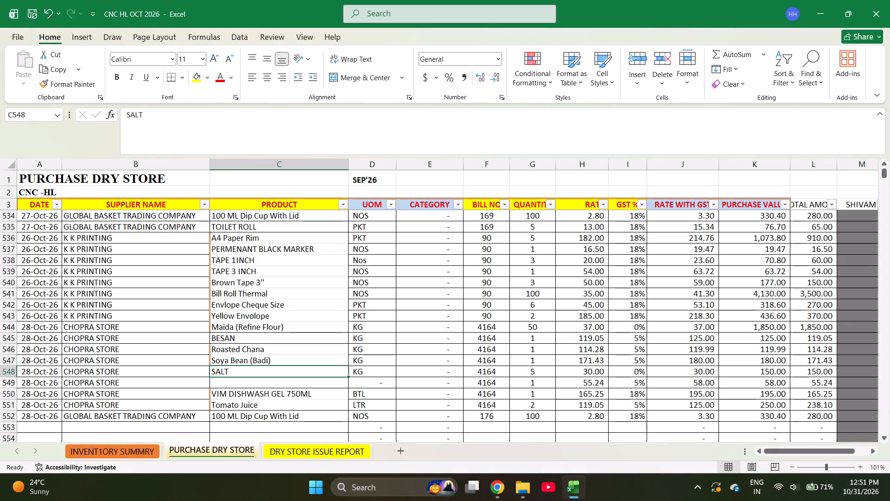
{"action": "key", "text": "Down"}
{"action": "key", "text": "Down"}
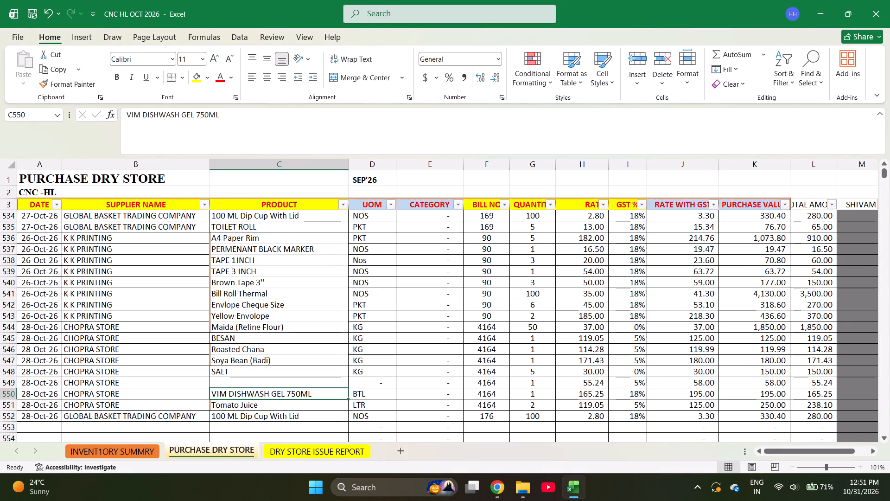
{"action": "key", "text": "Down"}
{"action": "key", "text": "Up"}
{"action": "key", "text": "Up"}
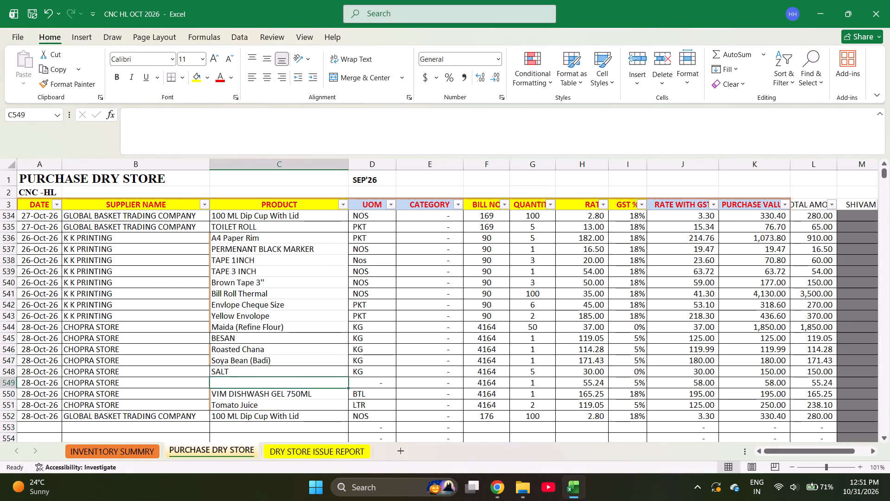
{"action": "key", "text": "alt+Tab"}
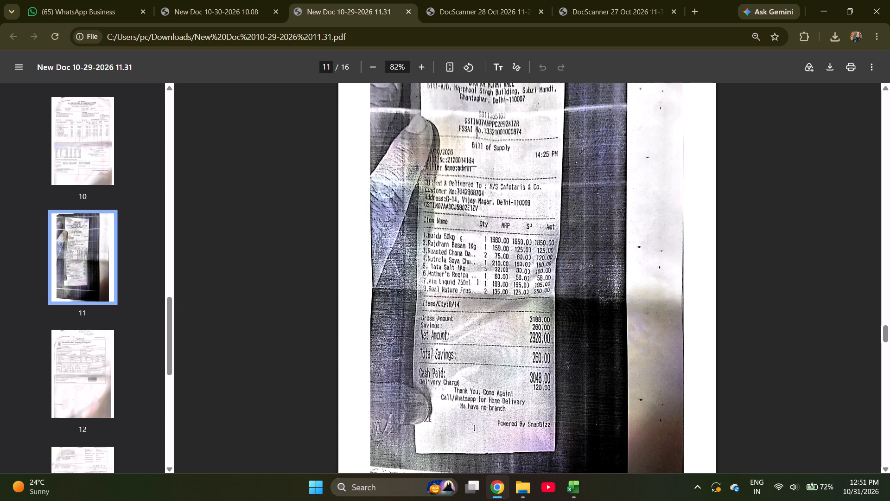
{"action": "key", "text": "alt+Tab"}
{"action": "key", "text": "alt+Tab"}
{"action": "key", "text": "alt+Tab"}
{"action": "key", "text": "alt+Tab"}
{"action": "key", "text": "Up"}
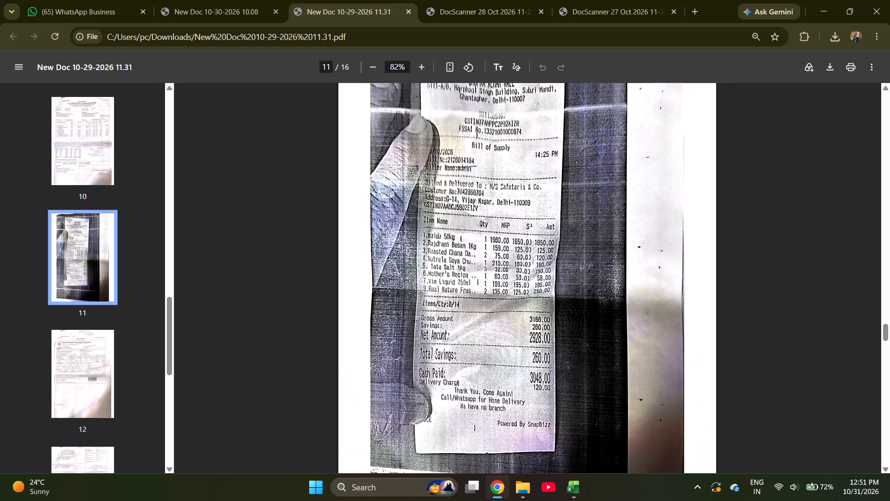
{"action": "key", "text": "alt+Tab"}
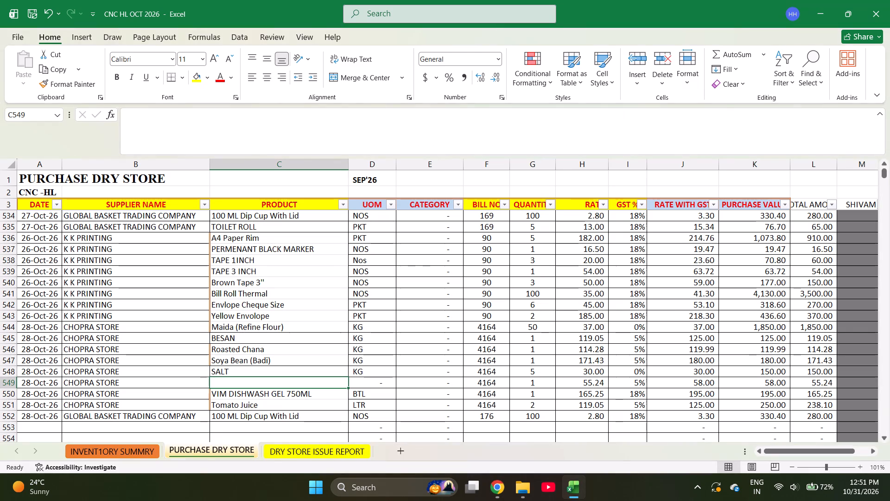
Find Pineapple Juice in the inventory summary by searching PINE, and copy it over Tomato Juice in the last Chopra Store row.
{"action": "key", "text": "Down"}
{"action": "key", "text": "Down"}
{"action": "key", "text": "ctrl+Page_Up"}
{"action": "key", "text": "ctrl+f"}
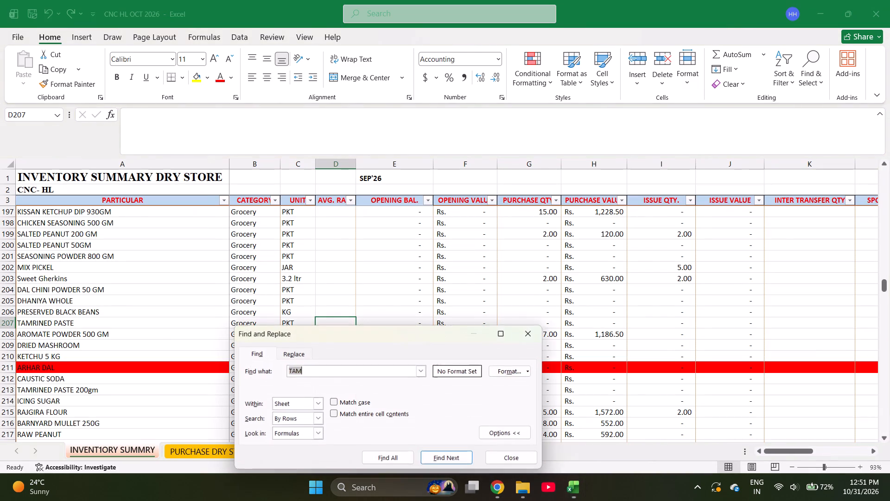
{"action": "type", "text": "PINE"}
{"action": "key", "text": "Return"}
{"action": "key", "text": "Escape"}
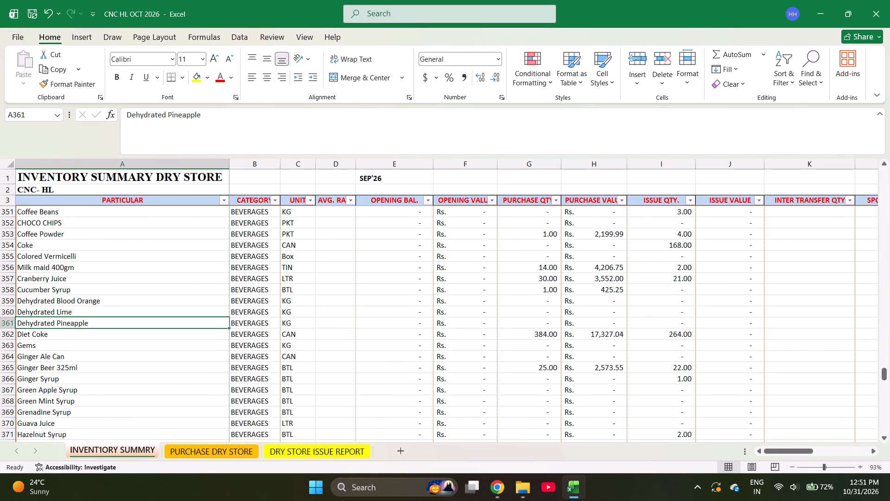
{"action": "key", "text": "ctrl+f"}
{"action": "key", "text": "Return"}
{"action": "key", "text": "Return"}
{"action": "key", "text": "Escape"}
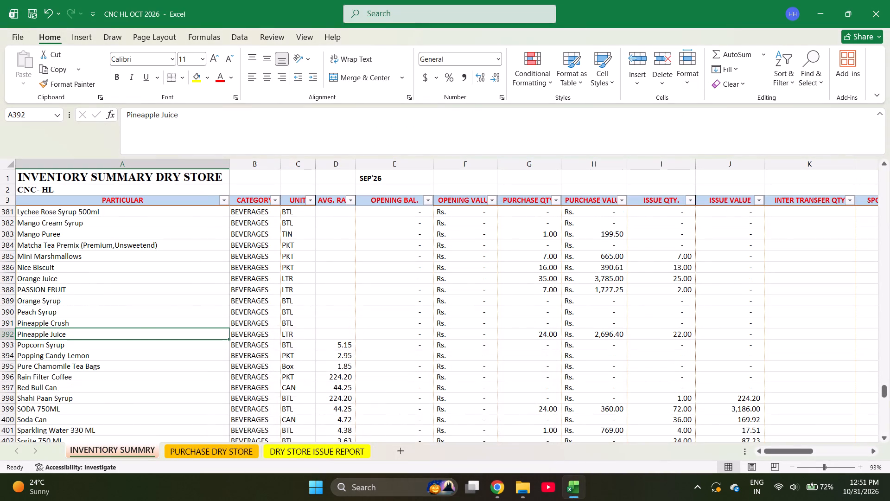
{"action": "key", "text": "ctrl+c"}
{"action": "key", "text": "ctrl+Page_Down"}
{"action": "key", "text": "Return"}
{"action": "key", "text": "Return"}
{"action": "key", "text": "Up"}
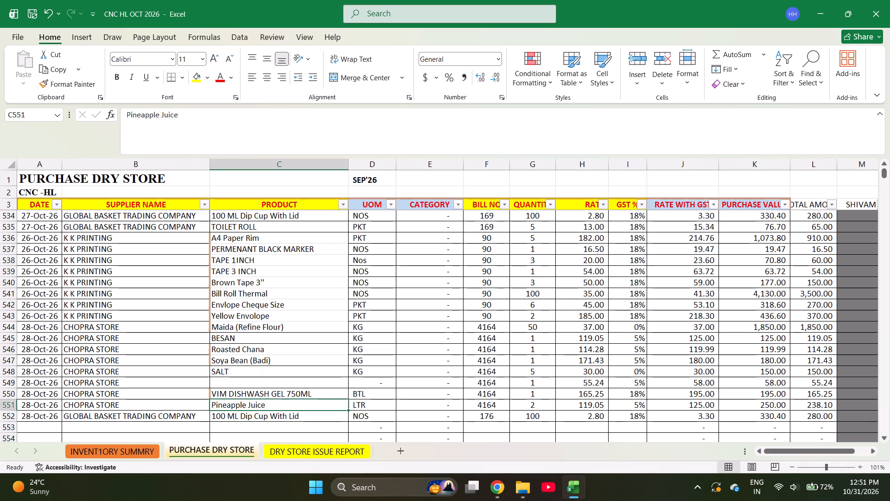
Go back to the blank product cell in row 549 and recheck the Chopra Store receipt for that item.
{"action": "key", "text": "Up"}
{"action": "key", "text": "Up"}
{"action": "key", "text": "ctrl+Page_Up"}
{"action": "key", "text": "ctrl+f"}
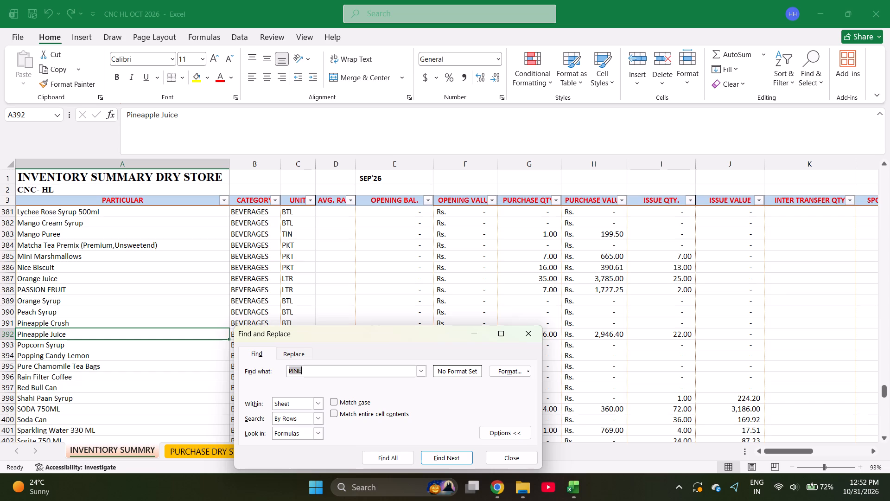
{"action": "key", "text": "alt+Tab"}
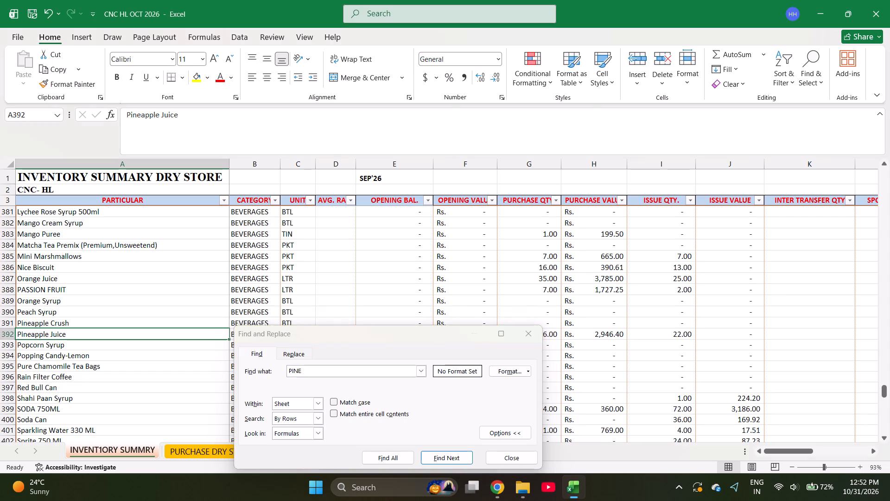
{"action": "key", "text": "alt+Tab"}
{"action": "key", "text": "Escape"}
{"action": "key", "text": "alt+Tab"}
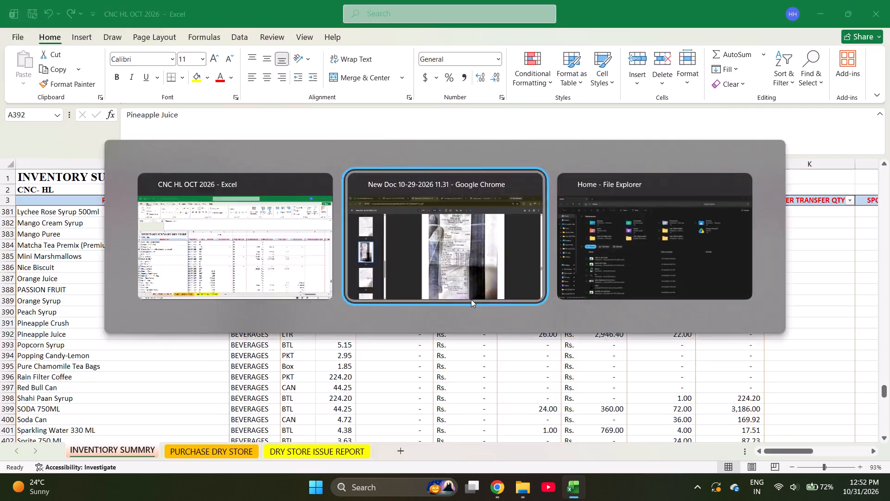
{"action": "scroll", "coordinate": [471, 299], "scroll_direction": "up", "scroll_amount": 1}
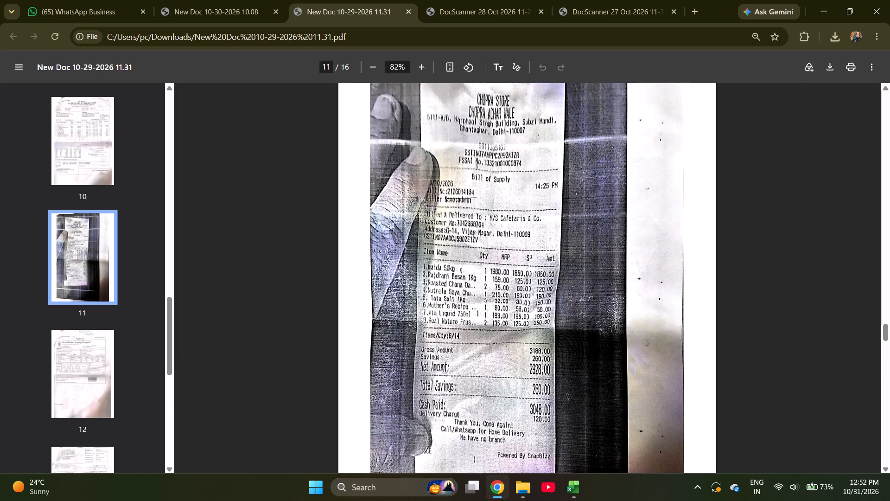
{"action": "scroll", "coordinate": [471, 299], "scroll_direction": "up", "scroll_amount": 1}
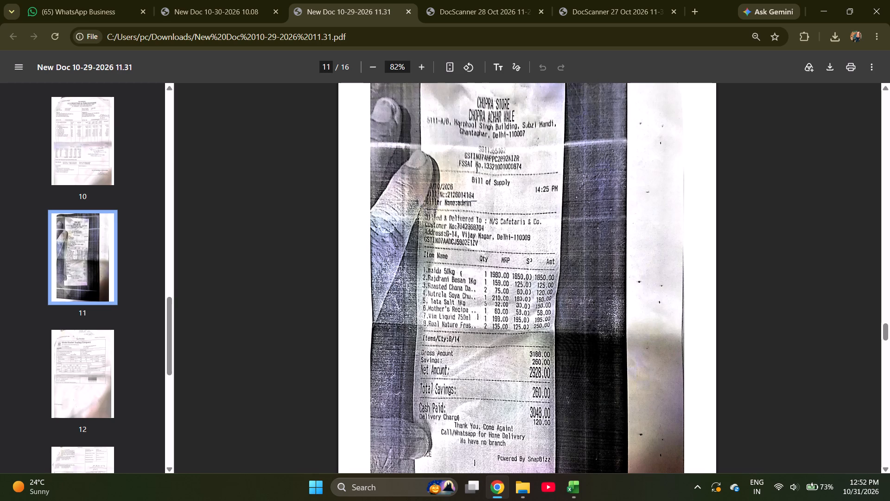
{"action": "key", "text": "alt+Tab"}
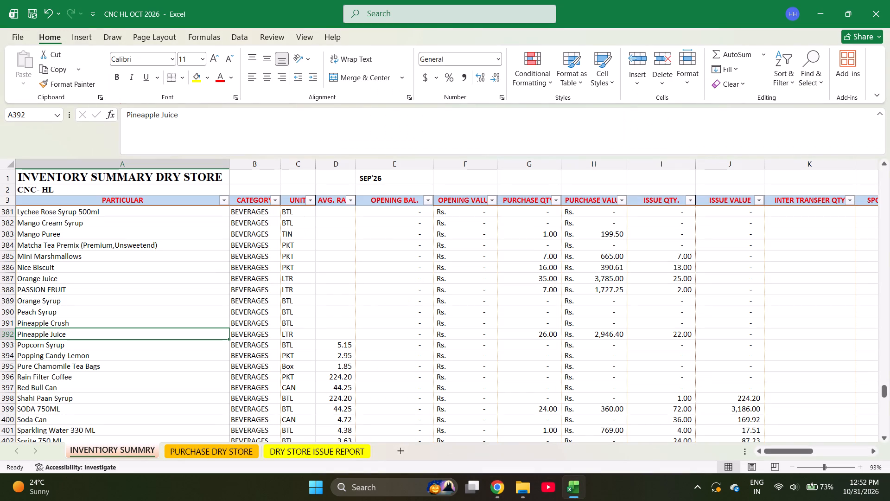
Look through the beverages items in the inventory summary for a match to the missing Chopra Store product.
{"action": "key", "text": "Down"}
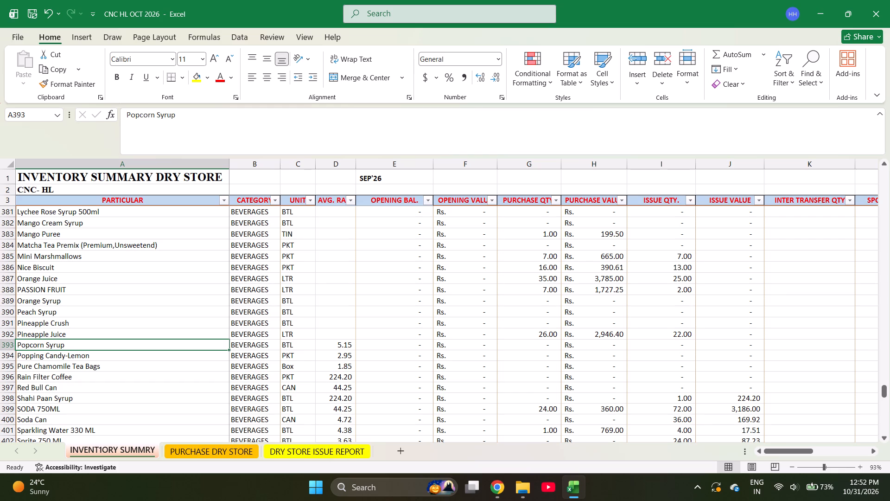
{"action": "key", "text": "Down"}
{"action": "key", "text": "Down"}
{"action": "key", "text": "Down"}
{"action": "key", "text": "Down"}
{"action": "key", "text": "Down"}
{"action": "key", "text": "Down"}
{"action": "key", "text": "Down"}
{"action": "key", "text": "Down"}
{"action": "key", "text": "Down"}
{"action": "key", "text": "Down"}
{"action": "key", "text": "Down"}
{"action": "key", "text": "Down"}
{"action": "key", "text": "Down"}
{"action": "key", "text": "Down"}
{"action": "key", "text": "Down"}
{"action": "key", "text": "Down"}
{"action": "key", "text": "Down"}
{"action": "key", "text": "Down"}
{"action": "key", "text": "Down"}
{"action": "key", "text": "Down"}
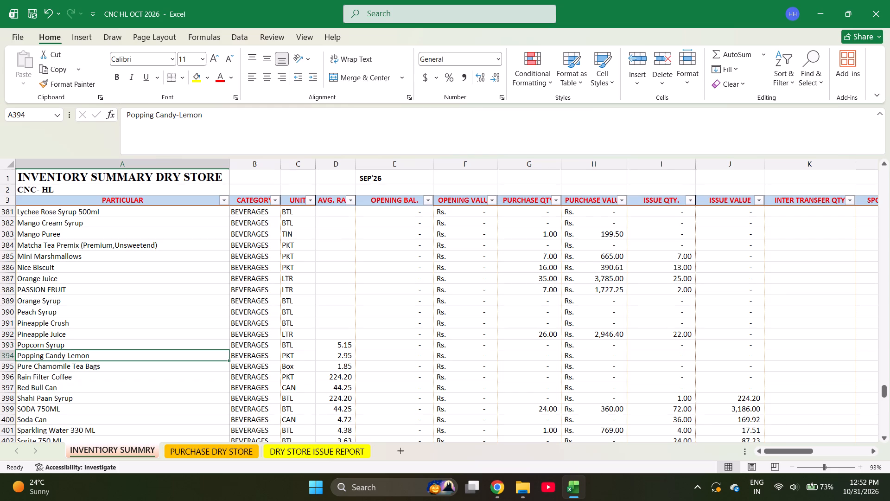
{"action": "key", "text": "Down"}
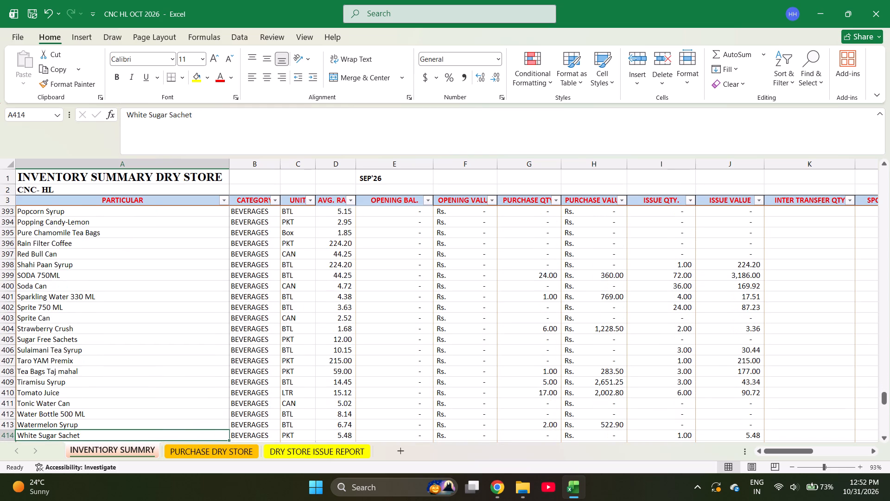
Look back through the earlier inventory summary items down to the grocery entries for the missing product.
{"action": "key", "text": "Page_Up"}
{"action": "key", "text": "Page_Up"}
{"action": "key", "text": "Page_Up"}
{"action": "key", "text": "Page_Up"}
{"action": "key", "text": "Page_Up"}
{"action": "key", "text": "Page_Up"}
{"action": "key", "text": "Page_Up"}
{"action": "key", "text": "Page_Up"}
{"action": "key", "text": "Page_Up"}
{"action": "key", "text": "Page_Up"}
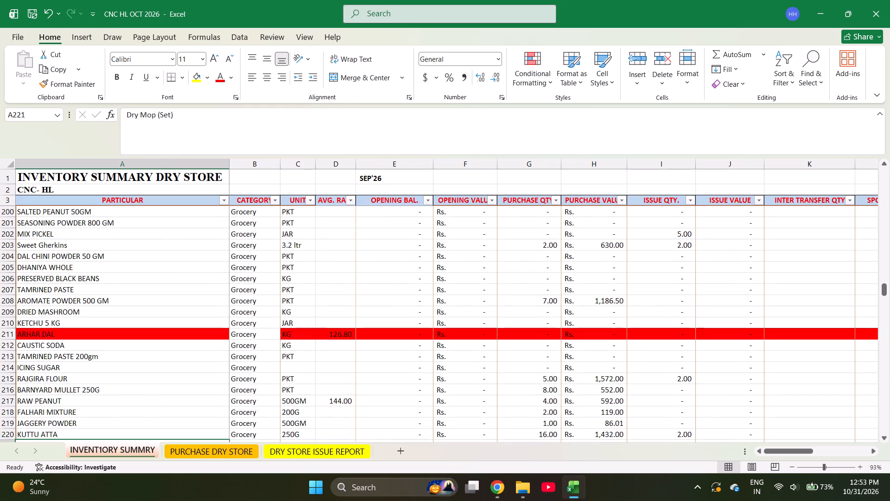
{"action": "key", "text": "Page_Up"}
{"action": "key", "text": "Page_Down"}
{"action": "key", "text": "Page_Down"}
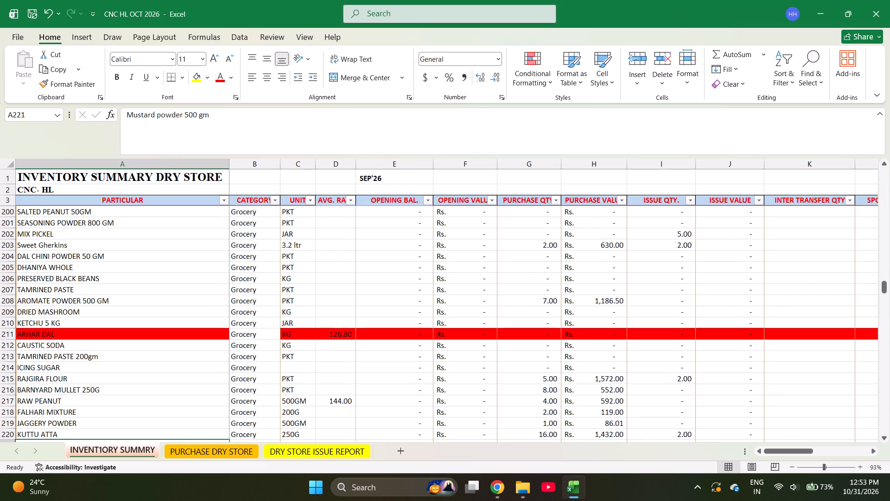
Add TAMRIND PASTE 200 G as a new item in the first NA row of the inventory summary's grocery section, row 230.
{"action": "key", "text": "Page_Down"}
{"action": "key", "text": "Up"}
{"action": "key", "text": "Up"}
{"action": "key", "text": "Up"}
{"action": "key", "text": "Up"}
{"action": "key", "text": "Up"}
{"action": "key", "text": "Up"}
{"action": "key", "text": "Up"}
{"action": "key", "text": "Up"}
{"action": "key", "text": "Up"}
{"action": "key", "text": "Up"}
{"action": "key", "text": "Up"}
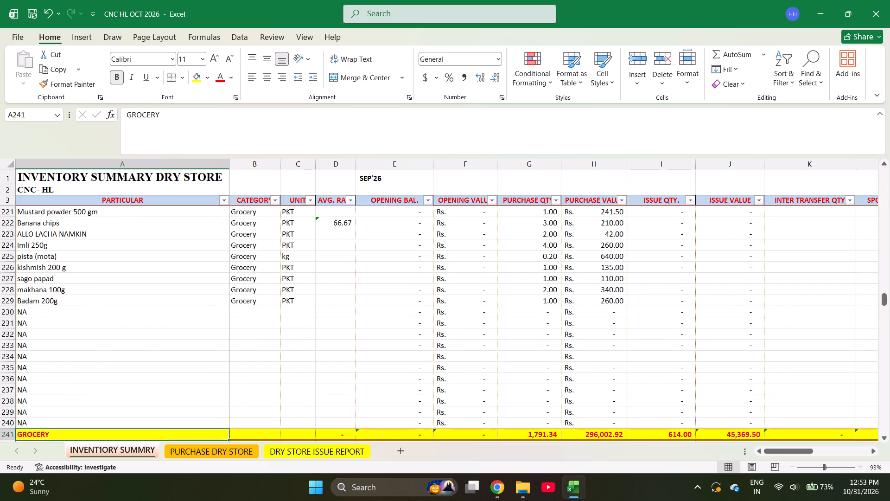
{"action": "key", "text": "Up"}
{"action": "type", "text": "TAM"}
{"action": "type", "text": "RIND"}
{"action": "key", "text": "space"}
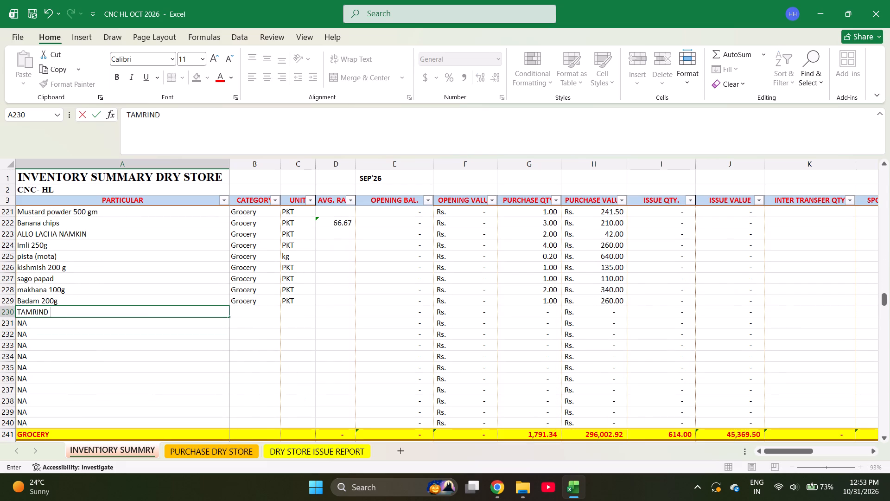
{"action": "type", "text": "PASTE"}
{"action": "key", "text": "space"}
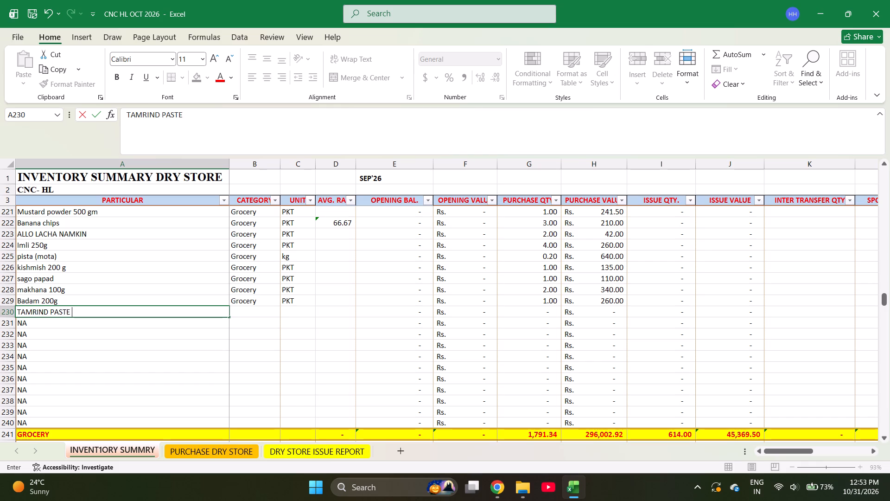
{"action": "type", "text": "200 G"}
Fill the new item's category and unit from the row above, giving Grocery and PKT.
{"action": "key", "text": "Right"}
{"action": "key", "text": "Right"}
{"action": "key", "text": "Left"}
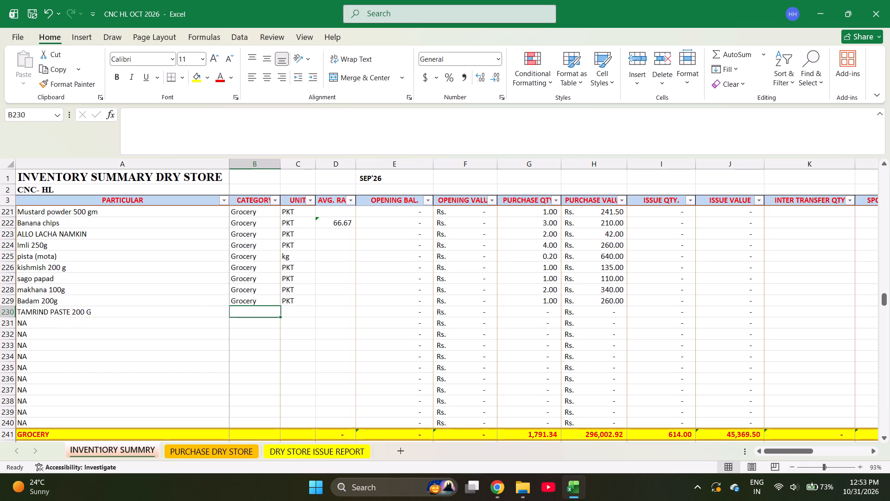
{"action": "key", "text": "shift+Right"}
{"action": "key", "text": "ctrl+d"}
{"action": "key", "text": "Left"}
{"action": "key", "text": "Left"}
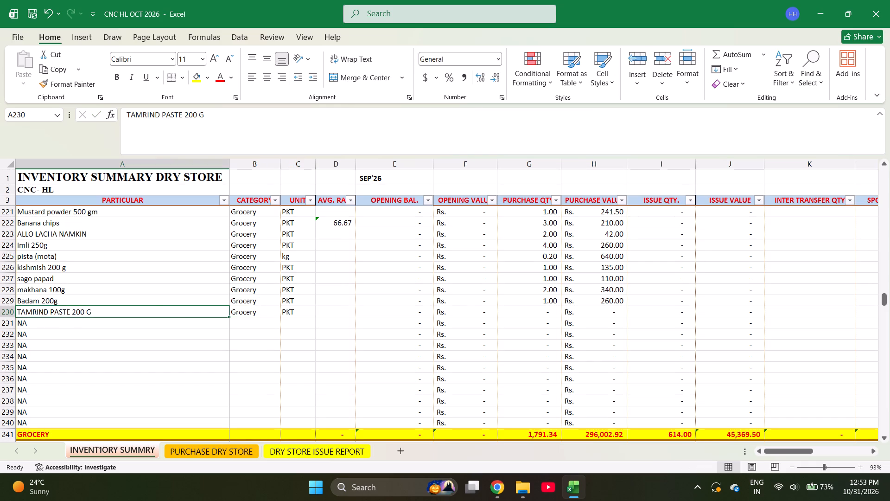
Copy the name TAMRIND PASTE 200 G into the blank product cell in row 549 of the PURCHASE DRY STORE sheet.
{"action": "key", "text": "ctrl+c"}
{"action": "key", "text": "ctrl+Page_Down"}
{"action": "key", "text": "Return"}
{"action": "key", "text": "Return"}
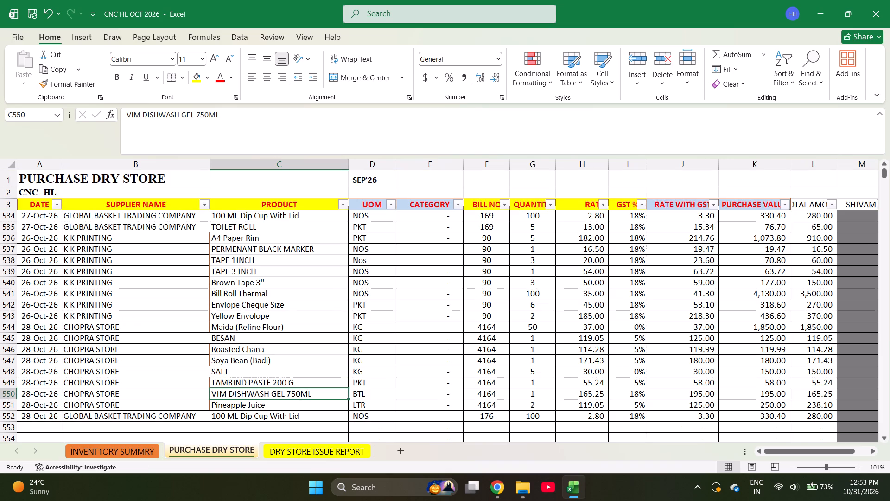
Go to the empty date cell in row 553, below the last purchase entry.
{"action": "key", "text": "Down"}
{"action": "key", "text": "ctrl+Left"}
{"action": "key", "text": "ctrl+Left"}
{"action": "key", "text": "ctrl+Down"}
{"action": "key", "text": "Down"}
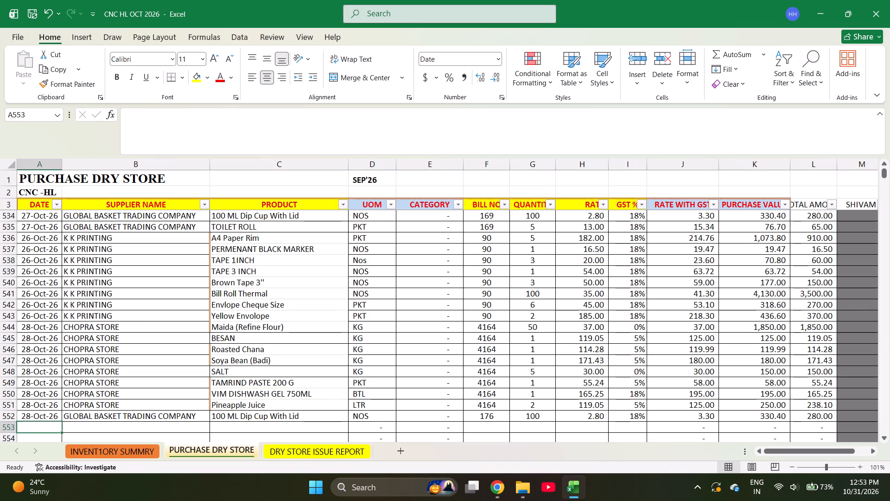
Switch to Chrome and look through the first eight pages of the New Doc 10-30-2026 10.08 scan for dry store bills.
{"action": "key", "text": "alt+Tab"}
{"action": "key", "text": "Down"}
{"action": "key", "text": "Down"}
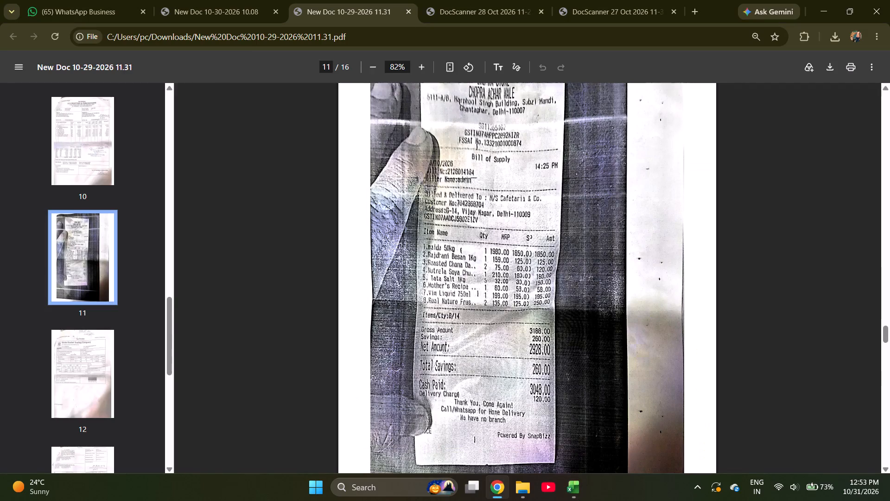
{"action": "left_click", "coordinate": [252, 0]}
{"action": "scroll", "coordinate": [440, 244], "scroll_direction": "down", "scroll_amount": 2}
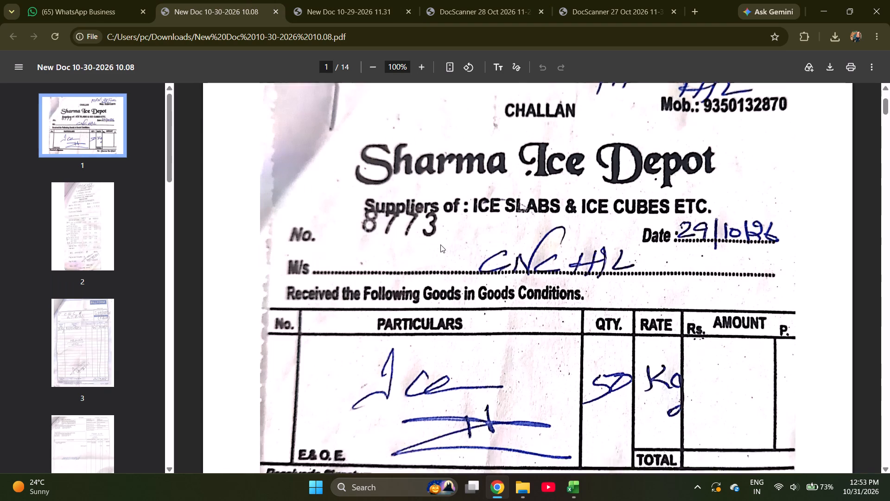
{"action": "scroll", "coordinate": [440, 244], "scroll_direction": "down", "scroll_amount": 6}
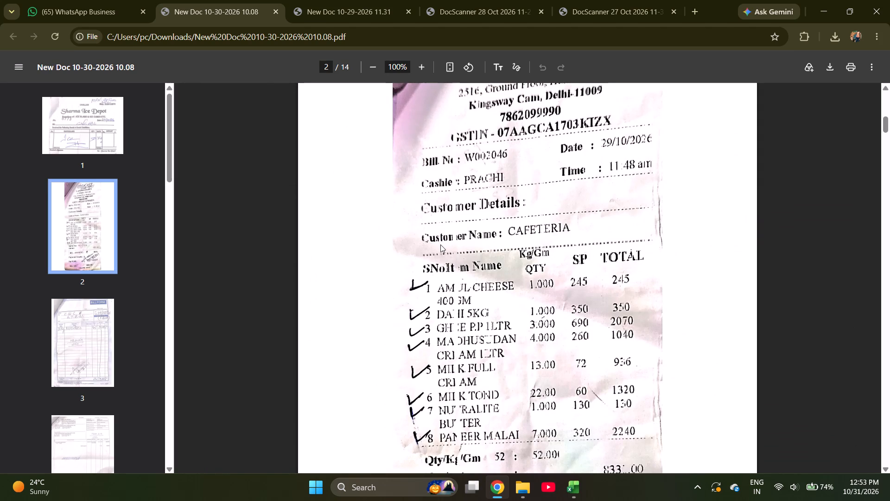
{"action": "key", "text": "Right"}
{"action": "key", "text": "Right"}
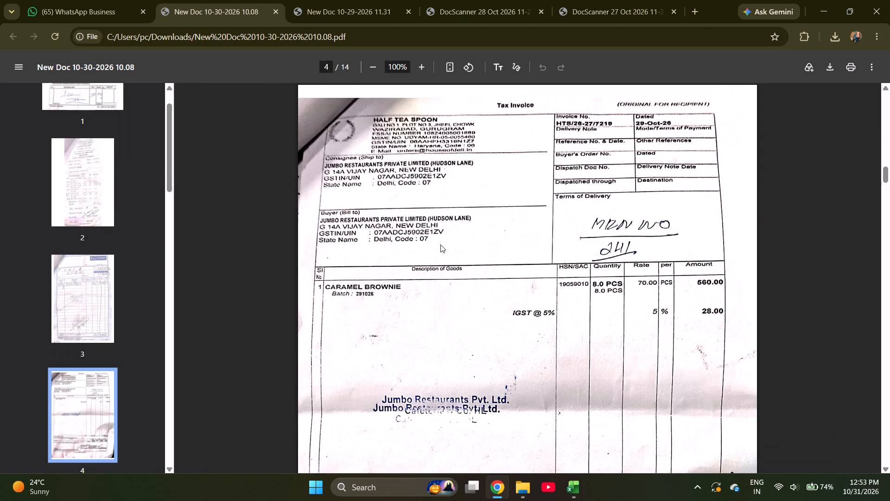
{"action": "key", "text": "Right"}
{"action": "key", "text": "Right"}
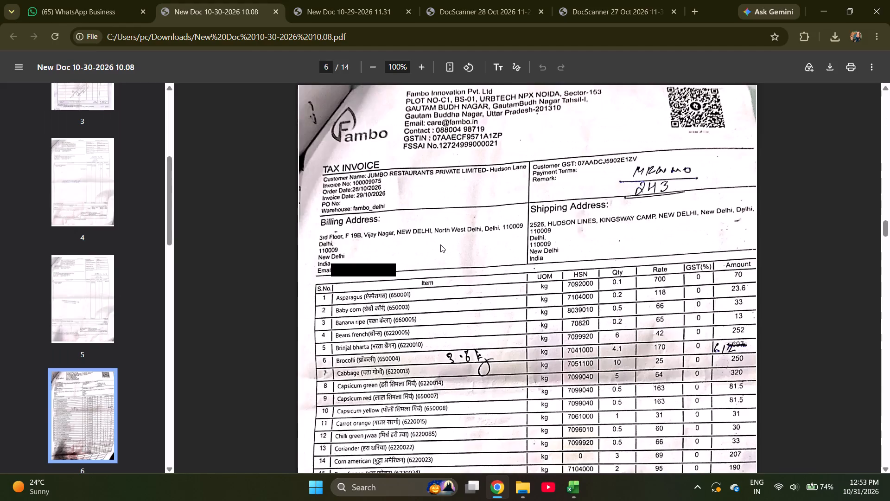
{"action": "key", "text": "Right"}
{"action": "key", "text": "Right"}
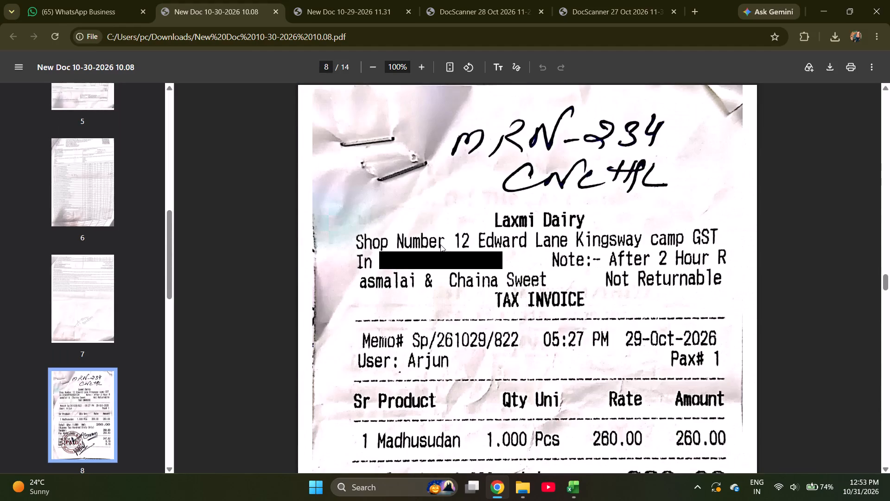
Check the remaining pages of the scan through page 14 for dry store bills, and return to the Excel purchase sheet.
{"action": "key", "text": "Down"}
{"action": "key", "text": "Down"}
{"action": "key", "text": "Right"}
{"action": "key", "text": "Down"}
{"action": "key", "text": "Down"}
{"action": "key", "text": "Right"}
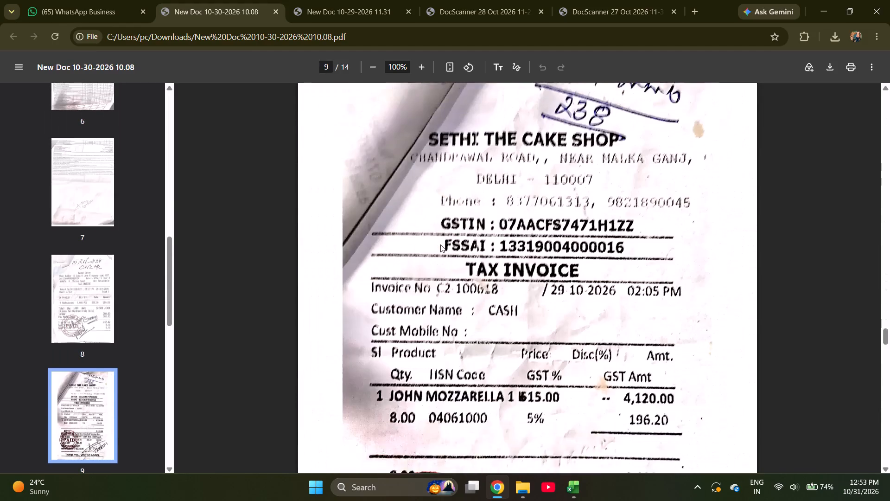
{"action": "key", "text": "Down"}
{"action": "key", "text": "Right"}
{"action": "key", "text": "Right"}
{"action": "key", "text": "Right"}
{"action": "key", "text": "Right"}
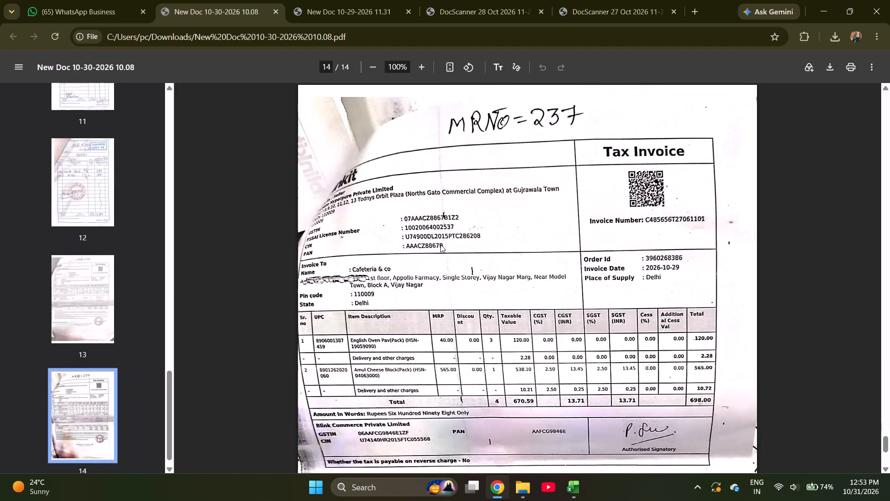
{"action": "key", "text": "Right"}
{"action": "key", "text": "Right"}
{"action": "key", "text": "alt+Tab"}
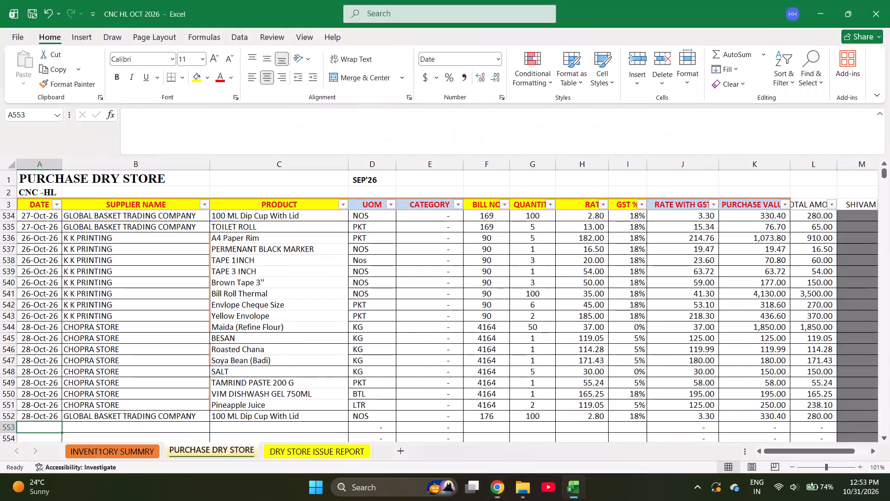
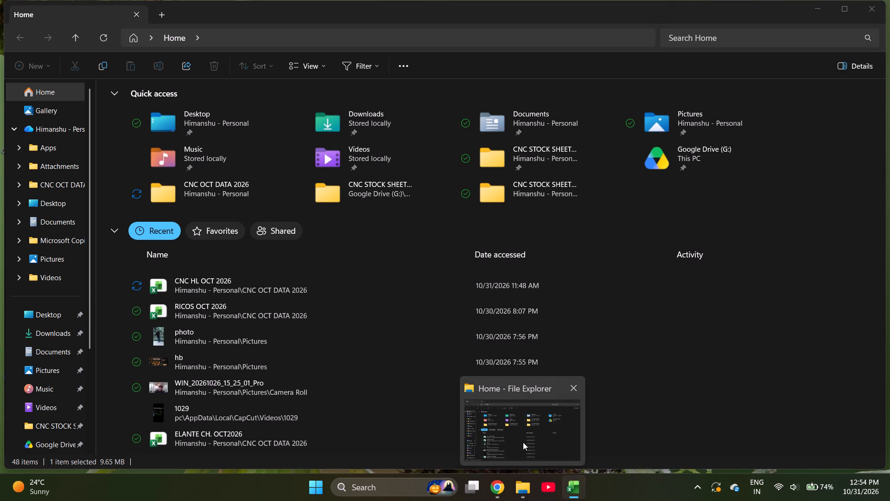
Switch to File Explorer, look through the recent files on the Home page and select the CYBER HUB OCT2026 workbook.
{"action": "left_click", "coordinate": [523, 442]}
{"action": "scroll", "coordinate": [305, 355], "scroll_direction": "down", "scroll_amount": 2}
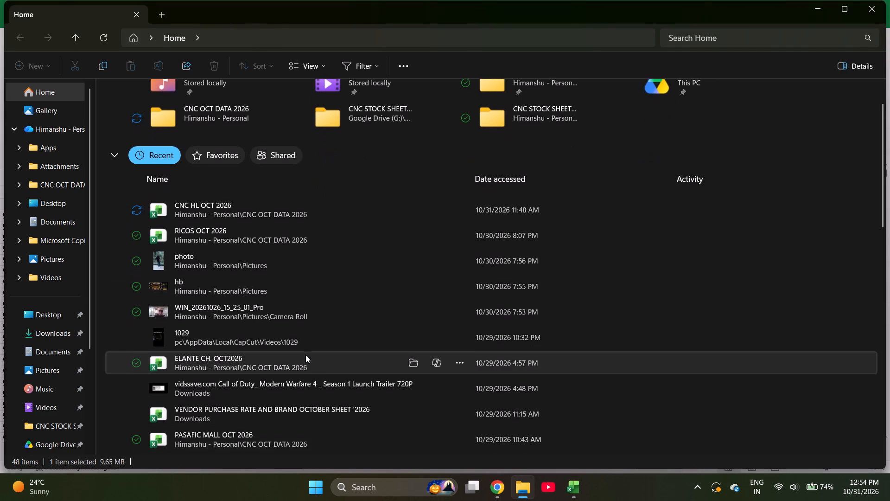
{"action": "scroll", "coordinate": [305, 355], "scroll_direction": "down", "scroll_amount": 2}
{"action": "scroll", "coordinate": [305, 355], "scroll_direction": "up", "scroll_amount": 1}
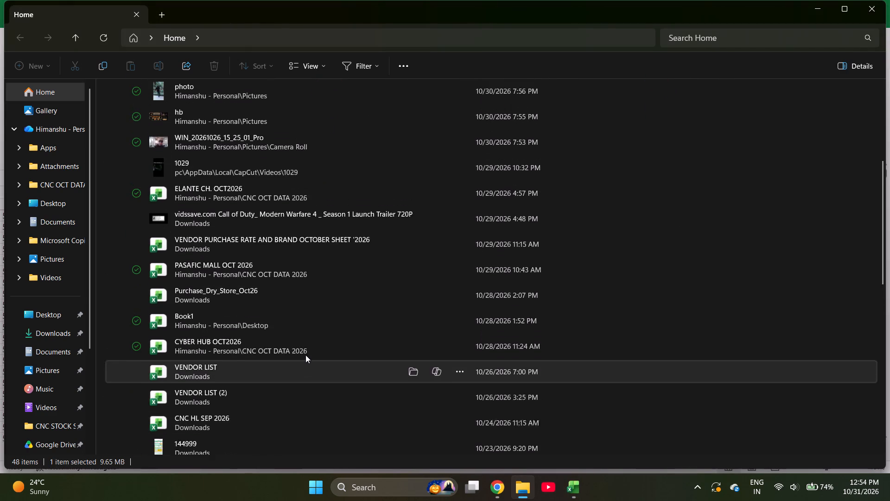
{"action": "scroll", "coordinate": [305, 355], "scroll_direction": "up", "scroll_amount": 1}
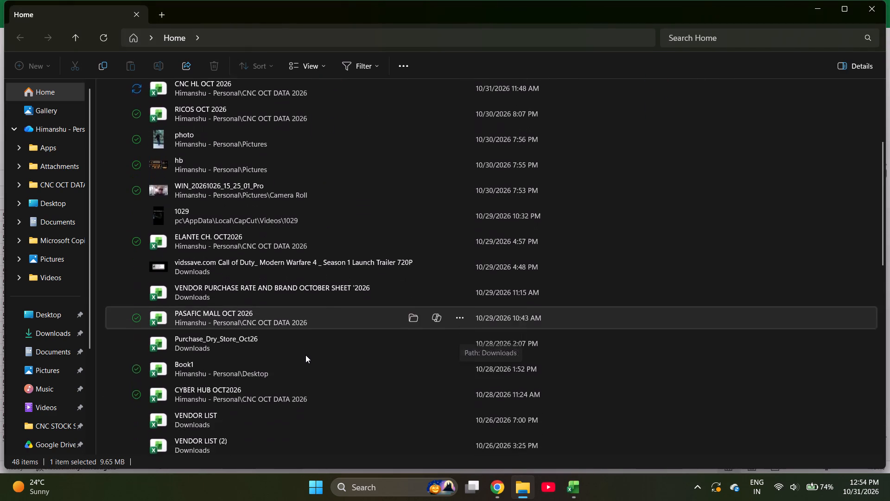
{"action": "scroll", "coordinate": [305, 355], "scroll_direction": "up", "scroll_amount": 1}
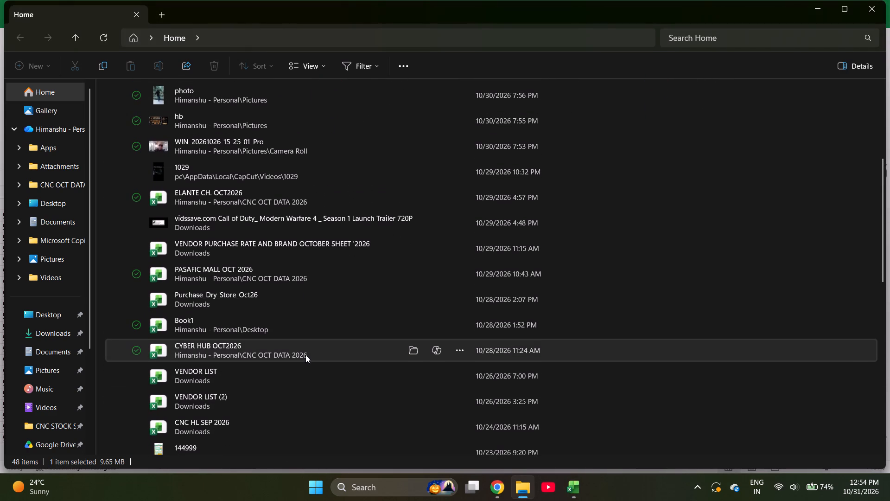
{"action": "scroll", "coordinate": [305, 355], "scroll_direction": "up", "scroll_amount": 1}
{"action": "left_click", "coordinate": [305, 355]}
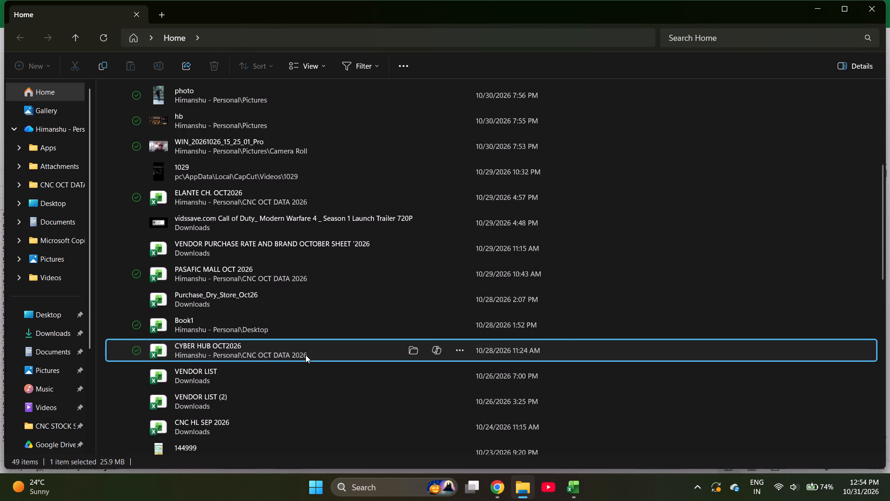
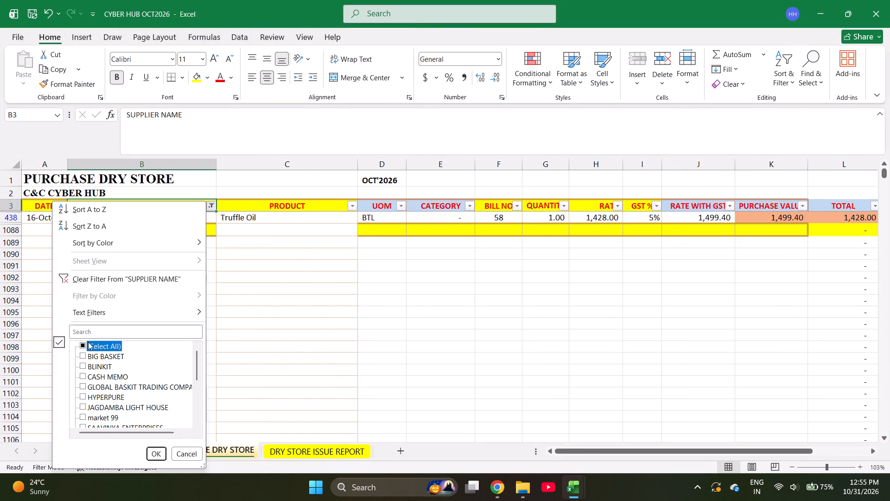
Apply the SUPPLIER NAME filter with all suppliers selected to show every purchase row.
{"action": "key", "text": "Return"}
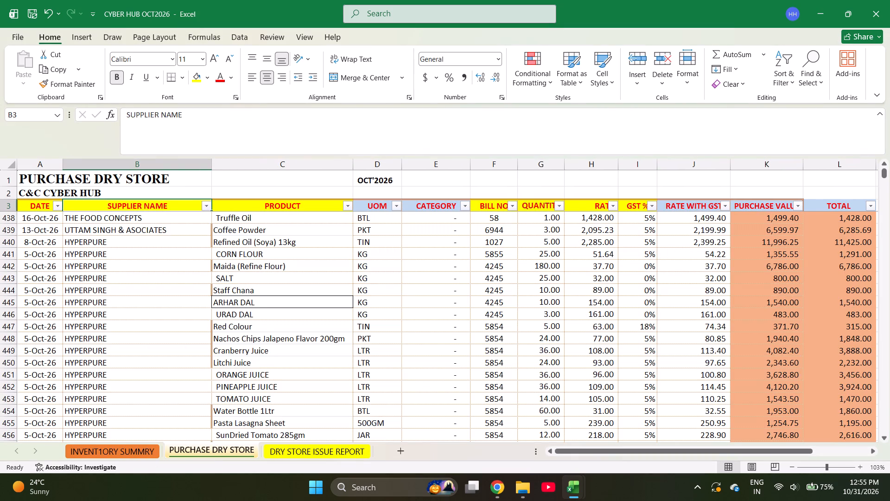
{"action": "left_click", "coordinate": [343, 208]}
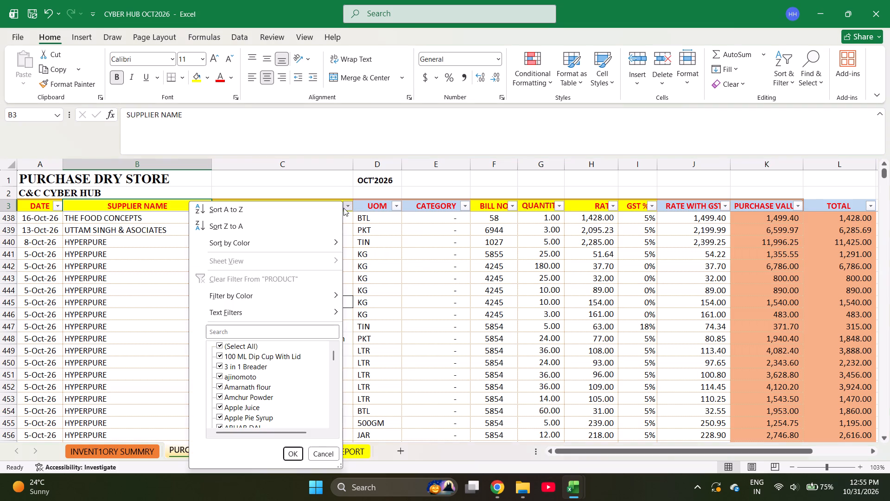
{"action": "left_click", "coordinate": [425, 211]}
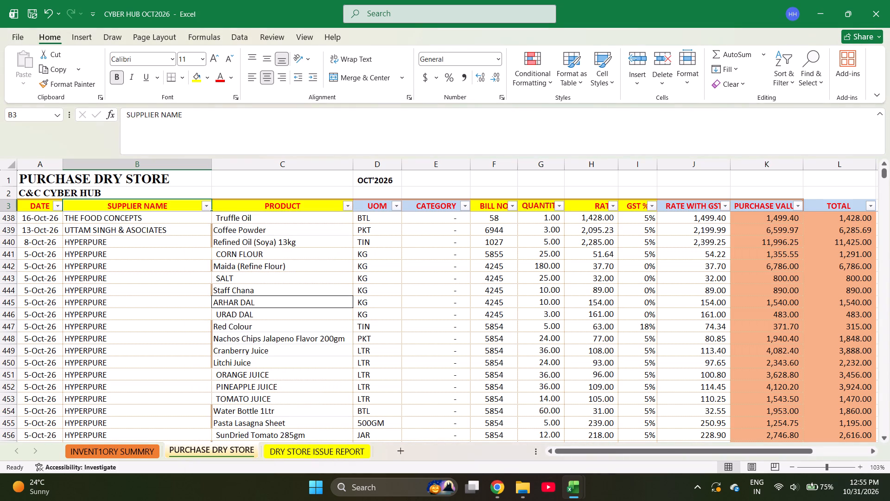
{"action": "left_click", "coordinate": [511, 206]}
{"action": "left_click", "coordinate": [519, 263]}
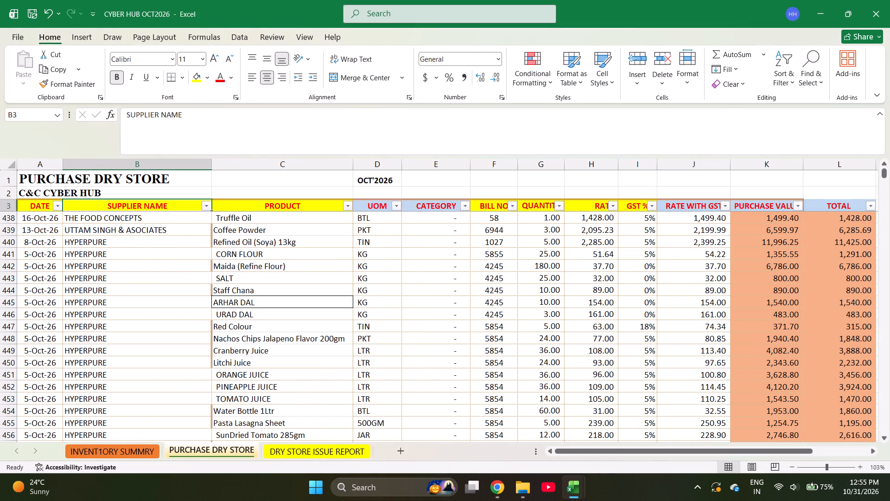
Go to the end of the purchase entries and select the date cell of the last filled row, the pizza box entry.
{"action": "left_click", "coordinate": [120, 364]}
{"action": "key", "text": "ctrl+Down"}
{"action": "key", "text": "Down"}
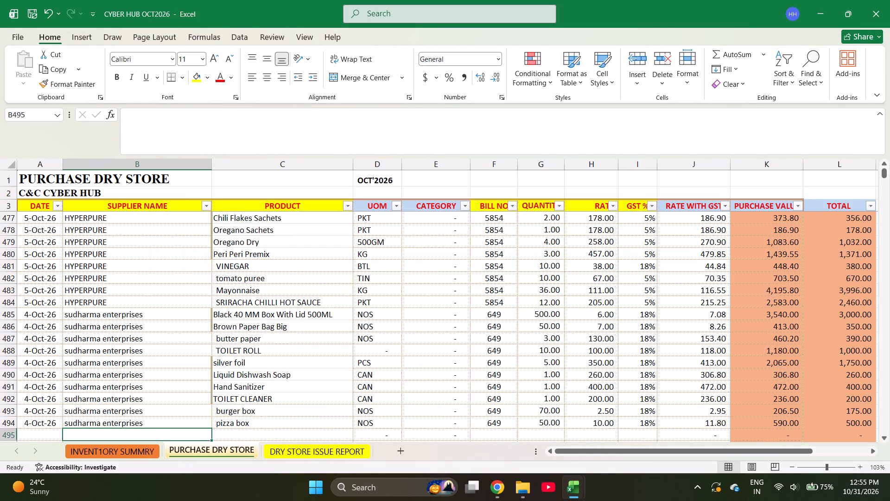
{"action": "key", "text": "Down"}
{"action": "key", "text": "Down"}
{"action": "key", "text": "Up"}
{"action": "key", "text": "Up"}
{"action": "key", "text": "Left"}
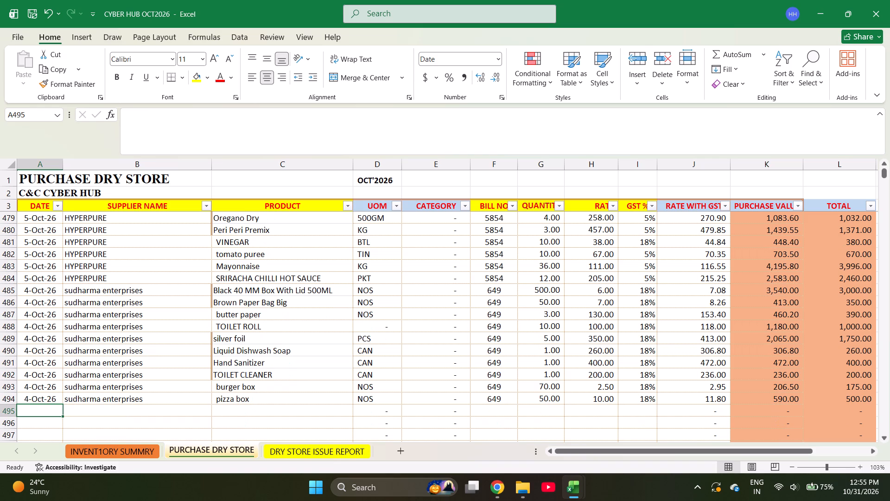
{"action": "key", "text": "Up"}
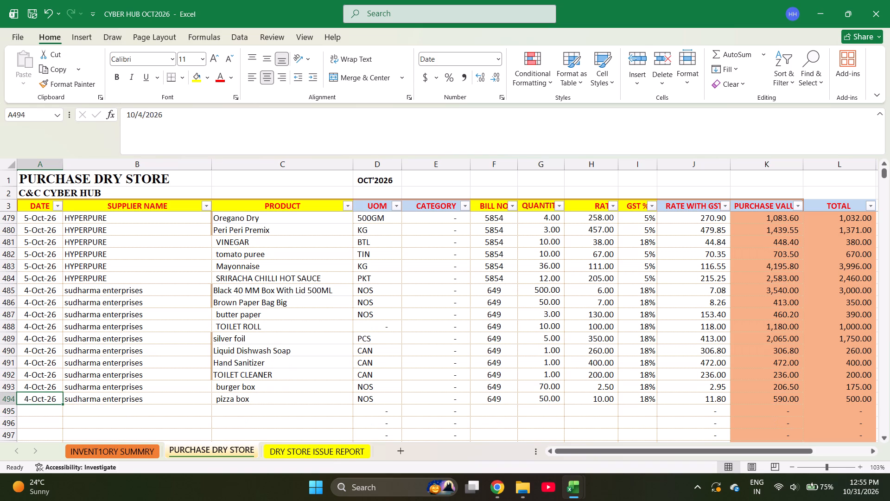
Look through the October dates listed in the DATE column's filter and close it without applying a filter.
{"action": "left_click", "coordinate": [62, 205]}
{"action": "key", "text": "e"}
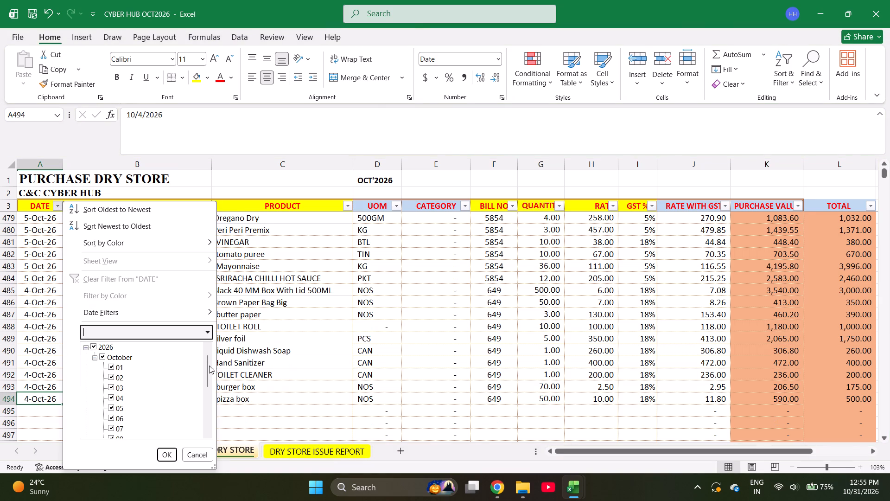
{"action": "left_click_drag", "start_coordinate": [208, 366], "coordinate": [211, 420]}
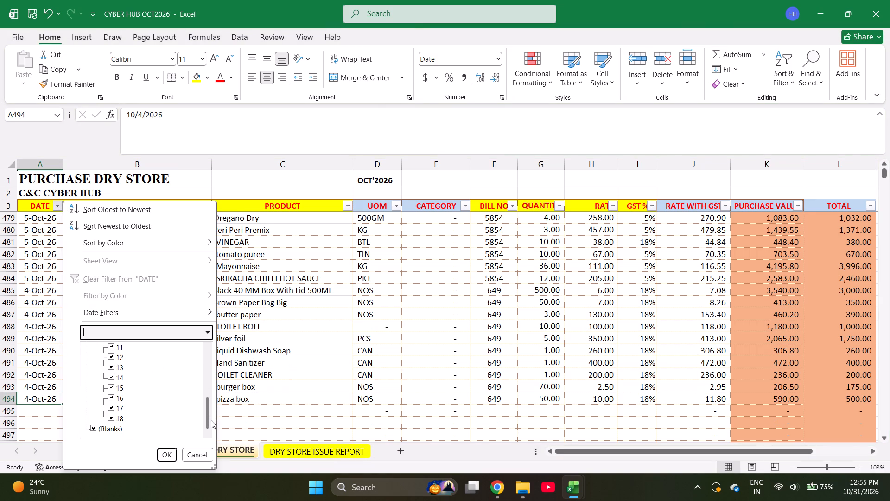
{"action": "left_click_drag", "start_coordinate": [211, 420], "coordinate": [214, 450]}
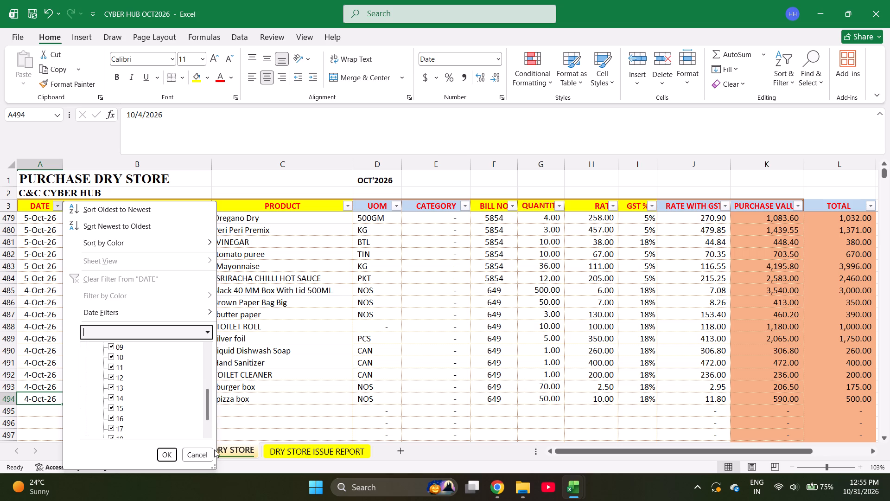
{"action": "left_click_drag", "start_coordinate": [214, 450], "coordinate": [194, 457]}
{"action": "left_click", "coordinate": [194, 457]}
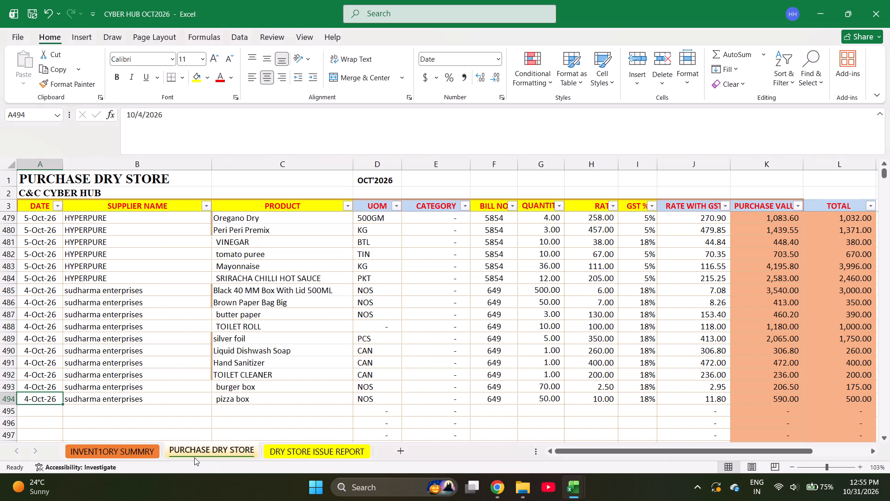
Select the first empty DATE cell, directly below the last pizza box entry.
{"action": "left_click", "coordinate": [45, 416]}
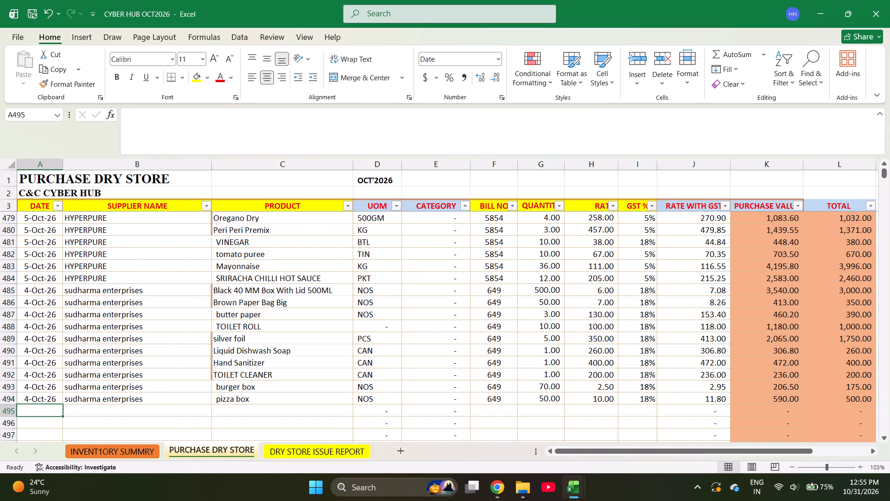
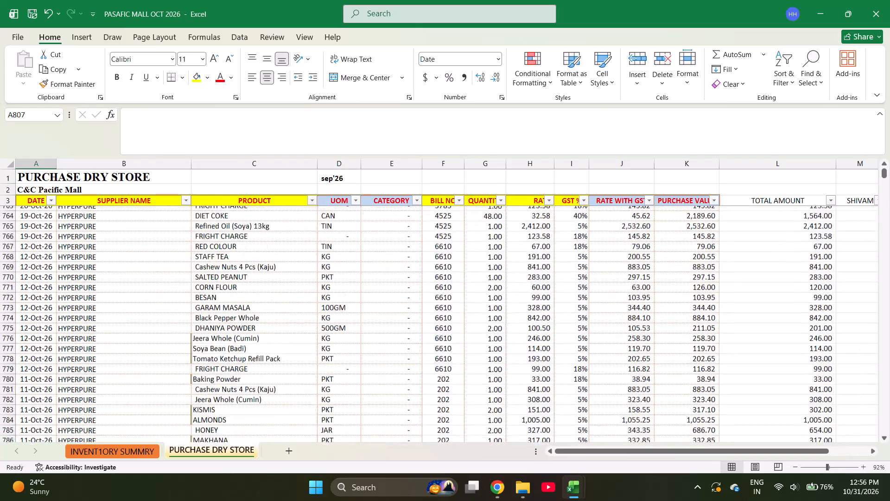
Switch to the inventory summary sheet and look through the beverage items above the stationary section.
{"action": "left_click", "coordinate": [121, 454]}
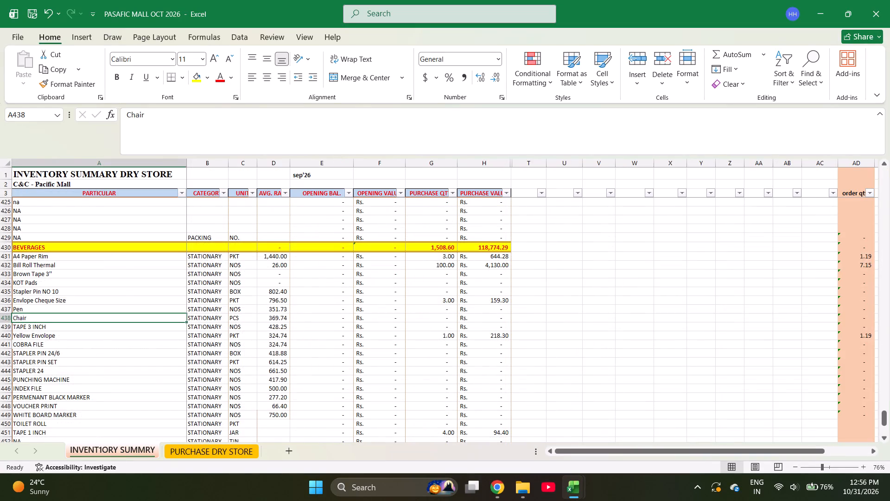
{"action": "scroll", "coordinate": [193, 294], "scroll_direction": "up", "scroll_amount": 2}
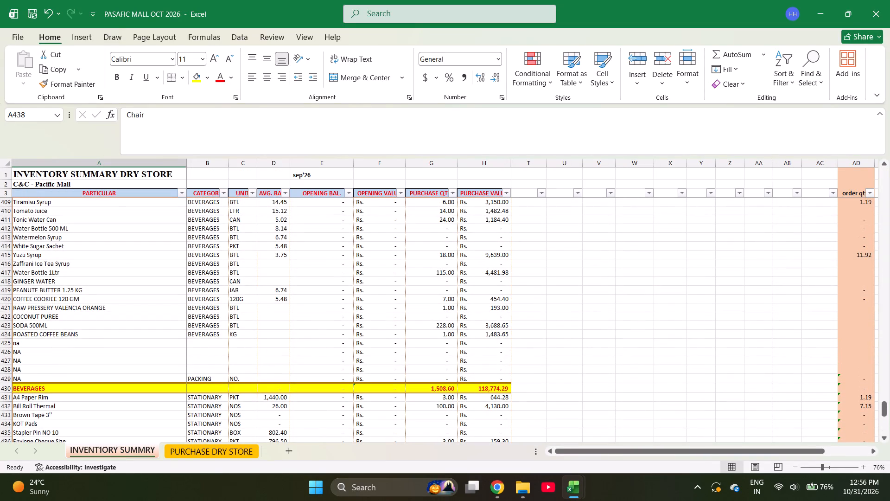
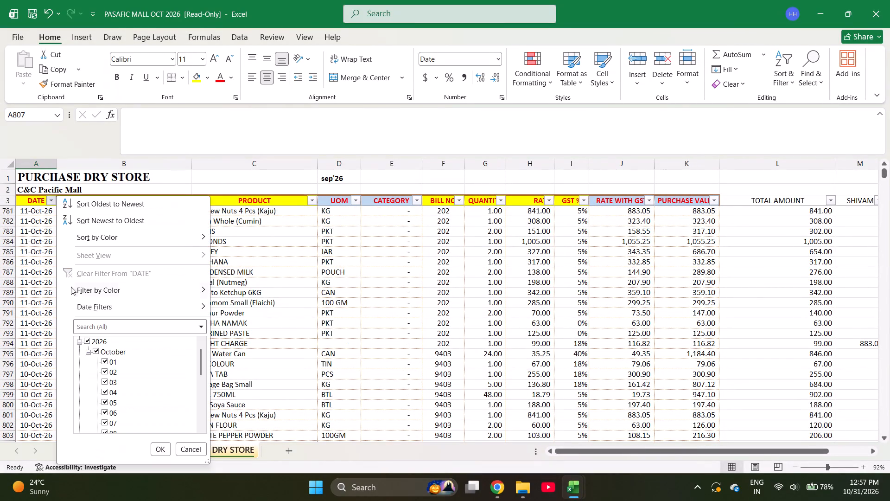
Look through the October 2026 dates available in the DATE column filter of the PASAFIC MALL PURCHASE DRY STORE sheet.
{"action": "scroll", "coordinate": [110, 364], "scroll_direction": "down", "scroll_amount": 2}
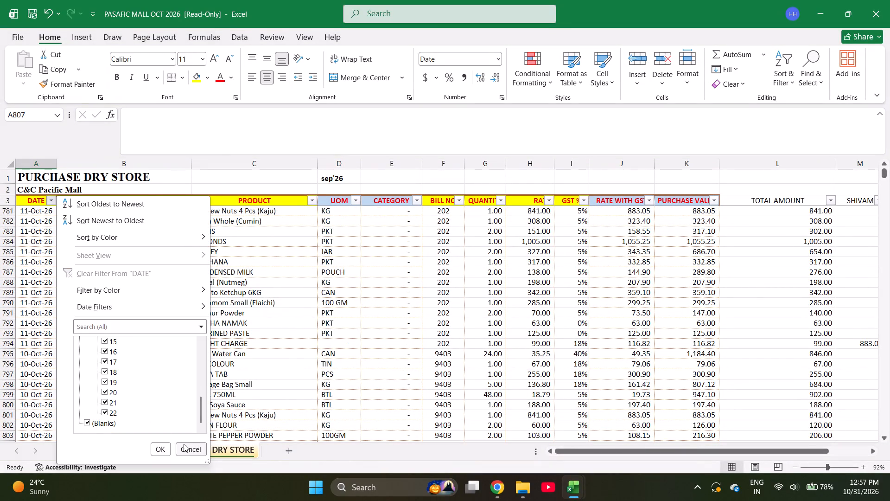
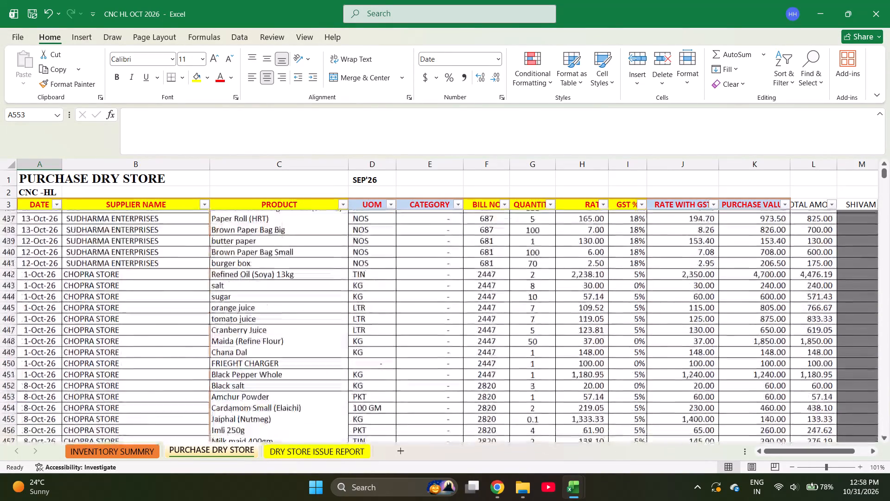
Filter the SUPPLIER NAME column of the CNC HL PURCHASE DRY STORE sheet to exclude CASH MEMO.
{"action": "scroll", "coordinate": [155, 331], "scroll_direction": "up", "scroll_amount": 6}
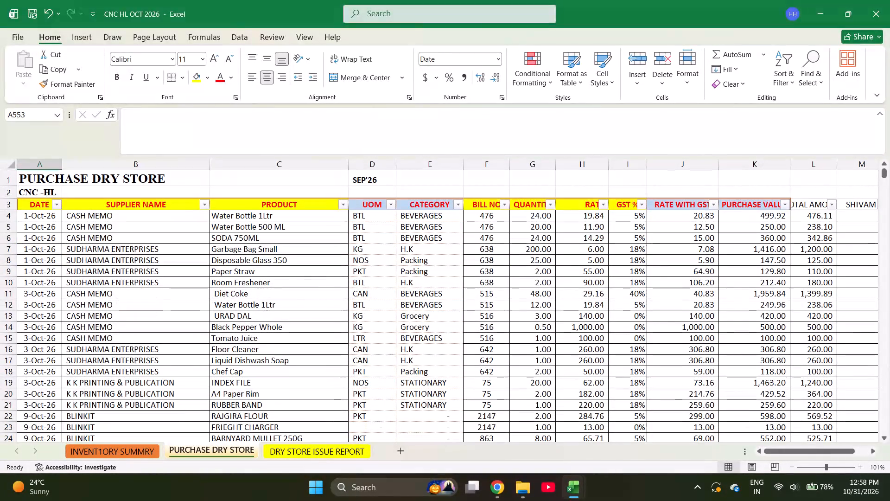
{"action": "left_click", "coordinate": [207, 204]}
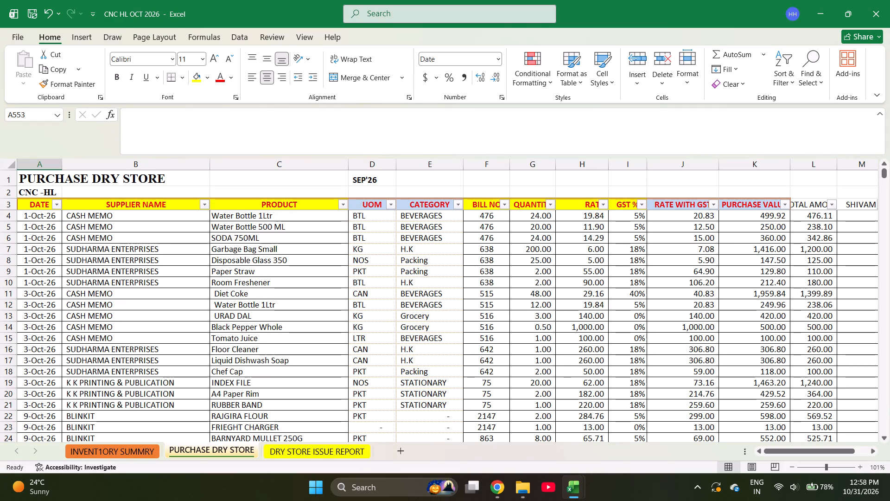
{"action": "left_click", "coordinate": [99, 377]}
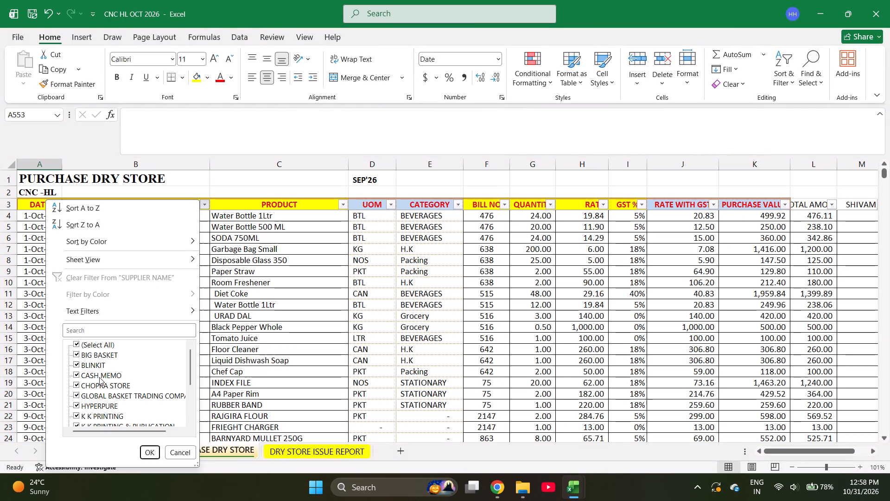
{"action": "scroll", "coordinate": [99, 377], "scroll_direction": "down", "scroll_amount": 1}
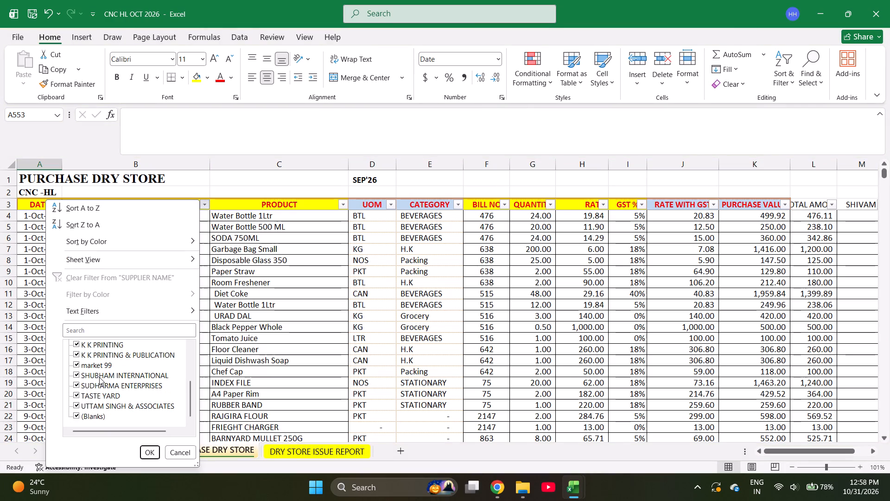
{"action": "scroll", "coordinate": [152, 398], "scroll_direction": "up", "scroll_amount": 1}
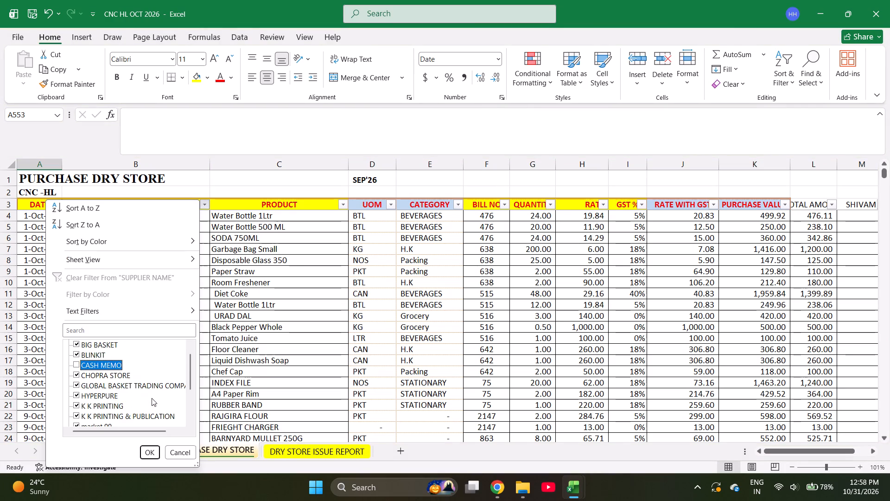
{"action": "scroll", "coordinate": [152, 398], "scroll_direction": "up", "scroll_amount": 1}
{"action": "scroll", "coordinate": [152, 398], "scroll_direction": "down", "scroll_amount": 1}
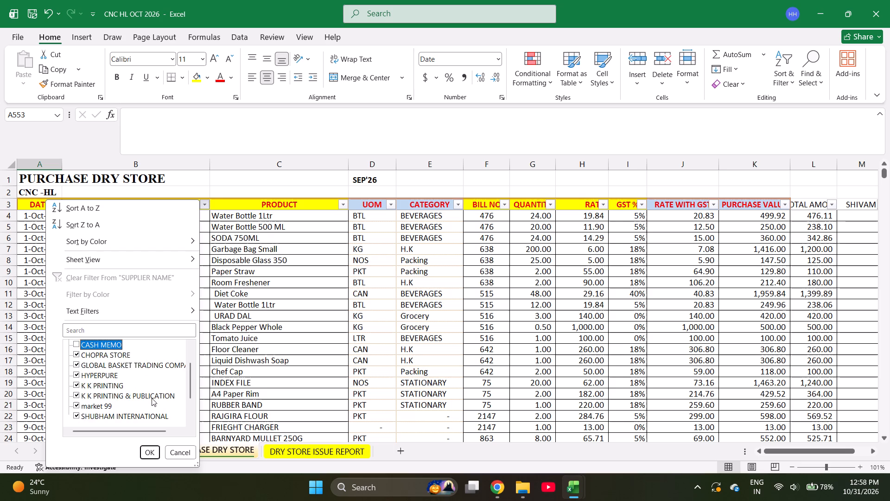
{"action": "scroll", "coordinate": [152, 398], "scroll_direction": "down", "scroll_amount": 2}
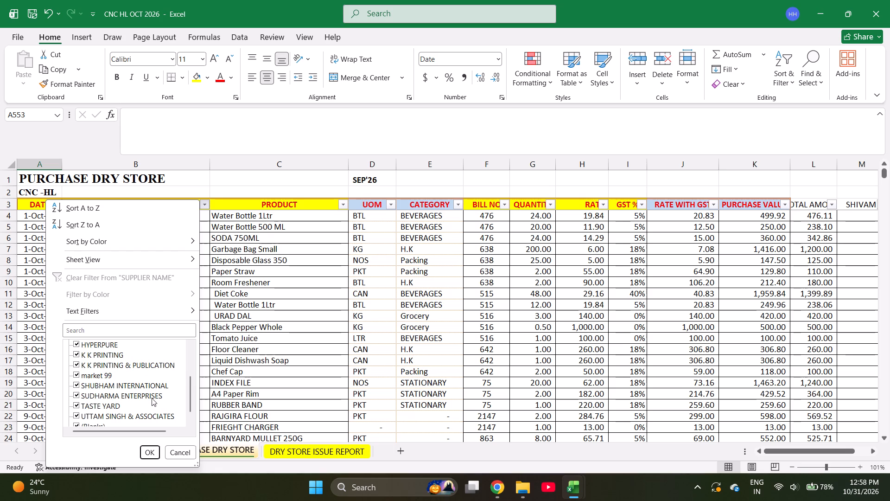
{"action": "scroll", "coordinate": [152, 398], "scroll_direction": "down", "scroll_amount": 1}
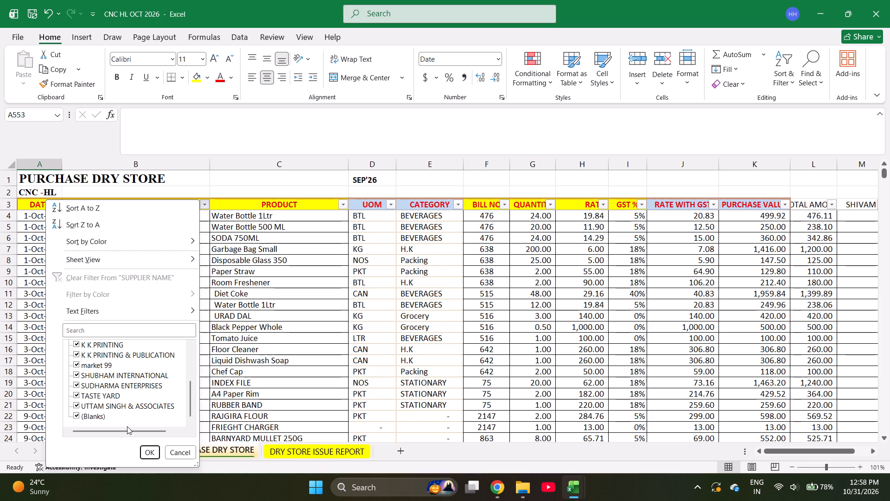
{"action": "left_click", "coordinate": [144, 450]}
Review the filtered purchase rows and select the PURCHASE VALUE entries from the first visible row down to check their sum.
{"action": "scroll", "coordinate": [168, 387], "scroll_direction": "up", "scroll_amount": 3}
{"action": "scroll", "coordinate": [168, 387], "scroll_direction": "down", "scroll_amount": 4}
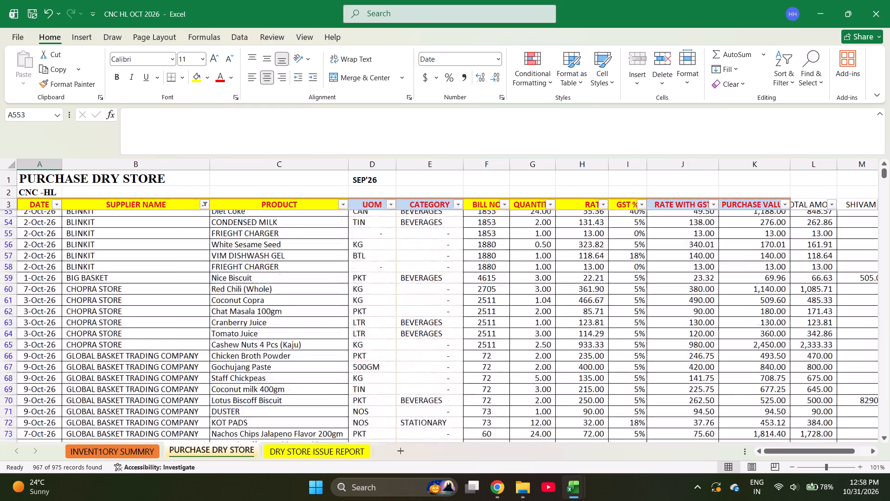
{"action": "scroll", "coordinate": [168, 387], "scroll_direction": "down", "scroll_amount": 5}
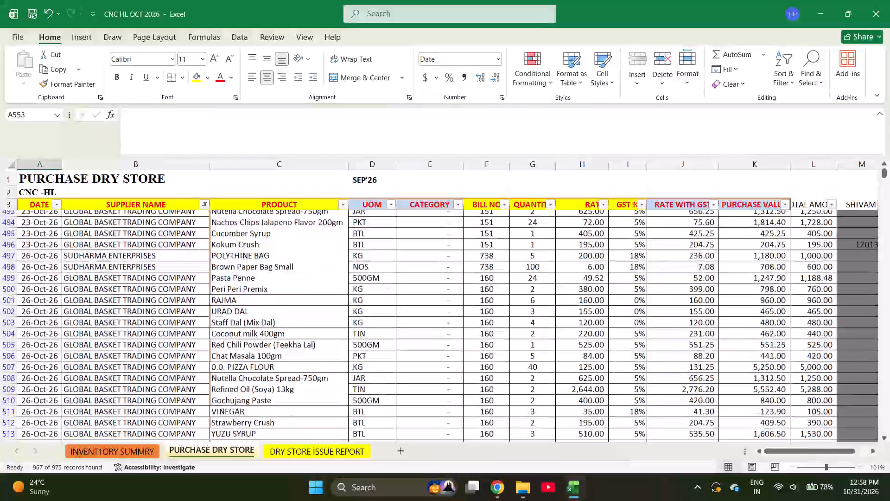
{"action": "scroll", "coordinate": [168, 387], "scroll_direction": "down", "scroll_amount": 1}
{"action": "scroll", "coordinate": [168, 387], "scroll_direction": "up", "scroll_amount": 3}
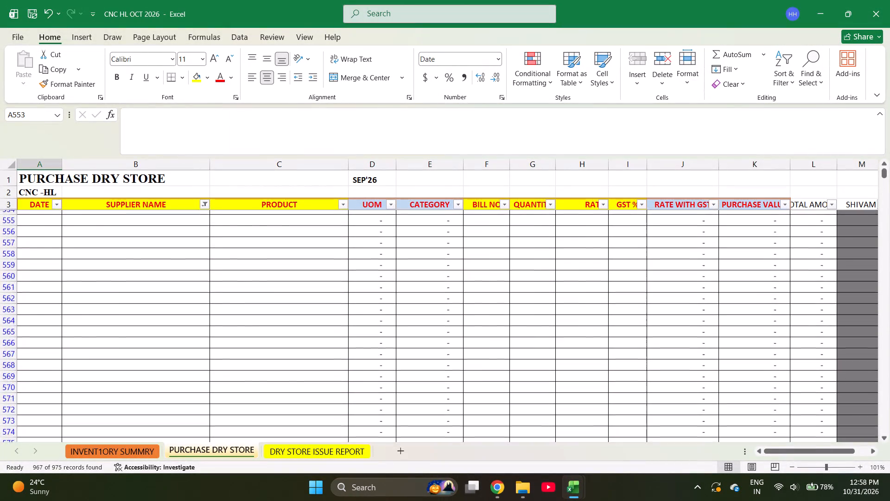
{"action": "scroll", "coordinate": [168, 387], "scroll_direction": "up", "scroll_amount": 1}
{"action": "scroll", "coordinate": [168, 387], "scroll_direction": "left", "scroll_amount": 1}
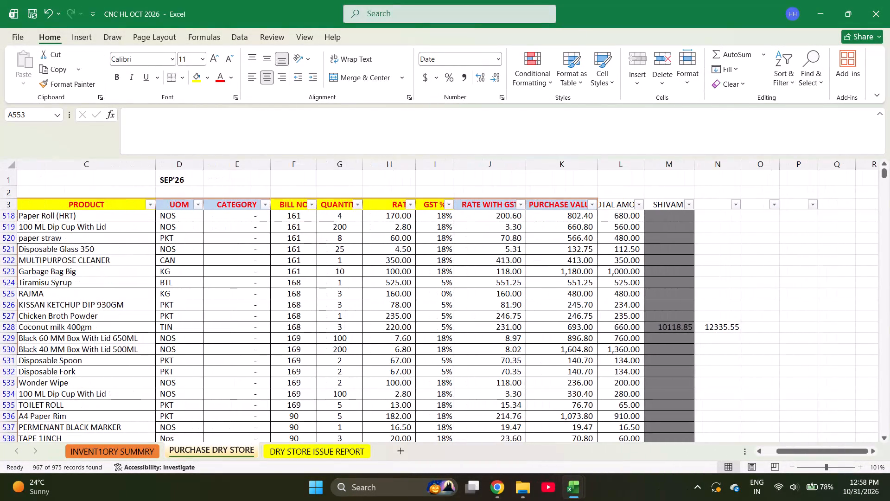
{"action": "left_click", "coordinate": [555, 388]}
{"action": "key", "text": "ctrl+Up"}
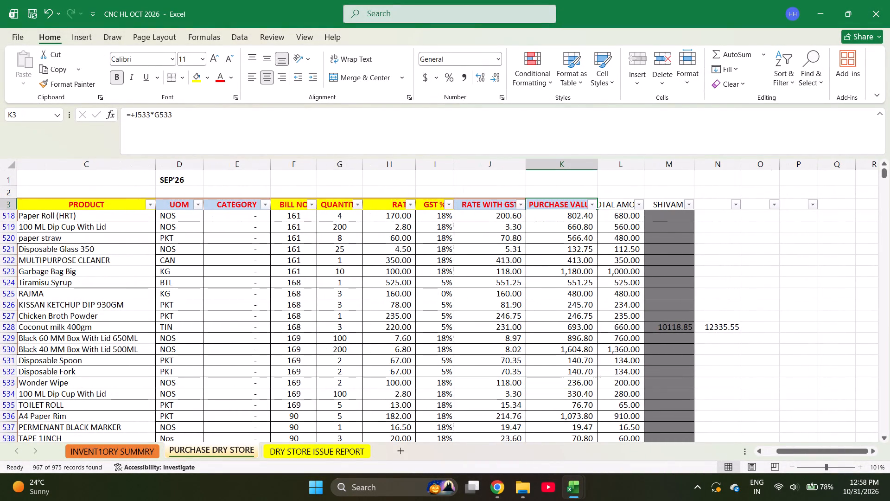
{"action": "key", "text": "Down"}
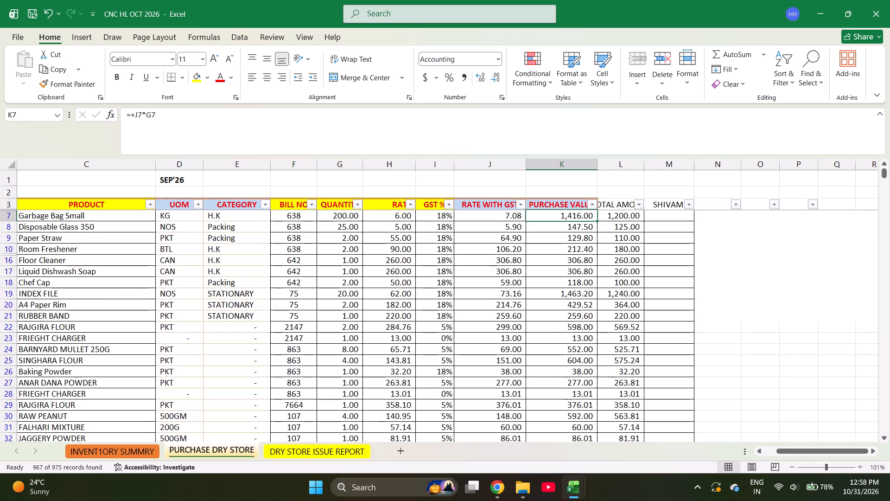
{"action": "key", "text": "Down"}
{"action": "key", "text": "Up"}
{"action": "key", "text": "shift+Down"}
{"action": "key", "text": "shift+Down"}
{"action": "key", "text": "shift+Down"}
{"action": "key", "text": "shift+Down"}
{"action": "key", "text": "shift+Down"}
{"action": "key", "text": "shift+Down"}
{"action": "key", "text": "shift+Down"}
{"action": "key", "text": "shift+Down"}
{"action": "key", "text": "shift+Down"}
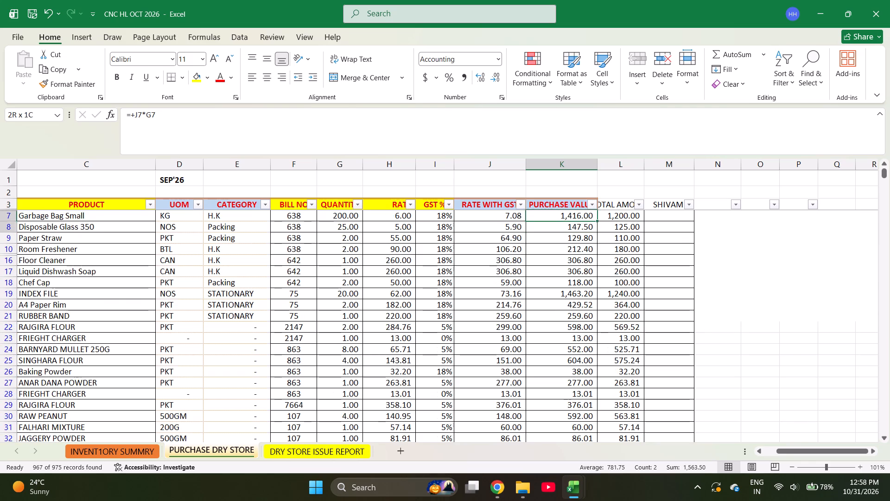
{"action": "key", "text": "ctrl+shift+Down"}
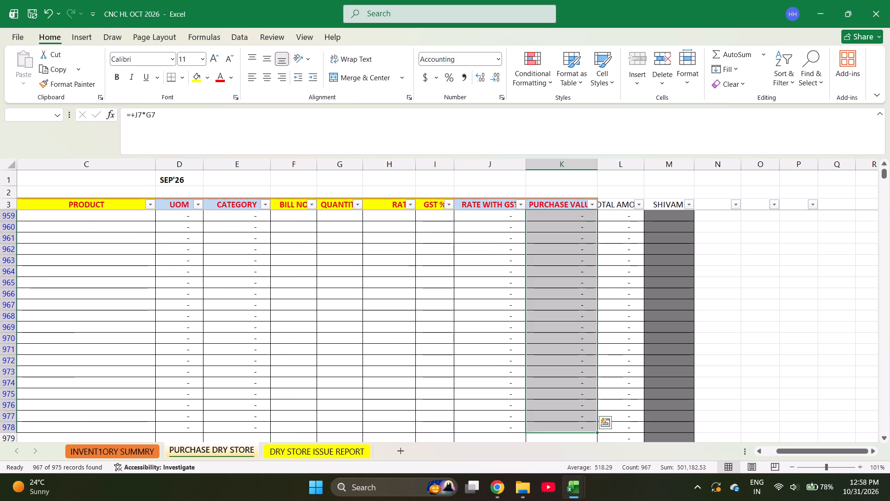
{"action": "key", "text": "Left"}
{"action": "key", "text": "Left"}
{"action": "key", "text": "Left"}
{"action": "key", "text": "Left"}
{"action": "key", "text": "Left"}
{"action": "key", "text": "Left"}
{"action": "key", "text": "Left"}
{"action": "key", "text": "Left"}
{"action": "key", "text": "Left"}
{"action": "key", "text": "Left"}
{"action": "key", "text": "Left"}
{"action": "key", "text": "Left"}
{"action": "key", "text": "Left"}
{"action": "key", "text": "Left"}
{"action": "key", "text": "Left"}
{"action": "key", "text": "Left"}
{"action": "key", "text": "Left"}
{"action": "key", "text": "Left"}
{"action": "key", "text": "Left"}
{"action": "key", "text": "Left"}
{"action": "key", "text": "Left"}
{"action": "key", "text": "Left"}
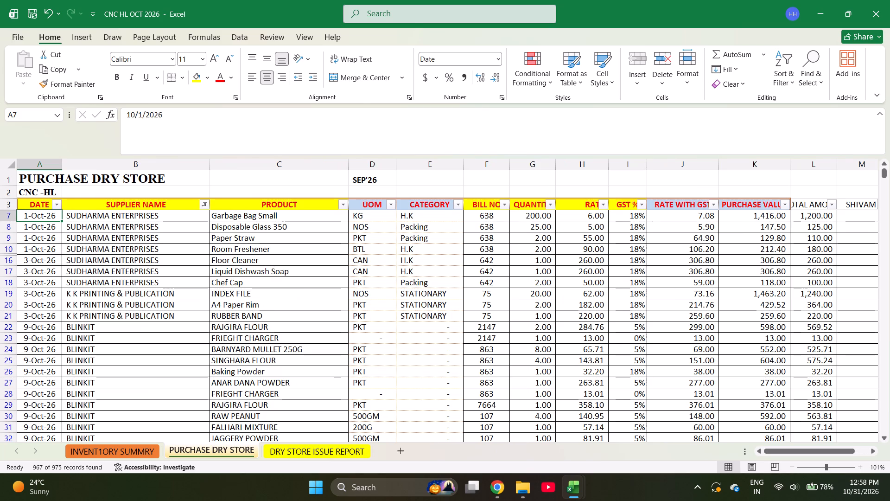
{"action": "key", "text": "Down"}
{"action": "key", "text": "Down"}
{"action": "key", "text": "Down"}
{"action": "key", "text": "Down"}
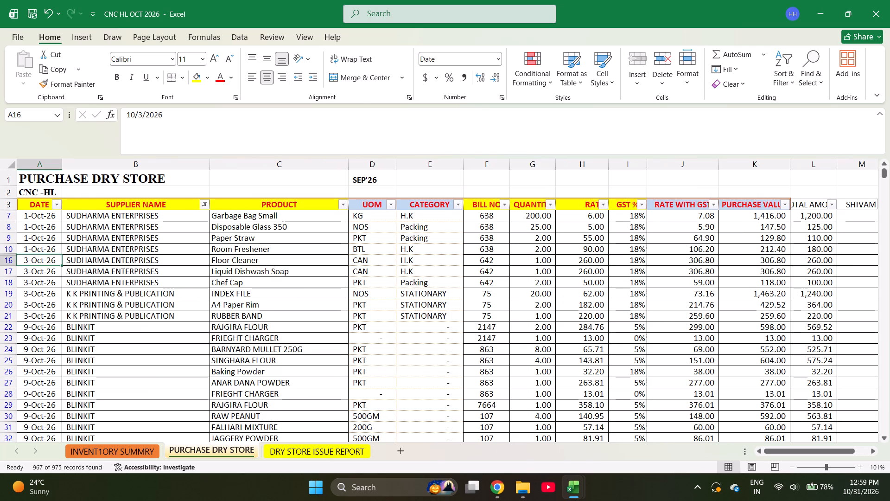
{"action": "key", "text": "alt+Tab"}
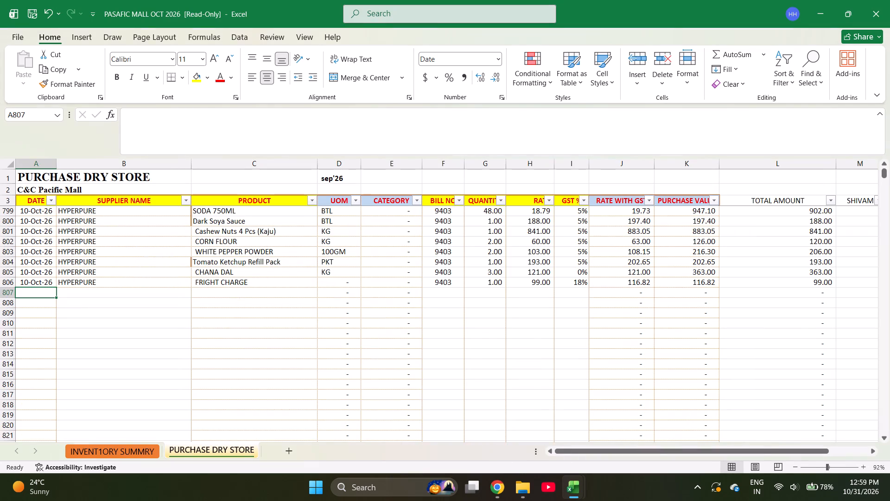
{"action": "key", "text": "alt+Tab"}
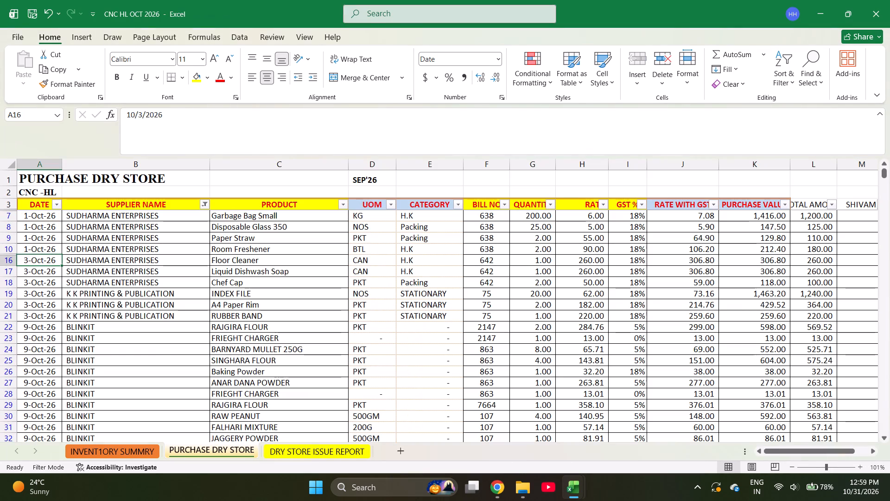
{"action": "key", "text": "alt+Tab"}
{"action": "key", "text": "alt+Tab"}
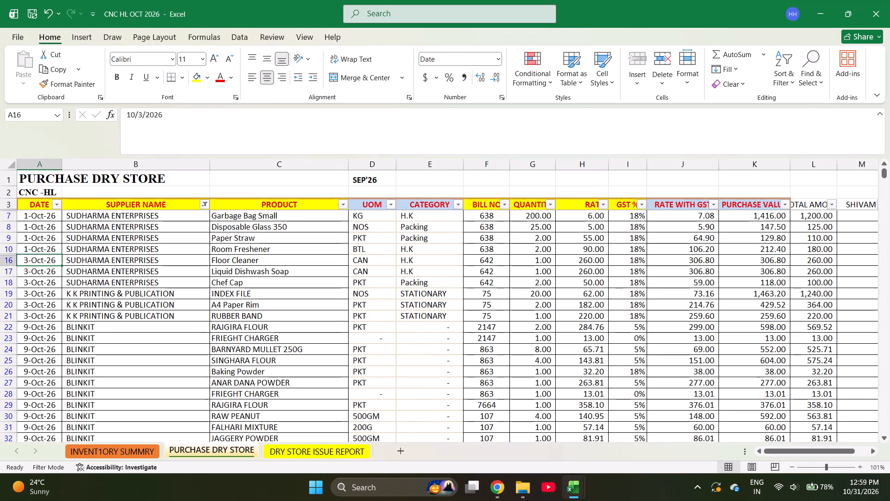
Replace the K K PRINTING supplier name in rows 536 to 543 with K K PRINTING & PUBLICATION, copied from row 19.
{"action": "key", "text": "Right"}
{"action": "key", "text": "Down"}
{"action": "key", "text": "Down"}
{"action": "key", "text": "Down"}
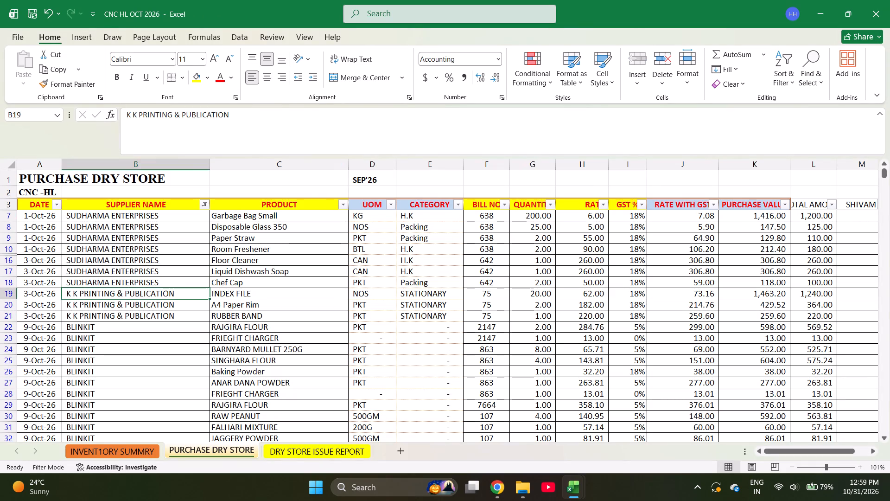
{"action": "key", "text": "ctrl+c"}
{"action": "key", "text": "ctrl+Down"}
{"action": "key", "text": "Up"}
{"action": "key", "text": "Up"}
{"action": "key", "text": "Up"}
{"action": "key", "text": "Up"}
{"action": "key", "text": "Up"}
{"action": "key", "text": "Up"}
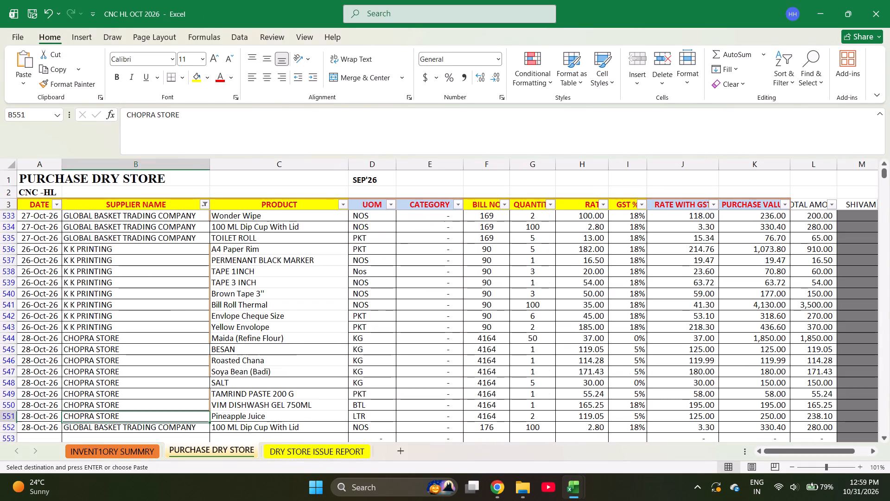
{"action": "key", "text": "Up"}
{"action": "key", "text": "Up"}
{"action": "key", "text": "Up"}
{"action": "key", "text": "shift+Up"}
{"action": "key", "text": "shift+Up"}
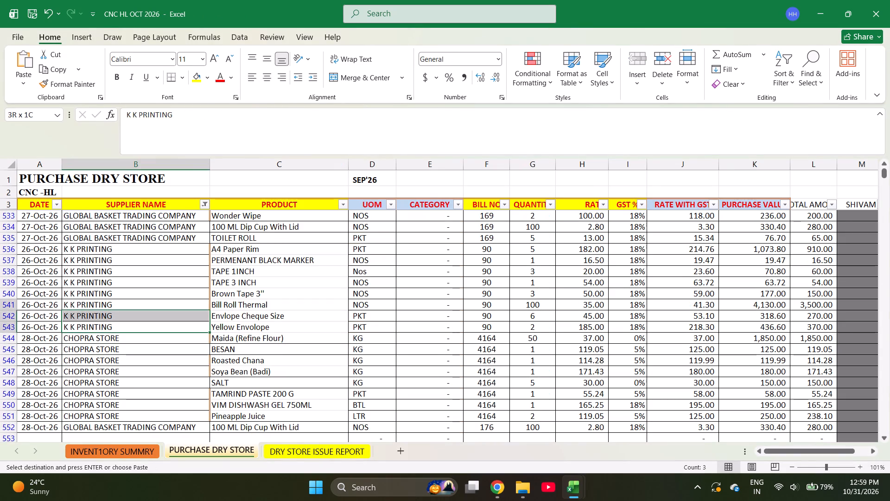
{"action": "key", "text": "shift+Up"}
{"action": "key", "text": "shift+Up"}
{"action": "key", "text": "shift+Up"}
{"action": "key", "text": "shift+Up"}
{"action": "key", "text": "shift+Up"}
{"action": "key", "text": "Return"}
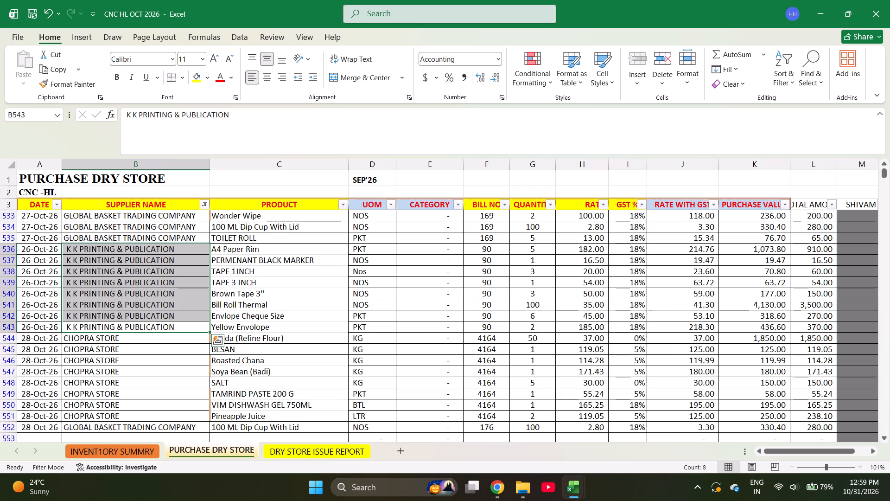
Save the CNC HL OCT 2026 workbook.
{"action": "key", "text": "Down"}
{"action": "key", "text": "ctrl+Right"}
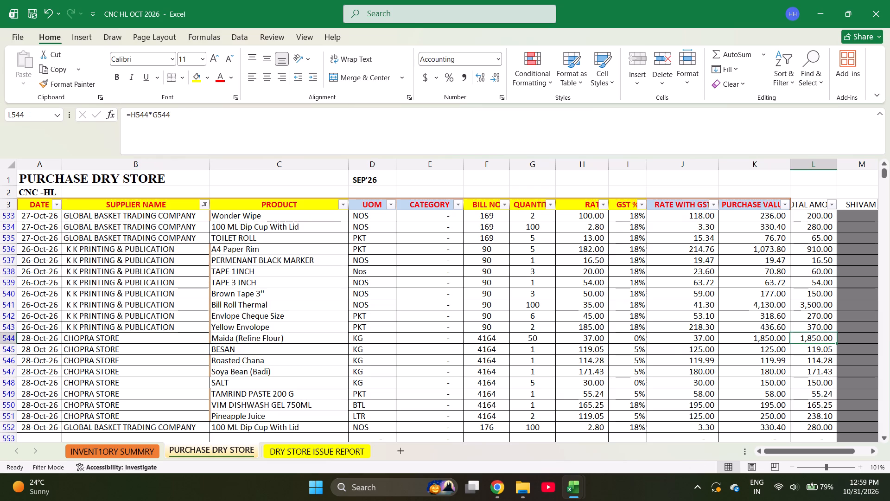
{"action": "key", "text": "ctrl+s"}
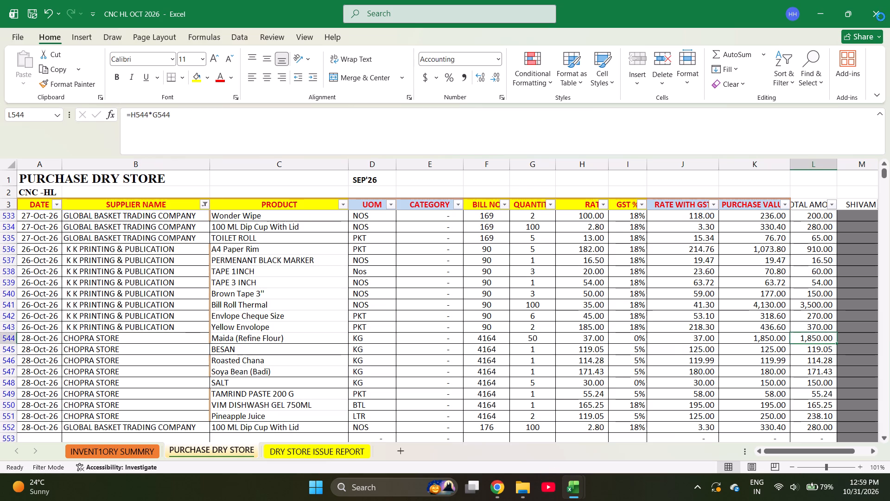
View the DRY STORE ISSUE REPORT sheet of the CNC HL workbook.
{"action": "left_click", "coordinate": [357, 448]}
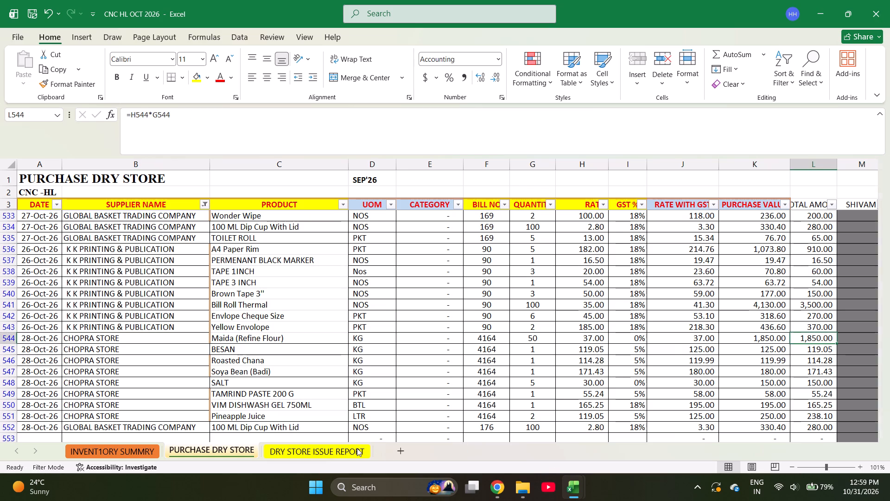
{"action": "scroll", "coordinate": [375, 261], "scroll_direction": "up", "scroll_amount": 1}
{"action": "key", "text": "alt+Tab"}
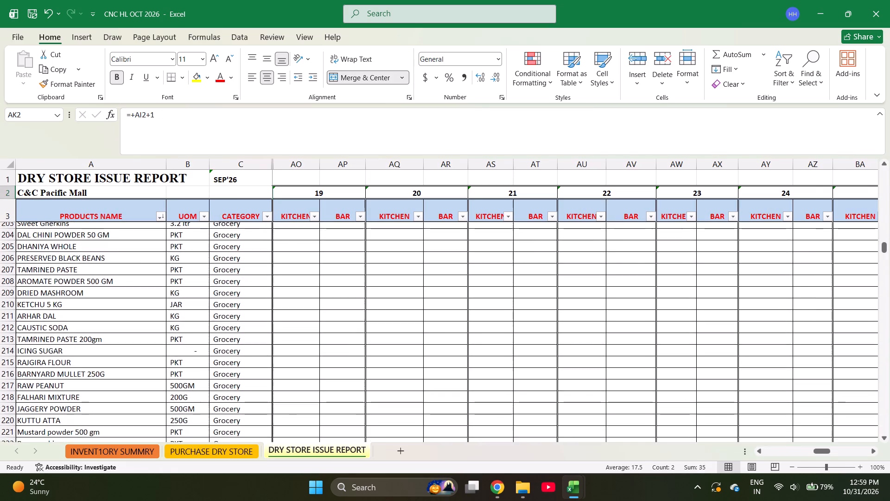
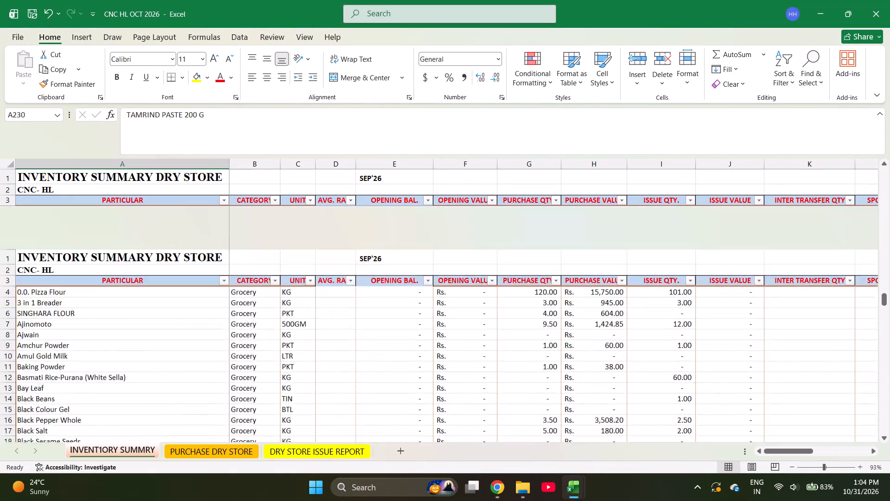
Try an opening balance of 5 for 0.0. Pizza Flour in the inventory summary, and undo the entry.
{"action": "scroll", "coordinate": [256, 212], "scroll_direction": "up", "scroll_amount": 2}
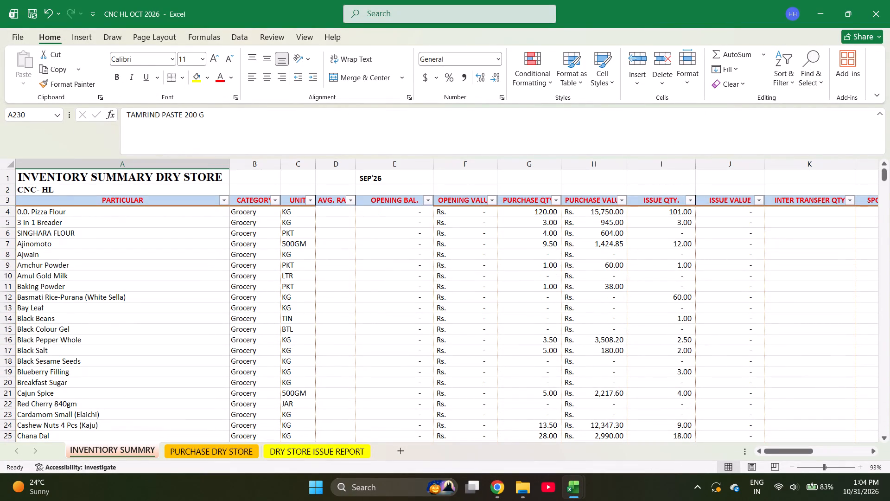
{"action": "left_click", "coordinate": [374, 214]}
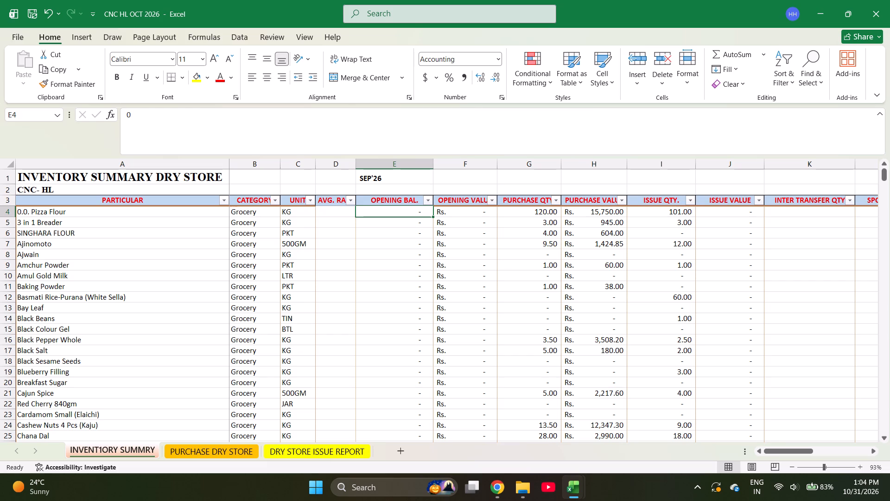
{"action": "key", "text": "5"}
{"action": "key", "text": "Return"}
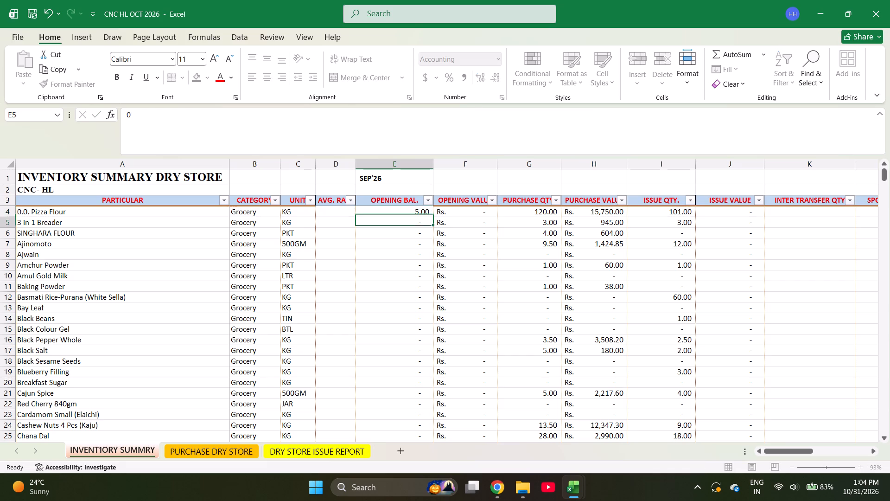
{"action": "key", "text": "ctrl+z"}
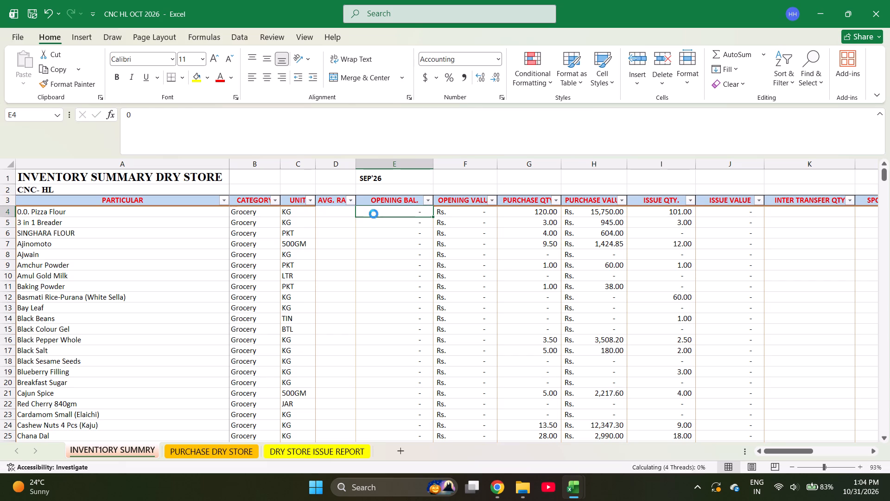
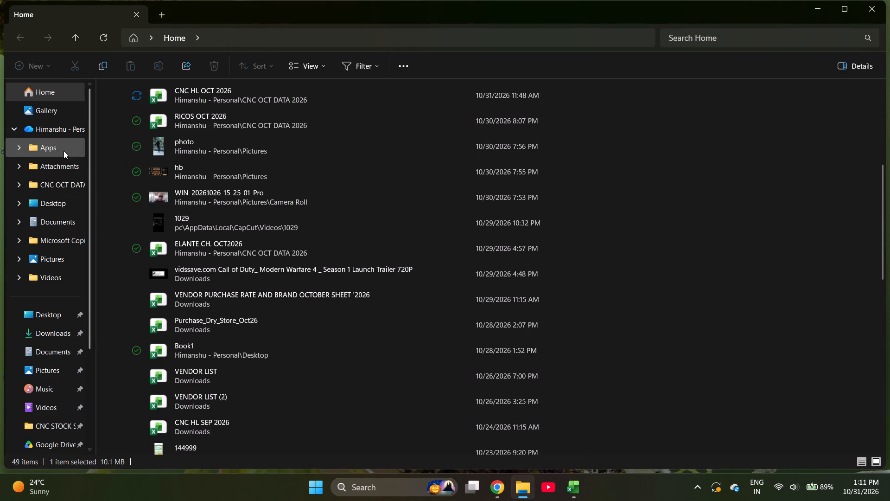
Open the CNC- HL sep'26 workbook from the CNC STOCK SHEET SEP' 26 folder on the OneDrive Desktop.
{"action": "left_click", "coordinate": [61, 134]}
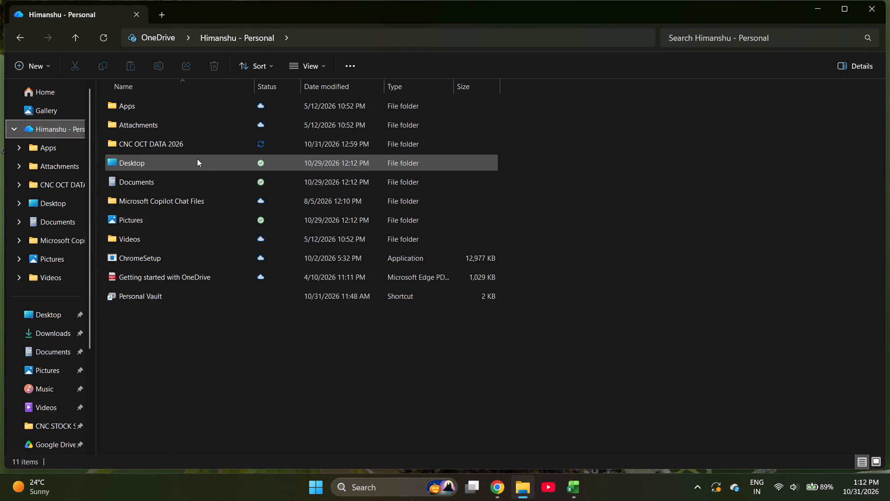
{"action": "double_click", "coordinate": [197, 159]}
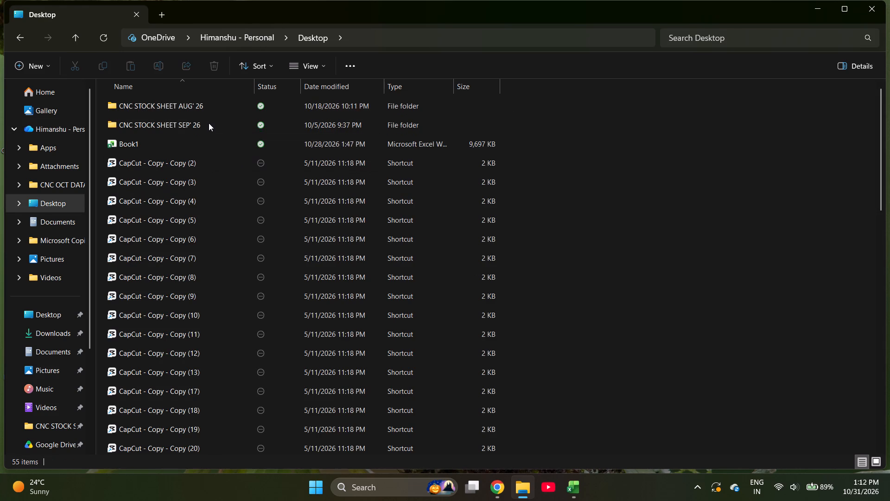
{"action": "double_click", "coordinate": [209, 127]}
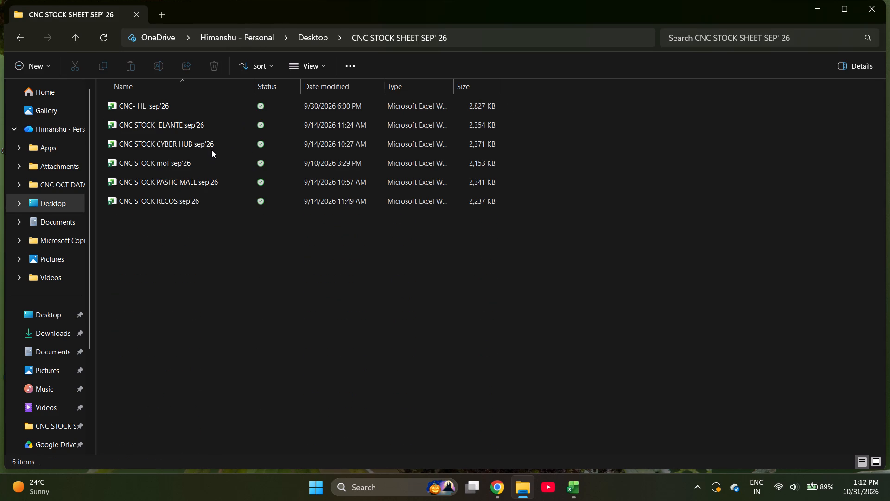
{"action": "double_click", "coordinate": [210, 106]}
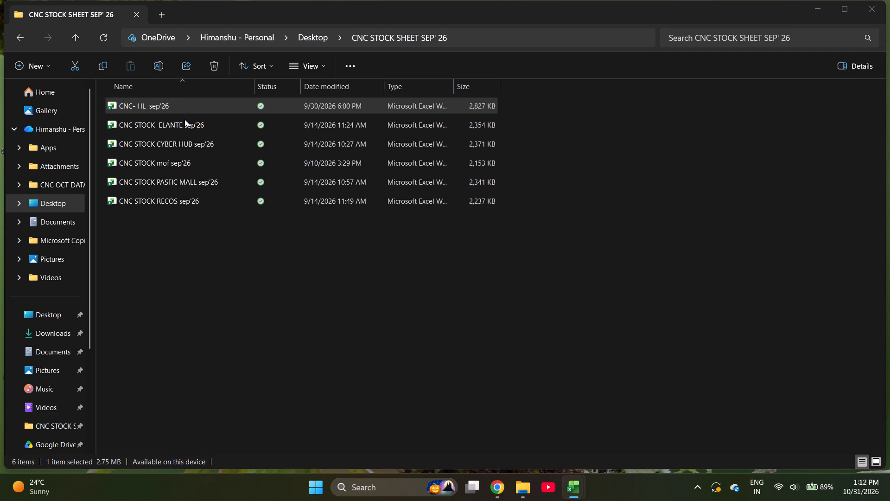
{"action": "triple_click", "coordinate": [190, 102]}
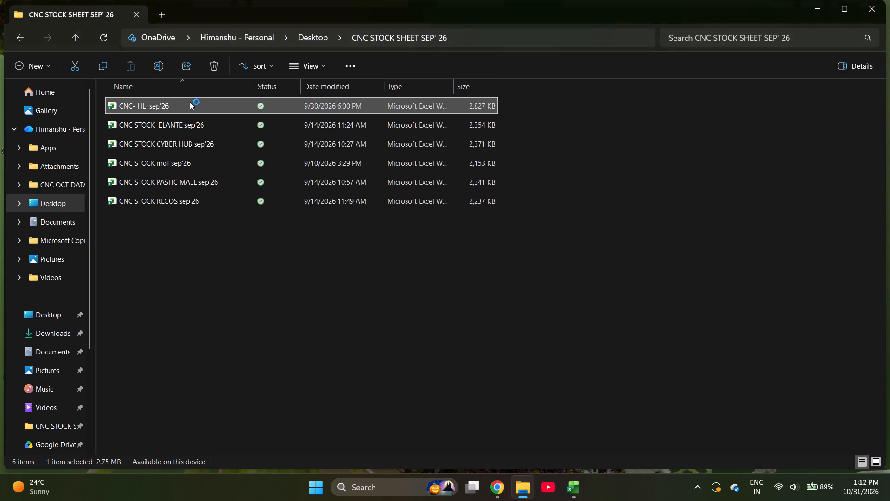
{"action": "left_click", "coordinate": [190, 102]}
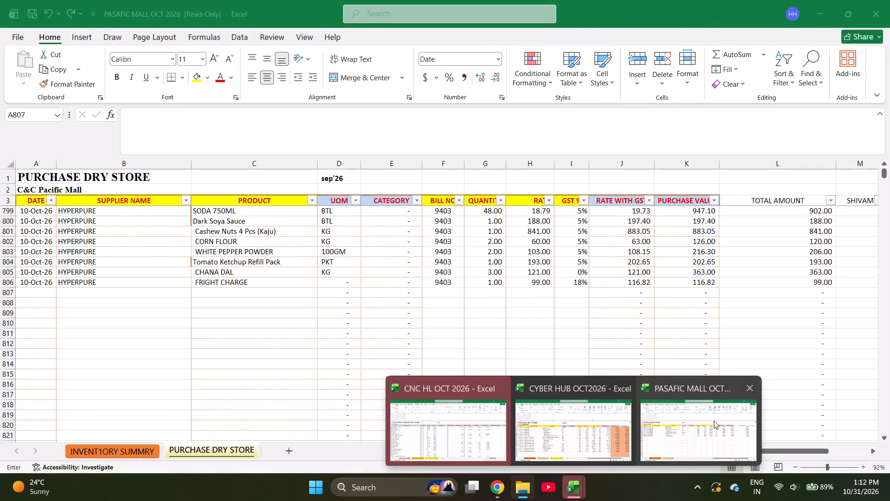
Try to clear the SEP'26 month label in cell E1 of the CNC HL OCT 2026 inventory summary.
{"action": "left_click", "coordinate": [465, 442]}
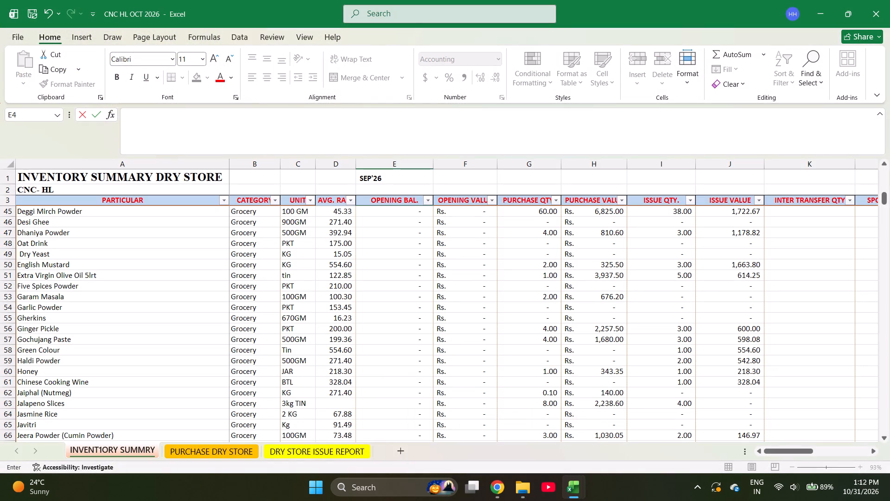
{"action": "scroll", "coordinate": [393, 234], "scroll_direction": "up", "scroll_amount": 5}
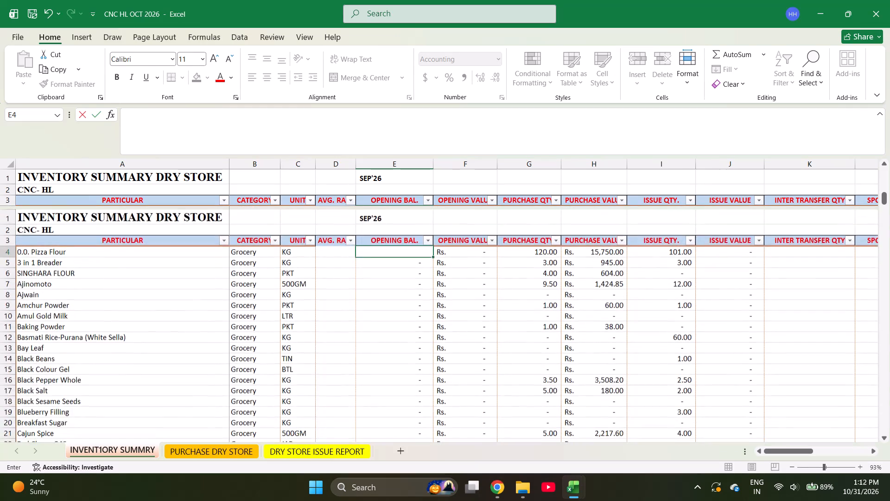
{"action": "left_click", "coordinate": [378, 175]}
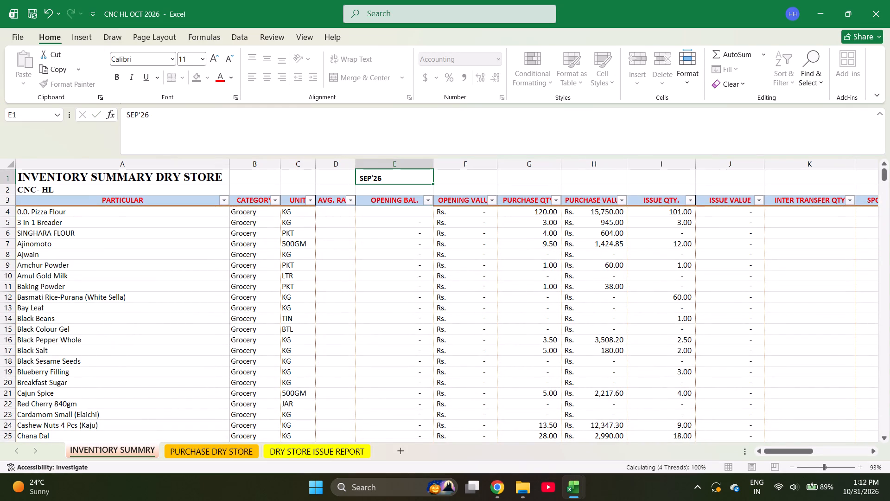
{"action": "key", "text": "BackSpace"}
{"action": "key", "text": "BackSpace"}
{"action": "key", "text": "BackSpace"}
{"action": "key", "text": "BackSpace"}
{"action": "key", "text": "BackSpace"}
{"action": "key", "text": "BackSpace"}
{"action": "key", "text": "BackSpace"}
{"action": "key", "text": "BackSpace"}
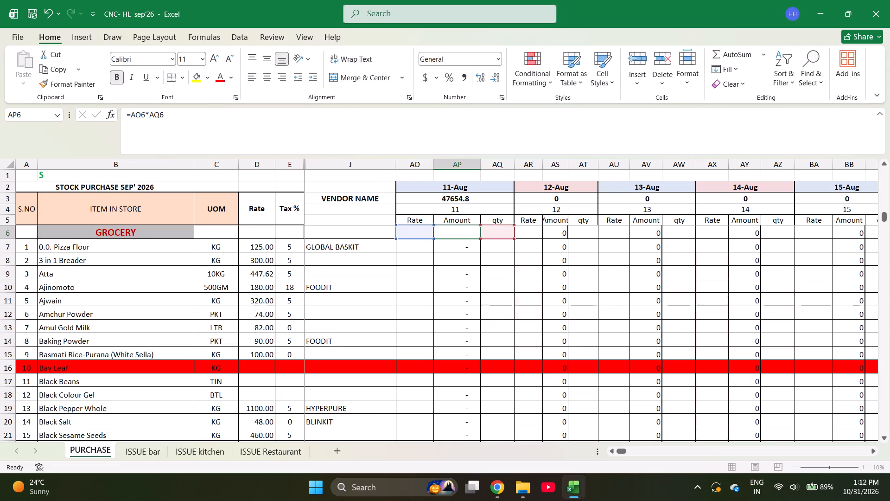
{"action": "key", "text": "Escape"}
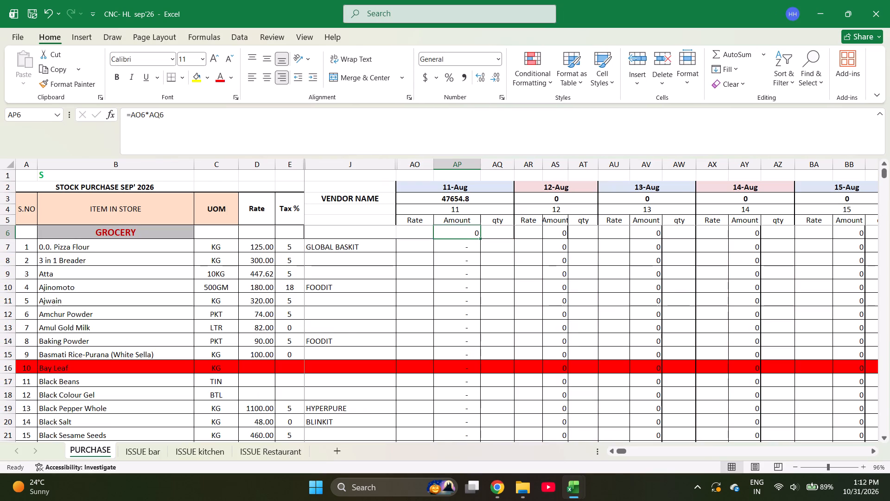
Unhide the columns between Tax % and VENDOR NAME in the September PURCHASE sheet and check the Opening Stock of 0.0. Pizza Flour.
{"action": "key", "text": "Left"}
{"action": "key", "text": "Left"}
{"action": "key", "text": "Left"}
{"action": "key", "text": "Left"}
{"action": "key", "text": "Left"}
{"action": "key", "text": "Left"}
{"action": "key", "text": "Left"}
{"action": "key", "text": "Left"}
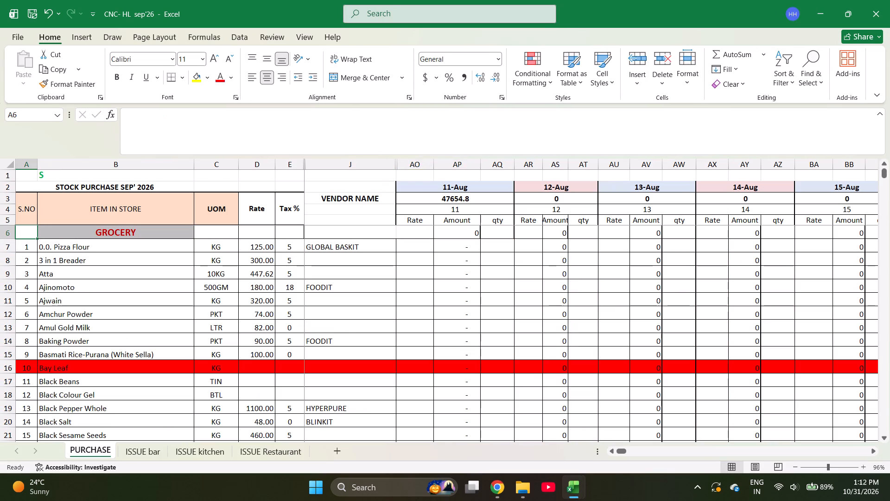
{"action": "left_click_drag", "start_coordinate": [290, 159], "coordinate": [386, 165]}
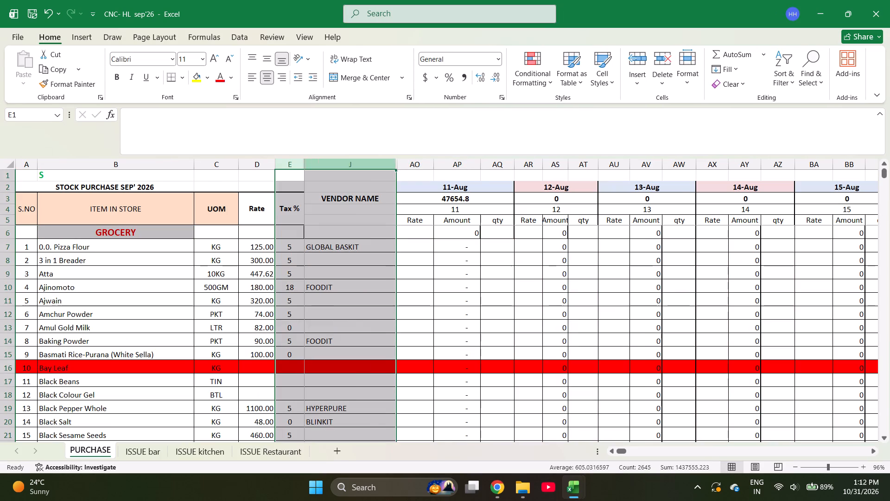
{"action": "right_click", "coordinate": [344, 234]}
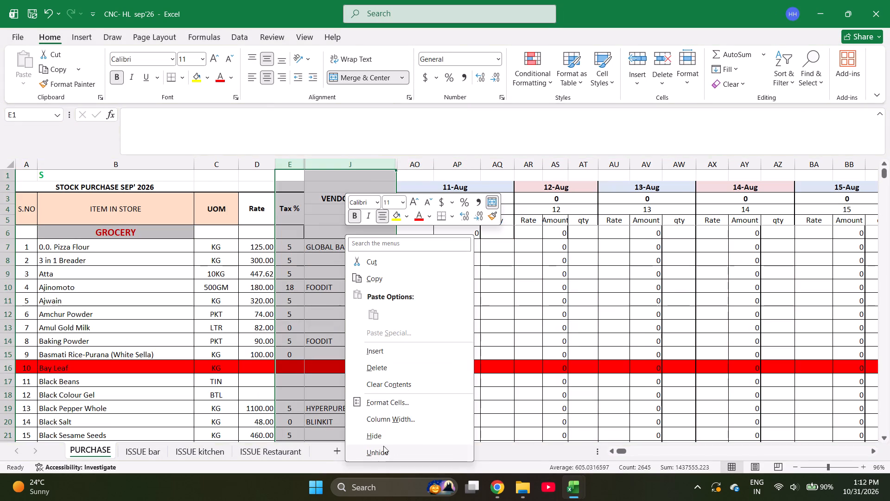
{"action": "left_click", "coordinate": [383, 450]}
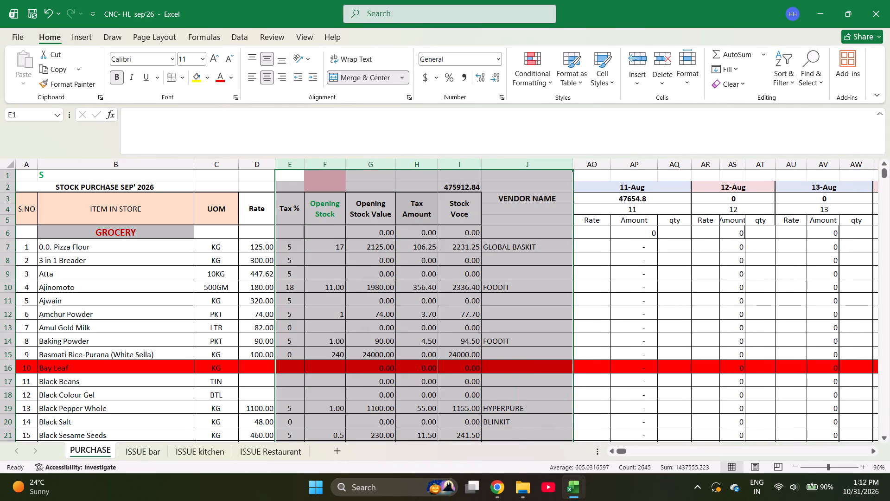
{"action": "left_click", "coordinate": [326, 243]}
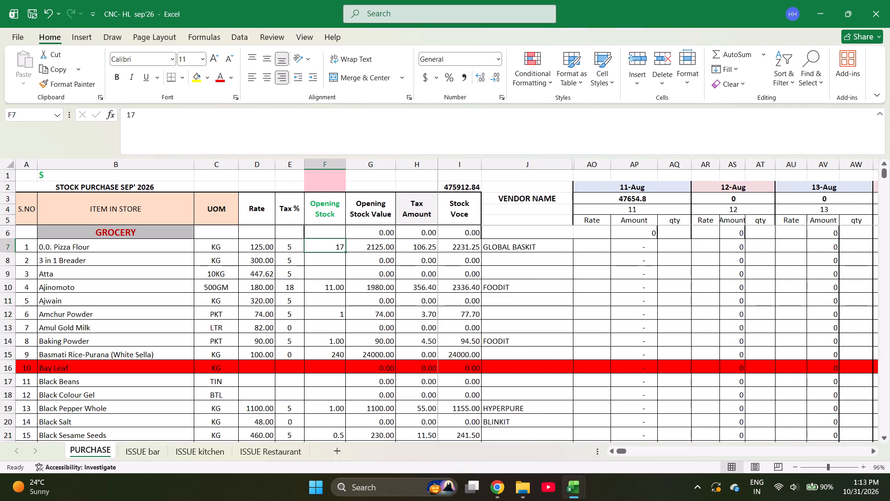
{"action": "scroll", "coordinate": [594, 329], "scroll_direction": "left", "scroll_amount": 2}
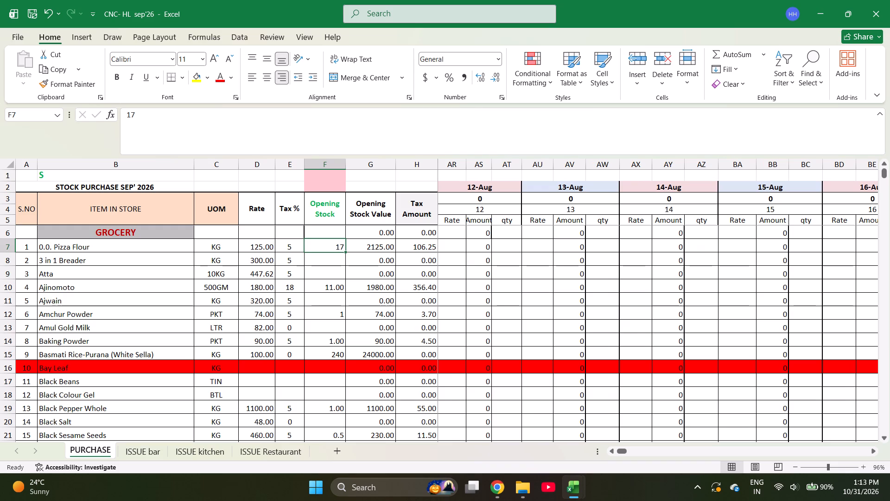
Close the CNC- HL sep'26 workbook without saving its changes.
{"action": "left_click", "coordinate": [889, 0]}
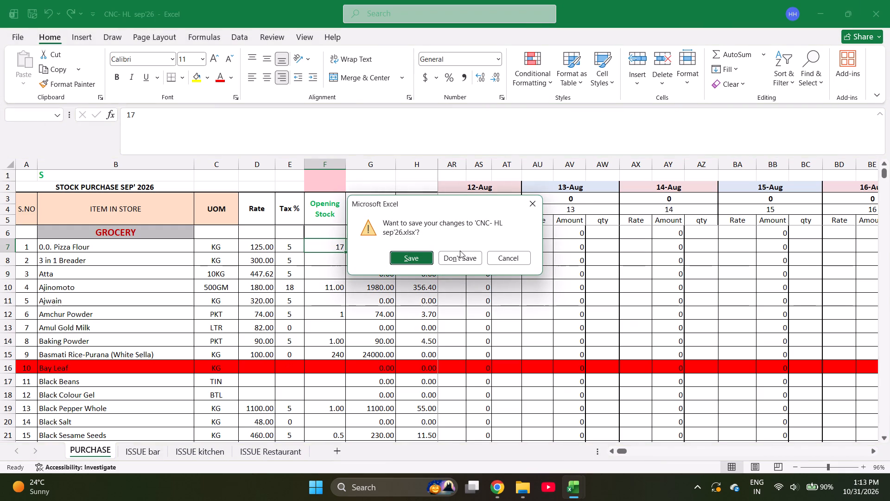
{"action": "left_click", "coordinate": [460, 252]}
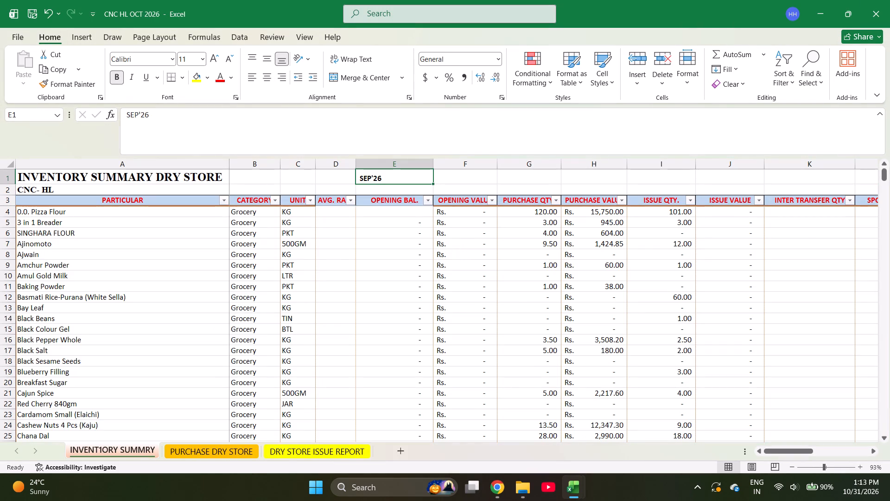
Change the month label in cell E1 of the CNC HL OCT 2026 inventory summary to OCT'26.
{"action": "type", "text": "ocr"}
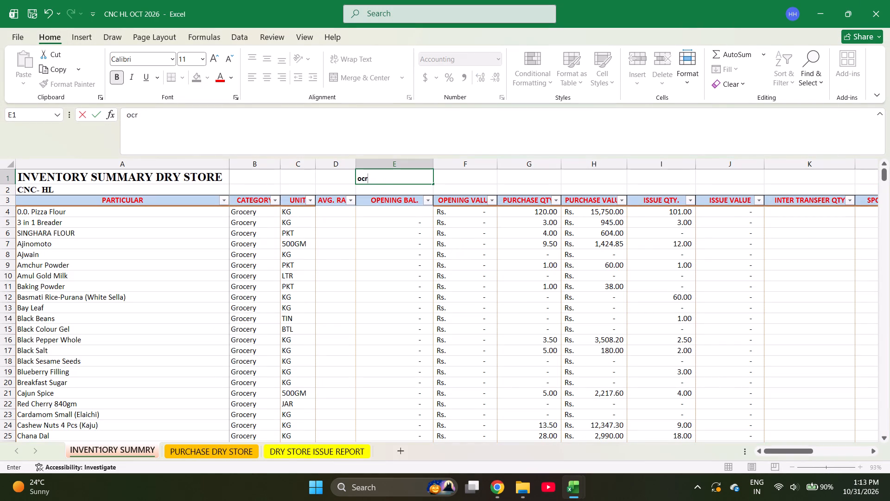
{"action": "key", "text": "BackSpace"}
{"action": "key", "text": "BackSpace"}
{"action": "key", "text": "BackSpace"}
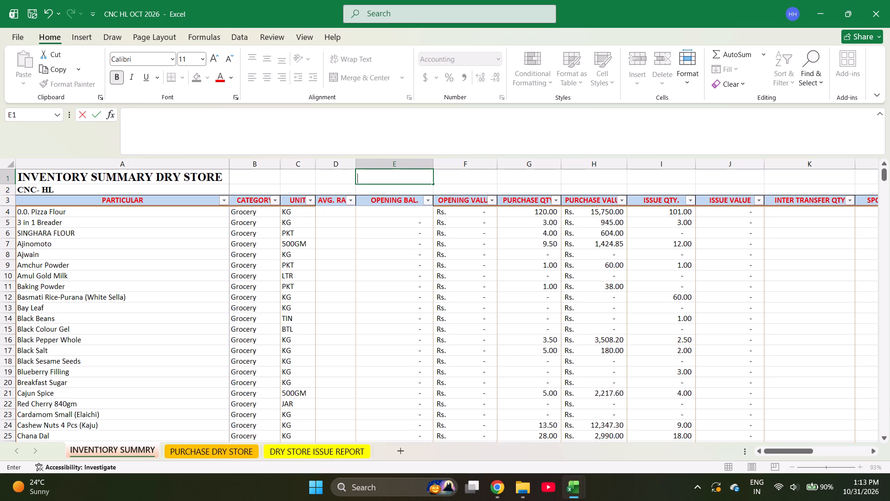
{"action": "type", "text": "OCT"}
{"action": "key", "text": "shift+quotedbl"}
{"action": "key", "text": "apostrophe"}
{"action": "key", "text": "BackSpace"}
{"action": "key", "text": "BackSpace"}
{"action": "key", "text": "apostrophe"}
{"action": "type", "text": "26"}
{"action": "key", "text": "Return"}
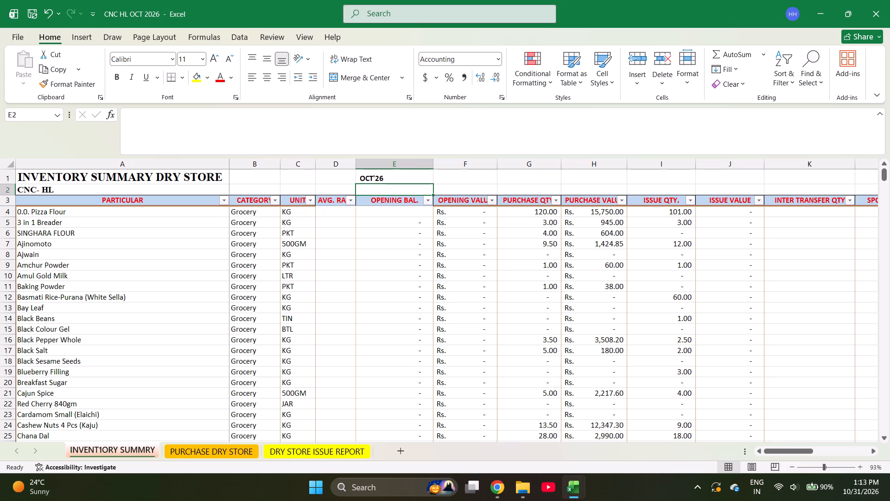
Enter an opening balance of 100 for 0.0. Pizza Flour in the inventory summary.
{"action": "key", "text": "Left"}
{"action": "key", "text": "Down"}
{"action": "key", "text": "Right"}
{"action": "key", "text": "Down"}
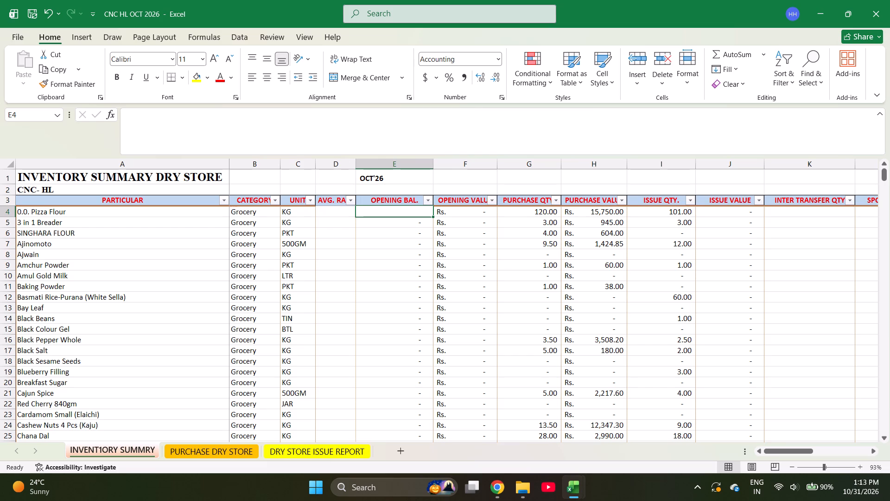
{"action": "key", "text": "minus"}
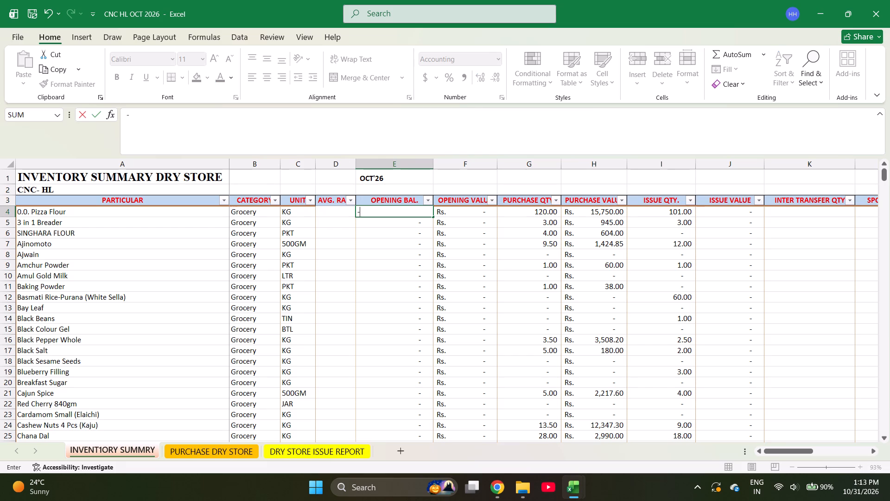
{"action": "type", "text": "100"}
{"action": "key", "text": "BackSpace"}
{"action": "key", "text": "BackSpace"}
{"action": "key", "text": "BackSpace"}
{"action": "key", "text": "BackSpace"}
{"action": "key", "text": "BackSpace"}
{"action": "key", "text": "BackSpace"}
{"action": "key", "text": "BackSpace"}
{"action": "key", "text": "BackSpace"}
{"action": "key", "text": "BackSpace"}
{"action": "key", "text": "BackSpace"}
{"action": "key", "text": "BackSpace"}
{"action": "type", "text": "100"}
{"action": "key", "text": "Return"}
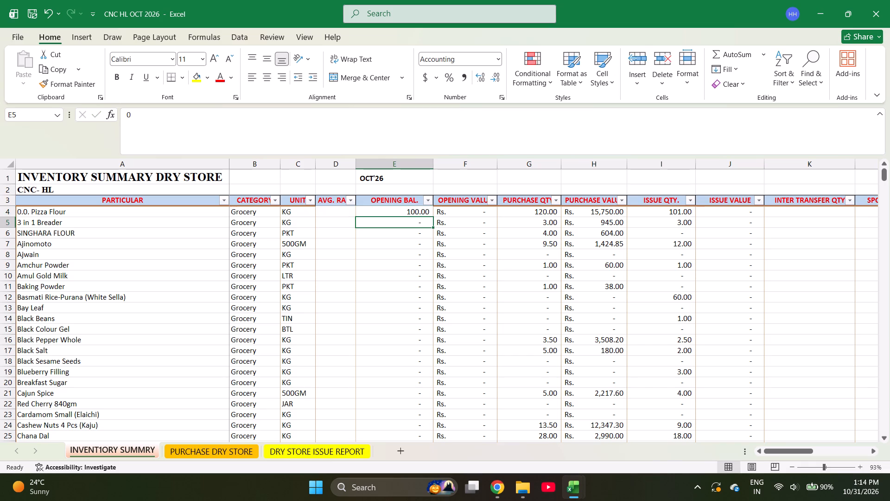
Enter an opening balance of 1 each for 3 in 1 Breader and Amchur Powder.
{"action": "key", "text": "1"}
{"action": "key", "text": "Return"}
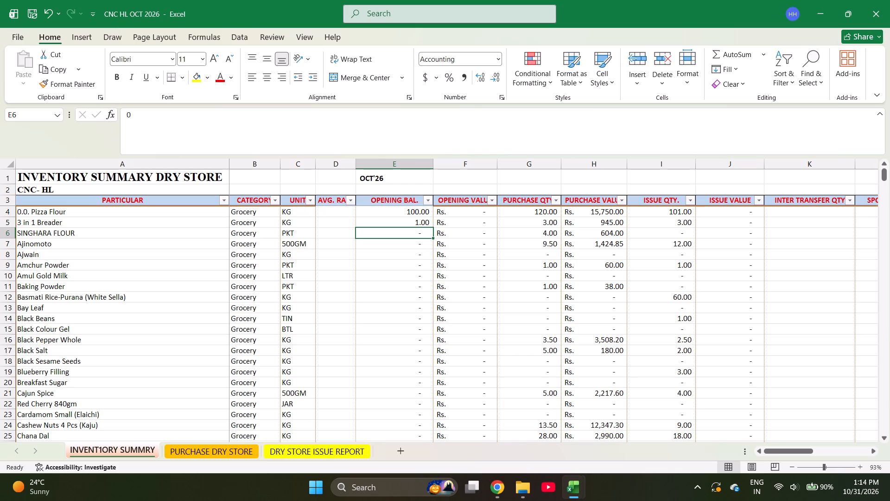
{"action": "key", "text": "Down"}
{"action": "key", "text": "Down"}
{"action": "key", "text": "Down"}
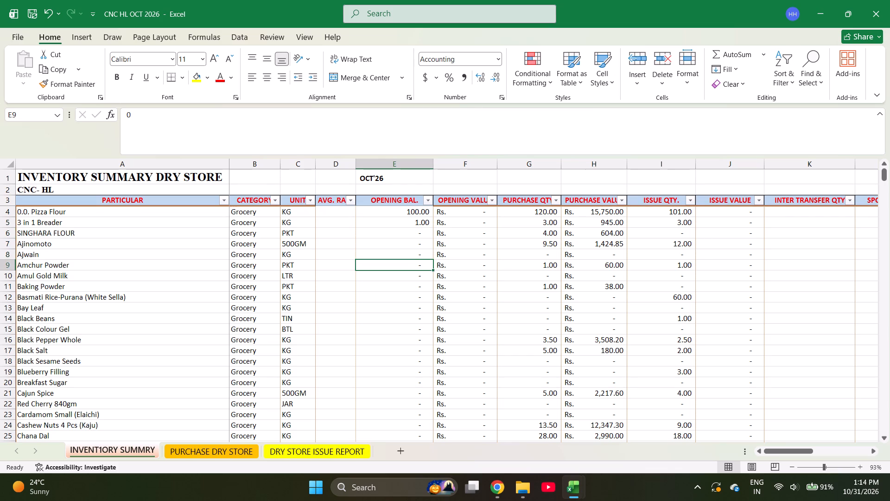
{"action": "key", "text": "1"}
{"action": "key", "text": "Return"}
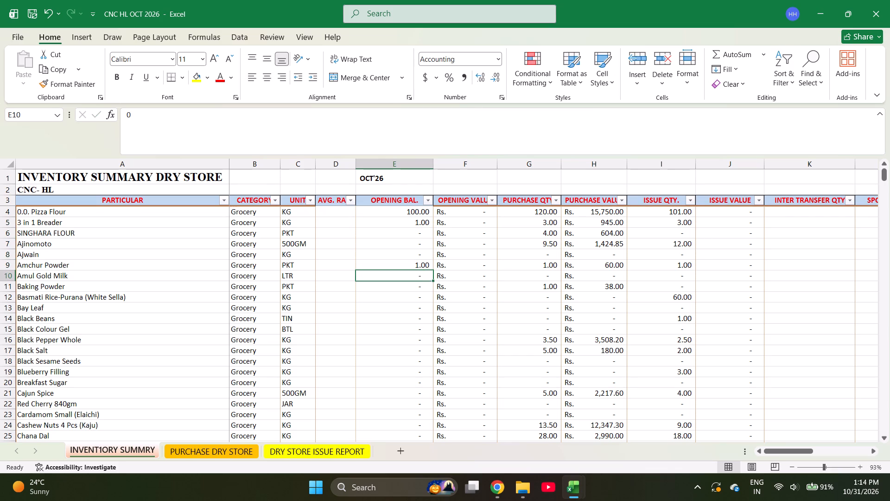
Enter an opening balance of 1 for Baking Powder in the inventory summary.
{"action": "key", "text": "Return"}
{"action": "key", "text": "Return"}
{"action": "key", "text": "Return"}
{"action": "key", "text": "Return"}
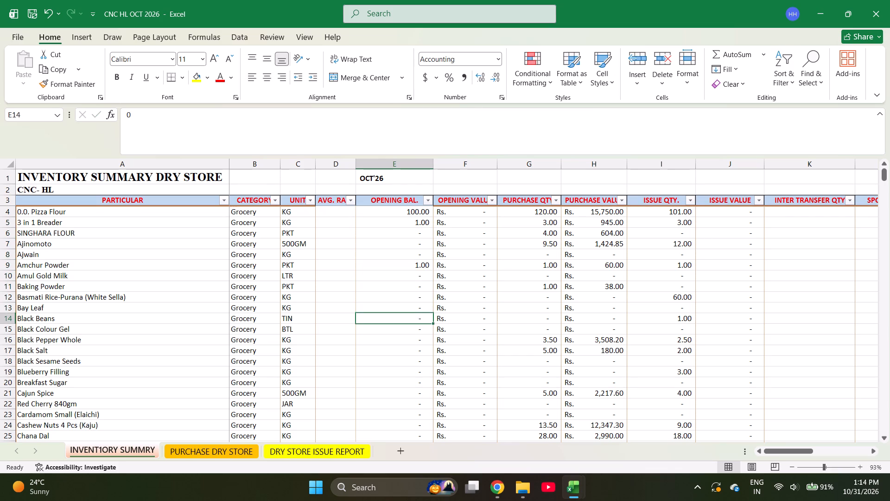
{"action": "key", "text": "Return"}
{"action": "key", "text": "Return"}
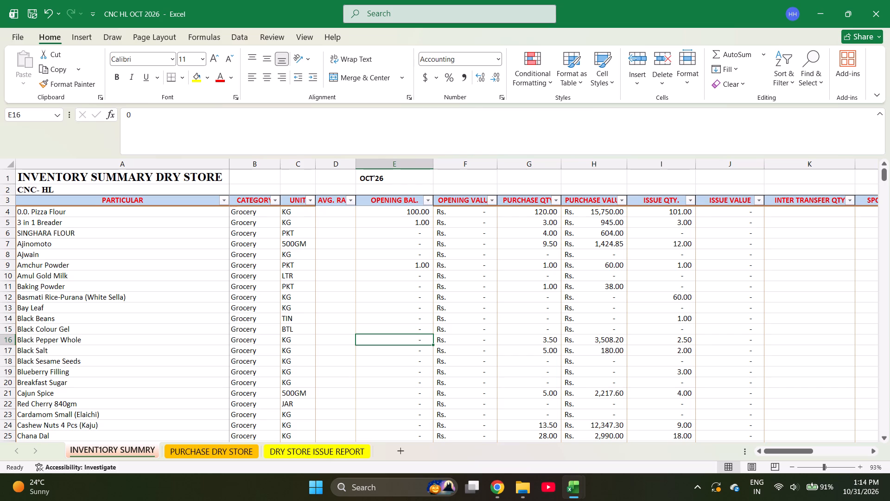
{"action": "key", "text": "Down"}
{"action": "key", "text": "Down"}
{"action": "key", "text": "Down"}
{"action": "key", "text": "Down"}
{"action": "key", "text": "Down"}
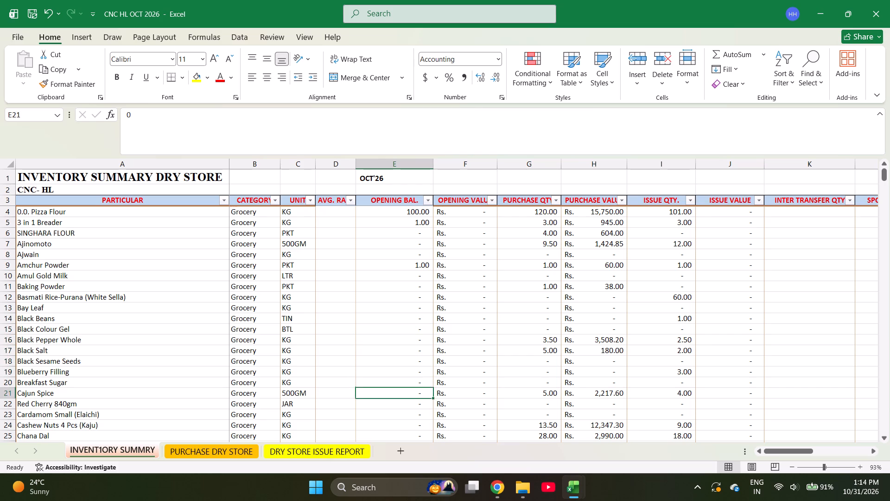
{"action": "key", "text": "Down"}
{"action": "key", "text": "Down"}
{"action": "key", "text": "Up"}
{"action": "key", "text": "Up"}
{"action": "key", "text": "Up"}
{"action": "key", "text": "Up"}
{"action": "key", "text": "Up"}
{"action": "key", "text": "Up"}
{"action": "key", "text": "Up"}
{"action": "key", "text": "Up"}
{"action": "key", "text": "Up"}
{"action": "key", "text": "Up"}
{"action": "key", "text": "Up"}
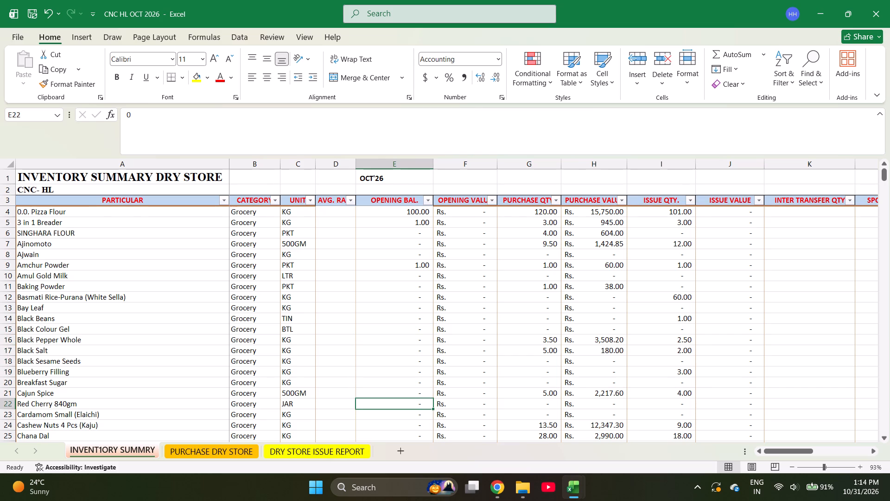
{"action": "key", "text": "Up"}
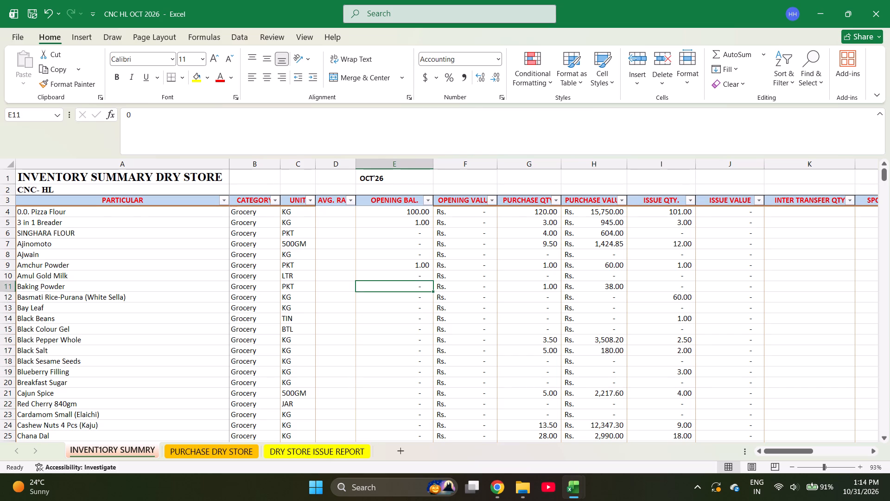
{"action": "key", "text": "1"}
{"action": "key", "text": "Return"}
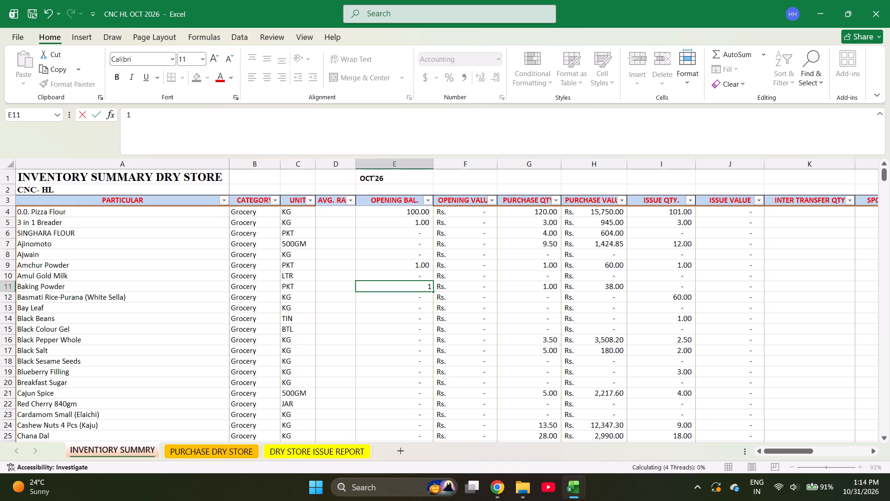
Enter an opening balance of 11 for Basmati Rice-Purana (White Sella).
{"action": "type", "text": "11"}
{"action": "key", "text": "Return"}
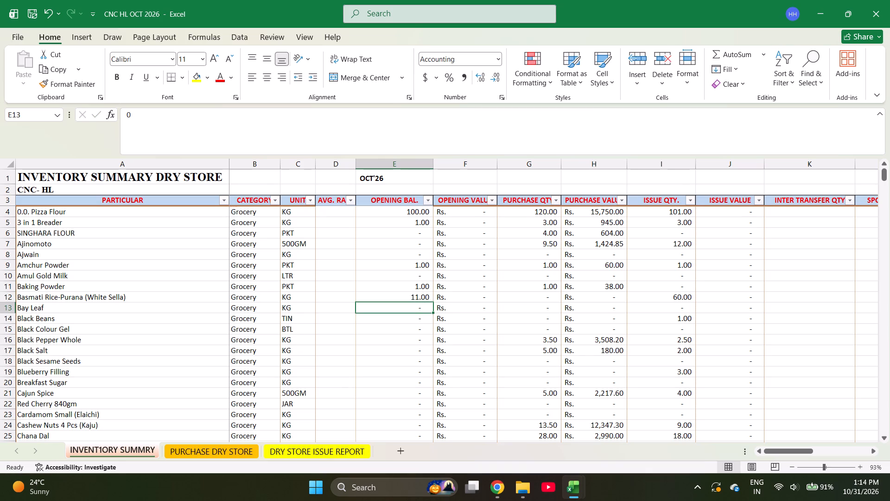
Replace the opening balance of Basmati Rice-Purana (White Sella) with the formula =11*30.
{"action": "key", "text": "Up"}
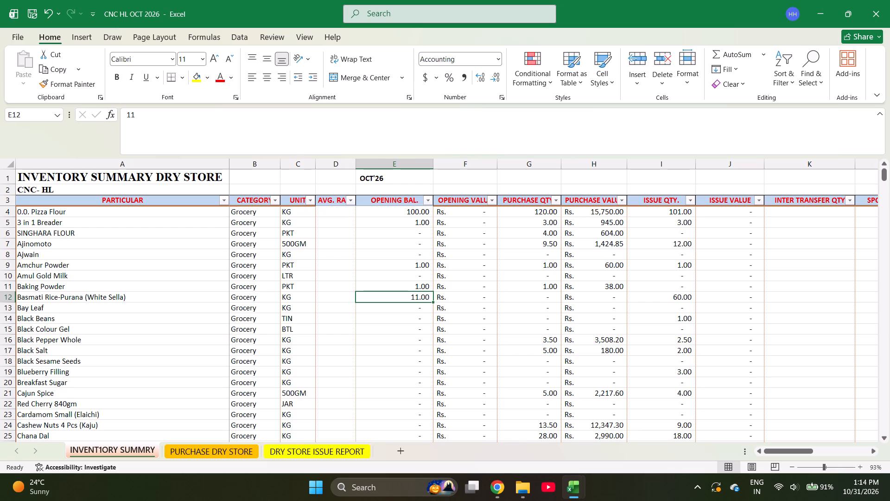
{"action": "key", "text": "Up"}
{"action": "key", "text": "Up"}
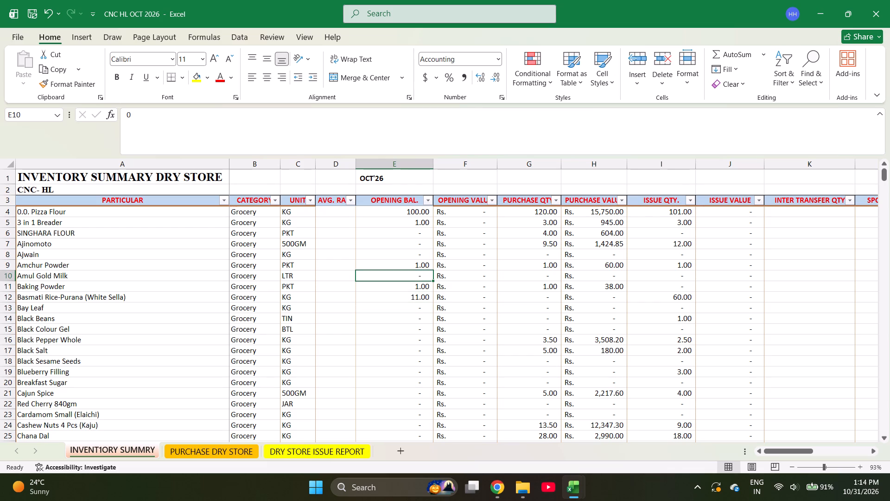
{"action": "key", "text": "Down"}
{"action": "key", "text": "Down"}
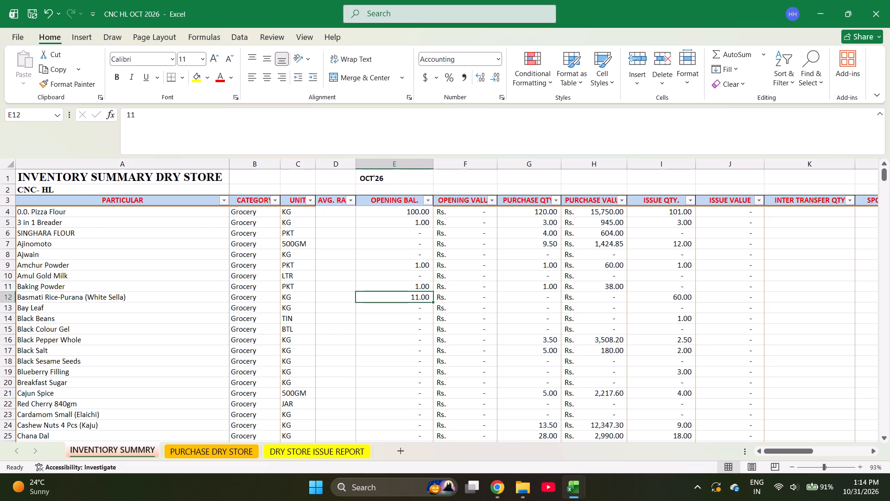
{"action": "type", "text": "=11*30"}
{"action": "key", "text": "Return"}
{"action": "key", "text": "Up"}
{"action": "key", "text": "Down"}
{"action": "key", "text": "Down"}
{"action": "key", "text": "Up"}
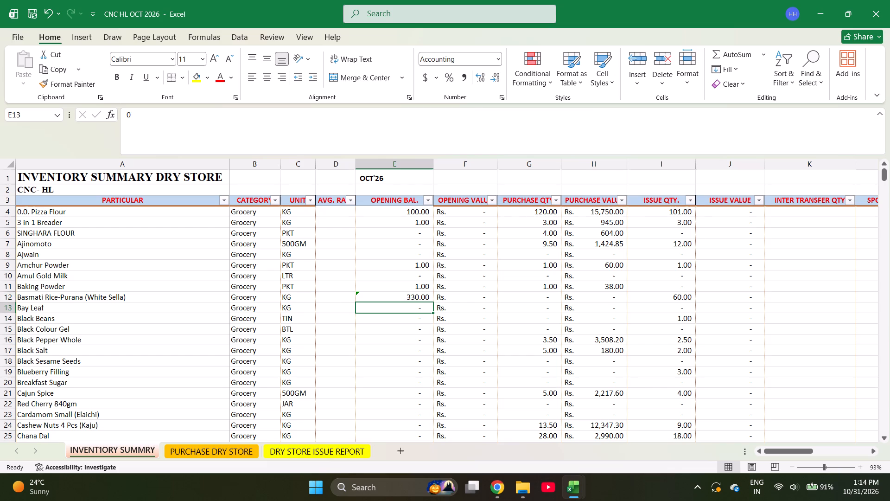
Search the inventory summary for BLACK B and go to the Black Beans entry among the first grocery items.
{"action": "key", "text": "ctrl+f"}
{"action": "type", "text": "BLACK B"}
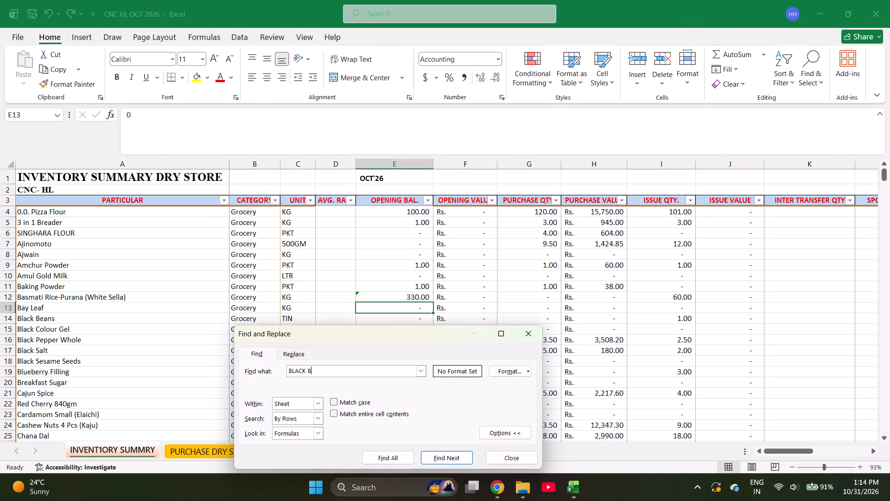
{"action": "key", "text": "Return"}
{"action": "key", "text": "Return"}
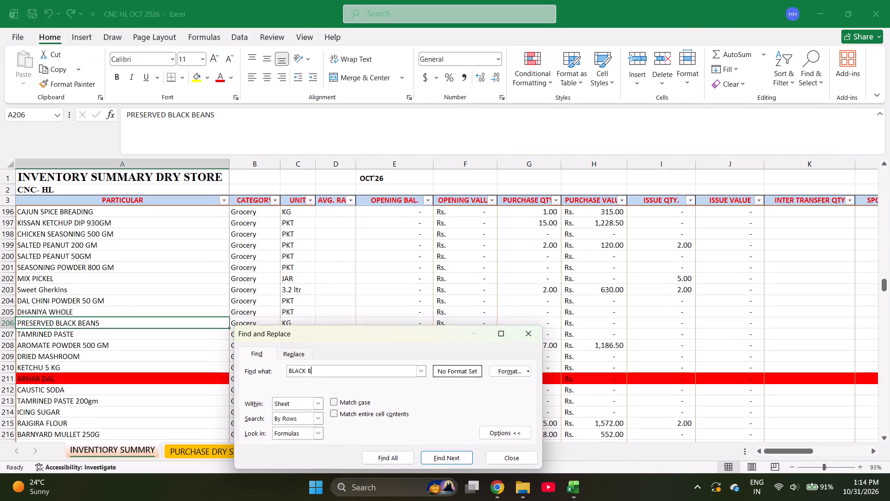
{"action": "key", "text": "Return"}
{"action": "key", "text": "Return"}
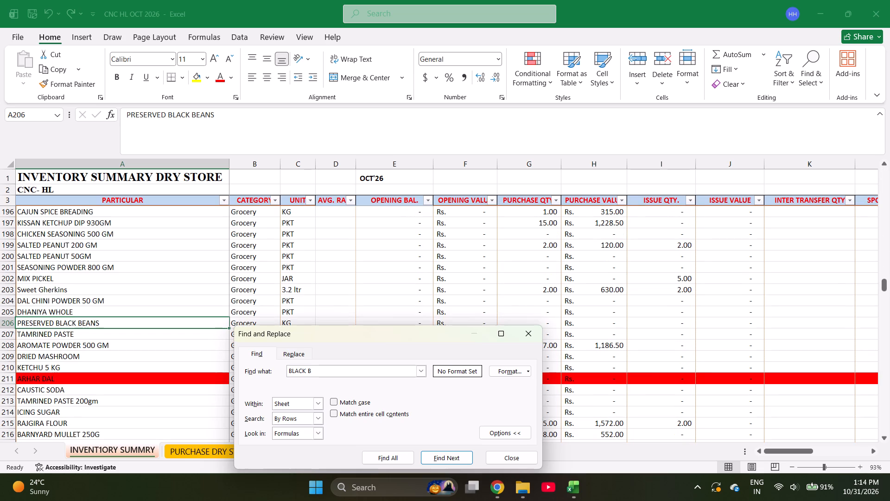
{"action": "key", "text": "Return"}
{"action": "key", "text": "Return"}
{"action": "key", "text": "Return"}
{"action": "key", "text": "Escape"}
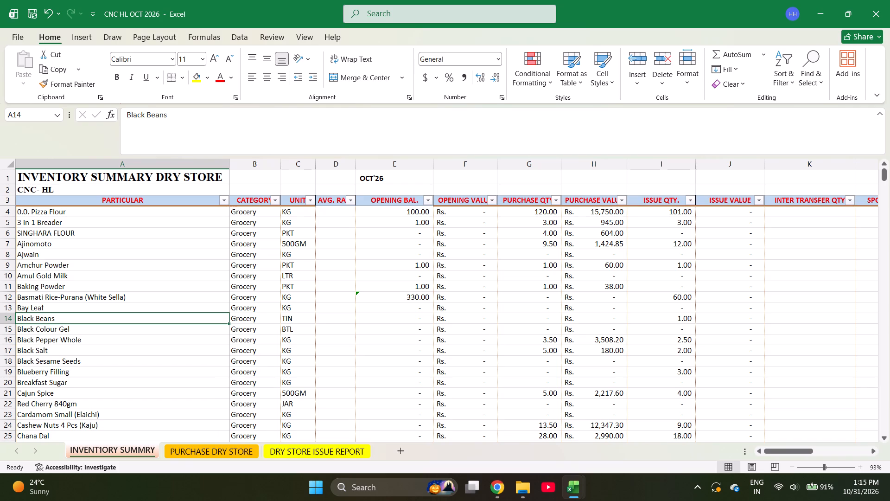
Copy the Black Beans name into the first NA row below TAMRIND PASTE 200 G, cell A231.
{"action": "key", "text": "ctrl+c"}
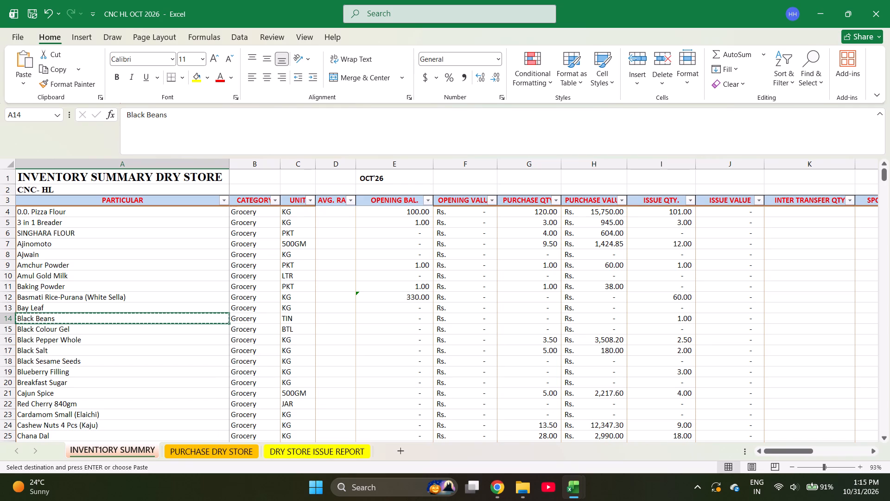
{"action": "key", "text": "Down"}
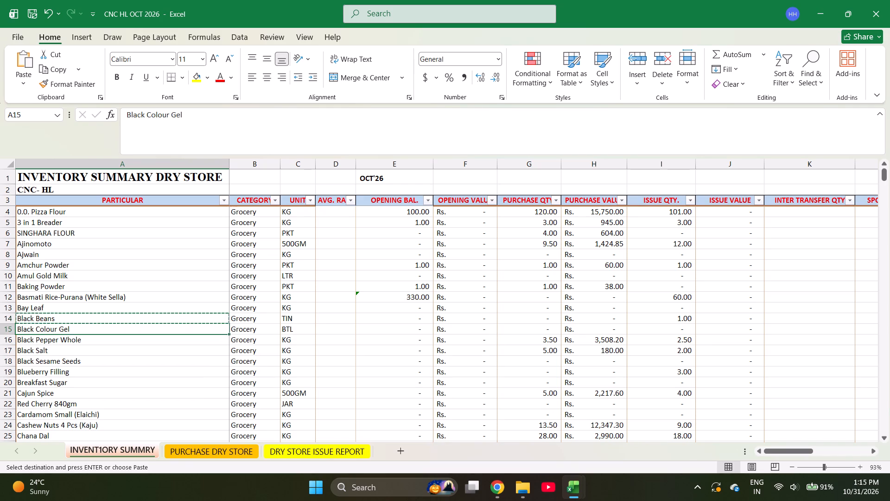
{"action": "key", "text": "Up"}
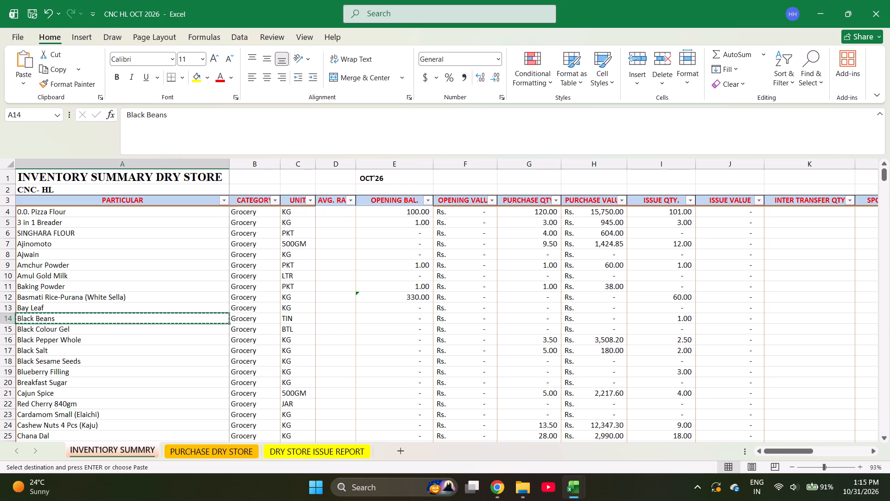
{"action": "key", "text": "Down"}
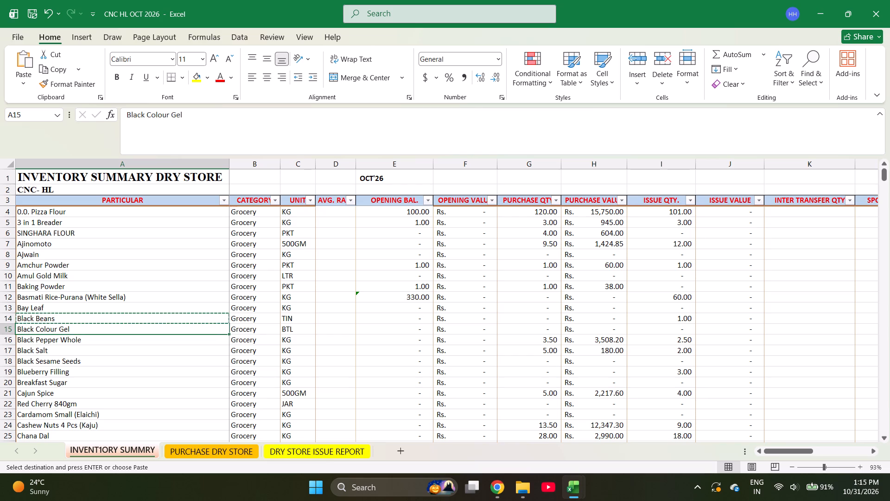
{"action": "key", "text": "Page_Down"}
{"action": "key", "text": "Page_Down"}
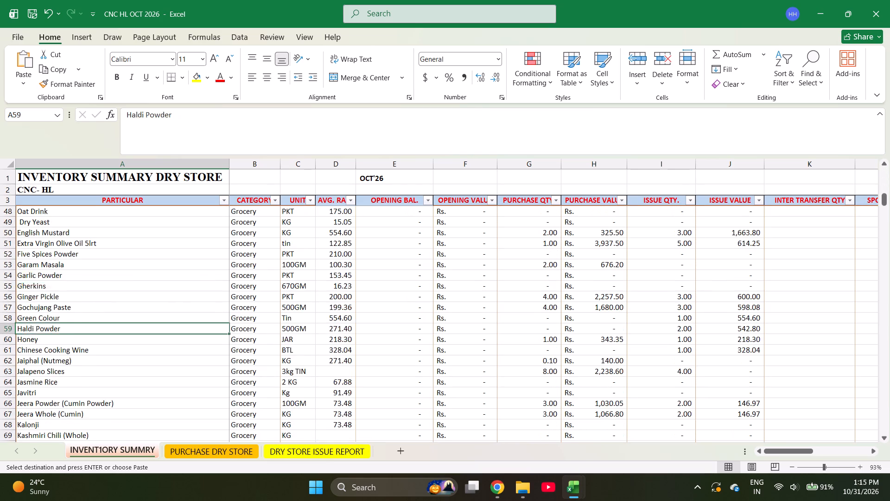
{"action": "key", "text": "Page_Down"}
{"action": "key", "text": "Page_Down"}
{"action": "key", "text": "Page_Down"}
{"action": "key", "text": "Page_Down"}
{"action": "key", "text": "Page_Down"}
{"action": "key", "text": "Page_Down"}
{"action": "key", "text": "Page_Down"}
{"action": "key", "text": "Page_Down"}
{"action": "key", "text": "Page_Down"}
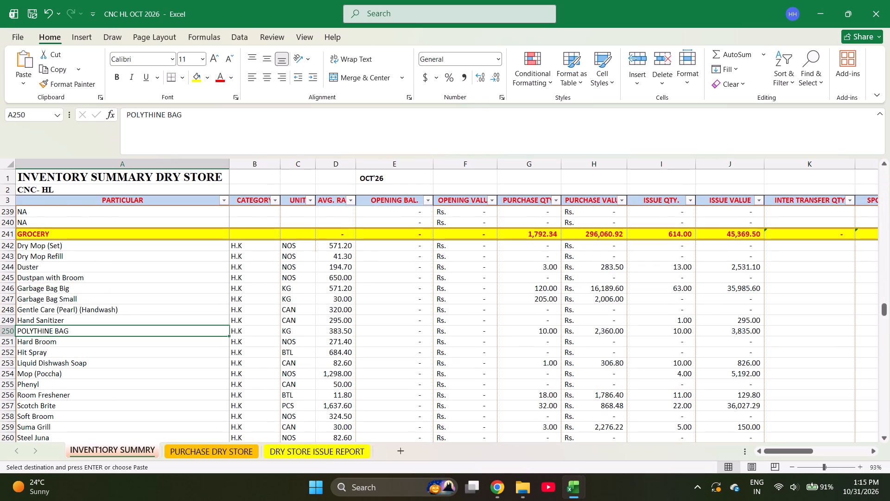
{"action": "key", "text": "Page_Up"}
{"action": "key", "text": "Page_Up"}
{"action": "key", "text": "Page_Down"}
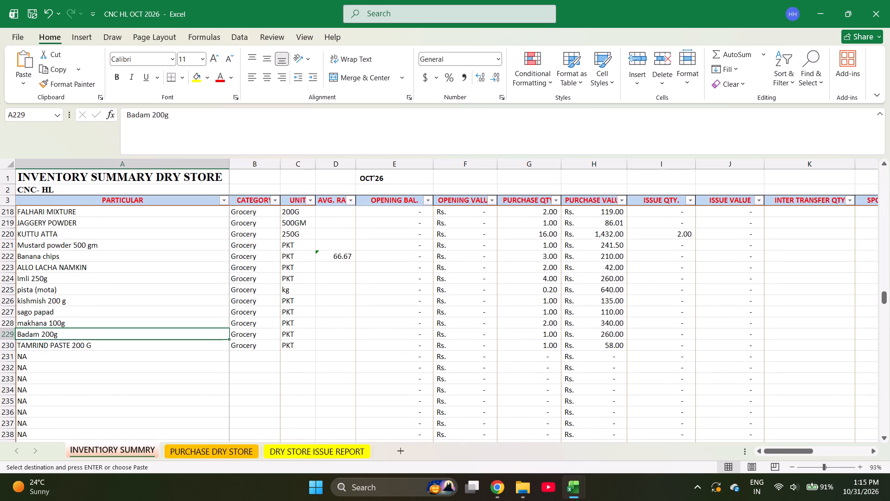
{"action": "key", "text": "Down"}
{"action": "key", "text": "Down"}
{"action": "key", "text": "Return"}
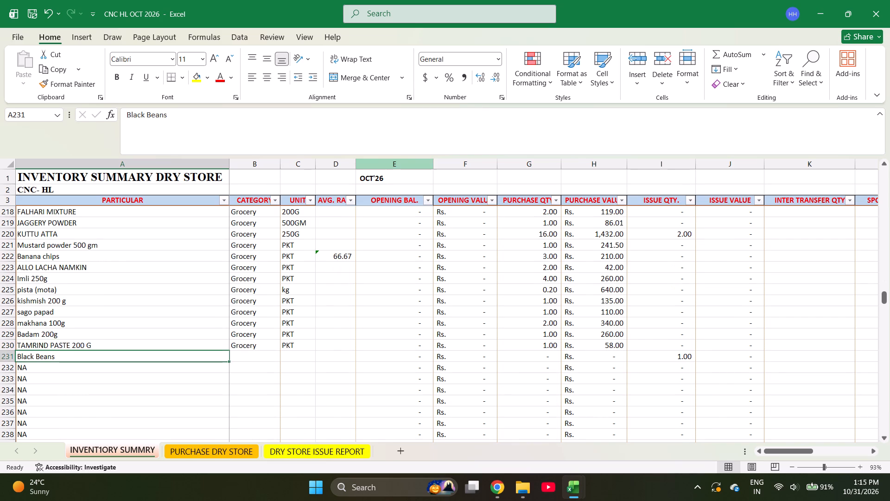
Extend the copied item name in A231 to Black Beans SAUCE.
{"action": "left_click", "coordinate": [455, 119]}
{"action": "key", "text": "space"}
{"action": "type", "text": "SAUCE"}
{"action": "key", "text": "Right"}
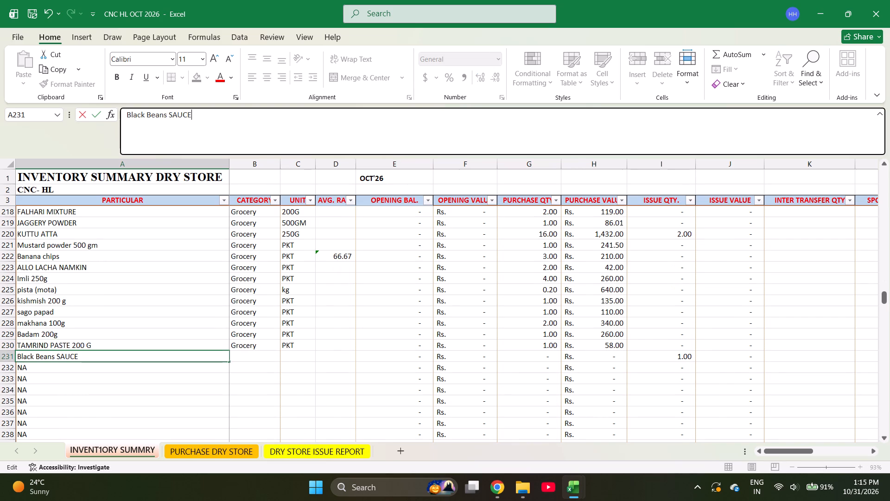
{"action": "key", "text": "Right"}
{"action": "key", "text": "Right"}
{"action": "key", "text": "Return"}
Fill the category Grocery and unit PKT down from the row above for Black Beans SAUCE.
{"action": "key", "text": "Up"}
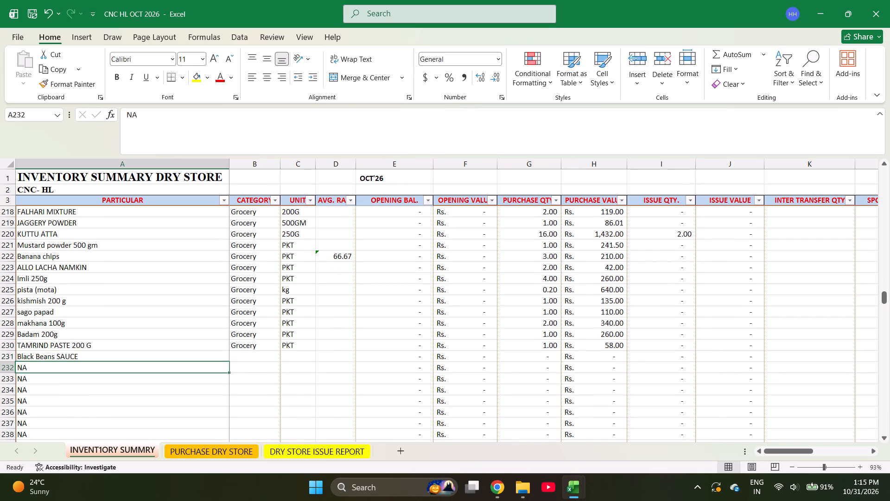
{"action": "key", "text": "Right"}
{"action": "key", "text": "shift+Right"}
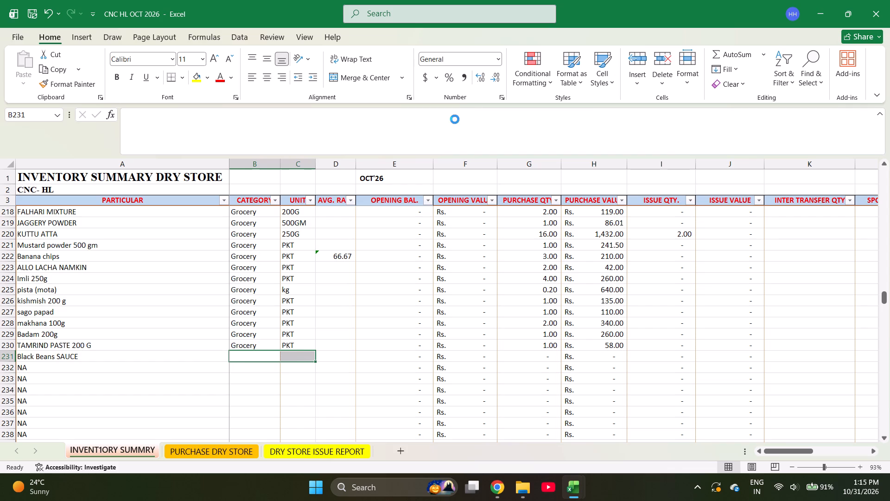
{"action": "key", "text": "ctrl+d"}
Hide the average rate column D in the inventory summary.
{"action": "key", "text": "Right"}
{"action": "key", "text": "Right"}
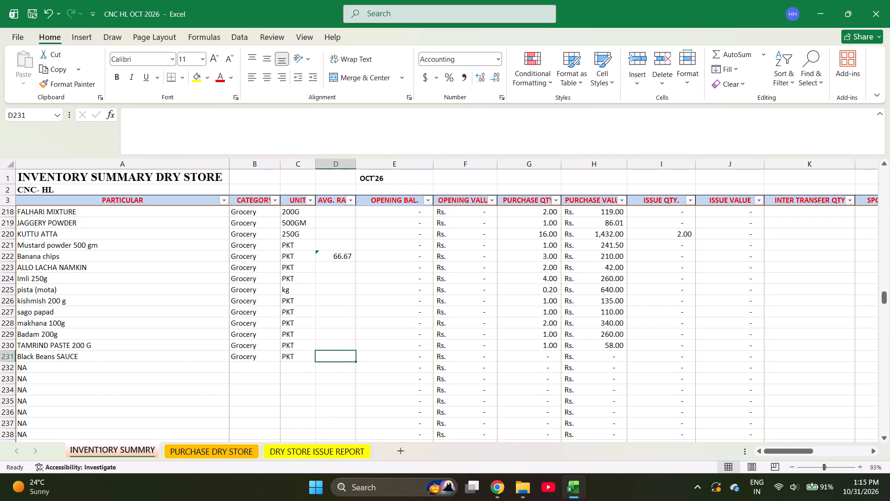
{"action": "key", "text": "Right"}
{"action": "key", "text": "Left"}
{"action": "key", "text": "ctrl+0"}
Enter an opening balance of 1 for Black Beans SAUCE.
{"action": "key", "text": "Right"}
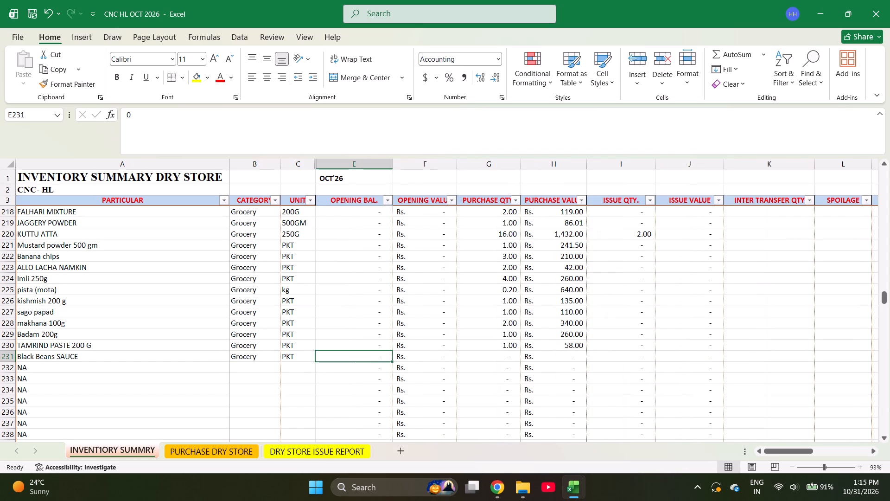
{"action": "key", "text": "1"}
{"action": "key", "text": "Return"}
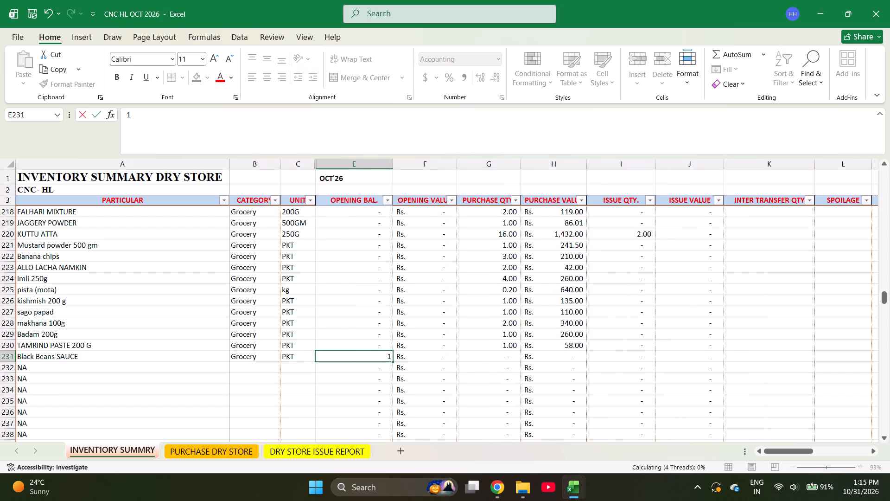
Find Blueberry Filling in the inventory summary and enter an opening balance of 3 for it.
{"action": "key", "text": "ctrl+f"}
{"action": "type", "text": "FIL"}
{"action": "key", "text": "Return"}
{"action": "key", "text": "l"}
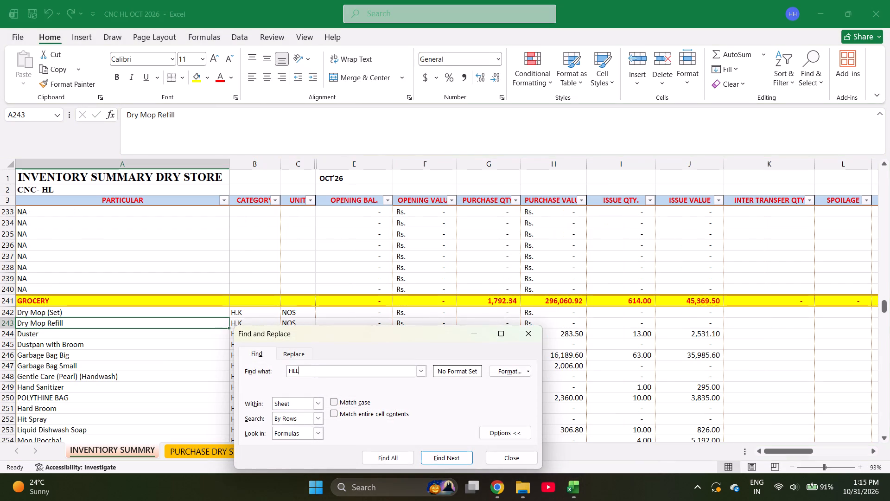
{"action": "key", "text": "Return"}
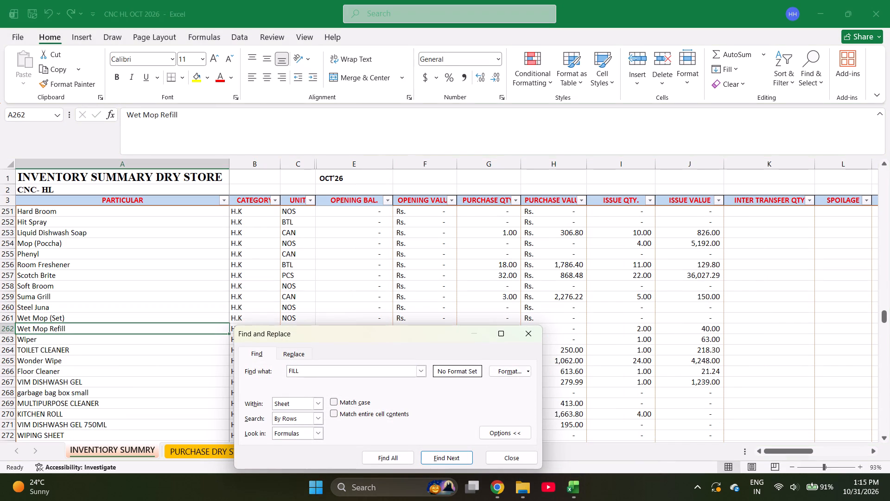
{"action": "key", "text": "Return"}
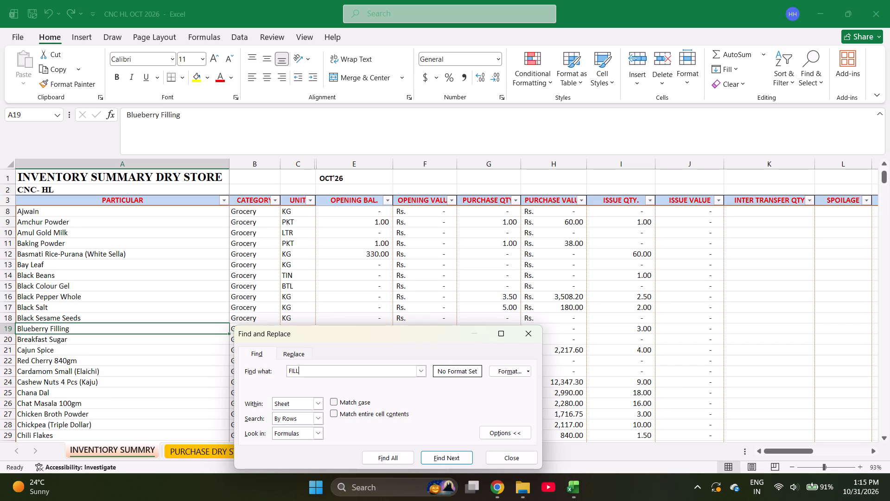
{"action": "key", "text": "Escape"}
{"action": "key", "text": "Right"}
{"action": "key", "text": "Right"}
{"action": "key", "text": "Right"}
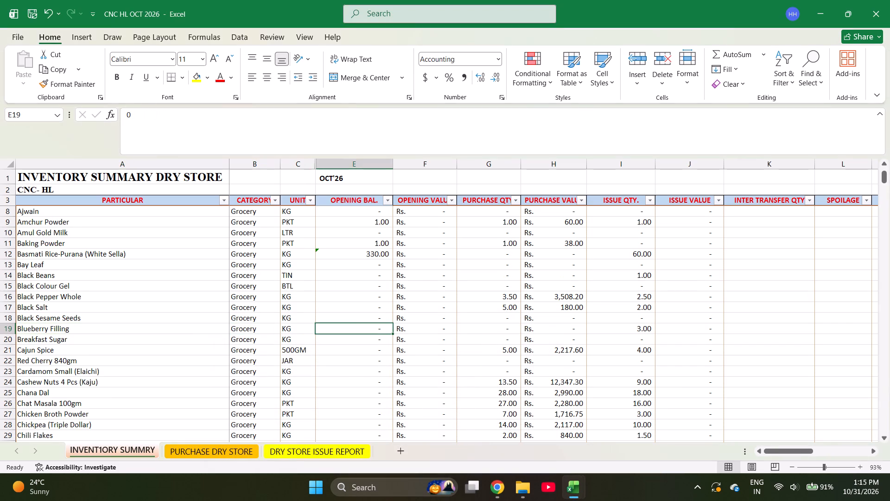
{"action": "key", "text": "3"}
{"action": "key", "text": "Return"}
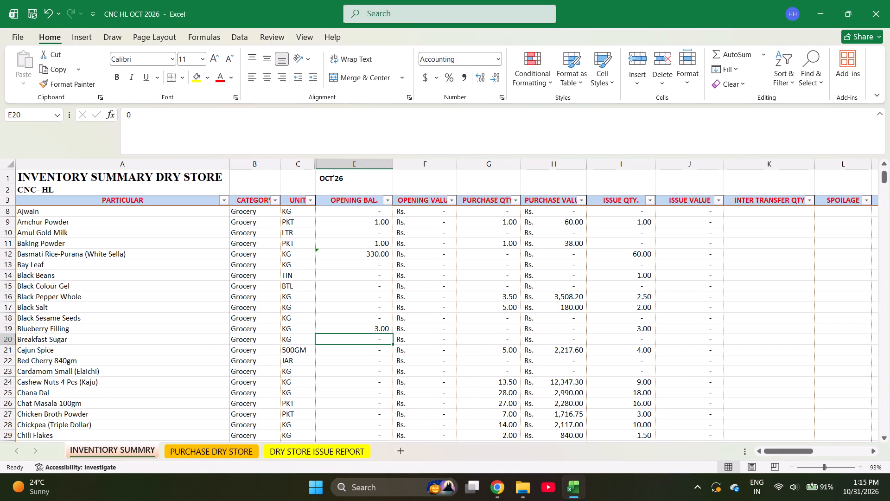
Find Cajun Spice and enter an opening balance of 2 for it.
{"action": "key", "text": "ctrl+f"}
{"action": "type", "text": "CAJUN"}
{"action": "key", "text": "Return"}
{"action": "key", "text": "Escape"}
{"action": "key", "text": "Right"}
{"action": "key", "text": "Right"}
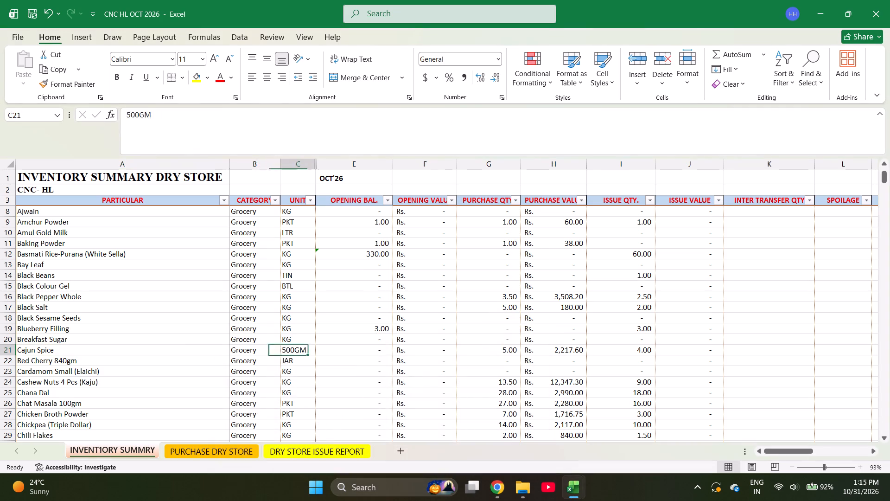
{"action": "key", "text": "Right"}
{"action": "key", "text": "2"}
{"action": "key", "text": "Return"}
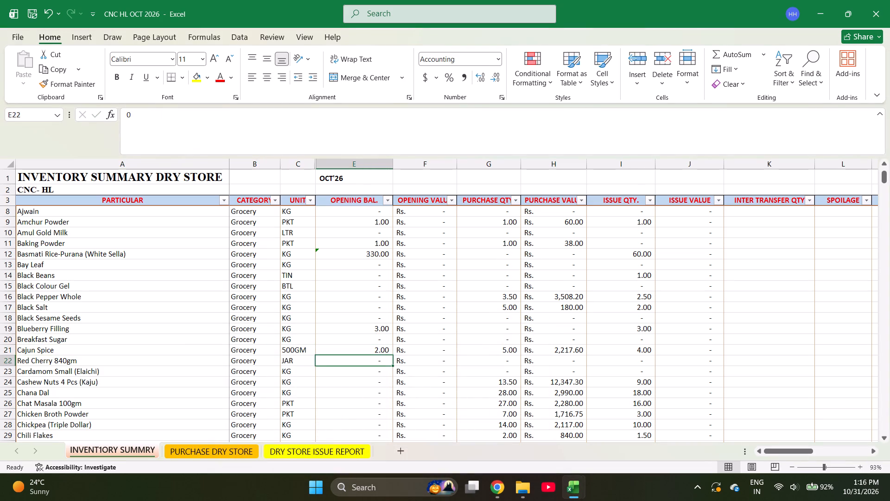
Find the Cardamom Small (Elaichi) entry with unit 100 GM under Packing and enter an opening balance of 0.5.
{"action": "key", "text": "ctrl+f"}
{"action": "type", "text": "CARD"}
{"action": "key", "text": "Return"}
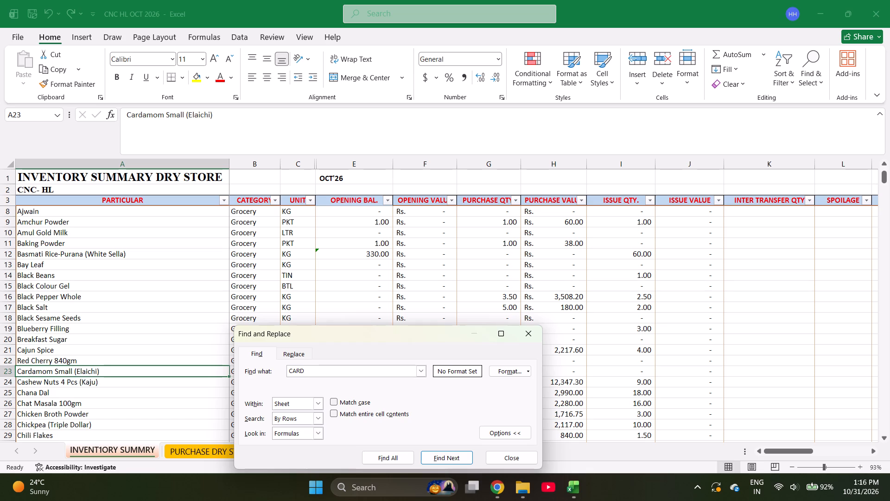
{"action": "left_click_drag", "start_coordinate": [431, 333], "coordinate": [503, 311]}
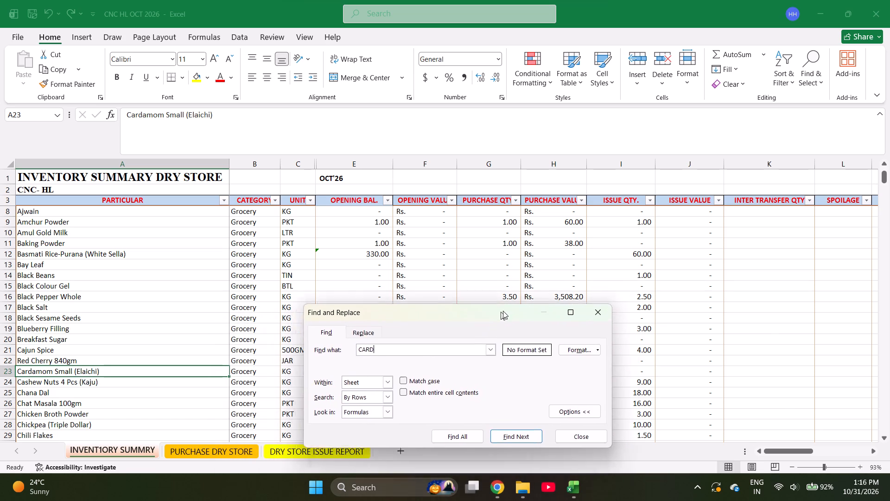
{"action": "left_click_drag", "start_coordinate": [503, 311], "coordinate": [658, 347]}
{"action": "key", "text": "Return"}
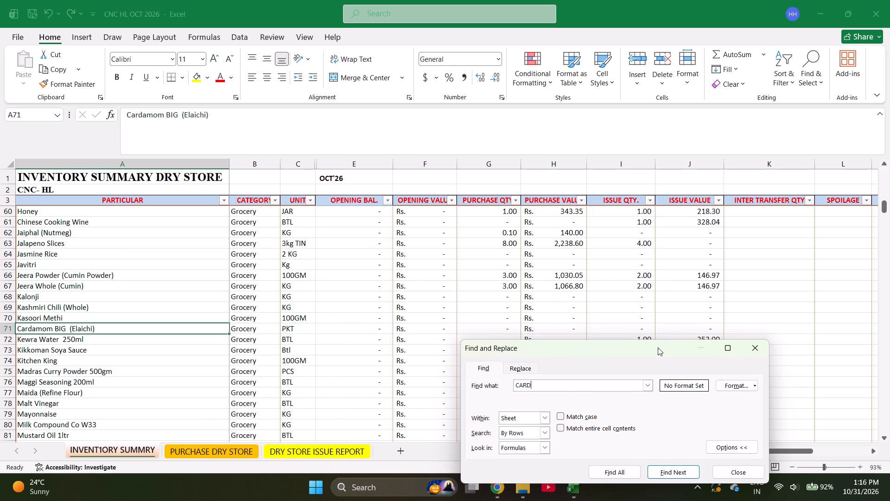
{"action": "key", "text": "Return"}
{"action": "key", "text": "Return"}
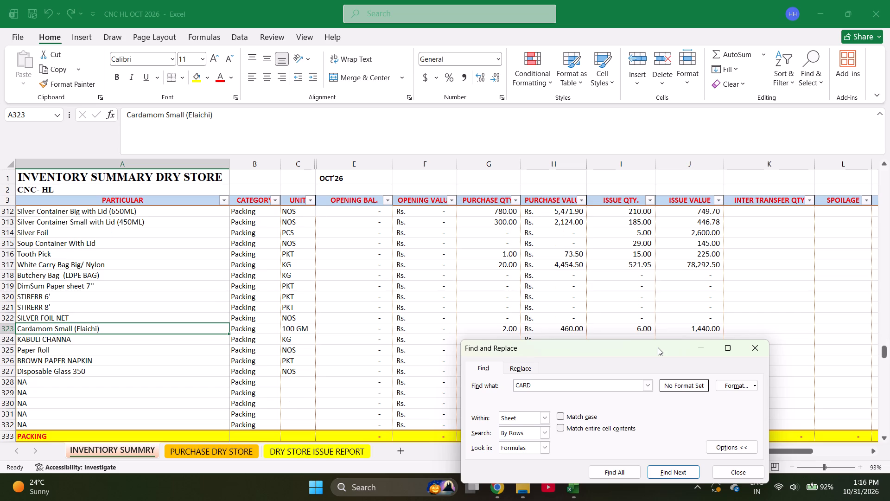
{"action": "key", "text": "Return"}
{"action": "key", "text": "Return"}
{"action": "key", "text": "Return"}
{"action": "key", "text": "Return"}
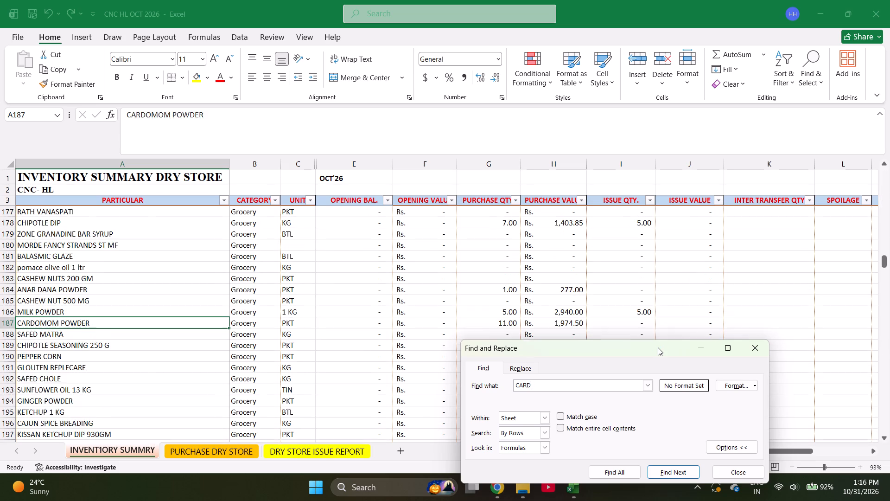
{"action": "key", "text": "Escape"}
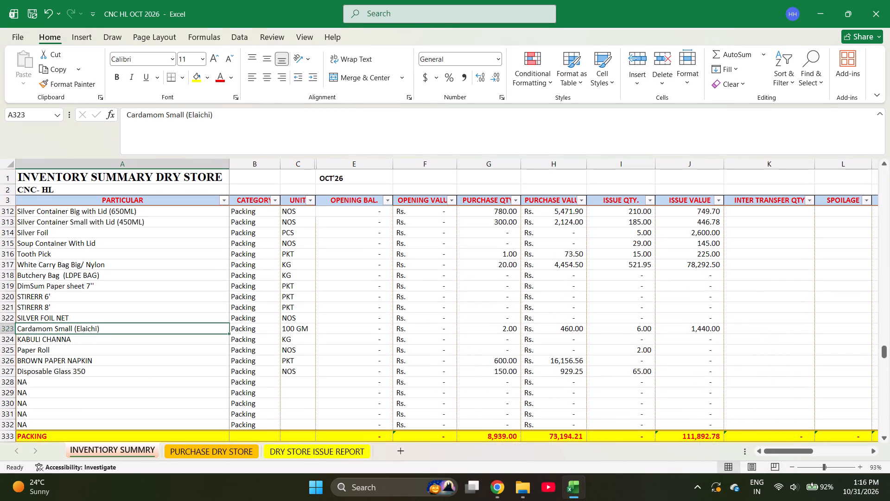
{"action": "key", "text": "Right"}
{"action": "key", "text": "Right"}
{"action": "key", "text": "Right"}
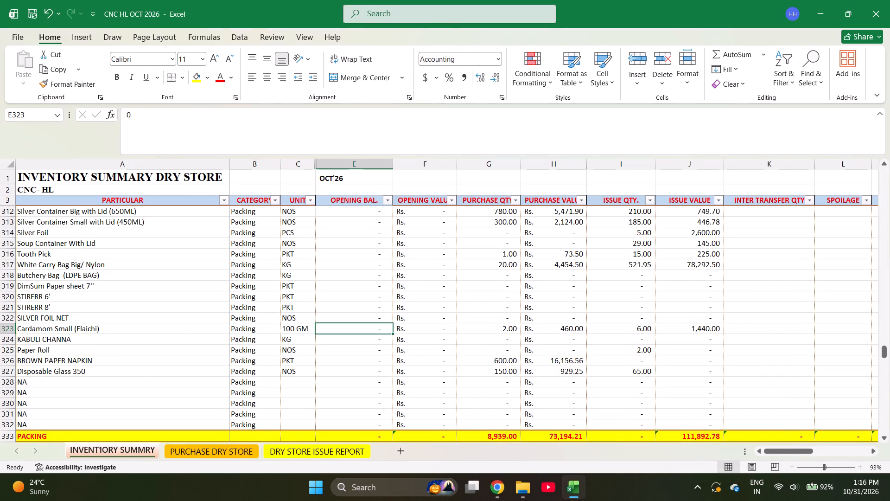
{"action": "type", "text": "0.5"}
{"action": "key", "text": "Return"}
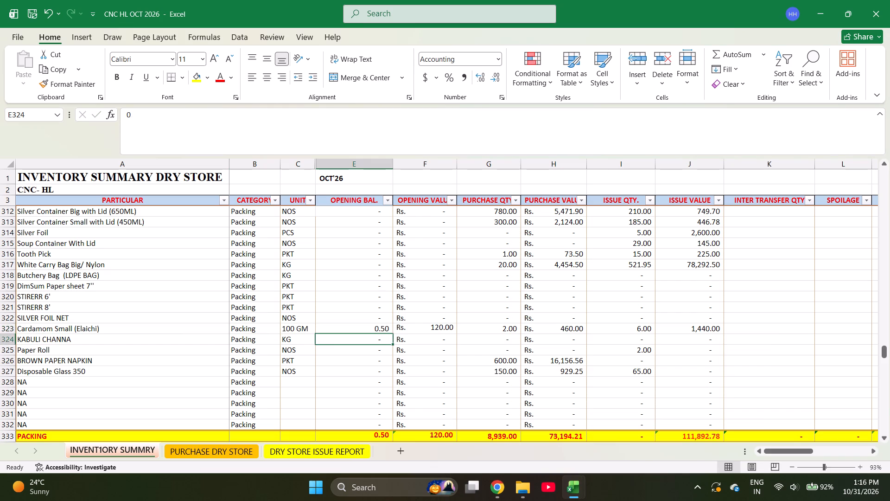
Find Cashew Nuts 4 Pcs (Kaju) and enter an opening balance of 0.5 for it.
{"action": "key", "text": "ctrl+f"}
{"action": "type", "text": "CASHEW"}
{"action": "key", "text": "Return"}
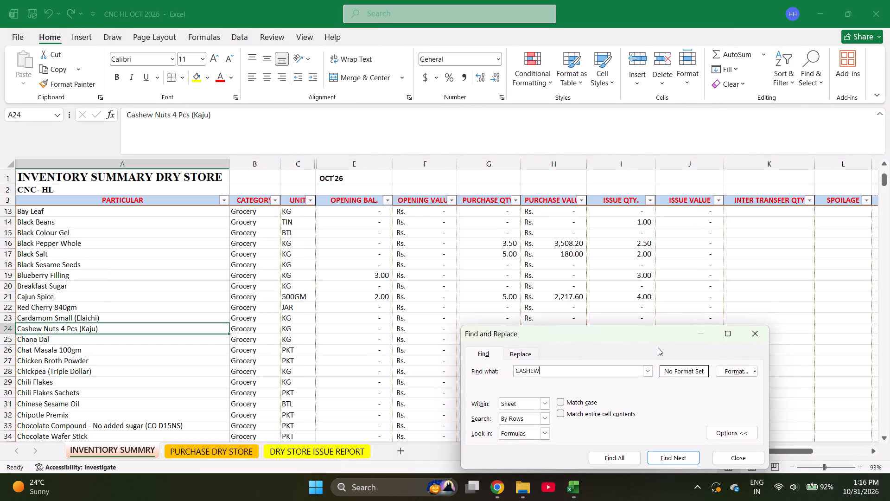
{"action": "key", "text": "Escape"}
{"action": "key", "text": "Right"}
{"action": "key", "text": "Right"}
{"action": "key", "text": "Right"}
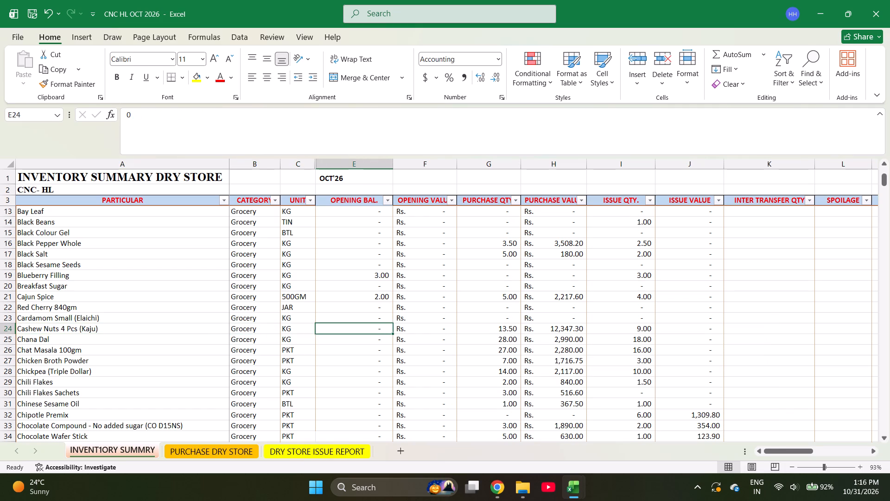
{"action": "type", "text": "0.5"}
{"action": "key", "text": "Return"}
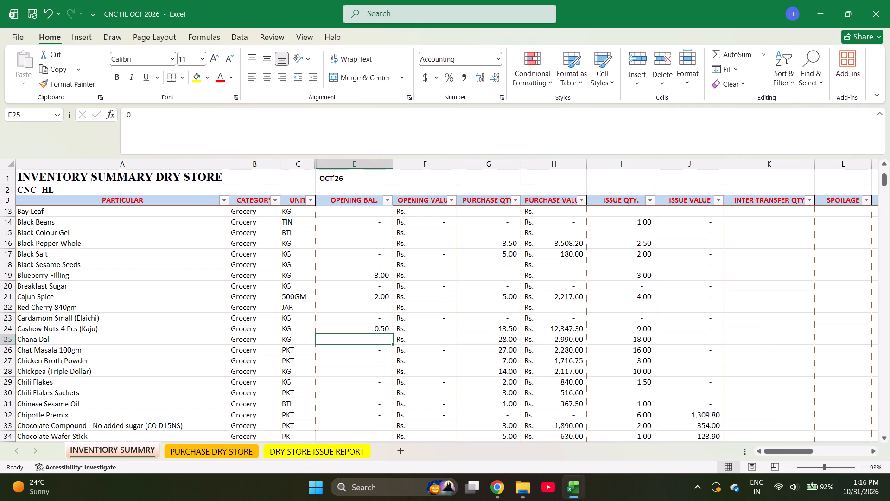
Find Chat Masala 100gm and enter an opening balance of 4 for it.
{"action": "key", "text": "ctrl+f"}
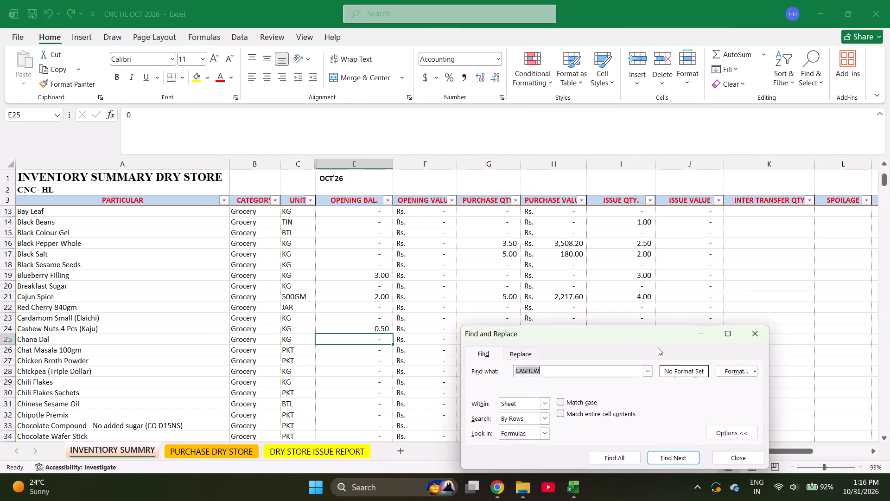
{"action": "type", "text": "CHAT"}
{"action": "key", "text": "Return"}
{"action": "key", "text": "Escape"}
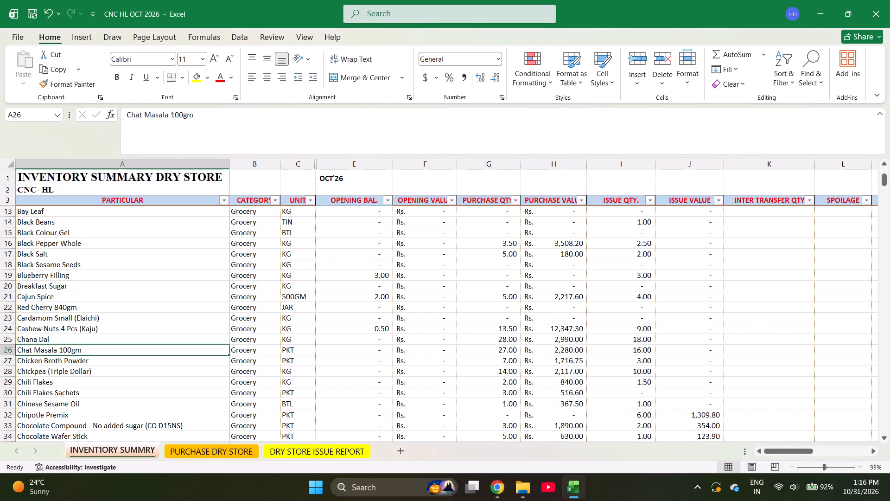
{"action": "key", "text": "Right"}
{"action": "key", "text": "Right"}
{"action": "key", "text": "Right"}
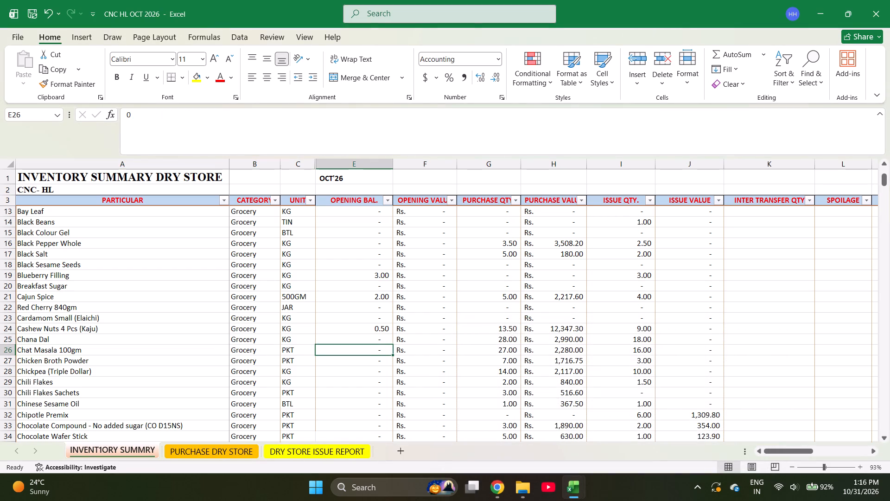
{"action": "key", "text": "4"}
{"action": "key", "text": "Return"}
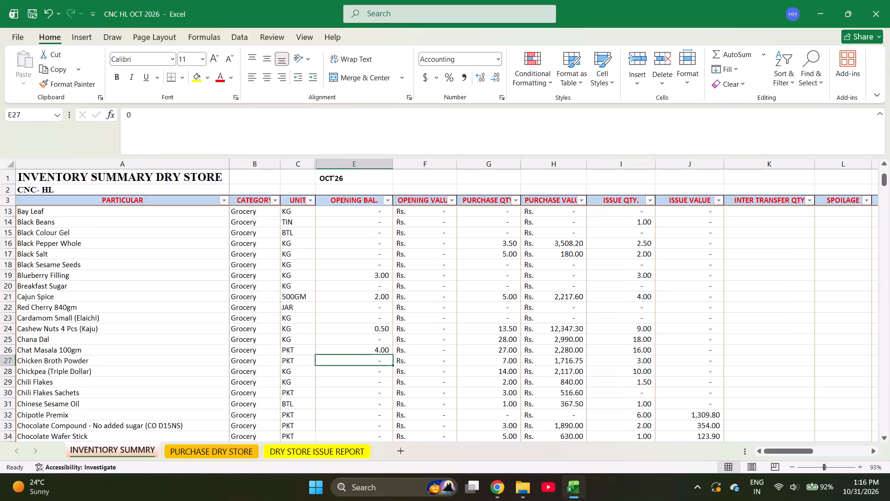
Enter opening balances of 1 for Chicken Broth Powder, 3 for Chickpea (Triple Dollar) and 1.5 for Chili Flakes.
{"action": "key", "text": "1"}
{"action": "key", "text": "Return"}
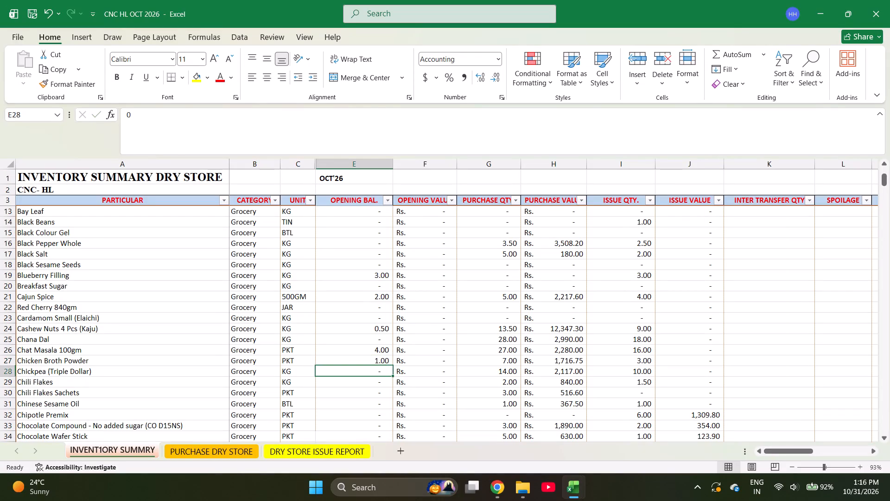
{"action": "key", "text": "3"}
{"action": "key", "text": "Return"}
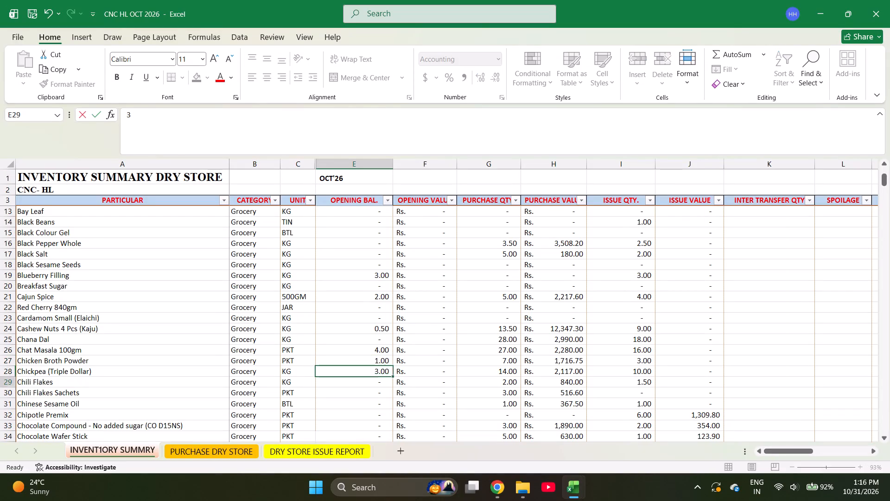
{"action": "key", "text": "3"}
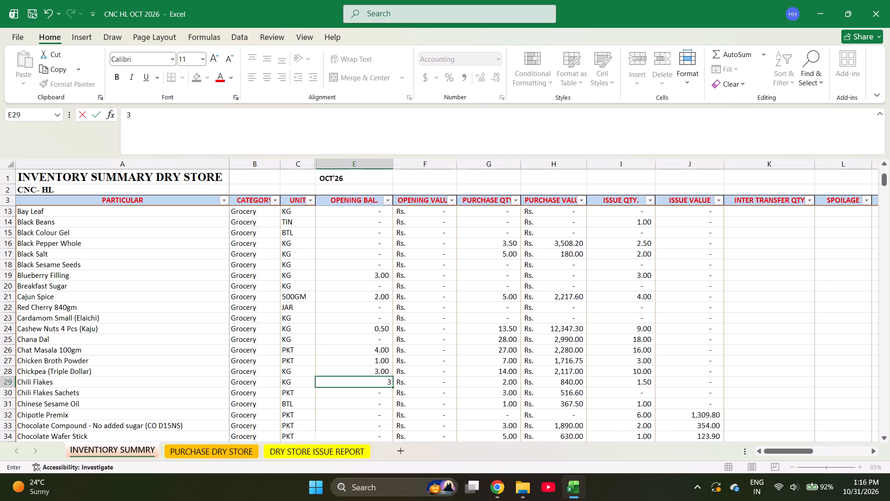
{"action": "key", "text": "BackSpace"}
{"action": "type", "text": "1.5"}
{"action": "key", "text": "Return"}
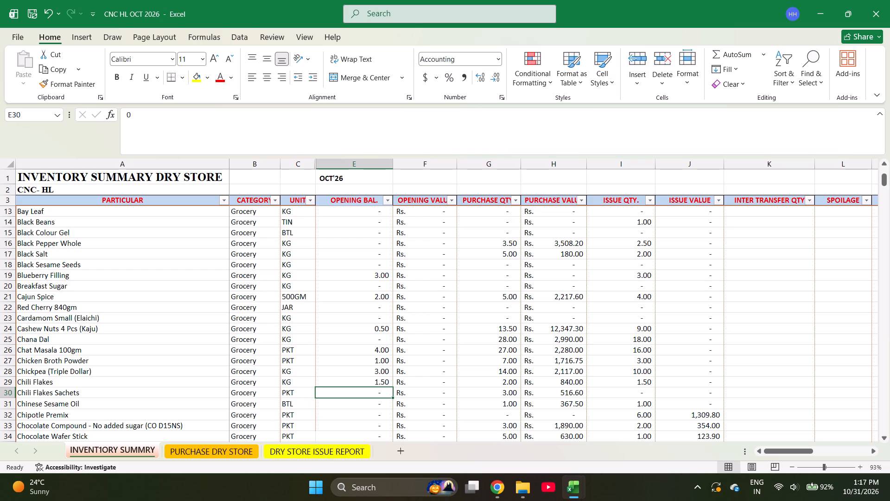
Find Cinnamon Stick and enter an opening balance of 950 for it.
{"action": "key", "text": "ctrl+f"}
{"action": "type", "text": "CIN"}
{"action": "key", "text": "Return"}
{"action": "key", "text": "Escape"}
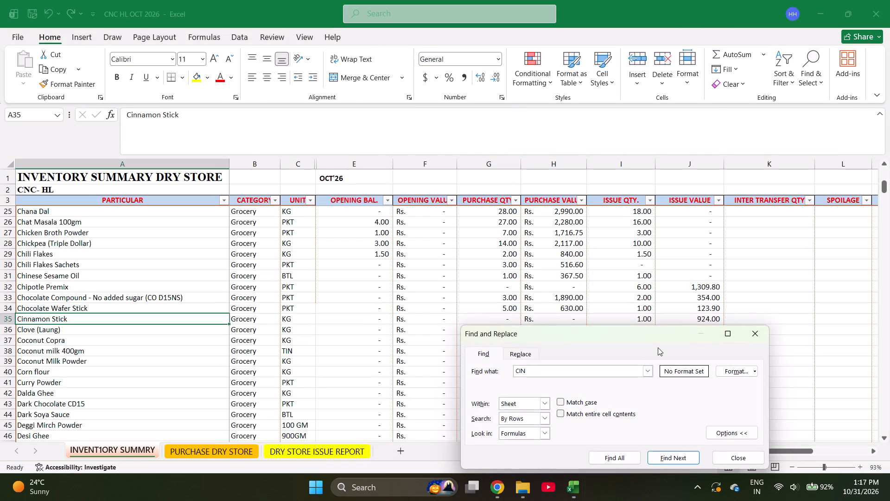
{"action": "key", "text": "Right"}
{"action": "key", "text": "Right"}
{"action": "key", "text": "Right"}
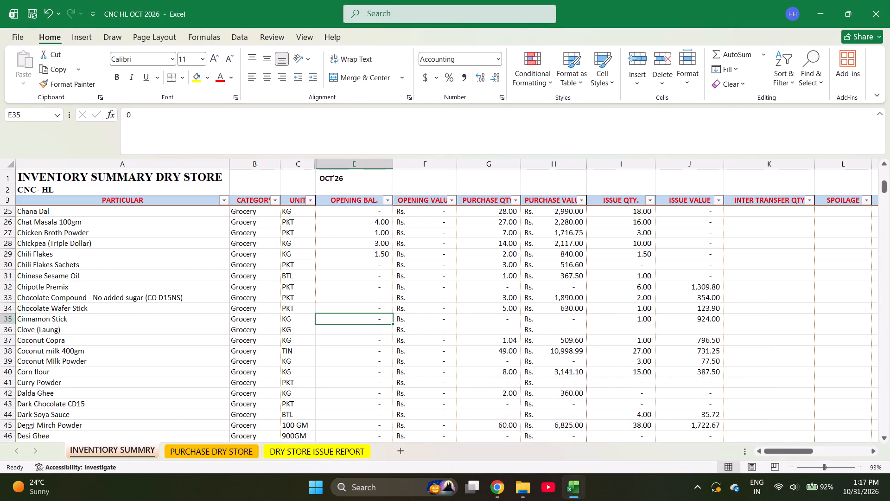
{"action": "type", "text": "950"}
{"action": "key", "text": "Return"}
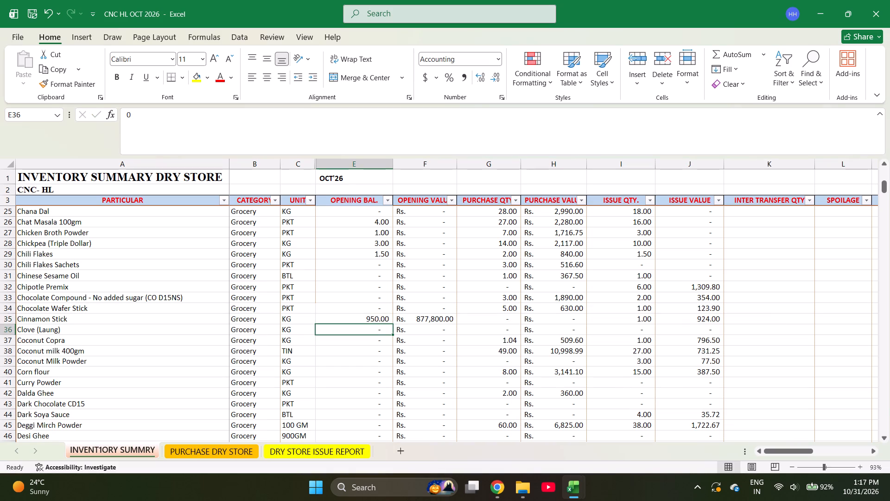
Enter an opening balance of 3 for Coconut Milk Powder.
{"action": "key", "text": "Return"}
{"action": "key", "text": "Return"}
{"action": "key", "text": "Return"}
{"action": "key", "text": "3"}
{"action": "key", "text": "Return"}
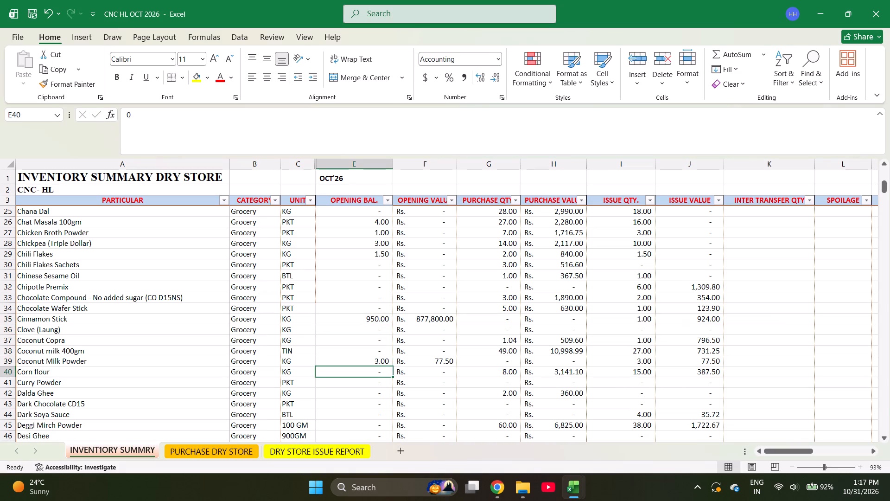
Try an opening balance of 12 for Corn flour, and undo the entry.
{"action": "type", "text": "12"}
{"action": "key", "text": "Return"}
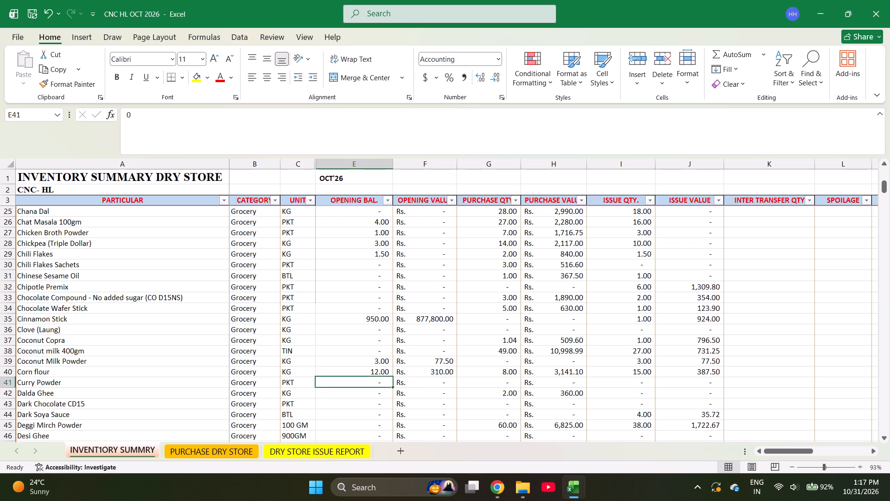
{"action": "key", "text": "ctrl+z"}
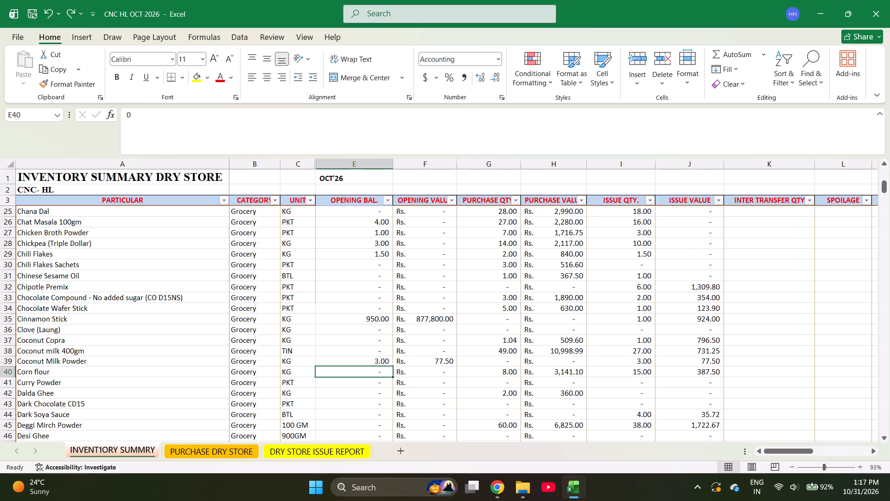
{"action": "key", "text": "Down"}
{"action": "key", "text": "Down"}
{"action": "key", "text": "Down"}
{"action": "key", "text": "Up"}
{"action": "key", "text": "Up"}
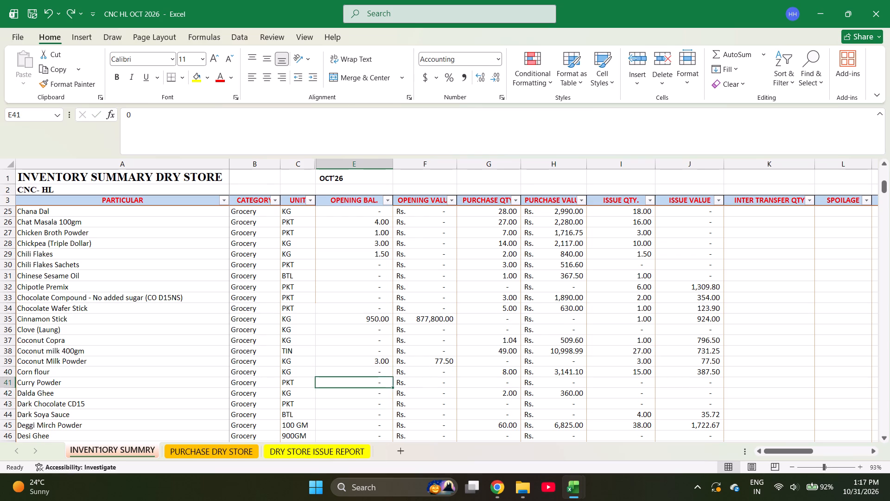
Enter an opening balance of 12 for Curry Powder.
{"action": "type", "text": "12"}
{"action": "key", "text": "Return"}
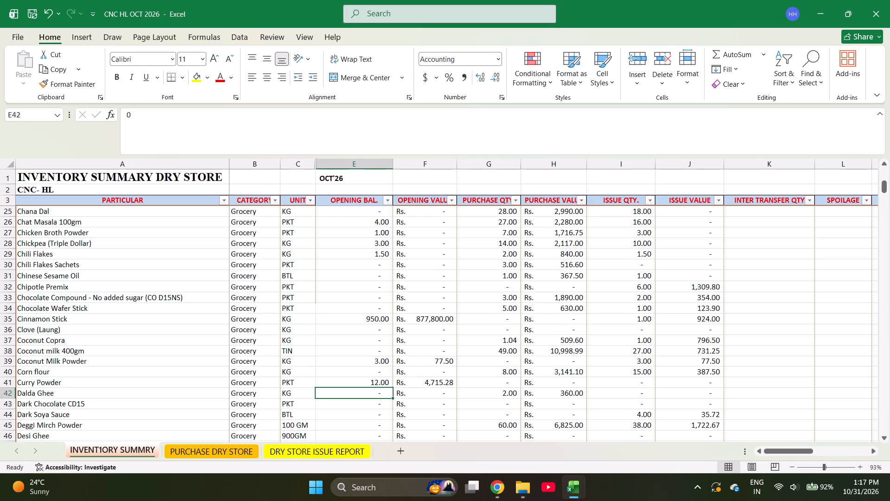
Find Dark Chocolate CD15 in the inventory summary and enter an opening balance of 8 for it.
{"action": "key", "text": "ctrl+f"}
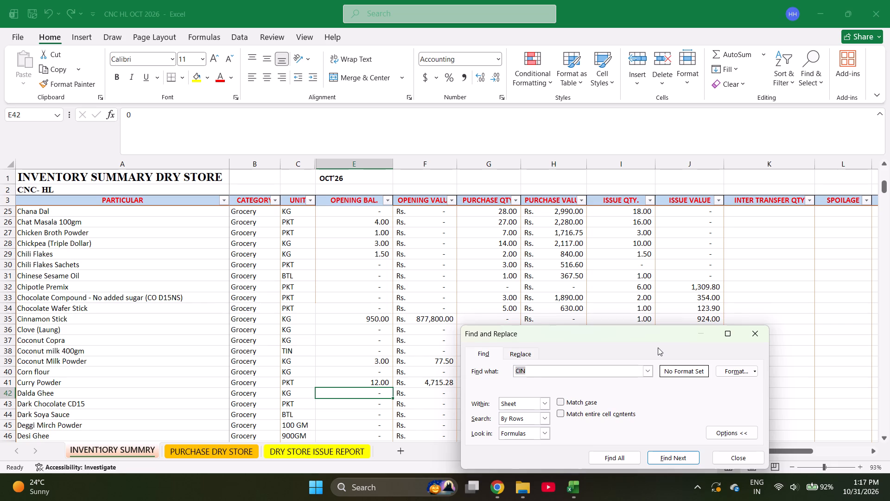
{"action": "type", "text": "DAR"}
{"action": "type", "text": "K"}
{"action": "key", "text": "space"}
{"action": "key", "text": "Return"}
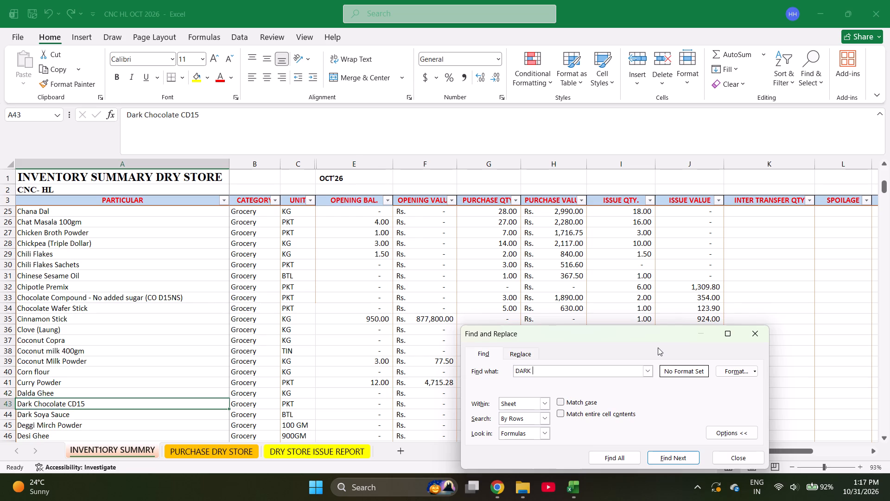
{"action": "key", "text": "grave"}
{"action": "key", "text": "Right"}
{"action": "key", "text": "Right"}
{"action": "key", "text": "Escape"}
{"action": "key", "text": "Right"}
{"action": "key", "text": "Right"}
{"action": "key", "text": "Right"}
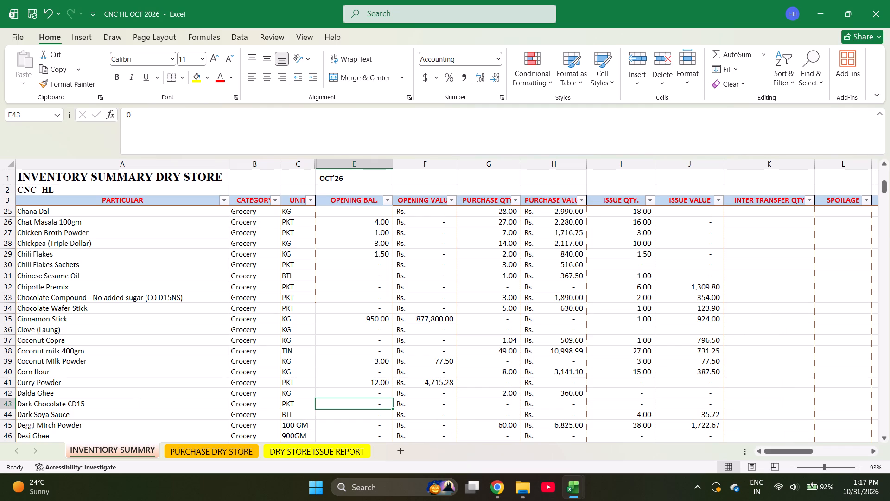
{"action": "key", "text": "8"}
{"action": "key", "text": "Return"}
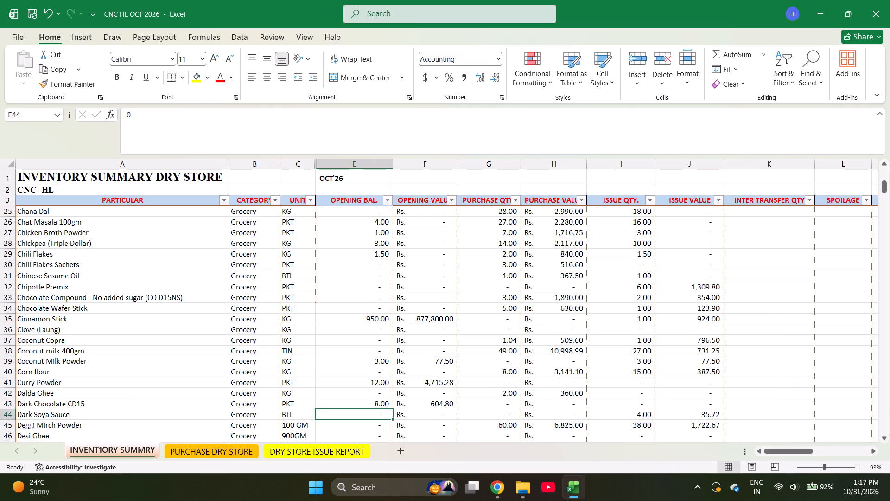
Find Deggi Mirch Powder and enter an opening balance of 2 for it.
{"action": "key", "text": "ctrl+f"}
{"action": "type", "text": "DEGG"}
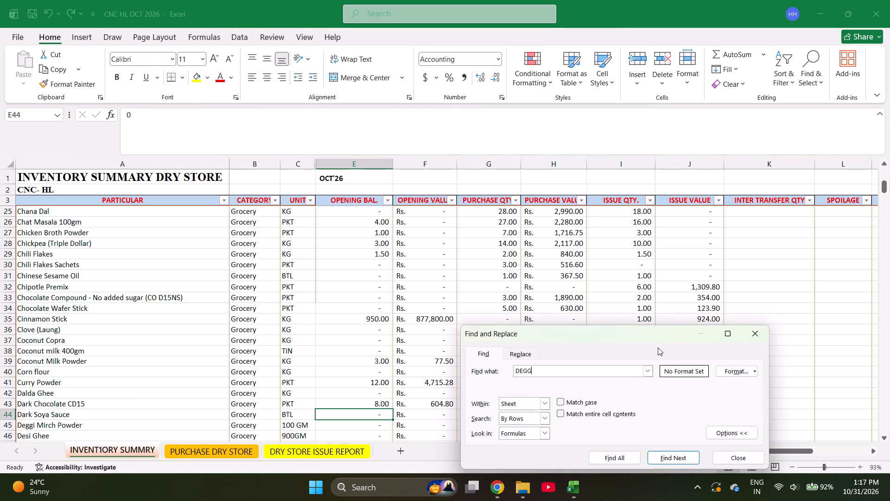
{"action": "key", "text": "Return"}
{"action": "key", "text": "Escape"}
{"action": "key", "text": "Right"}
{"action": "key", "text": "Right"}
{"action": "key", "text": "Right"}
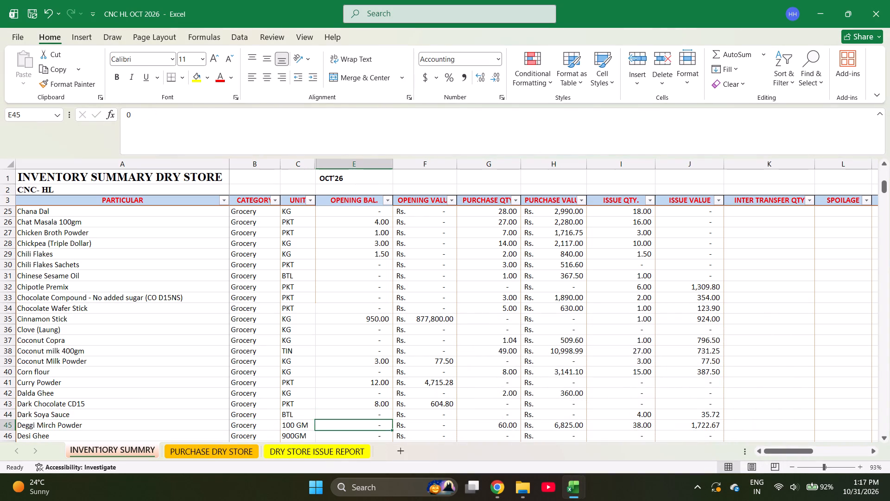
{"action": "key", "text": "2"}
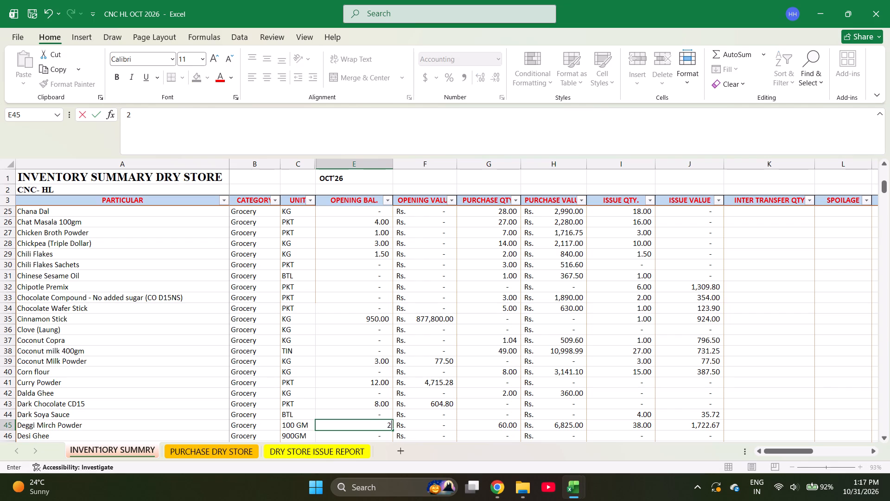
{"action": "key", "text": "Return"}
Find Dhaniya Powder in the inventory summary and enter an opening balance of 2 for it.
{"action": "key", "text": "ctrl+f"}
{"action": "type", "text": "DHANITYA"}
{"action": "key", "text": "Return"}
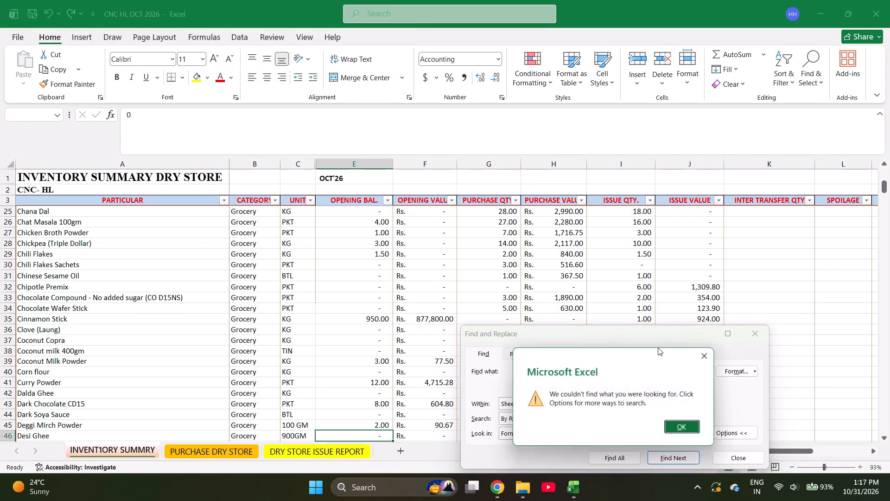
{"action": "key", "text": "Return"}
{"action": "key", "text": "BackSpace"}
{"action": "key", "text": "BackSpace"}
{"action": "key", "text": "BackSpace"}
{"action": "type", "text": "YA"}
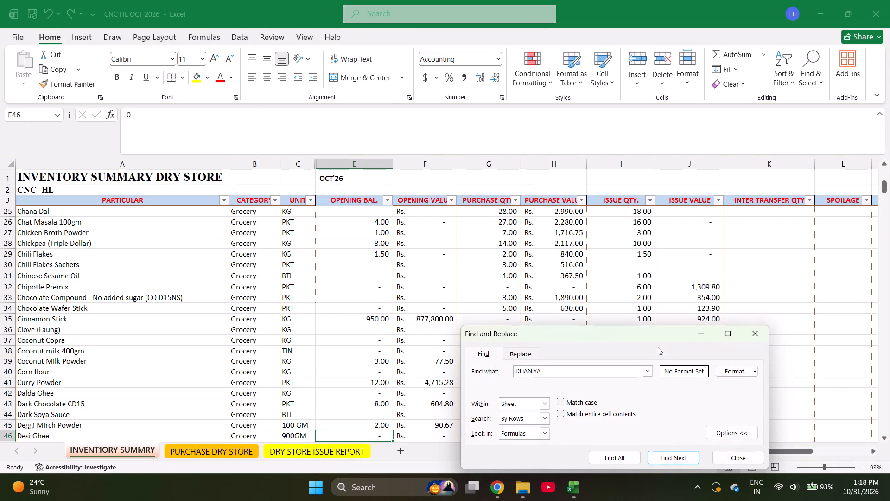
{"action": "key", "text": "Return"}
{"action": "key", "text": "Escape"}
{"action": "key", "text": "Right"}
{"action": "key", "text": "Right"}
{"action": "key", "text": "Right"}
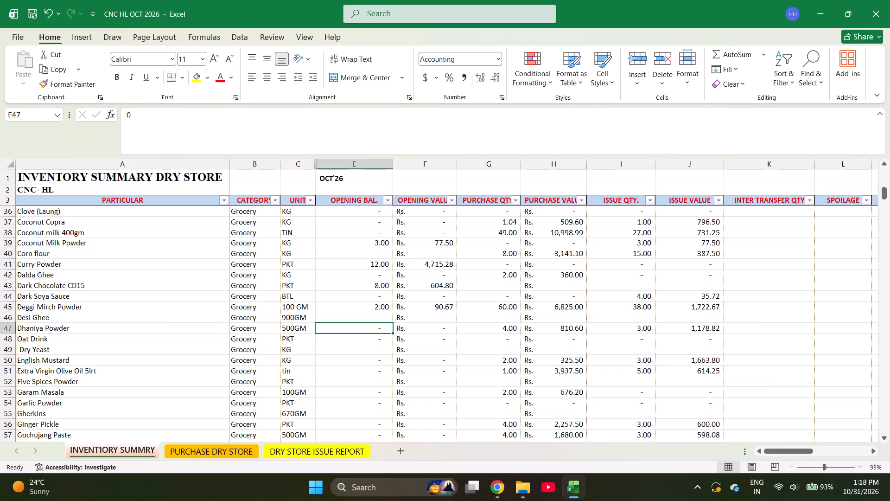
{"action": "key", "text": "2"}
{"action": "key", "text": "Return"}
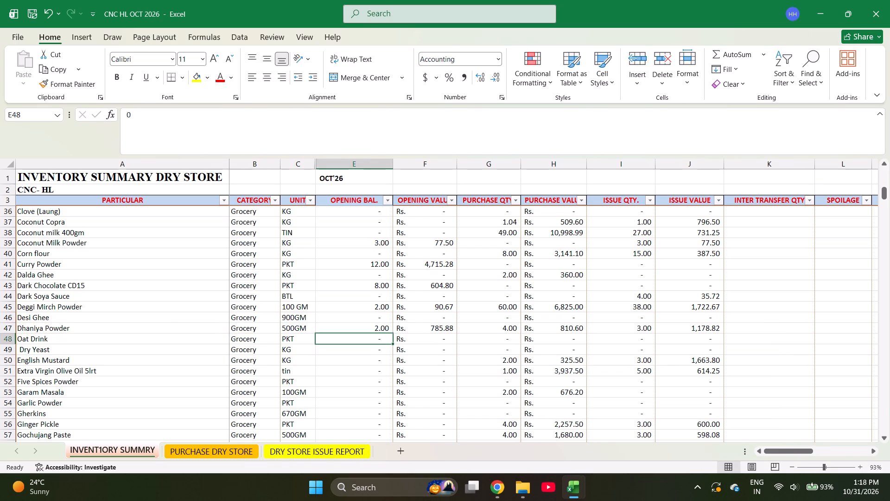
Find English Mustard and enter an opening balance of 4 for it.
{"action": "key", "text": "Down"}
{"action": "key", "text": "Down"}
{"action": "key", "text": "Down"}
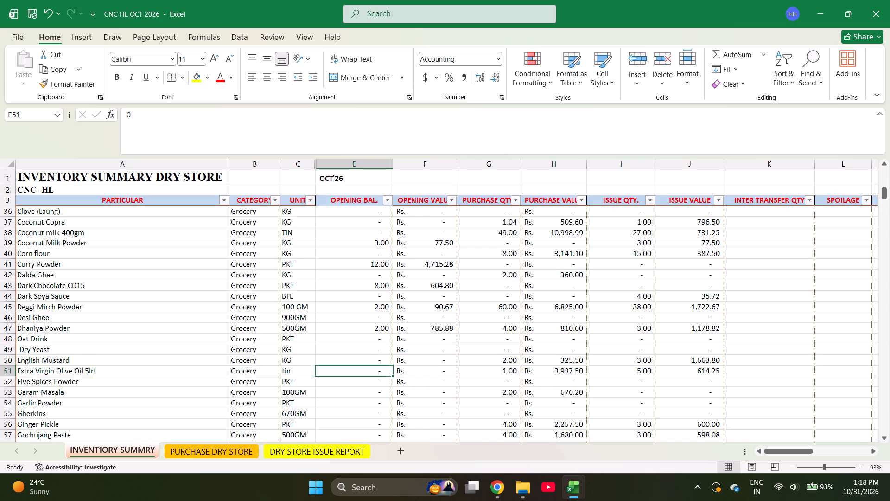
{"action": "key", "text": "Down"}
{"action": "key", "text": "Down"}
{"action": "key", "text": "Down"}
{"action": "key", "text": "ctrl+f"}
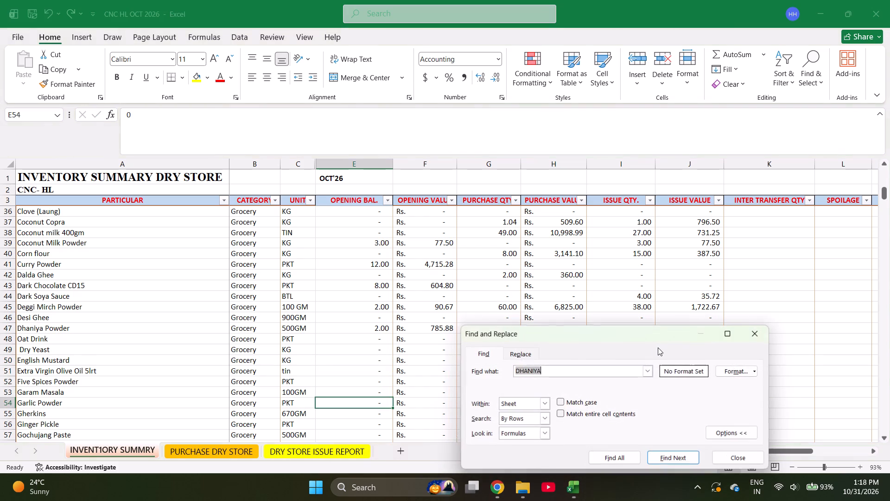
{"action": "type", "text": "ENG"}
{"action": "key", "text": "Return"}
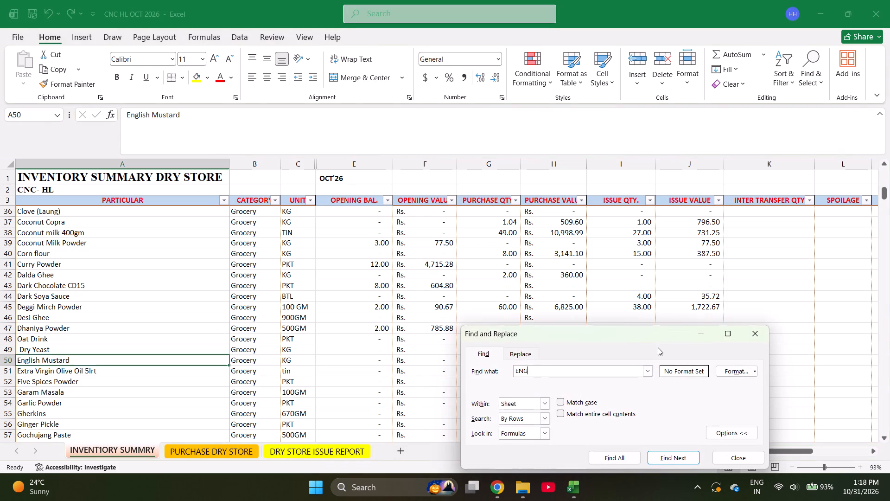
{"action": "key", "text": "Escape"}
{"action": "key", "text": "Right"}
{"action": "key", "text": "Right"}
{"action": "key", "text": "Right"}
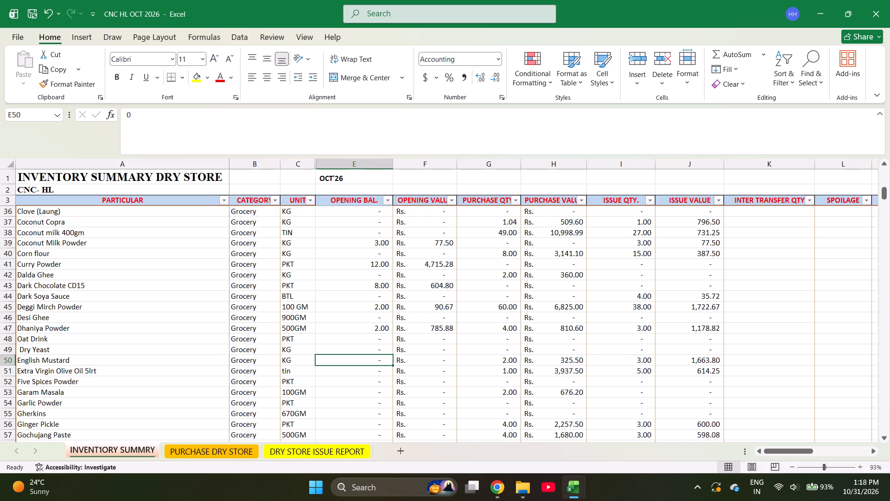
{"action": "key", "text": "4"}
{"action": "key", "text": "Return"}
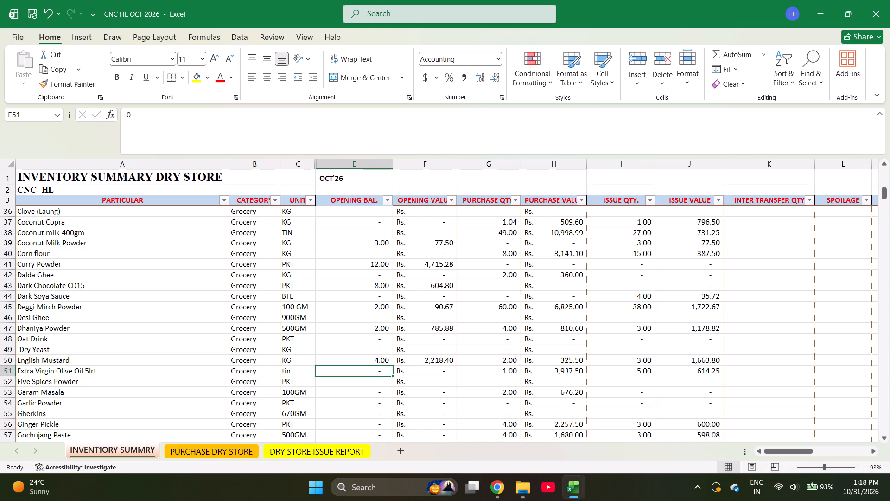
Enter opening balances of 2 for Five Spices Powder and 2 for Garlic Powder.
{"action": "key", "text": "Down"}
{"action": "key", "text": "Up"}
{"action": "key", "text": "Down"}
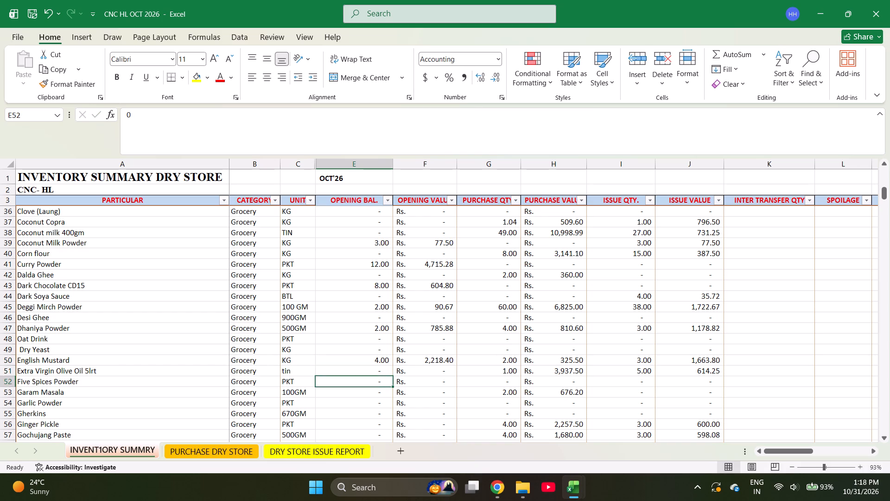
{"action": "key", "text": "2"}
{"action": "key", "text": "Return"}
{"action": "key", "text": "Return"}
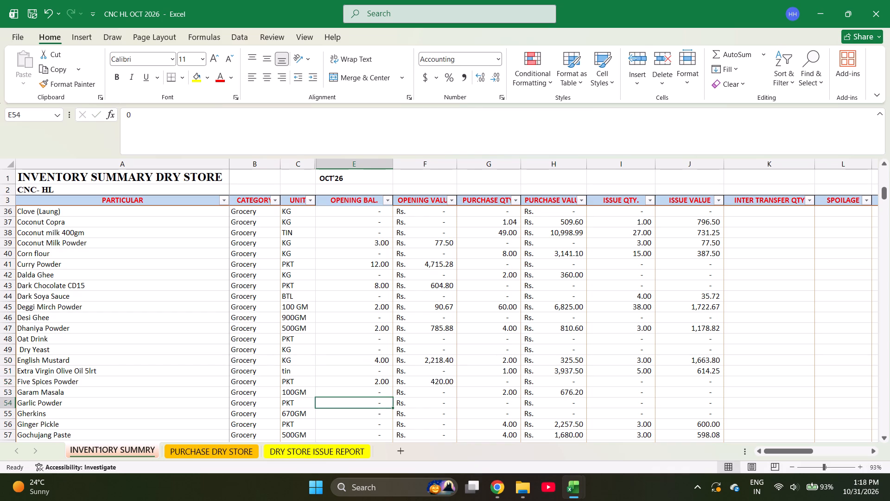
{"action": "key", "text": "1"}
{"action": "key", "text": "Return"}
{"action": "key", "text": "Up"}
{"action": "key", "text": "2"}
{"action": "key", "text": "Return"}
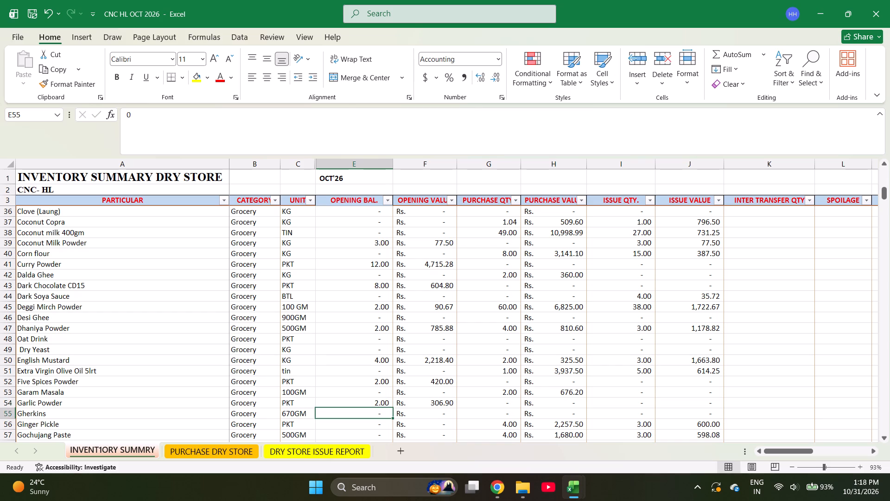
Find PEPPER CORN in the inventory summary and enter an opening balance of 0.5 for it.
{"action": "key", "text": "ctrl+f"}
{"action": "type", "text": "PEP"}
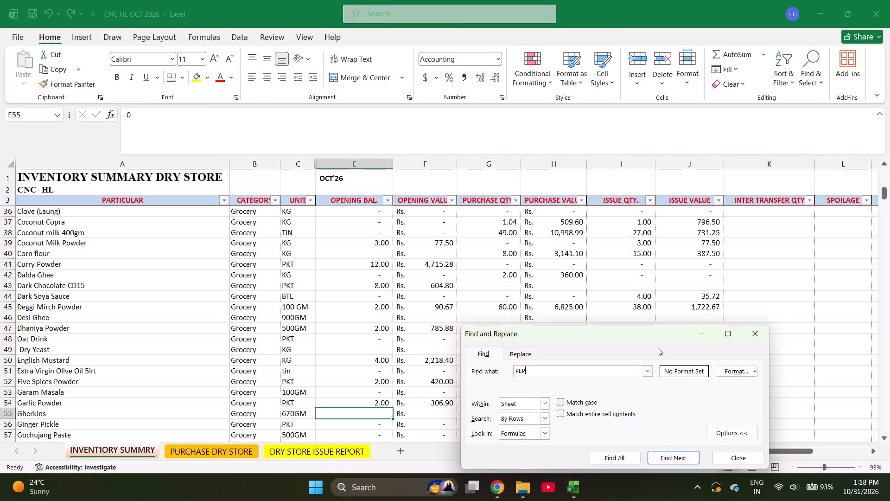
{"action": "key", "text": "Return"}
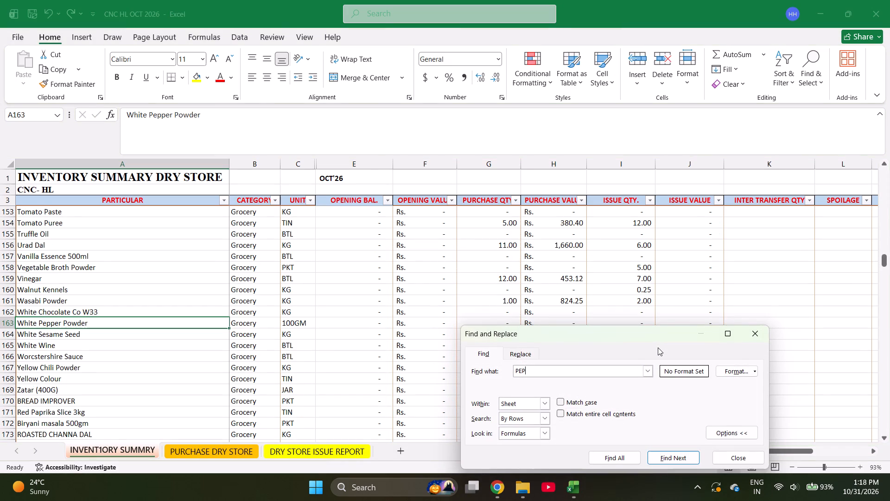
{"action": "type", "text": "ER"}
{"action": "key", "text": "Return"}
{"action": "key", "text": "Return"}
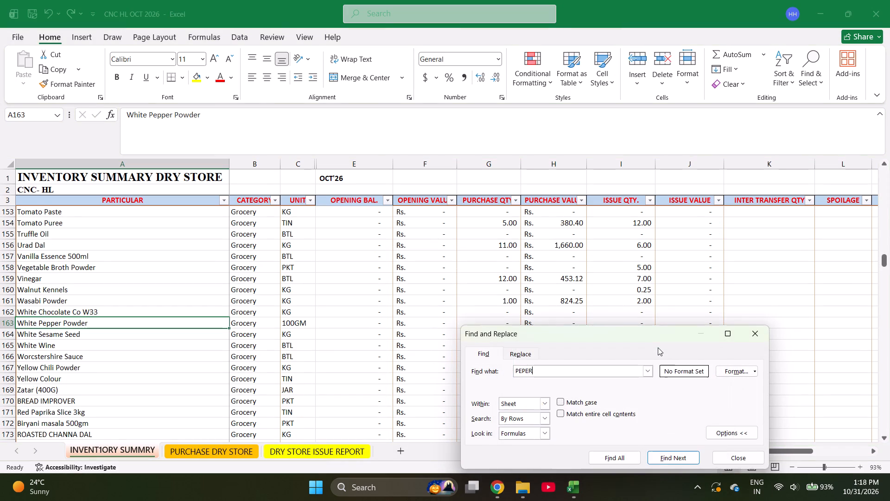
{"action": "key", "text": "BackSpace"}
{"action": "key", "text": "Return"}
{"action": "key", "text": "Return"}
{"action": "key", "text": "BackSpace"}
{"action": "key", "text": "Return"}
{"action": "key", "text": "Escape"}
{"action": "key", "text": "Right"}
{"action": "key", "text": "Right"}
{"action": "key", "text": "Right"}
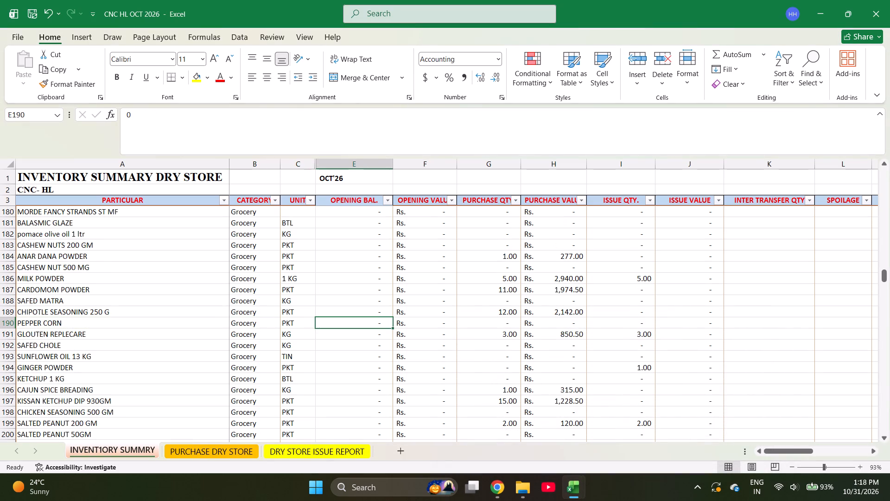
{"action": "type", "text": "0.5"}
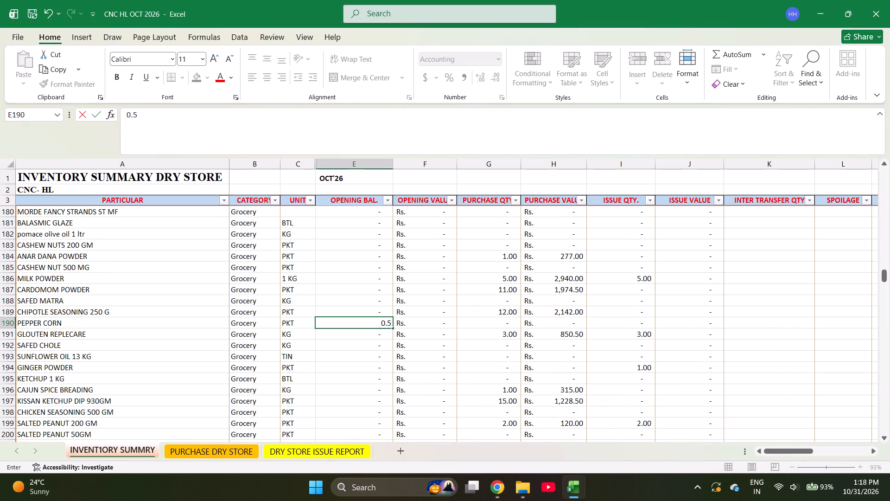
{"action": "key", "text": "Return"}
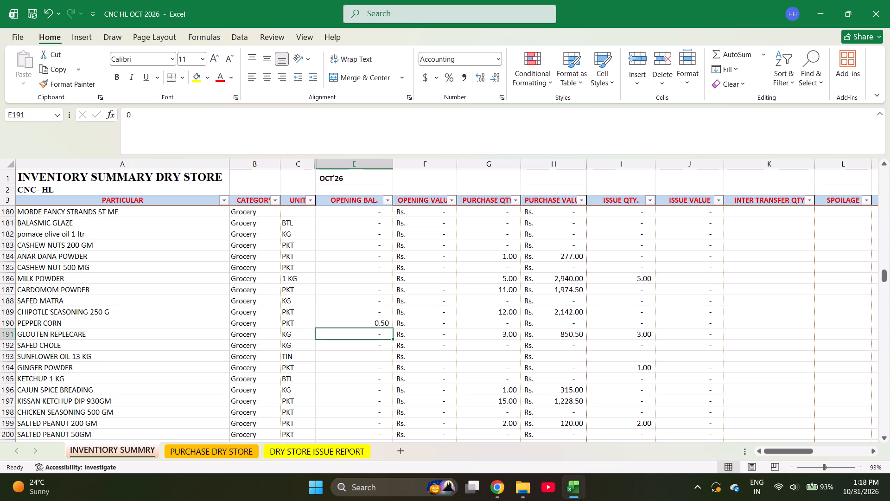
Find DHANIYA WHOLE and enter an opening balance of 1 for it.
{"action": "key", "text": "ctrl+f"}
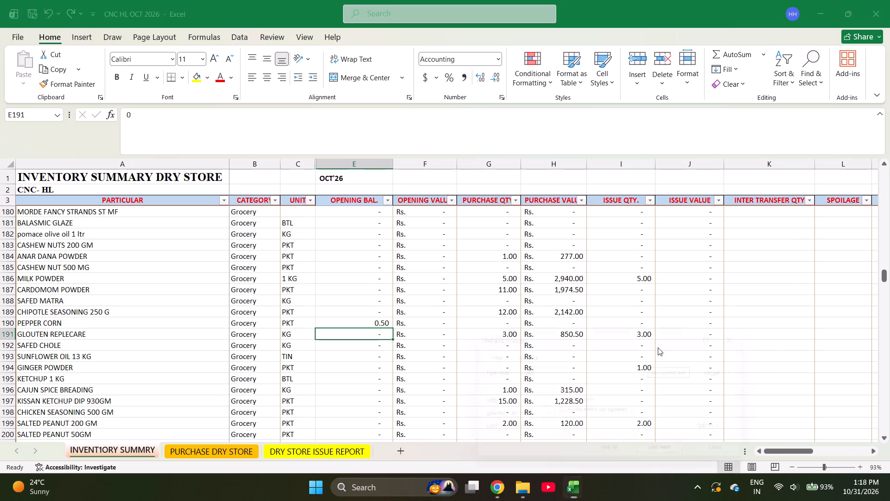
{"action": "type", "text": "DHANIYA"}
{"action": "key", "text": "Return"}
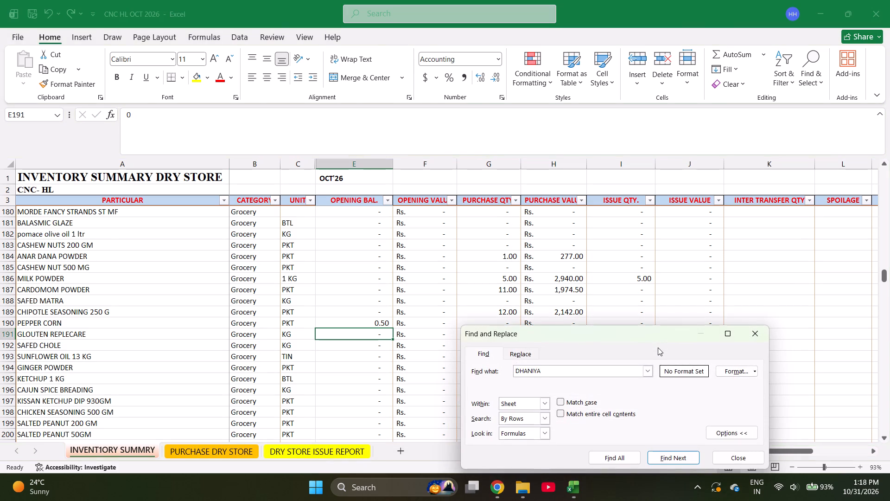
{"action": "key", "text": "Return"}
{"action": "key", "text": "Return"}
{"action": "key", "text": "Escape"}
{"action": "key", "text": "Right"}
{"action": "key", "text": "Right"}
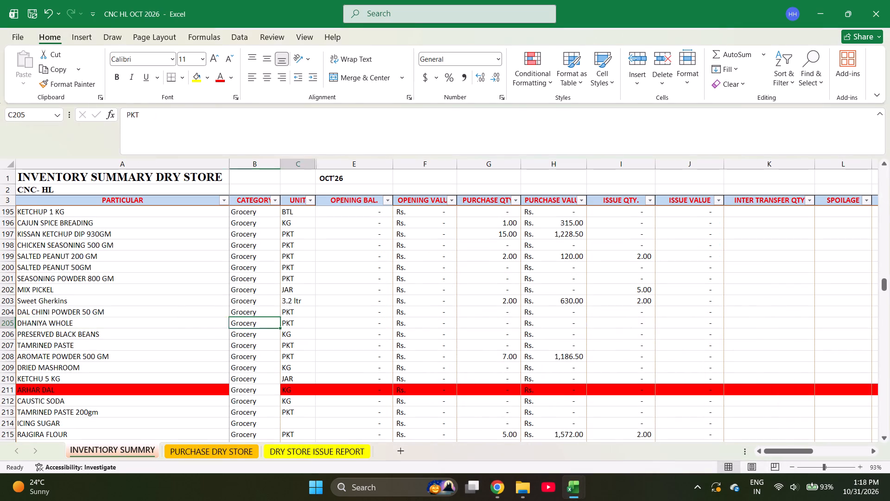
{"action": "key", "text": "Right"}
{"action": "key", "text": "1"}
{"action": "key", "text": "Return"}
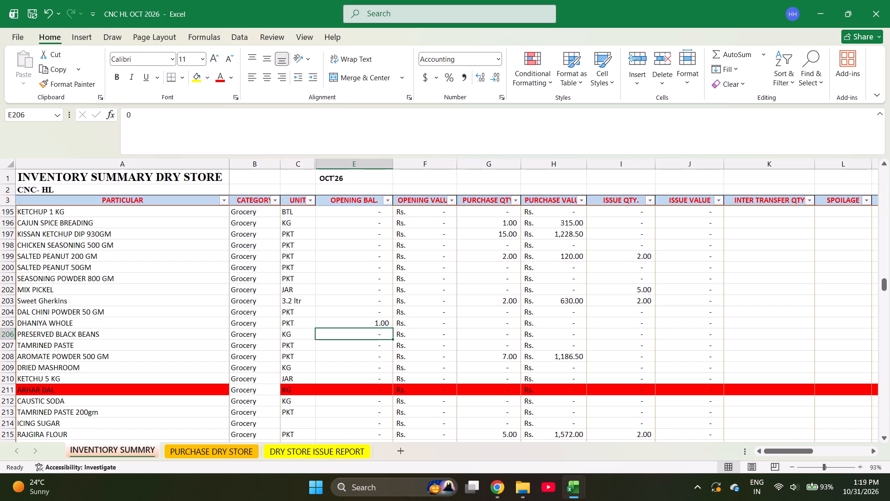
Find Rose Water in the inventory summary and enter an opening balance of 3 for it.
{"action": "key", "text": "ctrl+f"}
{"action": "type", "text": "ROSE"}
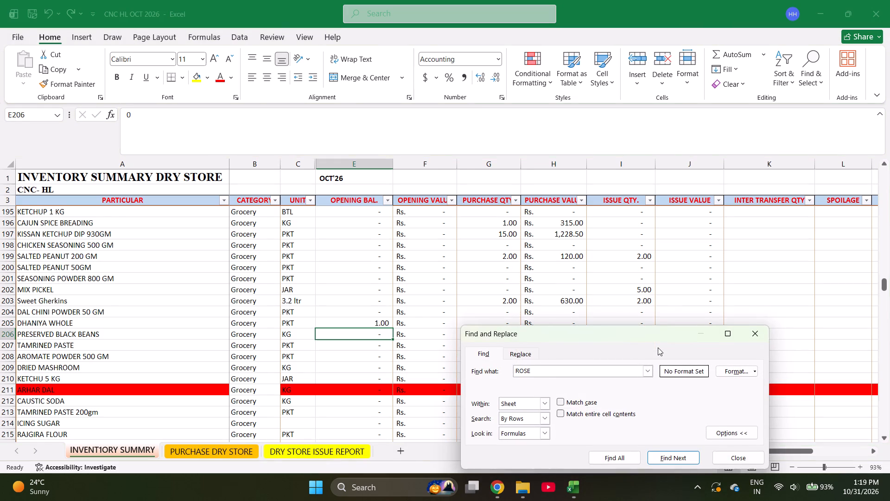
{"action": "key", "text": "Return"}
{"action": "key", "text": "space"}
{"action": "type", "text": "W"}
{"action": "key", "text": "Return"}
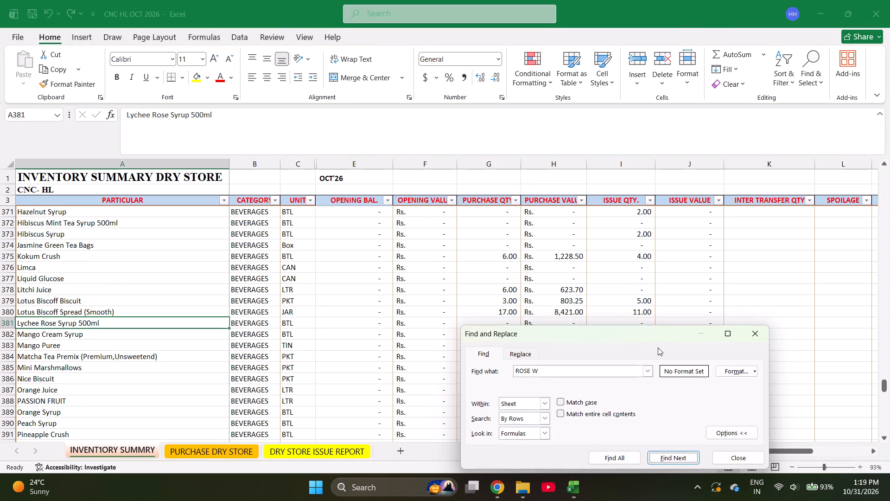
{"action": "key", "text": "Escape"}
{"action": "key", "text": "Right"}
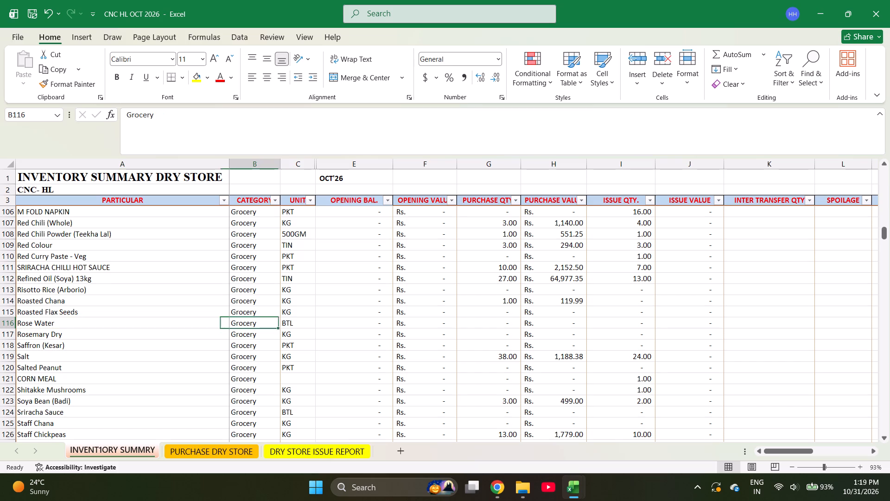
{"action": "key", "text": "Right"}
{"action": "key", "text": "Right"}
{"action": "key", "text": "3"}
{"action": "key", "text": "Return"}
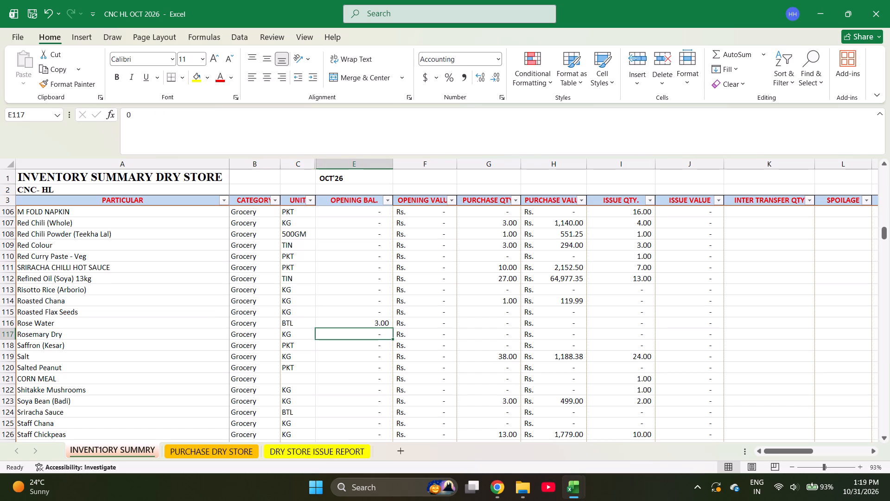
Find Saffron (Kesar) and enter an opening balance of 2 for it.
{"action": "key", "text": "ctrl+f"}
{"action": "type", "text": "SAF"}
{"action": "key", "text": "Return"}
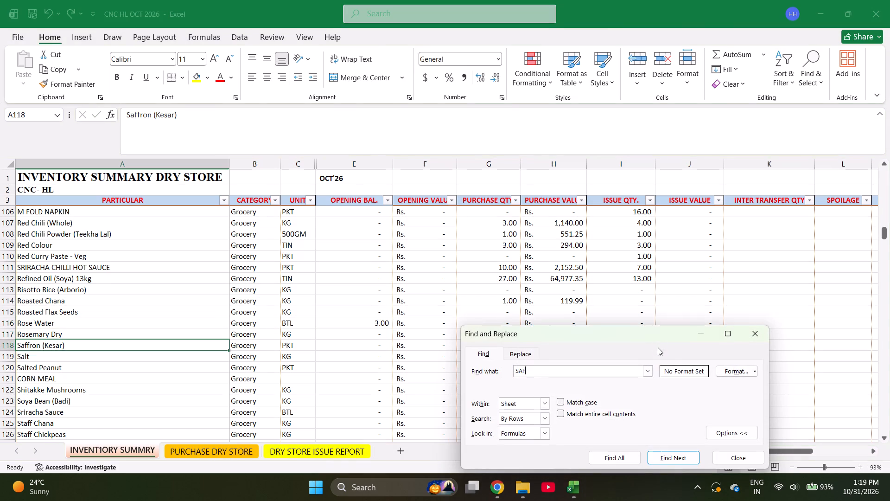
{"action": "key", "text": "Escape"}
{"action": "key", "text": "Right"}
{"action": "key", "text": "Right"}
{"action": "key", "text": "Right"}
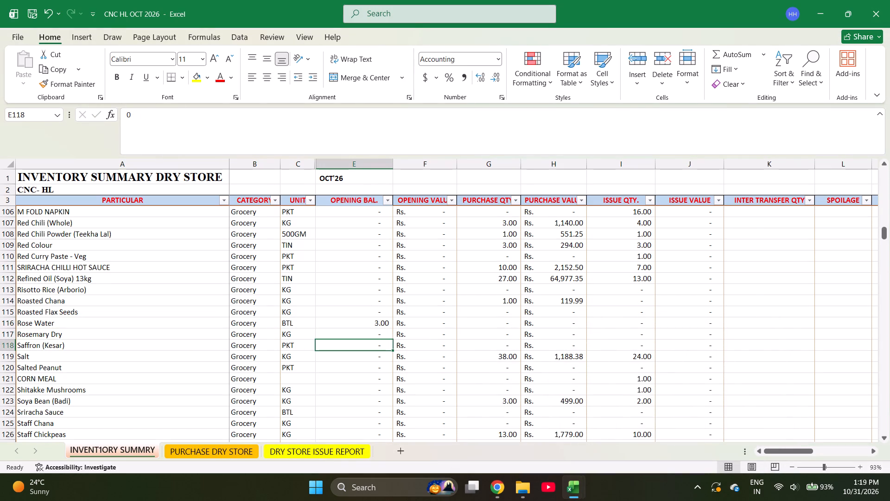
{"action": "key", "text": "2"}
{"action": "key", "text": "Return"}
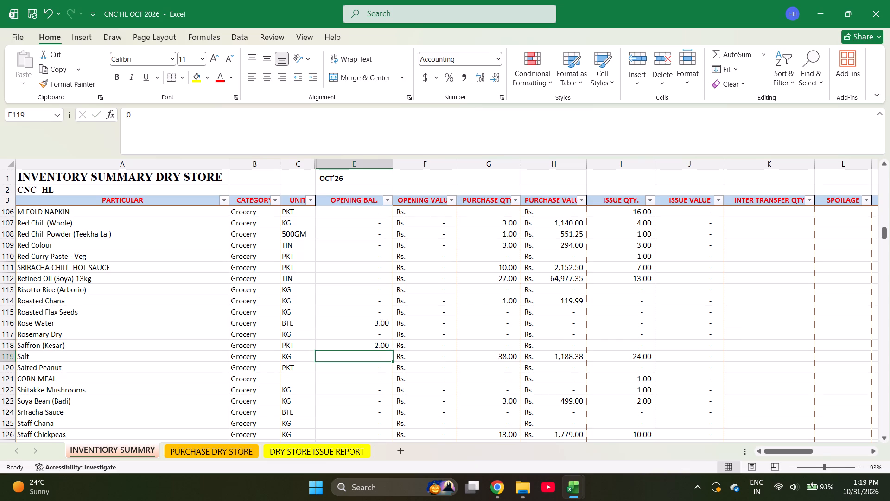
Find Shitakke Mushrooms and enter an opening balance of 1 for it.
{"action": "key", "text": "ctrl+f"}
{"action": "type", "text": "SHI"}
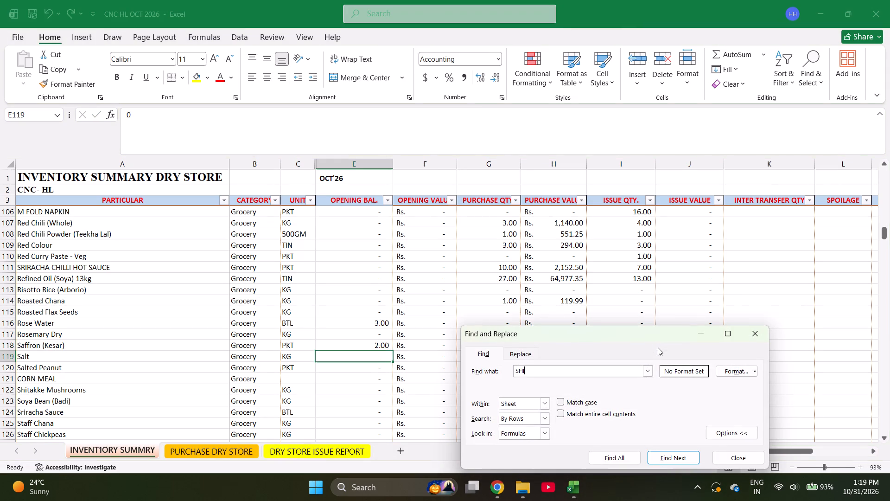
{"action": "key", "text": "Return"}
{"action": "key", "text": "Escape"}
{"action": "key", "text": "Right"}
{"action": "key", "text": "Right"}
{"action": "key", "text": "Right"}
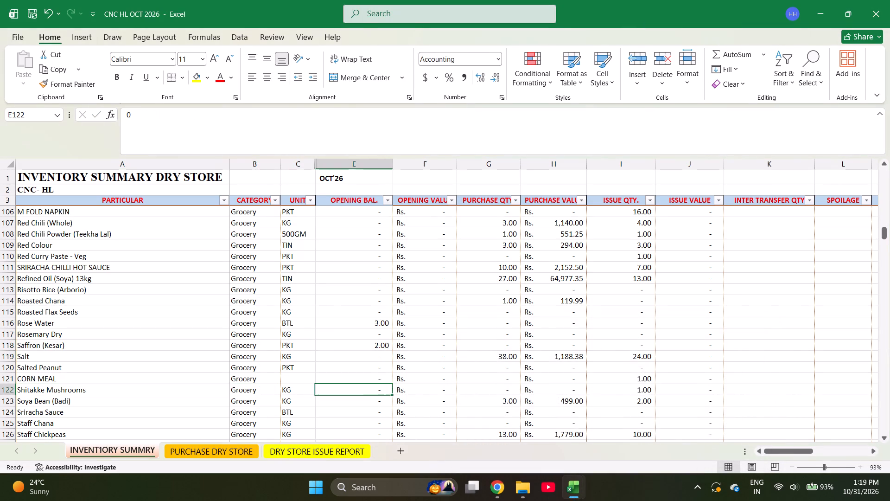
{"action": "key", "text": "1"}
{"action": "key", "text": "Return"}
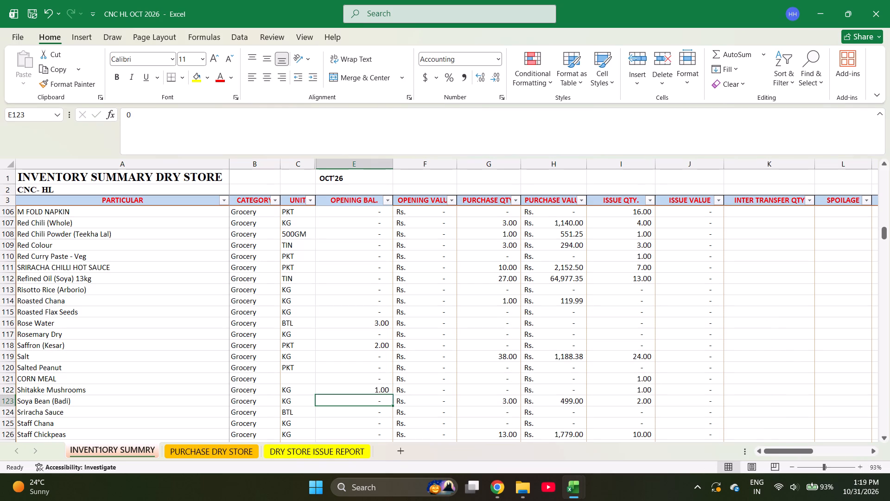
Find Staff Chana and enter an opening balance of 4 for it.
{"action": "key", "text": "ctrl+f"}
{"action": "type", "text": "STAFF C"}
{"action": "key", "text": "Return"}
{"action": "key", "text": "Escape"}
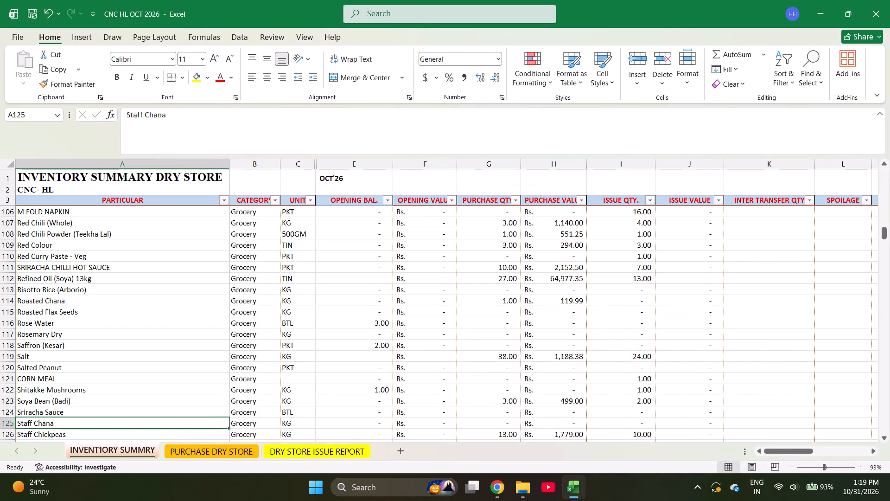
{"action": "key", "text": "Right"}
{"action": "key", "text": "Right"}
{"action": "key", "text": "Right"}
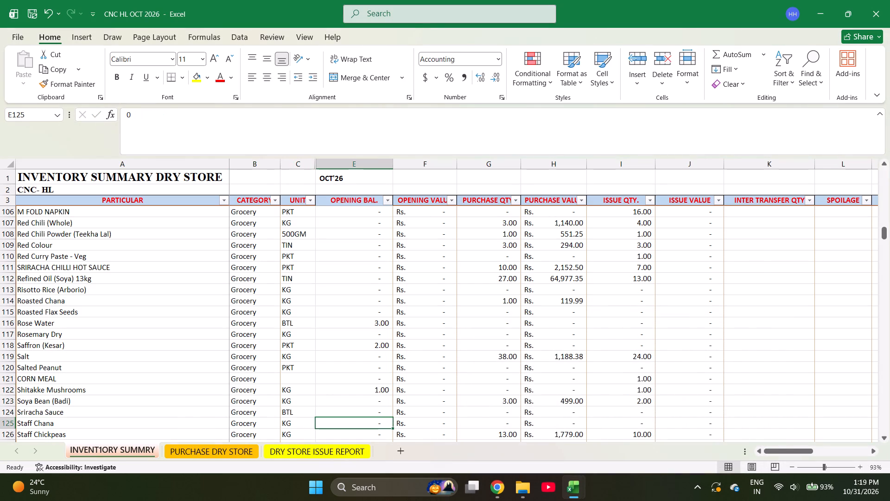
{"action": "key", "text": "4"}
{"action": "key", "text": "Return"}
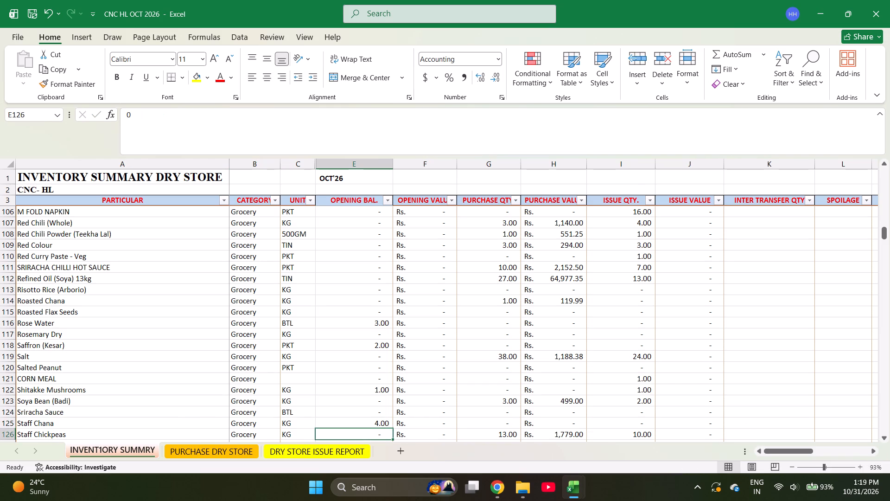
Search for the STAFF C items and enter opening balances of 3 for Staff Chickpeas and 6 for Staff Dal (Mix Dal).
{"action": "key", "text": "ctrl+f"}
{"action": "type", "text": "STAFF C"}
{"action": "key", "text": "Return"}
{"action": "key", "text": "Escape"}
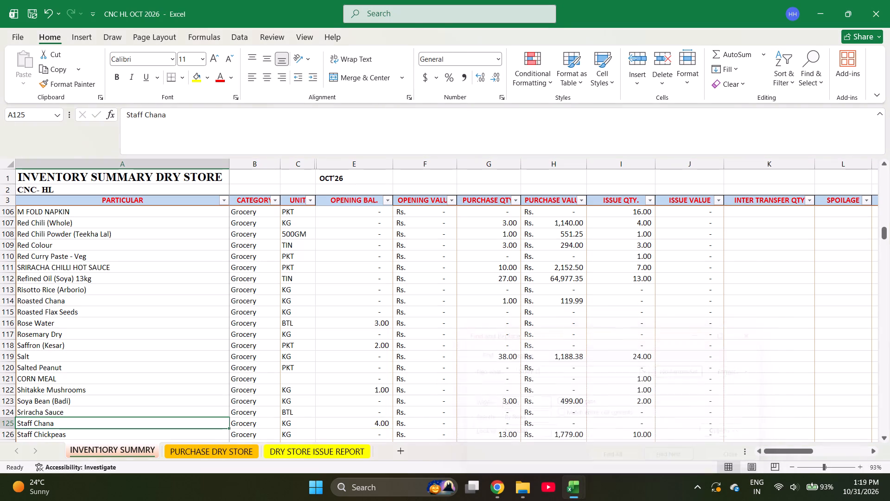
{"action": "key", "text": "Right"}
{"action": "key", "text": "Right"}
{"action": "key", "text": "Right"}
{"action": "key", "text": "Return"}
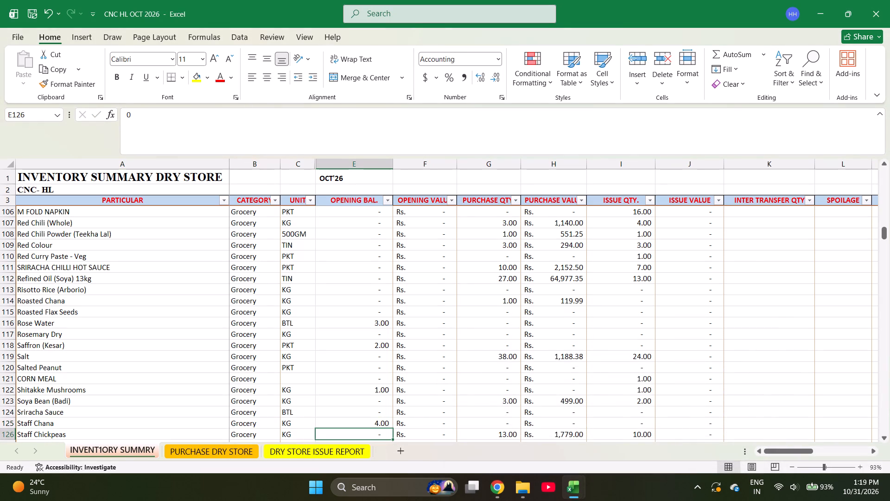
{"action": "key", "text": "3"}
{"action": "key", "text": "Return"}
{"action": "key", "text": "6"}
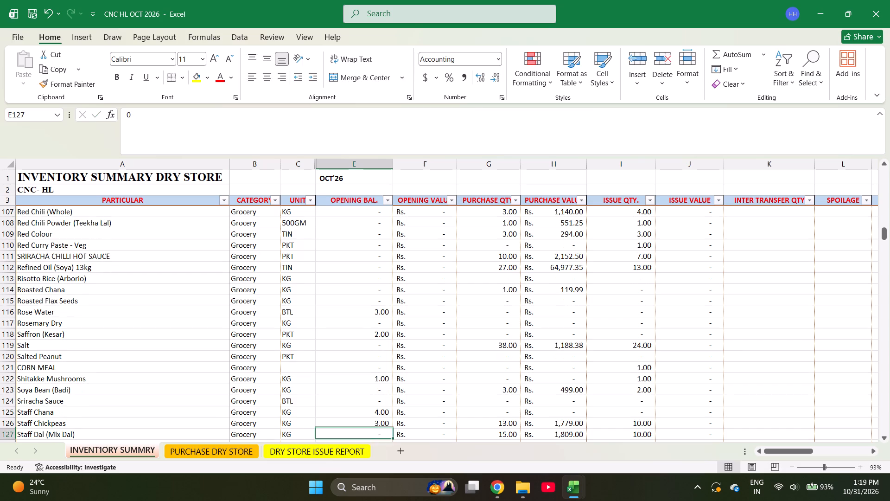
{"action": "key", "text": "Return"}
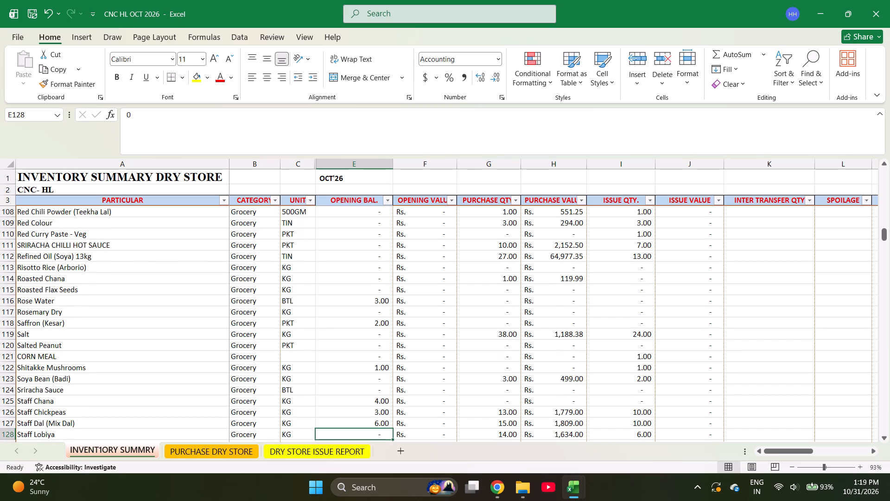
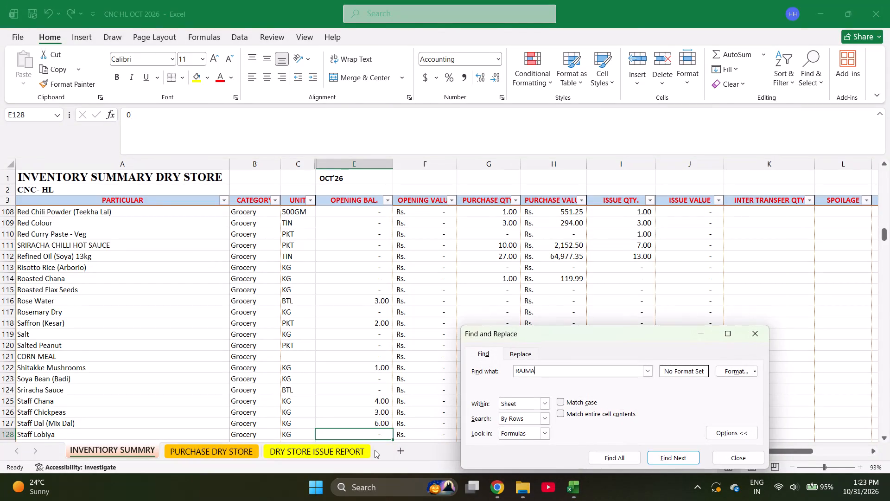
Enter an opening balance of 3 for the RAJMA item found by the search.
{"action": "key", "text": "Escape"}
{"action": "key", "text": "Right"}
{"action": "key", "text": "Right"}
{"action": "key", "text": "Right"}
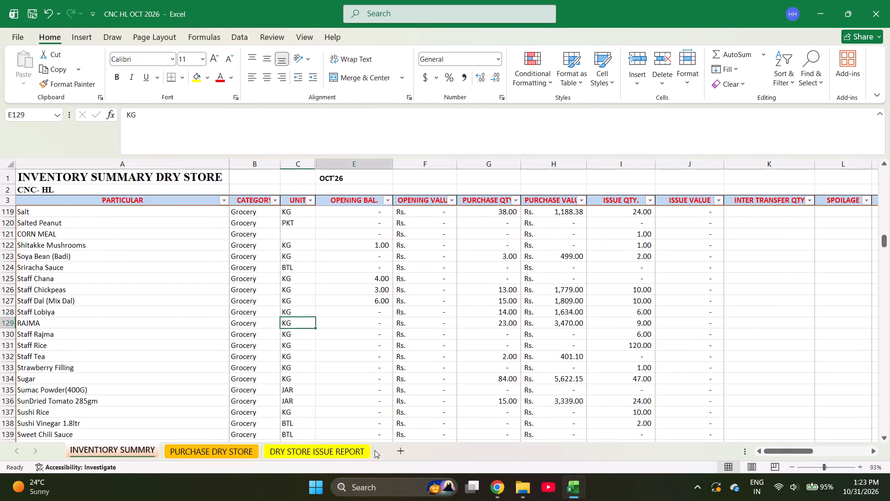
{"action": "key", "text": "3"}
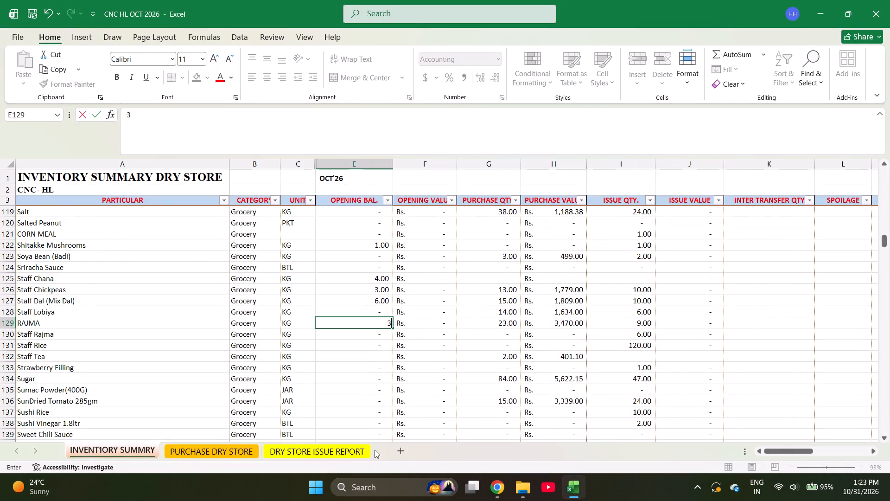
{"action": "key", "text": "Return"}
Search for RICE and enter an opening balance of 8 for Staff Rice.
{"action": "key", "text": "ctrl+f"}
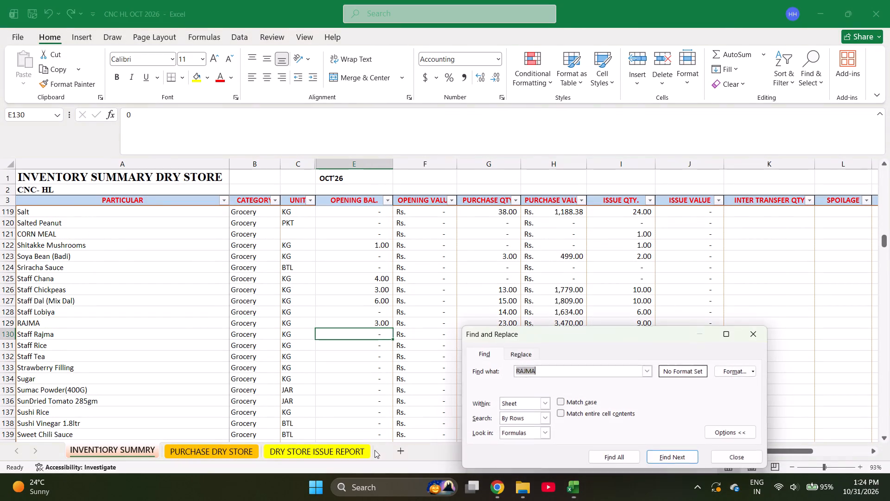
{"action": "type", "text": "RICE"}
{"action": "key", "text": "Return"}
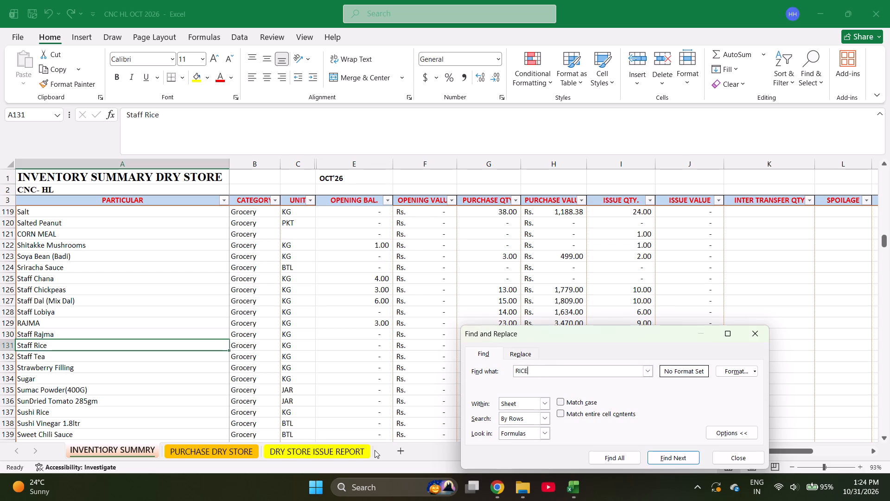
{"action": "key", "text": "Escape"}
{"action": "key", "text": "Right"}
{"action": "key", "text": "Right"}
{"action": "key", "text": "Right"}
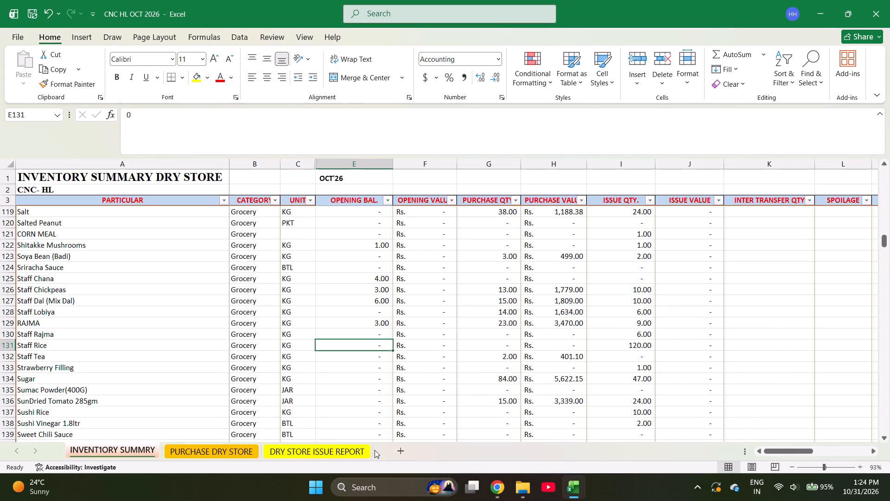
{"action": "key", "text": "8"}
{"action": "key", "text": "Return"}
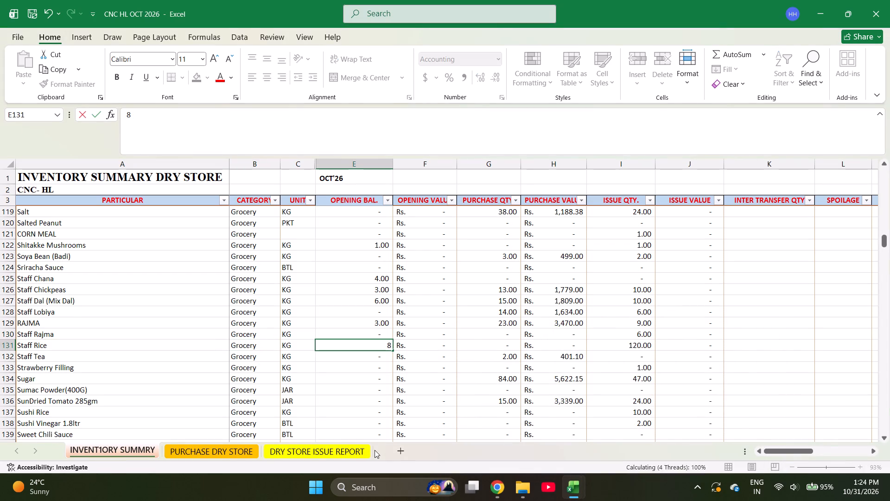
Search for STAFF T and enter an opening balance of 1 for Staff Tea.
{"action": "key", "text": "ctrl+f"}
{"action": "type", "text": "STAFF T"}
{"action": "key", "text": "Return"}
{"action": "key", "text": "Escape"}
{"action": "key", "text": "Right"}
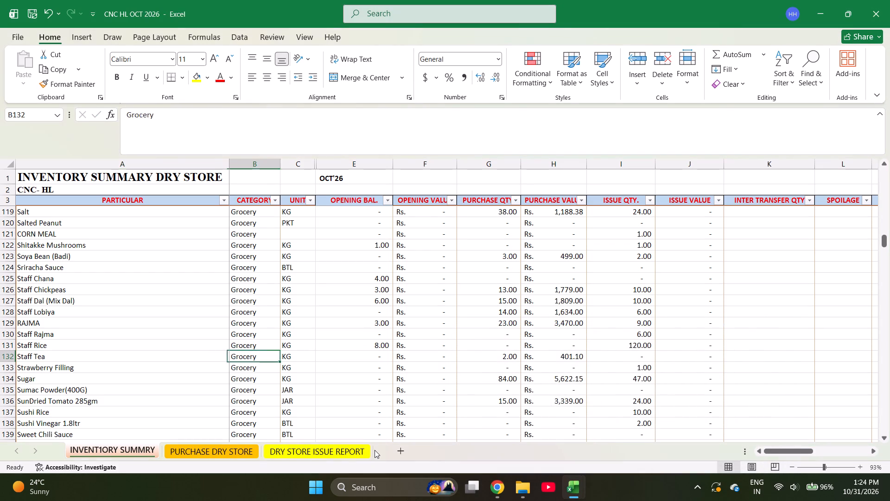
{"action": "key", "text": "Right"}
{"action": "key", "text": "Right"}
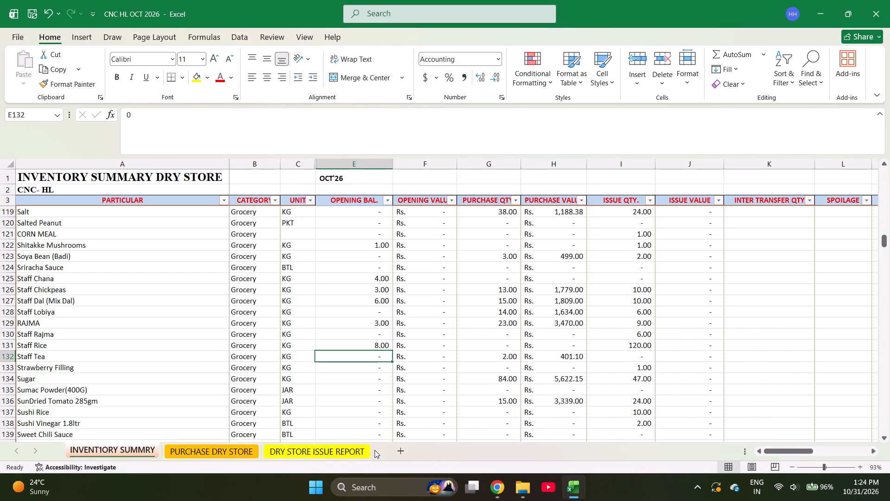
{"action": "key", "text": "1"}
{"action": "key", "text": "Return"}
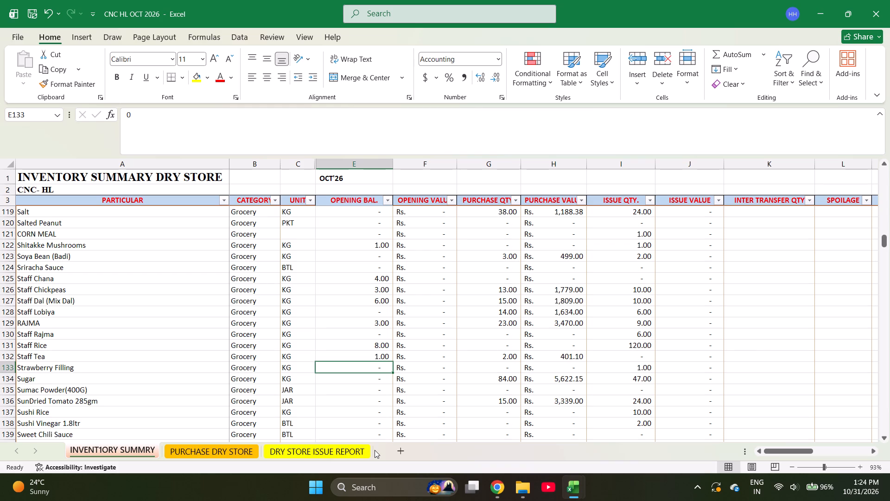
Search for FILL until Strawberry Filling is reached and enter an opening balance of 2 for it.
{"action": "key", "text": "ctrl+f"}
{"action": "type", "text": "FILL"}
{"action": "key", "text": "Return"}
{"action": "key", "text": "Escape"}
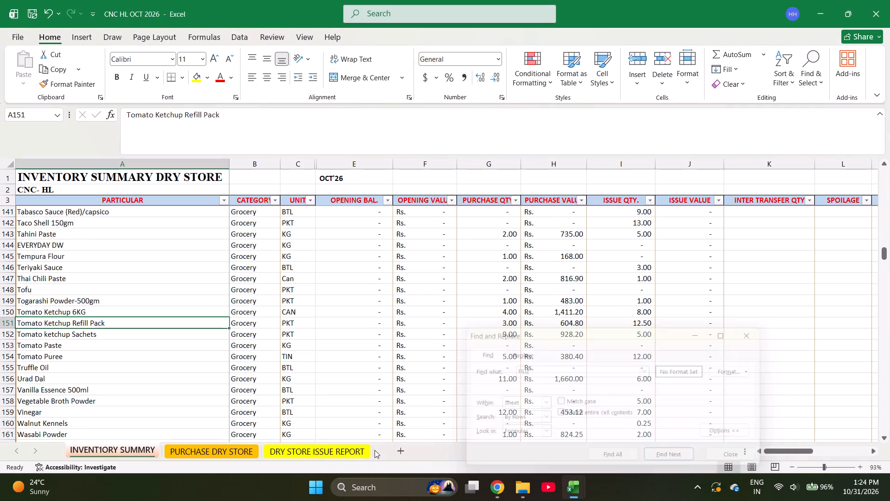
{"action": "key", "text": "ctrl+f"}
{"action": "key", "text": "Return"}
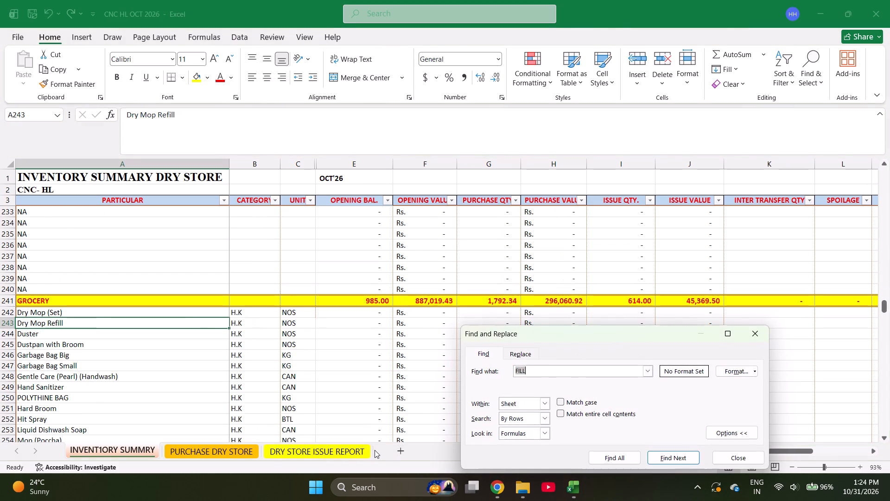
{"action": "key", "text": "Return"}
{"action": "key", "text": "Return"}
{"action": "key", "text": "Return"}
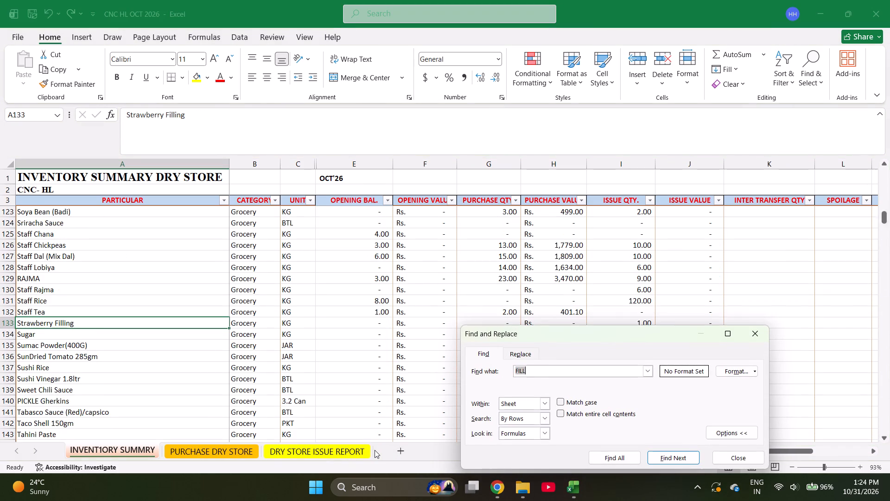
{"action": "key", "text": "Escape"}
{"action": "key", "text": "Right"}
{"action": "key", "text": "Right"}
{"action": "key", "text": "Right"}
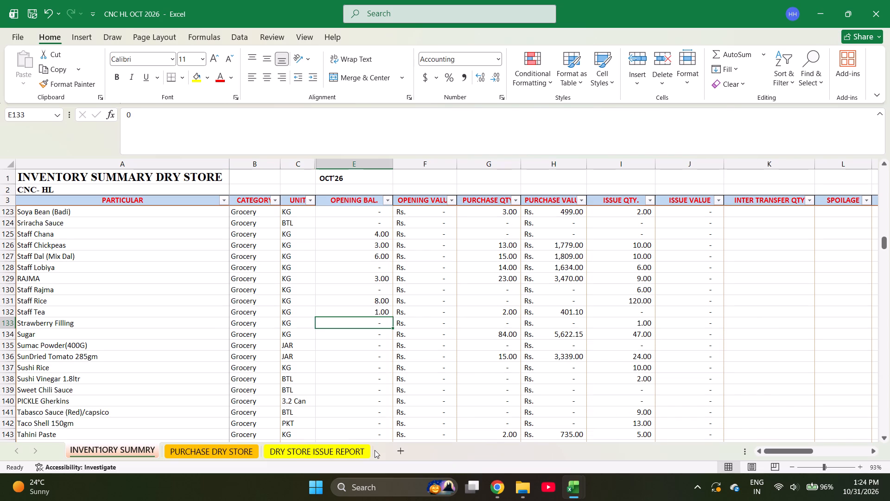
{"action": "key", "text": "2"}
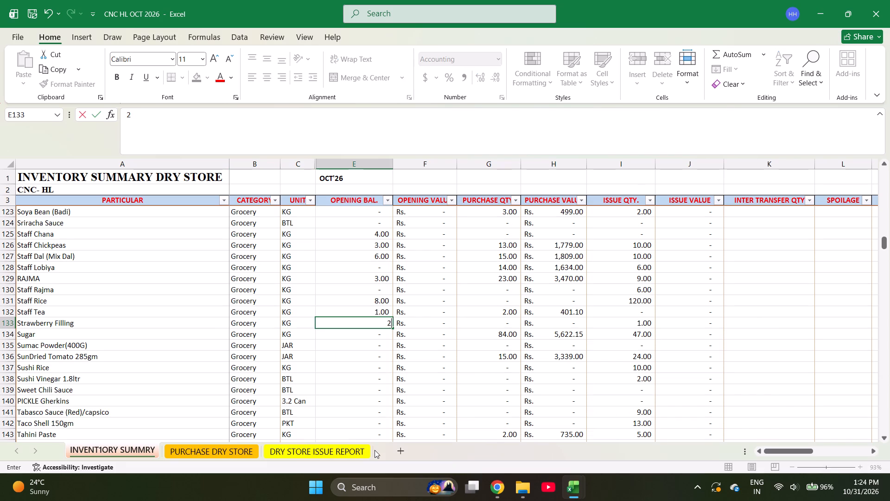
{"action": "key", "text": "Return"}
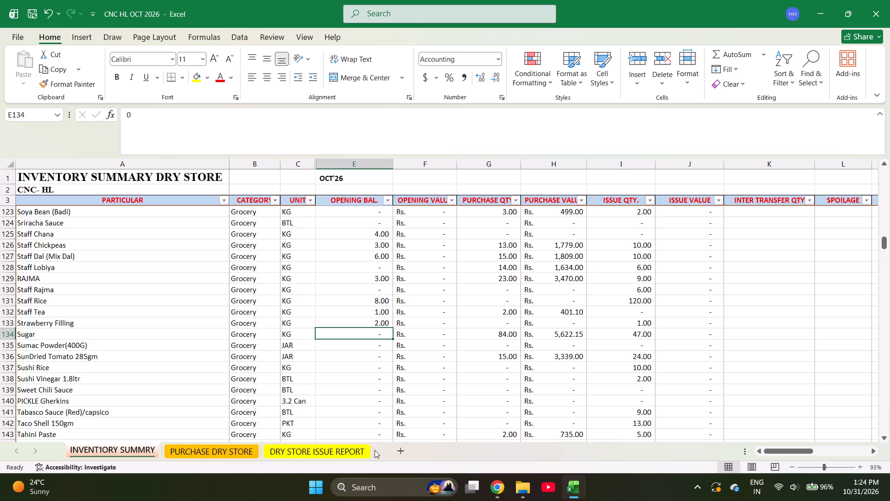
Search for SUMAC and enter an opening balance of 1 for Sumac Powder(400G).
{"action": "key", "text": "ctrl+f"}
{"action": "type", "text": "SUMAC"}
{"action": "key", "text": "Return"}
{"action": "key", "text": "Escape"}
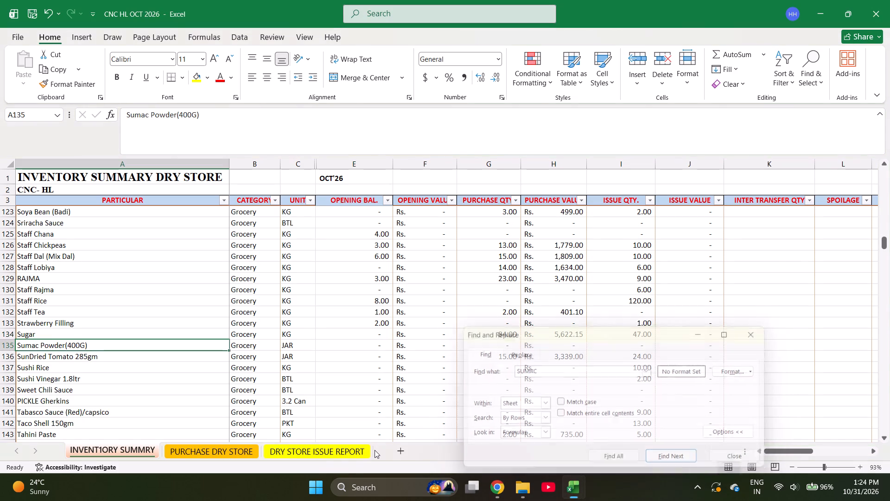
{"action": "key", "text": "Right"}
{"action": "key", "text": "Right"}
{"action": "key", "text": "Right"}
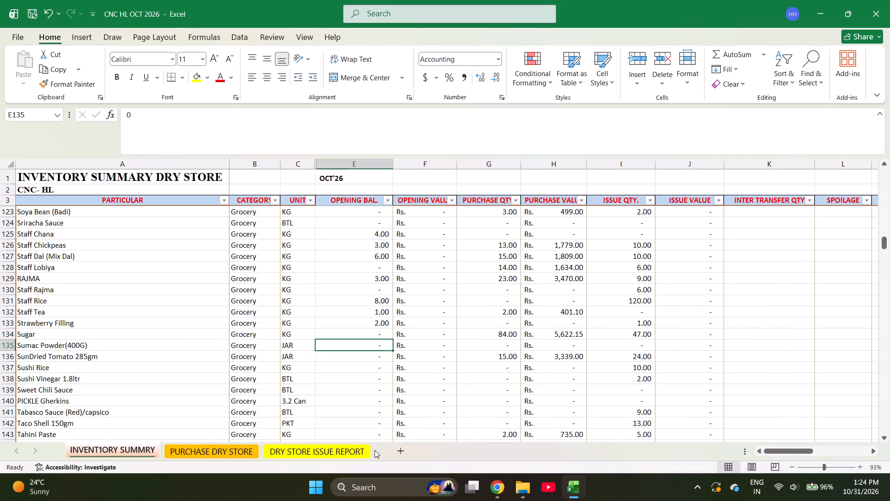
{"action": "key", "text": "1"}
{"action": "key", "text": "Return"}
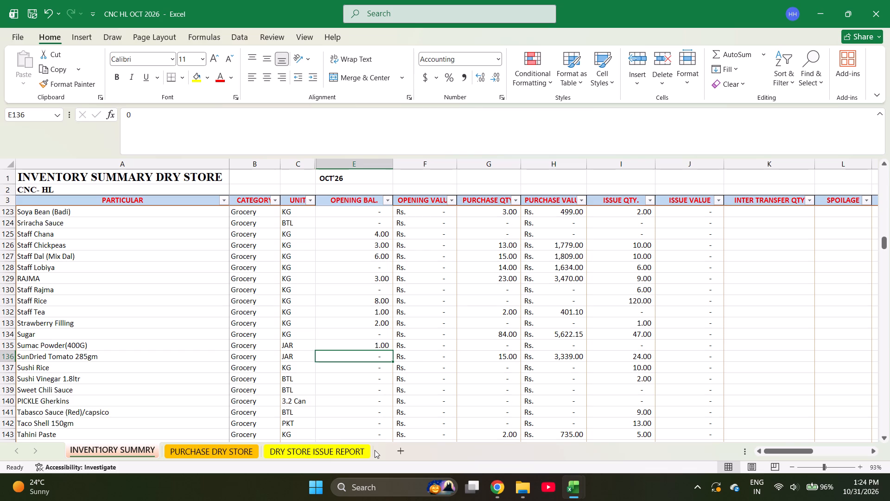
Enter opening balances of 55 for SunDried Tomato 285gm, 60 for Sushi Rice, 4 for Sushi Vinegar 1.8ltr and 6 for Sweet Chili Sauce.
{"action": "type", "text": "55"}
{"action": "key", "text": "Return"}
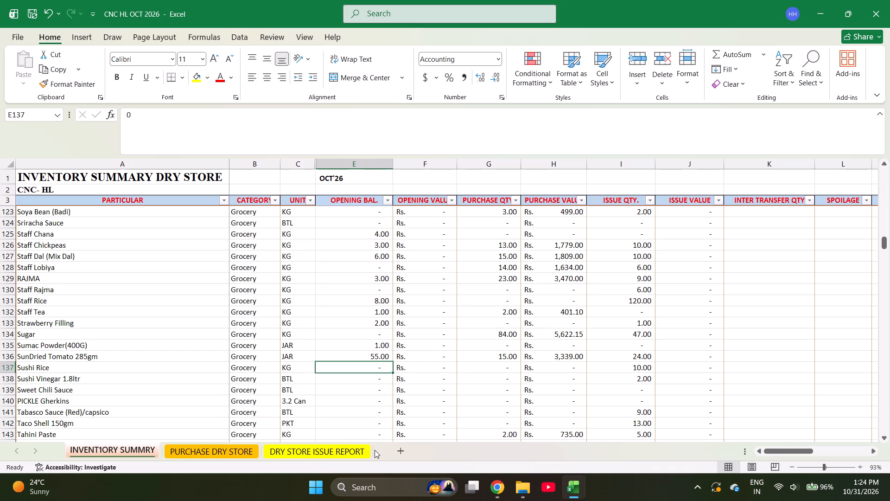
{"action": "type", "text": "60"}
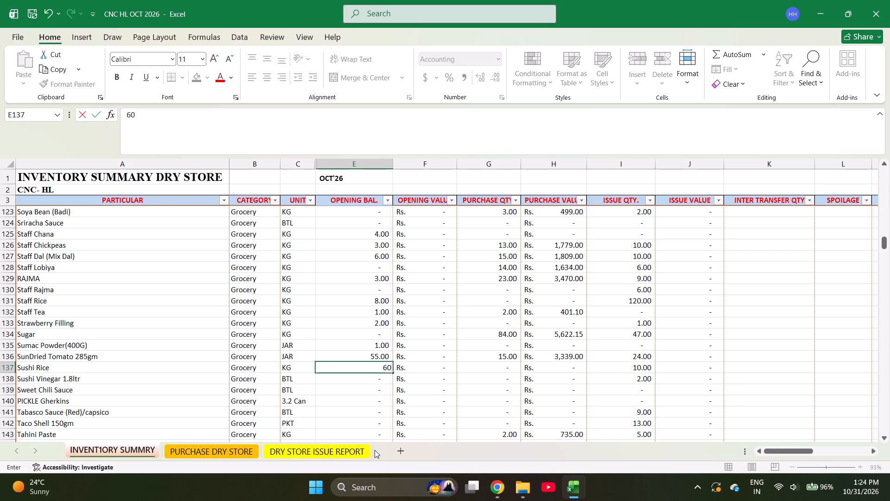
{"action": "key", "text": "Return"}
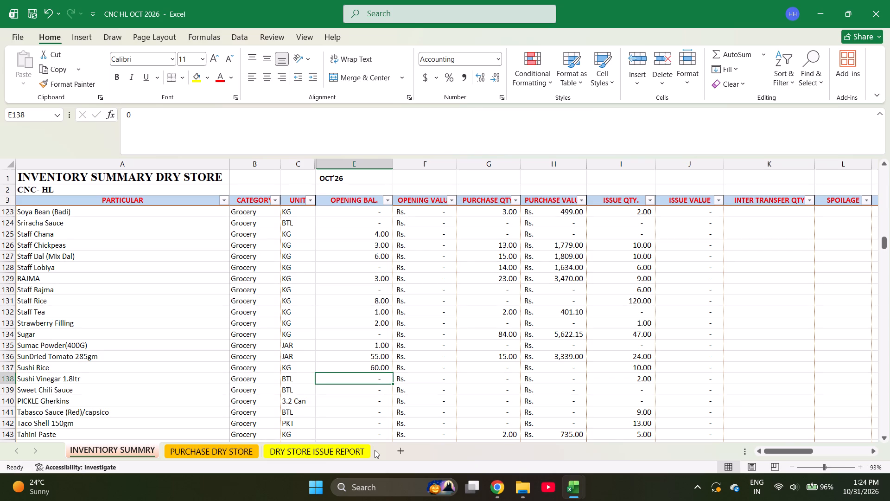
{"action": "key", "text": "4"}
{"action": "key", "text": "Return"}
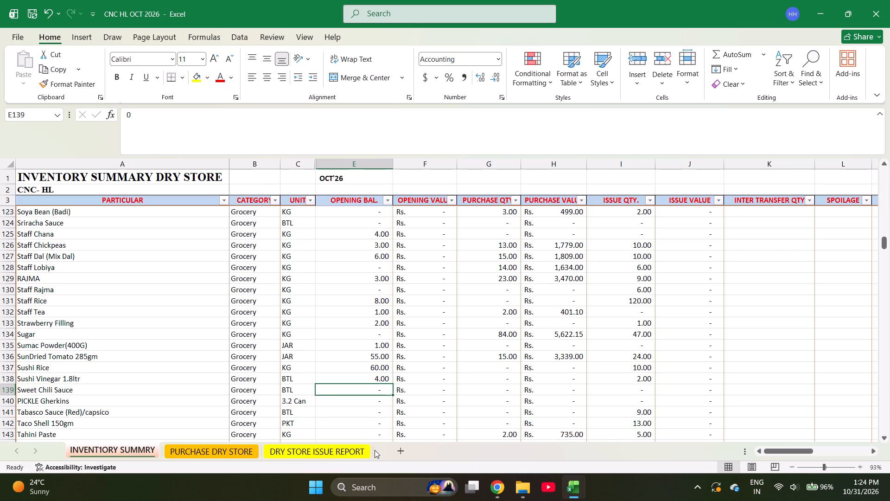
{"action": "key", "text": "6"}
{"action": "key", "text": "Return"}
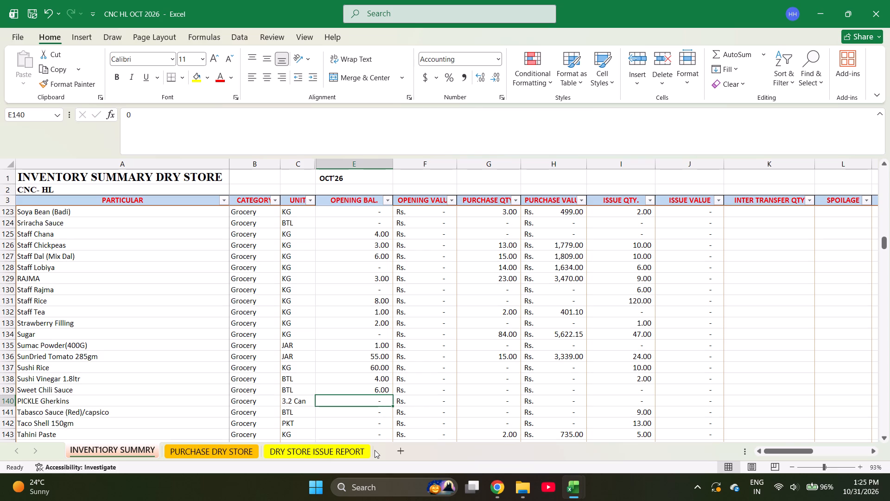
Enter opening balances of 3 for PICKLE Gherkins, 24 for Tabasco Sauce (Red)/capsico and 15 for Taco Shell 150gm.
{"action": "key", "text": "3"}
{"action": "key", "text": "Return"}
{"action": "type", "text": "24"}
{"action": "key", "text": "Return"}
{"action": "type", "text": "15"}
{"action": "key", "text": "Return"}
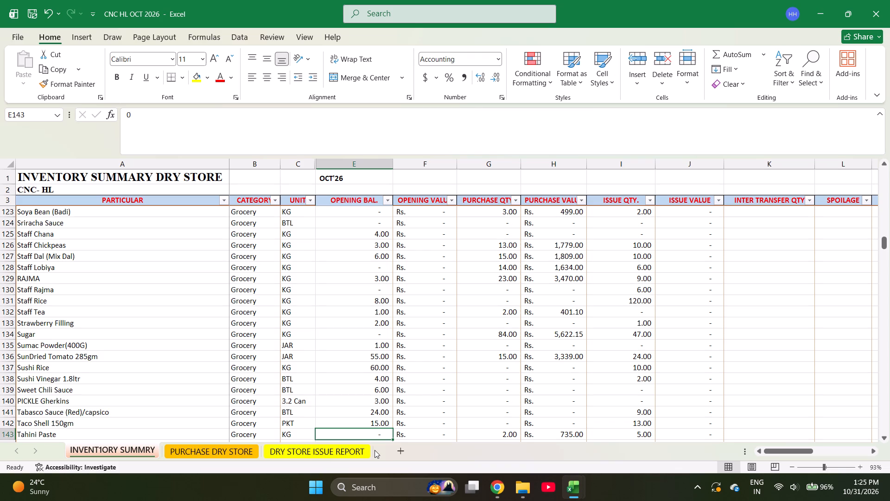
Enter opening balances of 5 for Teriyaki Sauce and 1 for Thai Chili Paste.
{"action": "key", "text": "Down"}
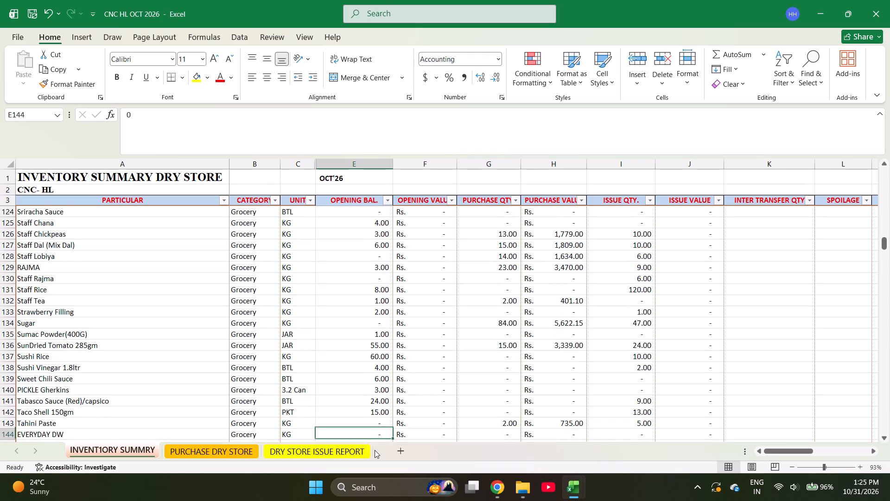
{"action": "key", "text": "Down"}
{"action": "key", "text": "Down"}
{"action": "key", "text": "Down"}
{"action": "key", "text": "Up"}
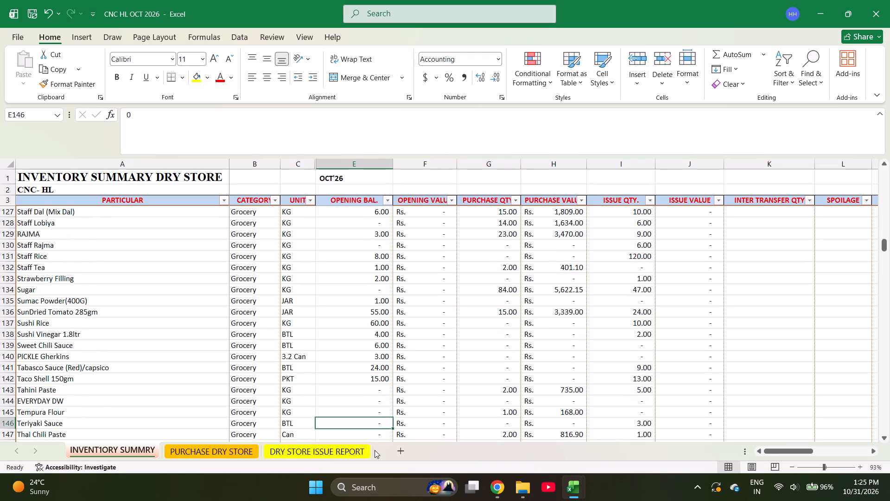
{"action": "key", "text": "5"}
{"action": "key", "text": "Return"}
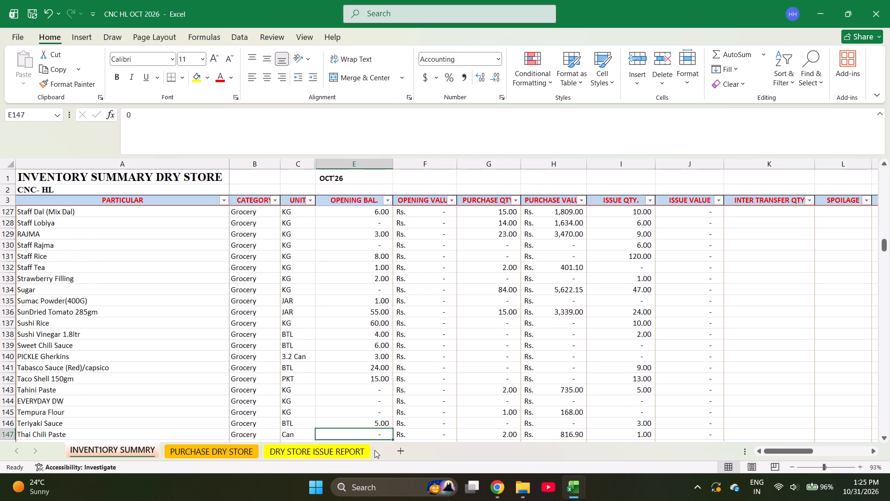
{"action": "key", "text": "1"}
{"action": "key", "text": "Return"}
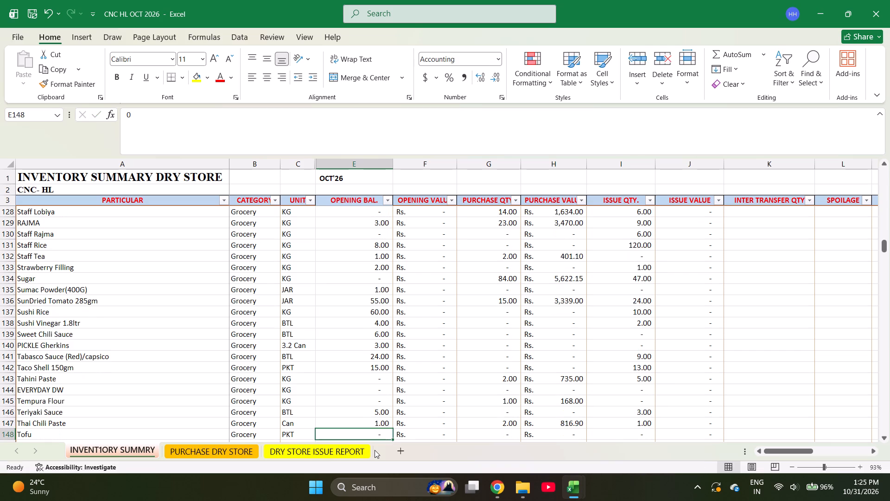
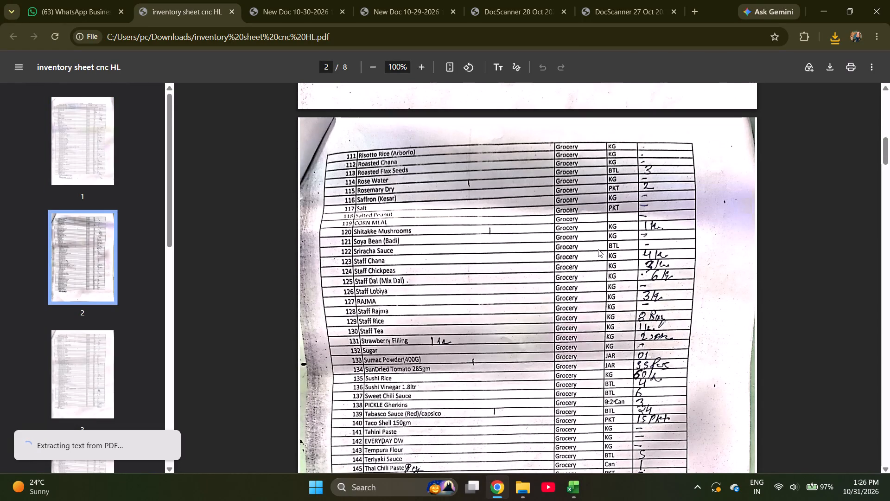
Read the handwritten quantities after Thai Chili Paste on the scanned inventory sheet, comparing the tomato ketchup entries with the inventory summary.
{"action": "key", "text": "Down"}
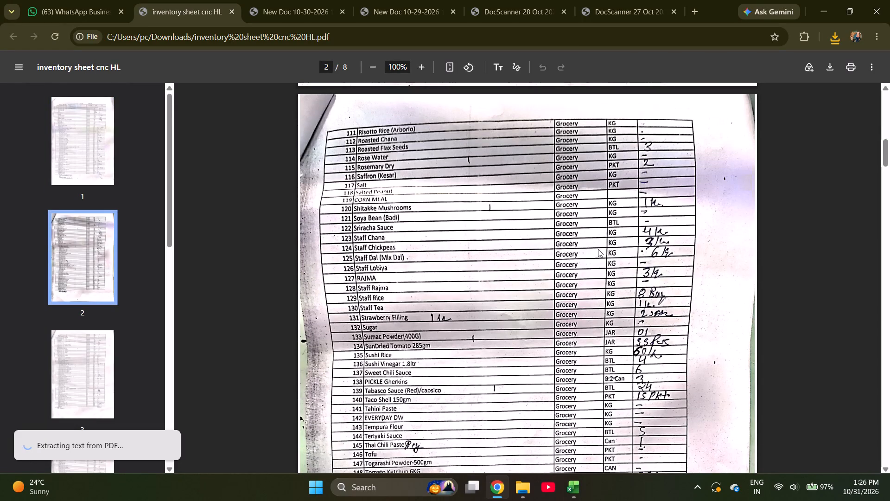
{"action": "key", "text": "Up"}
{"action": "key", "text": "alt+Tab"}
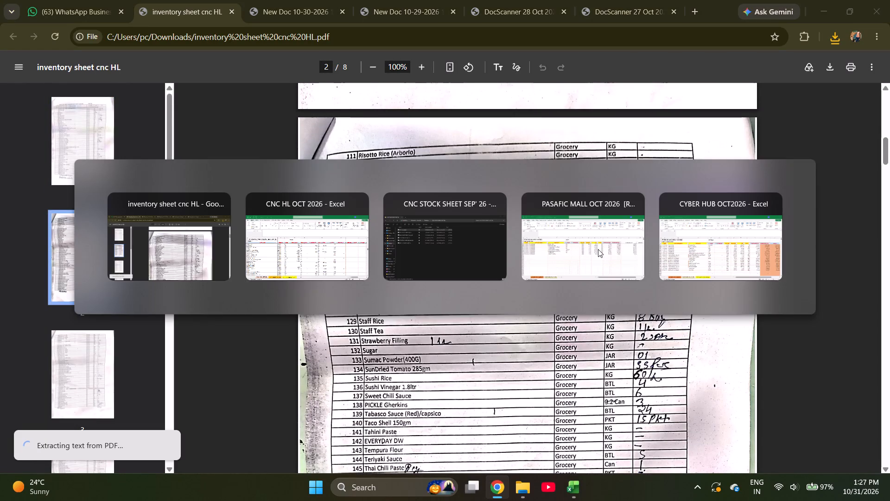
{"action": "key", "text": "alt+Tab"}
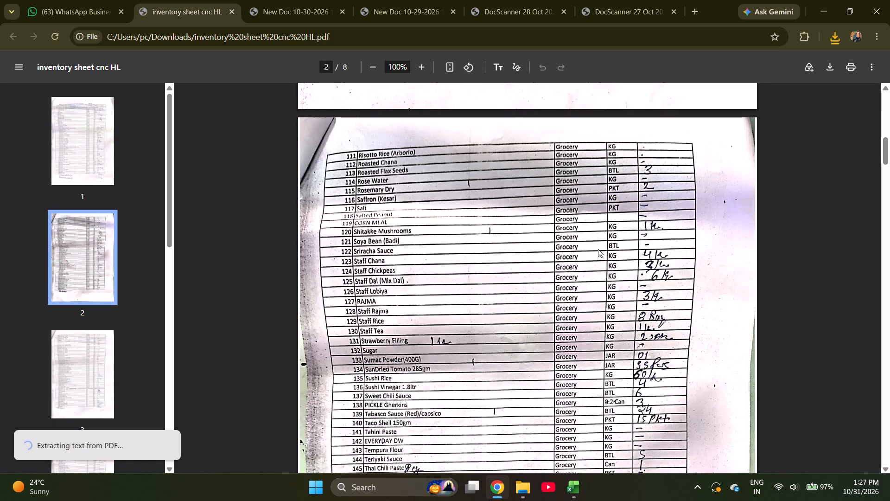
{"action": "key", "text": "Down"}
{"action": "key", "text": "Down"}
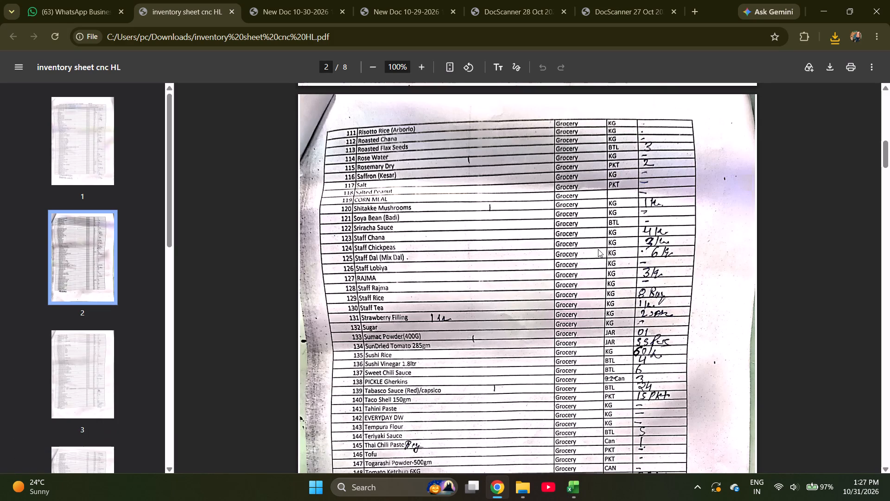
{"action": "key", "text": "Down"}
{"action": "key", "text": "Down"}
{"action": "key", "text": "Down"}
{"action": "key", "text": "Down"}
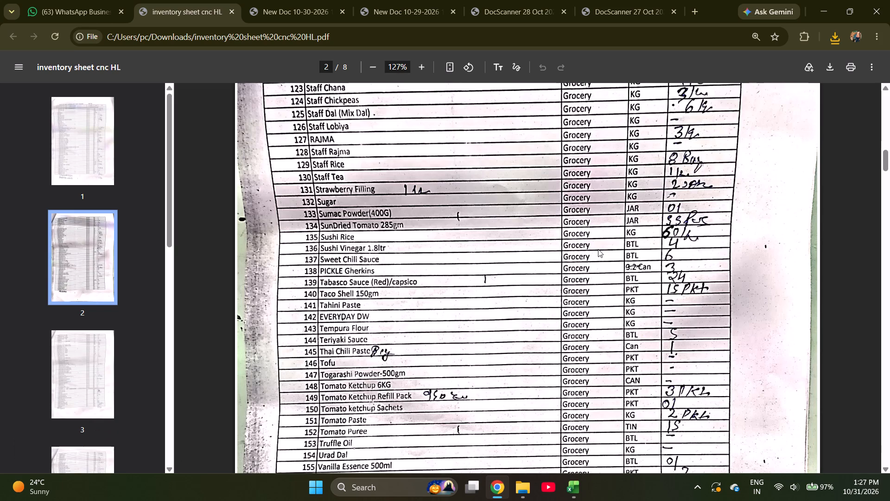
{"action": "scroll", "coordinate": [598, 249], "scroll_direction": "down", "scroll_amount": 1}
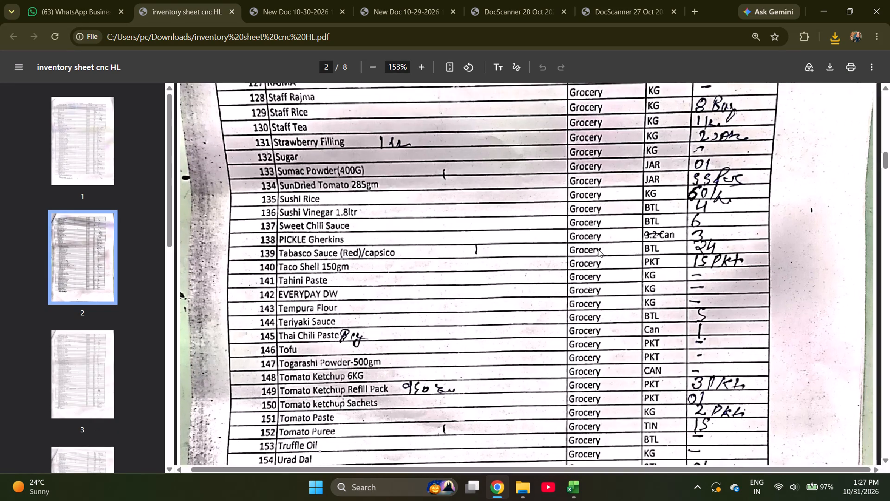
{"action": "scroll", "coordinate": [598, 249], "scroll_direction": "down", "scroll_amount": 1}
{"action": "key", "text": "alt+Tab"}
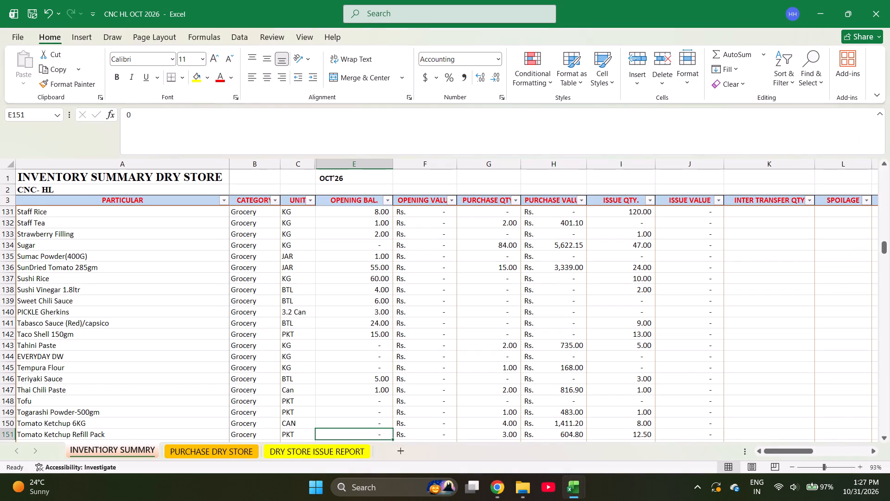
{"action": "key", "text": "alt+Tab"}
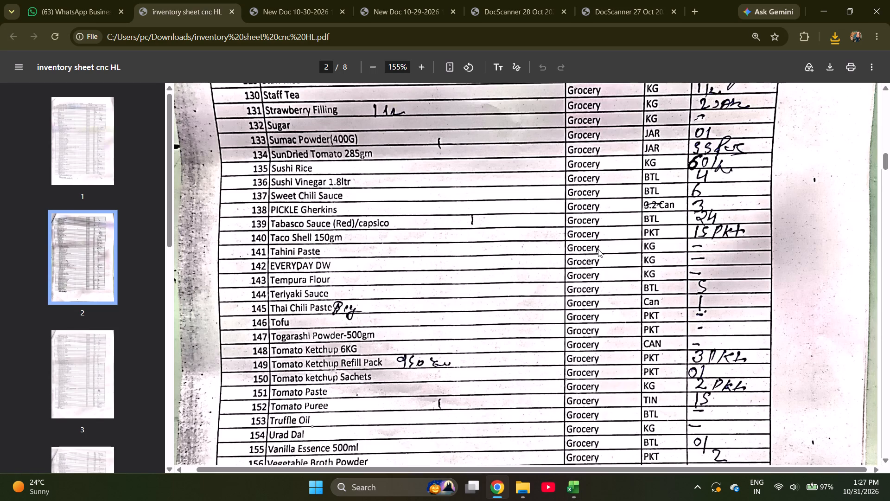
{"action": "key", "text": "alt+Tab"}
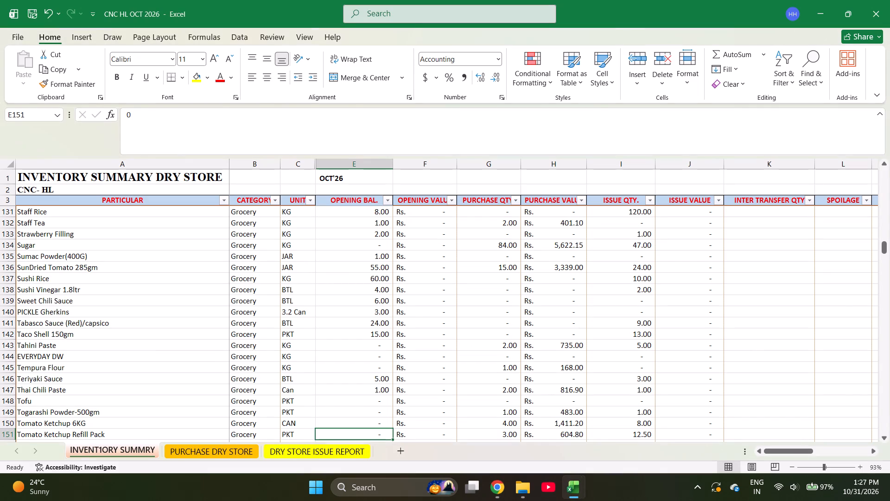
Search the inventory summary for KETCH and enter an opening balance of 3 for KISSAN KETCHUP DIP 930GM.
{"action": "key", "text": "ctrl+f"}
{"action": "type", "text": "KETCH"}
{"action": "key", "text": "Return"}
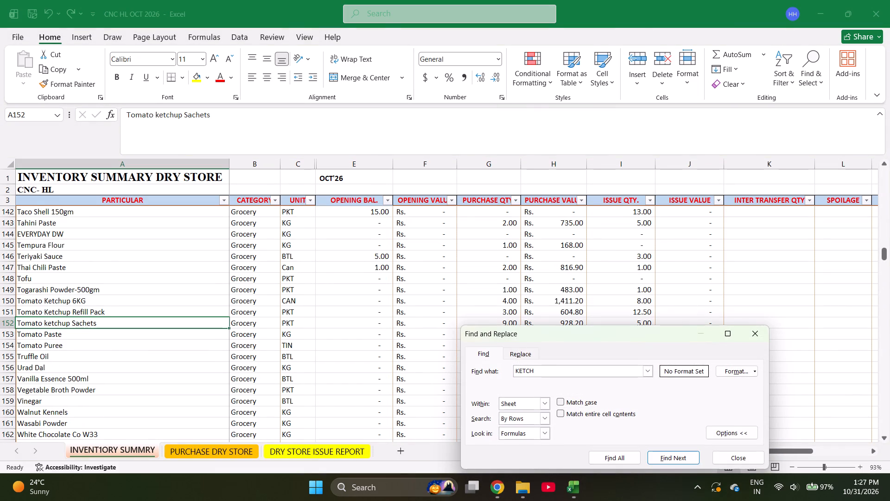
{"action": "key", "text": "Return"}
{"action": "key", "text": "Return"}
{"action": "key", "text": "Return"}
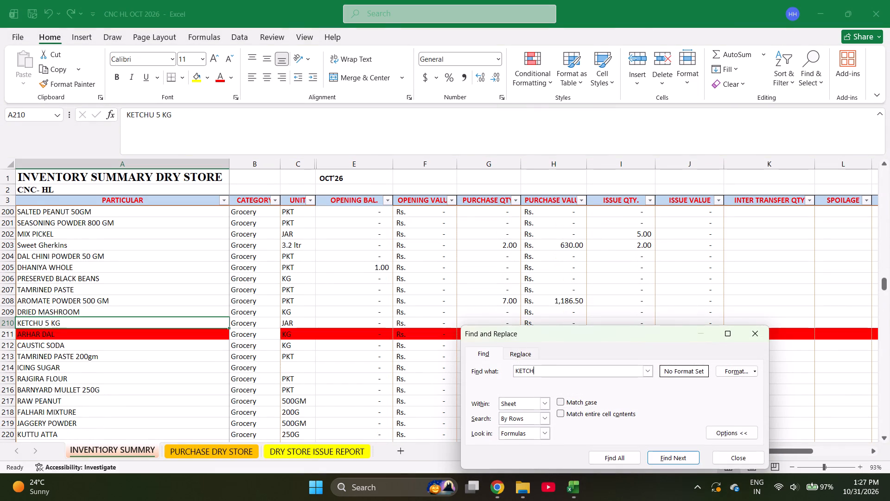
{"action": "key", "text": "Return"}
{"action": "key", "text": "Return"}
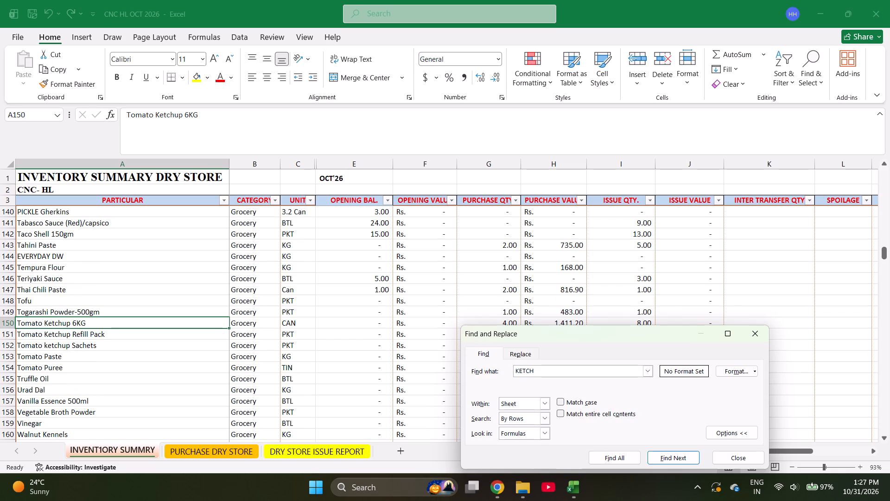
{"action": "key", "text": "Return"}
{"action": "key", "text": "Return"}
{"action": "key", "text": "Return"}
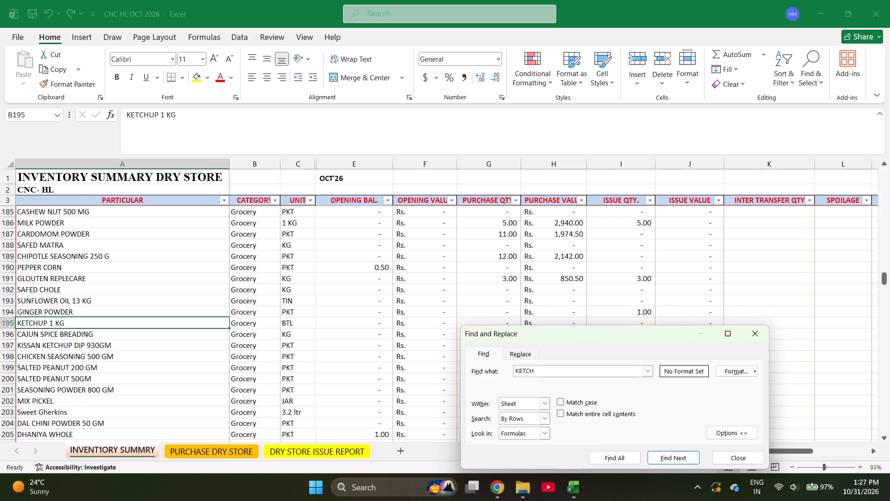
{"action": "key", "text": "Escape"}
{"action": "key", "text": "alt+Tab"}
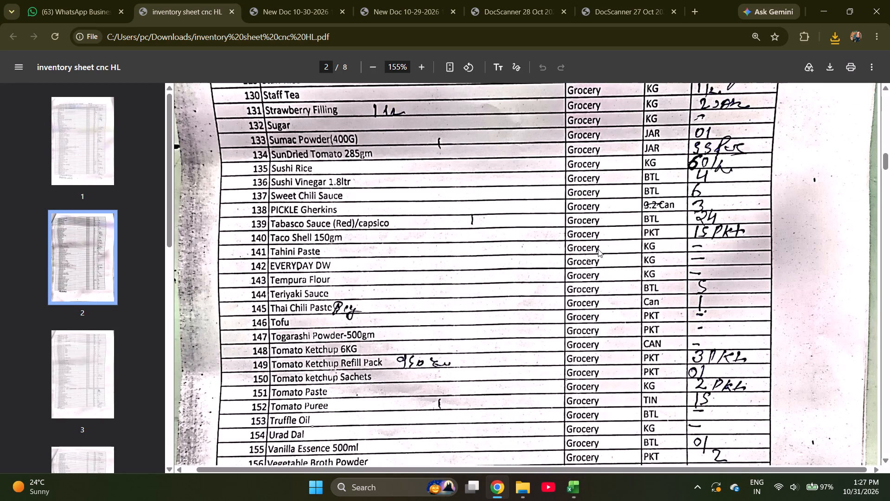
{"action": "key", "text": "alt+Tab"}
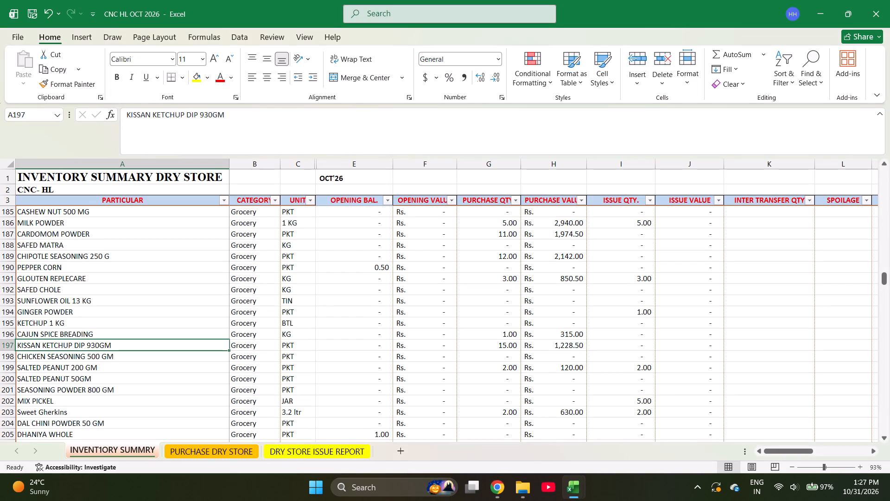
{"action": "key", "text": "Right"}
{"action": "key", "text": "Right"}
{"action": "key", "text": "Right"}
{"action": "key", "text": "alt+Tab"}
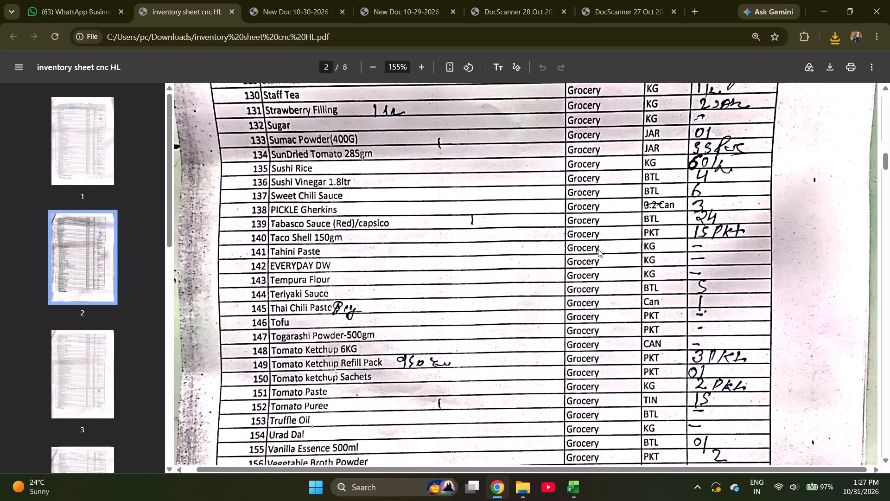
{"action": "key", "text": "alt+Tab"}
{"action": "key", "text": "3"}
{"action": "key", "text": "Return"}
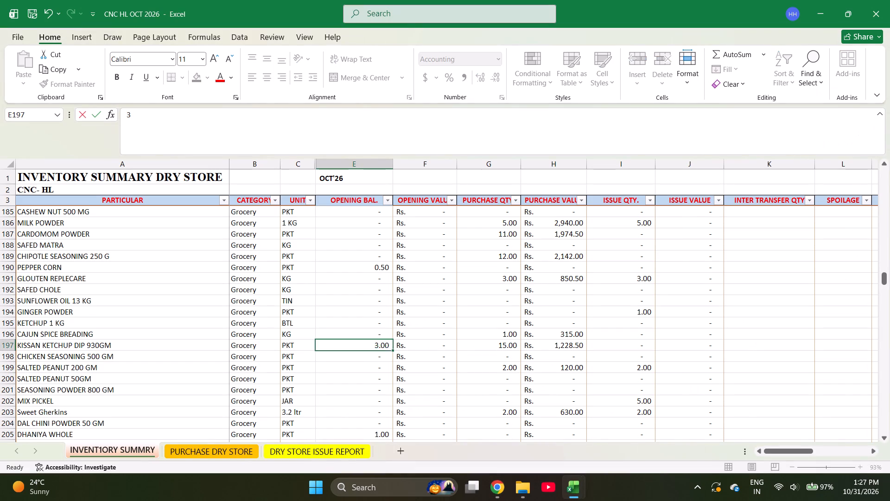
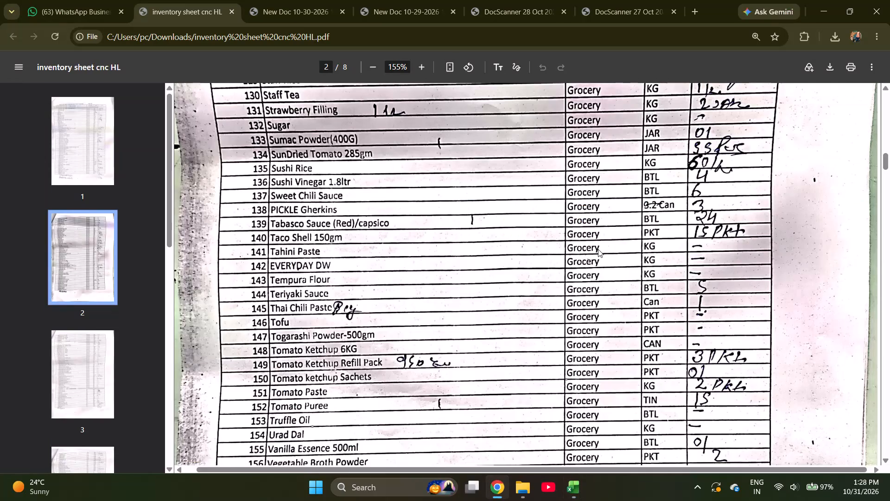
Locate the tomato ketchup entries in the inventory summary and enter an opening balance of 1 for Tomato ketchup Sachets.
{"action": "key", "text": "alt+Tab"}
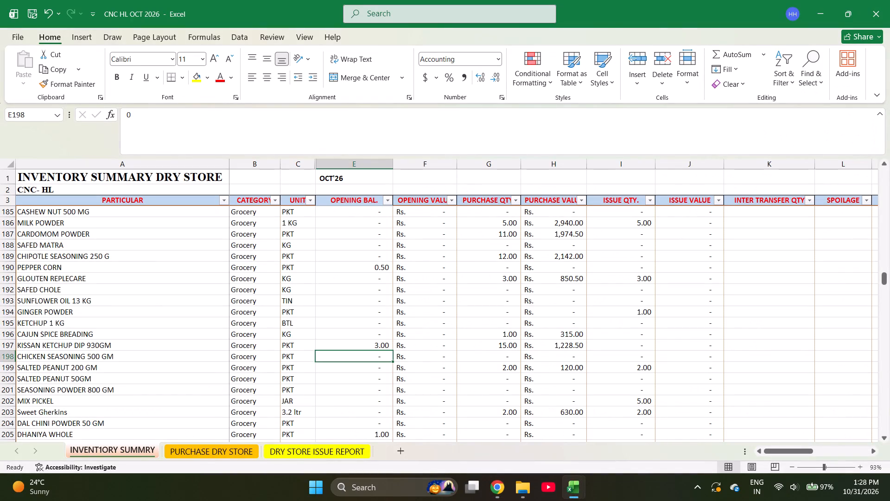
{"action": "key", "text": "ctrl+f"}
{"action": "key", "text": "Return"}
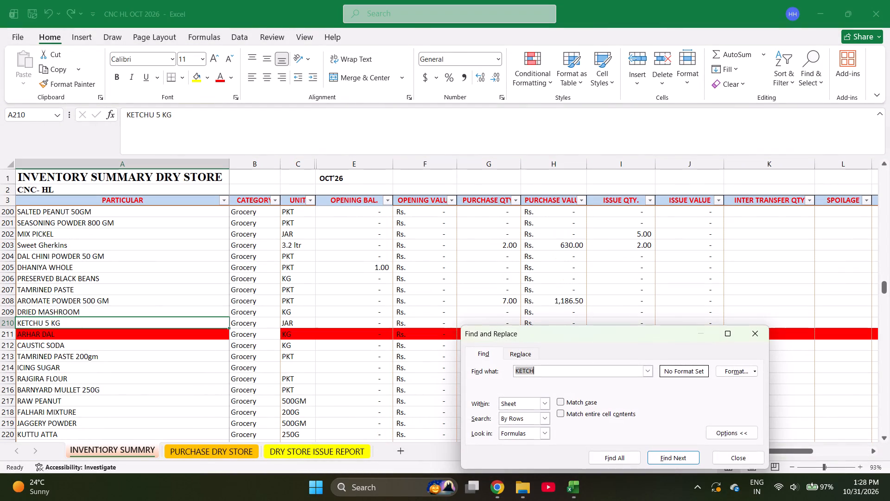
{"action": "key", "text": "Return"}
{"action": "key", "text": "Return"}
{"action": "key", "text": "Escape"}
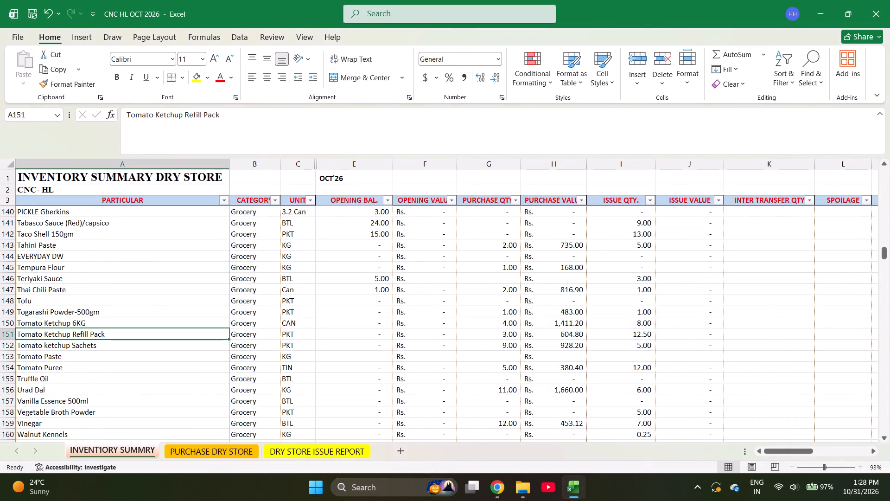
{"action": "key", "text": "Down"}
{"action": "key", "text": "Right"}
{"action": "key", "text": "Right"}
{"action": "key", "text": "Right"}
{"action": "key", "text": "alt+Tab"}
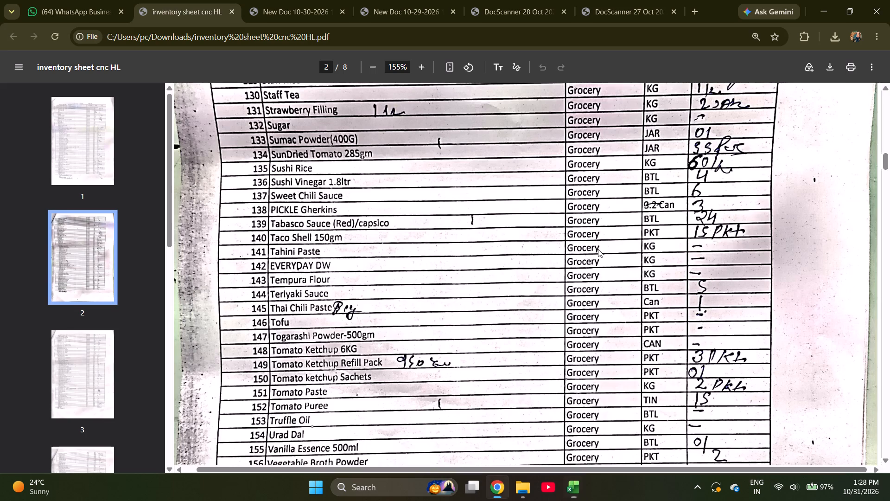
{"action": "key", "text": "alt+Tab"}
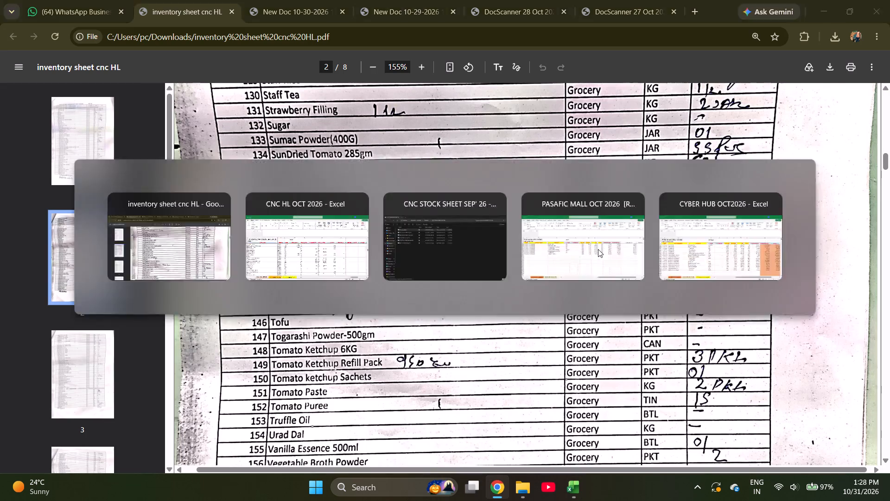
{"action": "key", "text": "1"}
{"action": "key", "text": "Return"}
Check the scanned inventory sheet and enter an opening balance of 2 for Tomato Paste.
{"action": "key", "text": "alt+Tab"}
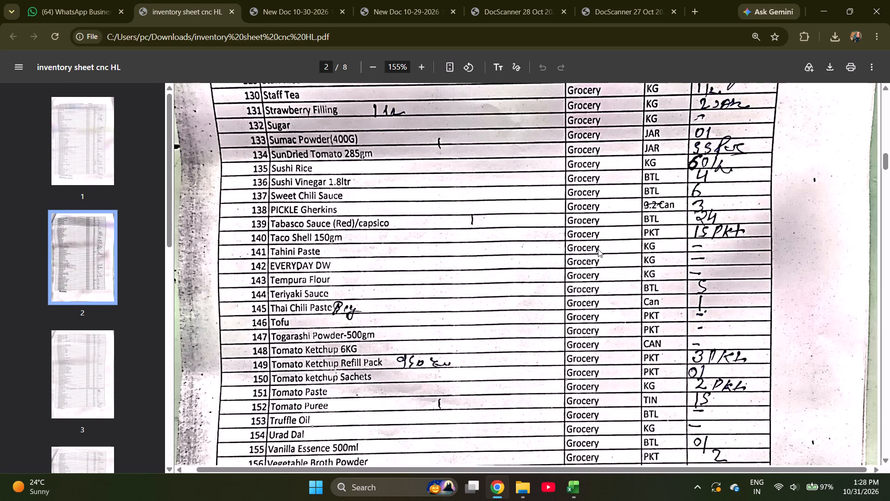
{"action": "key", "text": "alt+Tab"}
{"action": "key", "text": "alt+Tab"}
{"action": "key", "text": "alt+Tab"}
{"action": "key", "text": "2"}
{"action": "key", "text": "Return"}
Check the scanned inventory sheet and enter an opening balance of 15 for Tomato Puree.
{"action": "key", "text": "alt+Tab"}
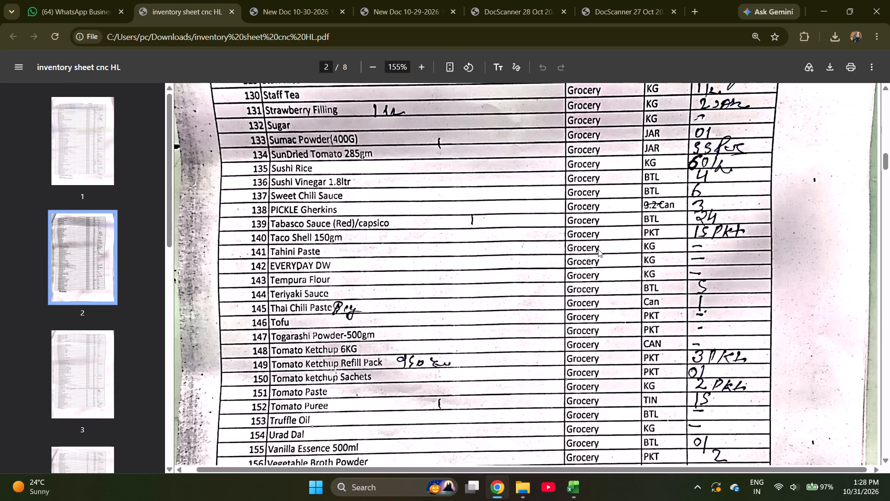
{"action": "key", "text": "alt+Tab"}
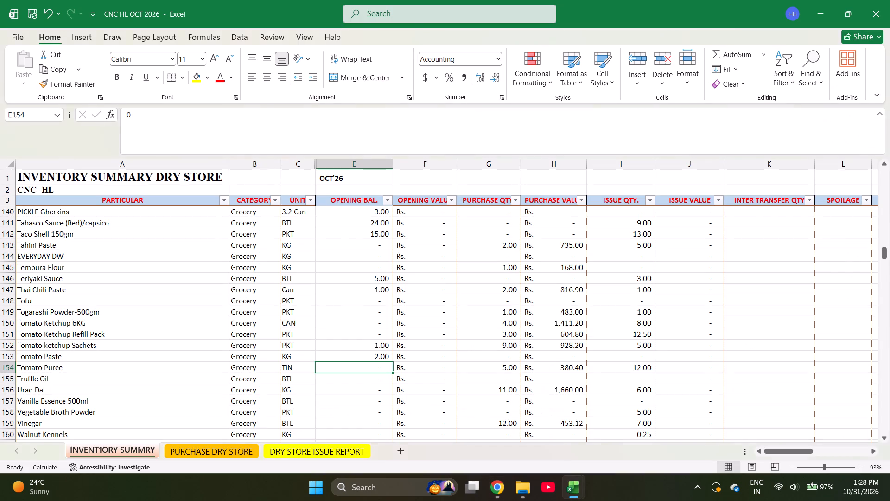
{"action": "key", "text": "alt+Tab"}
{"action": "key", "text": "alt+Tab"}
{"action": "key", "text": "Return"}
{"action": "key", "text": "Up"}
{"action": "key", "text": "alt+Tab"}
{"action": "key", "text": "alt+Tab"}
{"action": "type", "text": "15"}
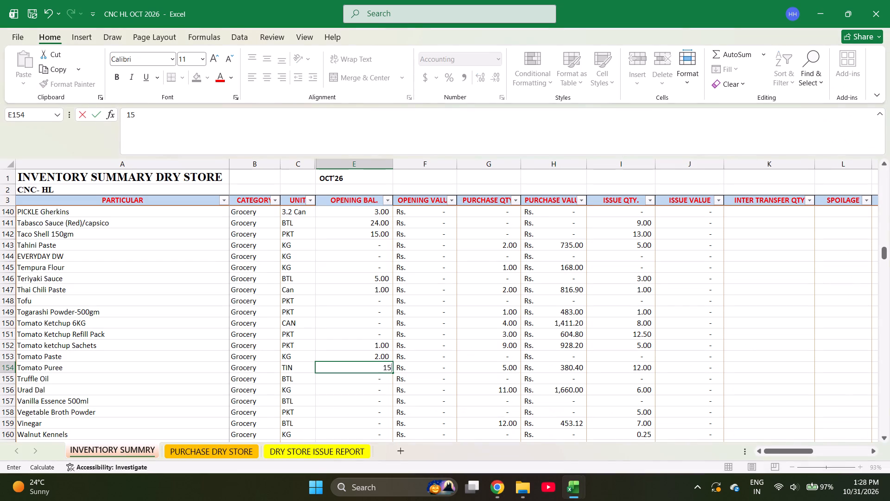
{"action": "key", "text": "Return"}
Read the handwritten quantities after Tomato Puree on the scanned inventory sheet.
{"action": "key", "text": "alt+Tab"}
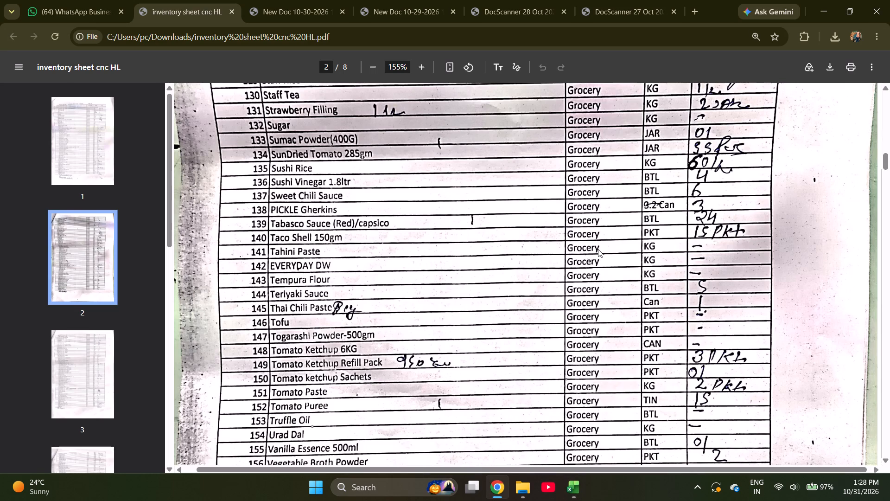
{"action": "key", "text": "Down"}
{"action": "key", "text": "Down"}
{"action": "key", "text": "Down"}
{"action": "key", "text": "Down"}
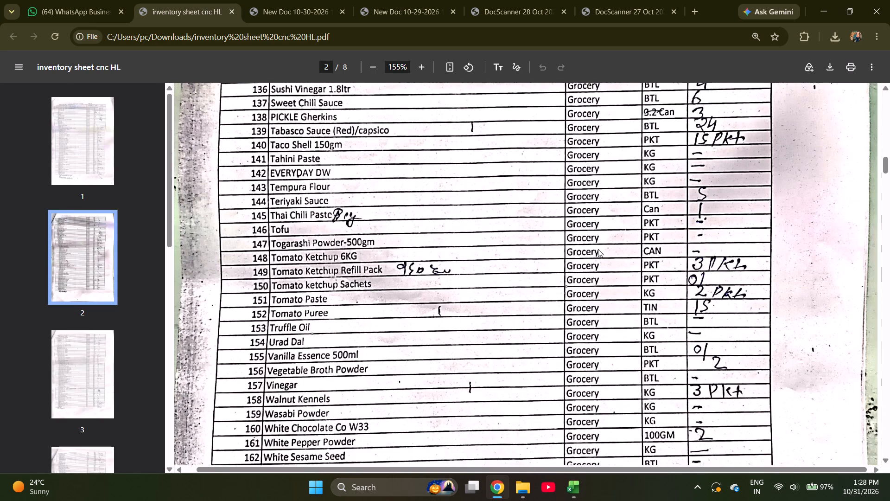
{"action": "key", "text": "alt+Tab"}
{"action": "key", "text": "alt+Tab"}
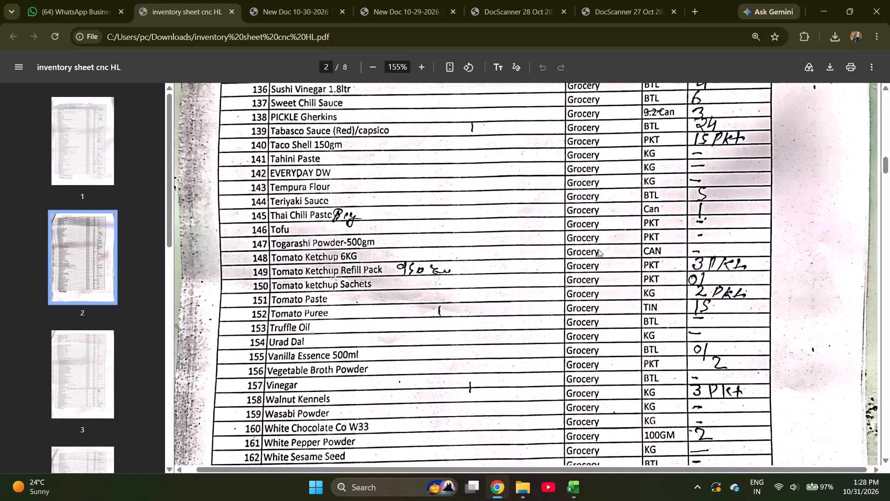
{"action": "key", "text": "Down"}
{"action": "key", "text": "Down"}
{"action": "key", "text": "Down"}
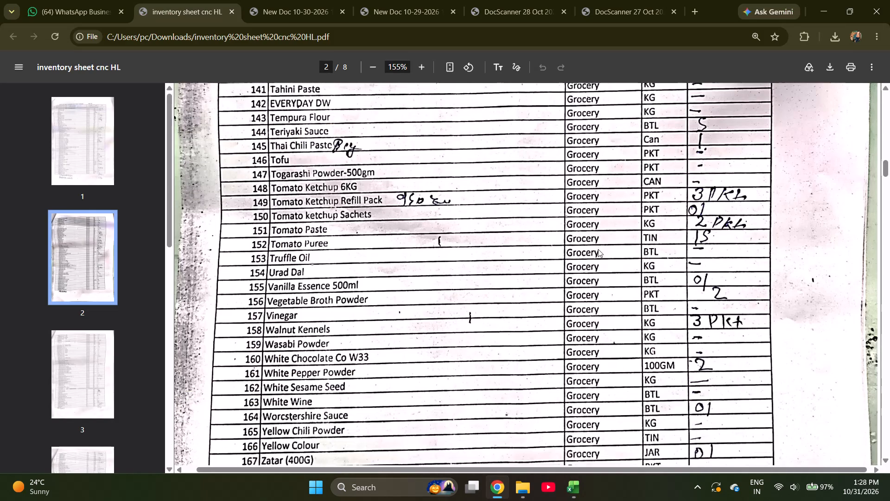
{"action": "key", "text": "alt+Tab"}
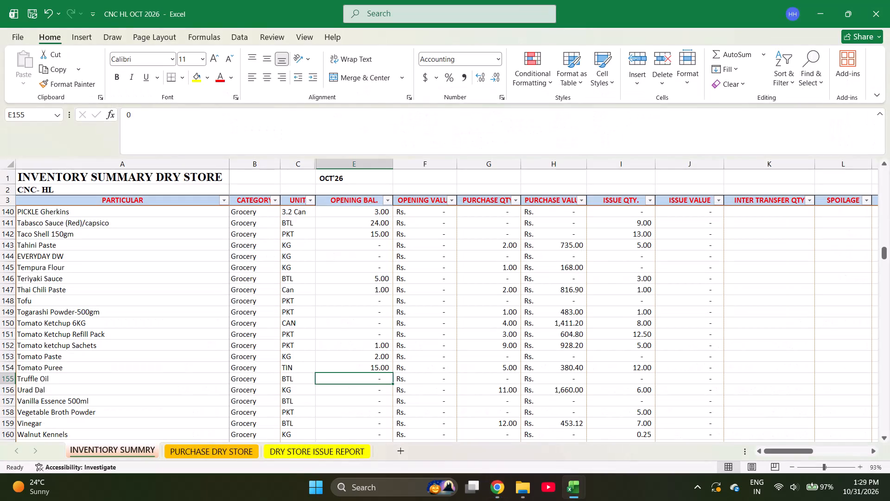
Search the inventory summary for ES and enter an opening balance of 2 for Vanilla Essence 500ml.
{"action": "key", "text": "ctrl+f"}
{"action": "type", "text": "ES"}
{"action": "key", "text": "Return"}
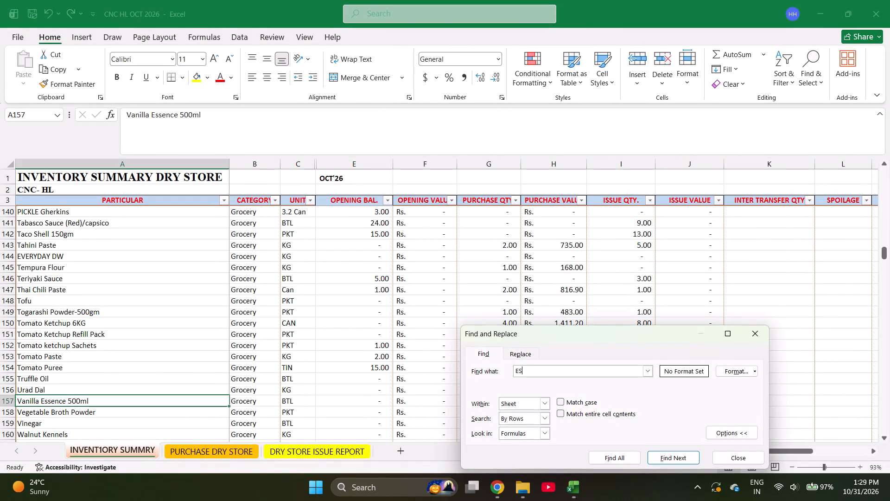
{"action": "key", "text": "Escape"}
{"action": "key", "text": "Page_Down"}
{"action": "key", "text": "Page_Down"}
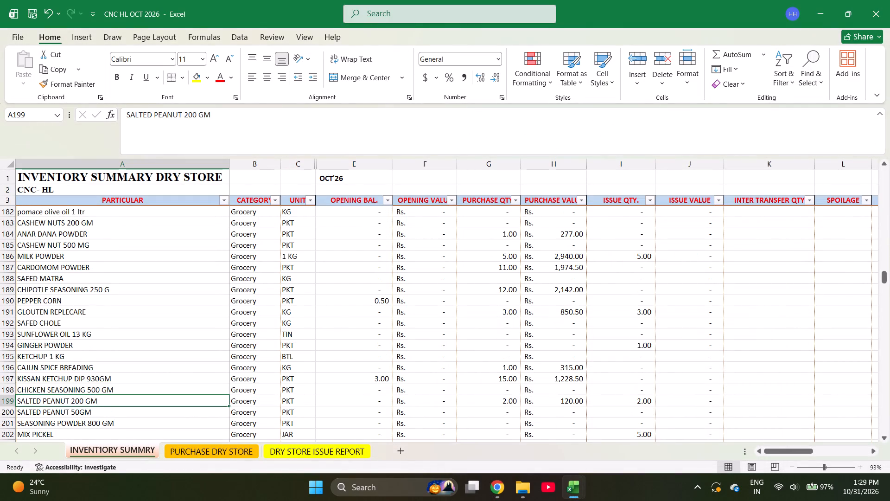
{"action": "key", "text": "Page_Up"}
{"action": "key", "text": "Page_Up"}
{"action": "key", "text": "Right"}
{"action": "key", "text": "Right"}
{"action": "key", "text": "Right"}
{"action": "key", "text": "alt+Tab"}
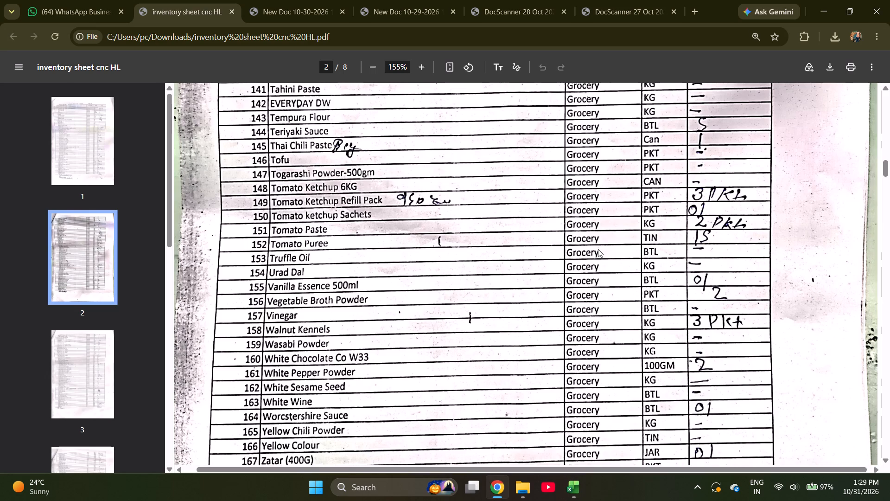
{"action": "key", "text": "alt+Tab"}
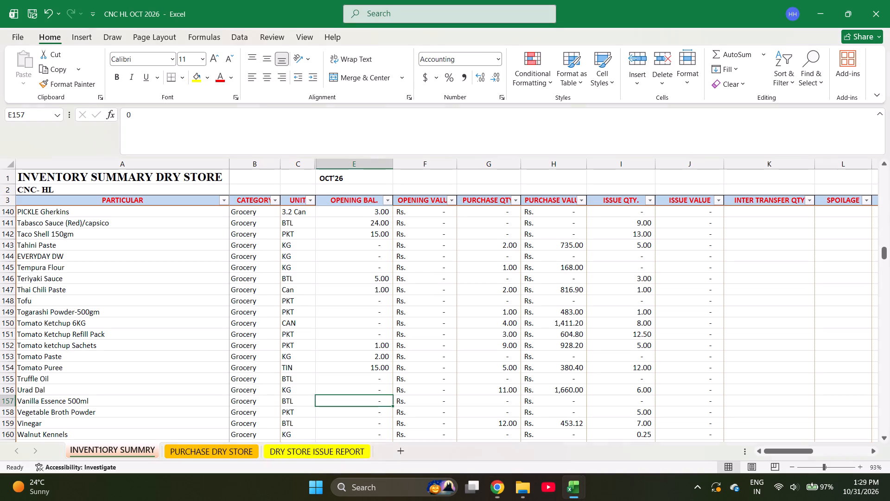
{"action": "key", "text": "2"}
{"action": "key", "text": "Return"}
Search the inventory summary for URAD and recheck the nearby handwritten quantities on the scanned inventory sheet.
{"action": "key", "text": "alt+Tab"}
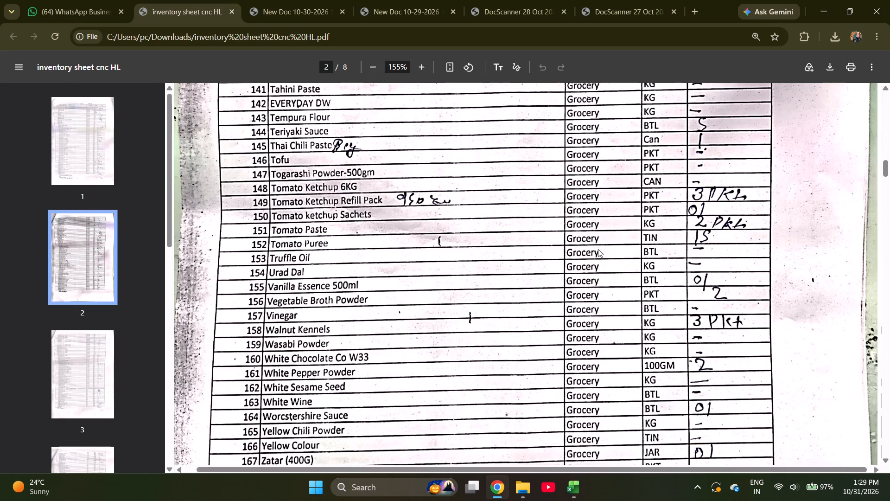
{"action": "key", "text": "alt+Tab"}
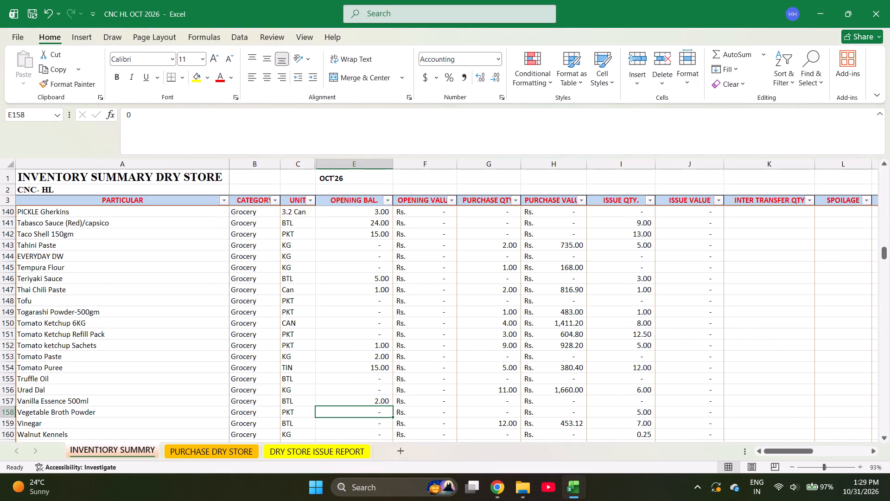
{"action": "key", "text": "ctrl+f"}
{"action": "type", "text": "UR"}
{"action": "type", "text": "AD"}
{"action": "key", "text": "Return"}
{"action": "key", "text": "Escape"}
{"action": "key", "text": "Page_Down"}
{"action": "key", "text": "Right"}
{"action": "key", "text": "Right"}
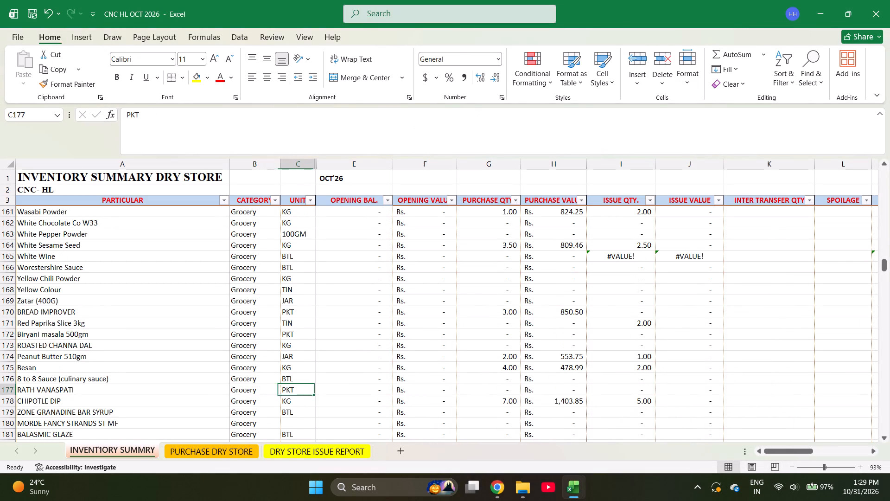
{"action": "key", "text": "Page_Up"}
{"action": "key", "text": "Right"}
{"action": "key", "text": "Right"}
{"action": "key", "text": "Left"}
{"action": "key", "text": "alt+Tab"}
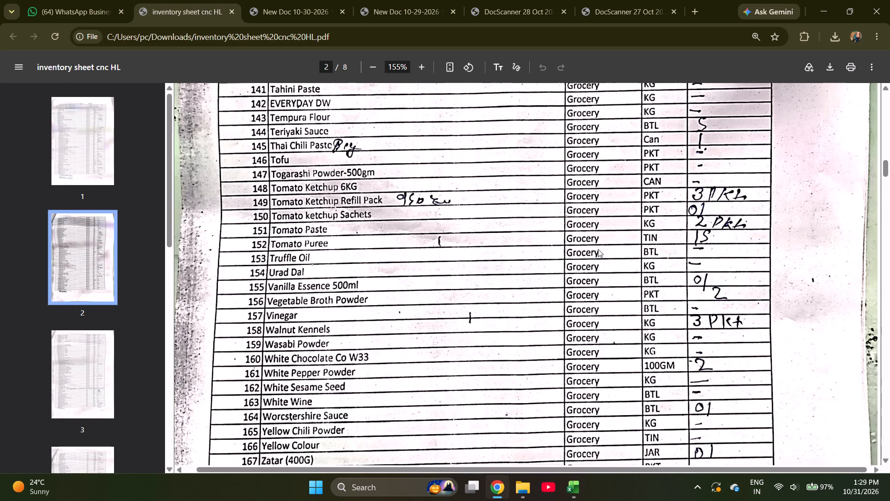
{"action": "key", "text": "alt+Tab"}
{"action": "key", "text": "alt+Tab"}
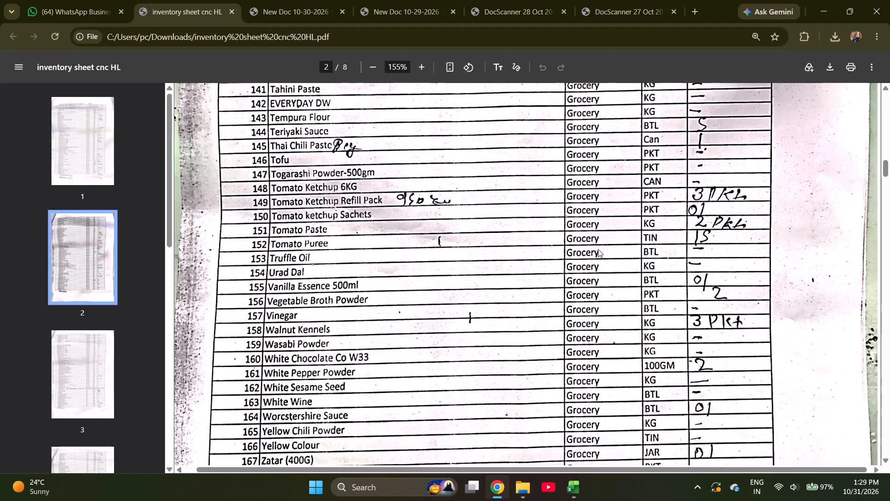
{"action": "key", "text": "alt+Tab"}
Undo the last opening balance entry and enter 1 for Vanilla Essence 500ml.
{"action": "key", "text": "ctrl+z"}
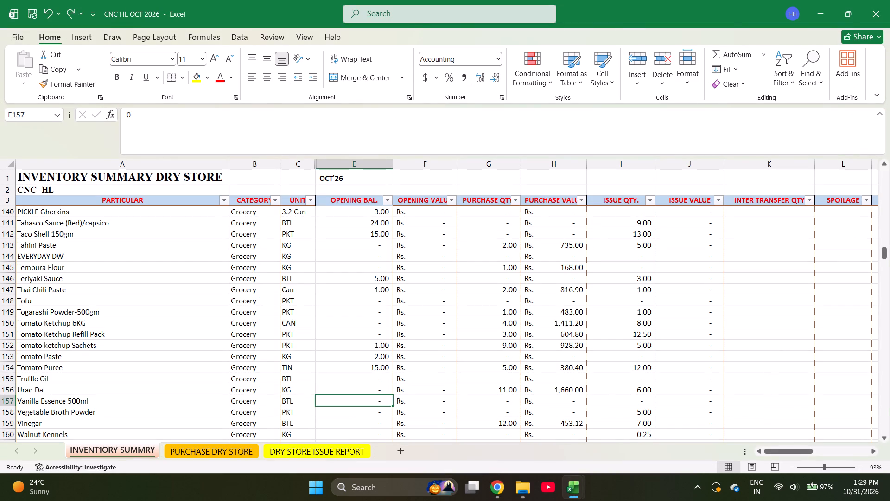
{"action": "key", "text": "1"}
{"action": "key", "text": "Return"}
Search the inventory summary for BROTH and enter an opening balance of 2 for Vegetable Broth Powder.
{"action": "key", "text": "alt+Tab"}
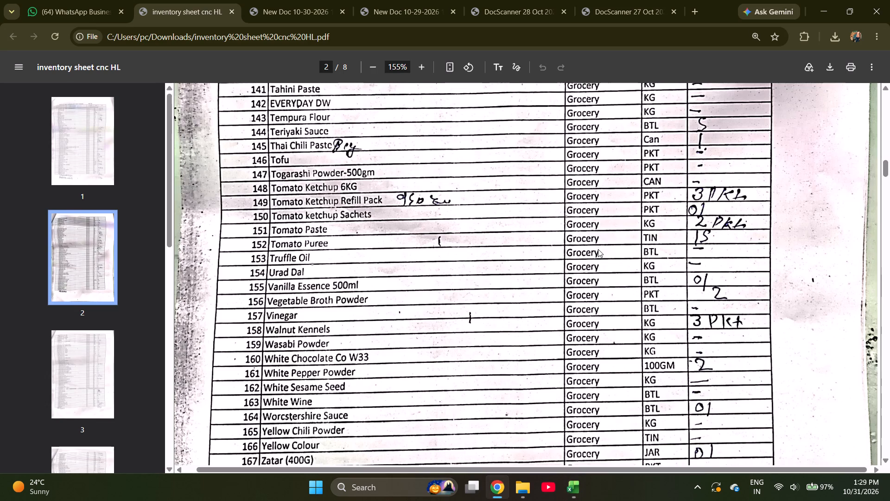
{"action": "key", "text": "alt+Tab"}
{"action": "key", "text": "ctrl+f"}
{"action": "type", "text": "BROTH"}
{"action": "key", "text": "Return"}
{"action": "key", "text": "Escape"}
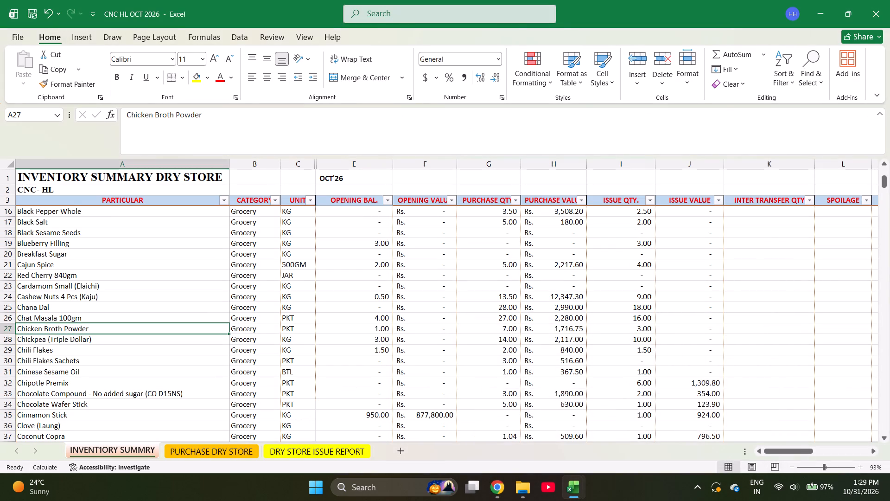
{"action": "key", "text": "ctrl+f"}
{"action": "key", "text": "Return"}
{"action": "key", "text": "Escape"}
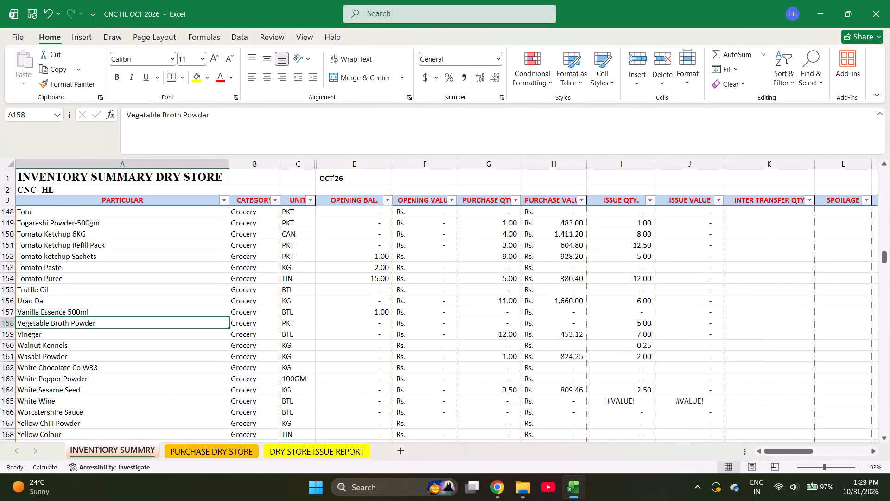
{"action": "key", "text": "Right"}
{"action": "key", "text": "Right"}
{"action": "key", "text": "Right"}
{"action": "key", "text": "alt+Tab"}
{"action": "key", "text": "alt+Tab"}
{"action": "key", "text": "2"}
{"action": "key", "text": "Return"}
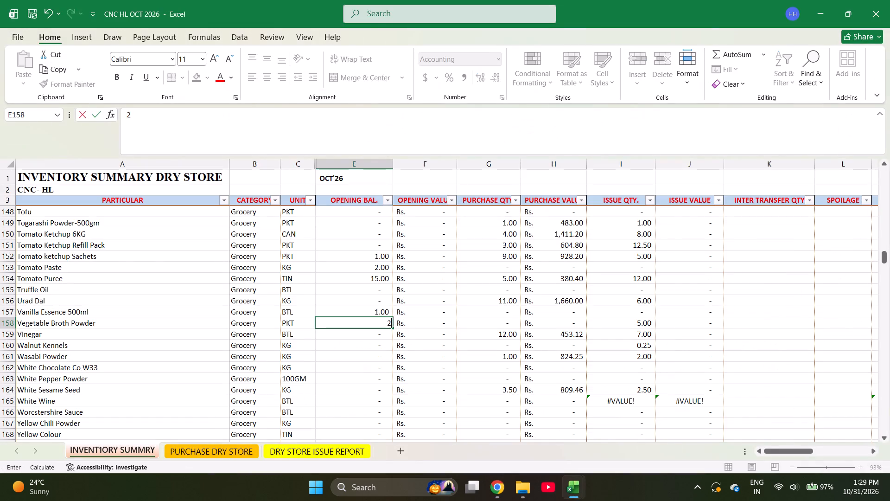
Search the inventory summary for WAL and enter an opening balance of 3 for Walnut Kennels from the scanned sheet.
{"action": "key", "text": "alt+Tab"}
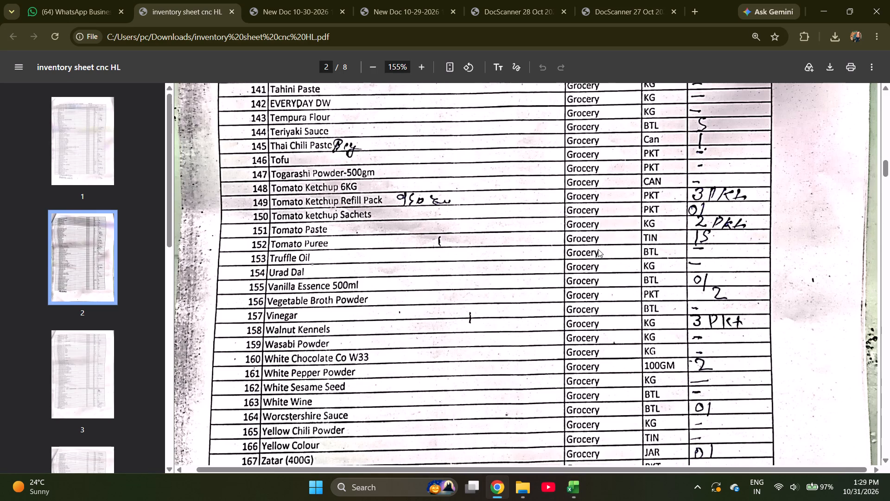
{"action": "key", "text": "alt+Tab"}
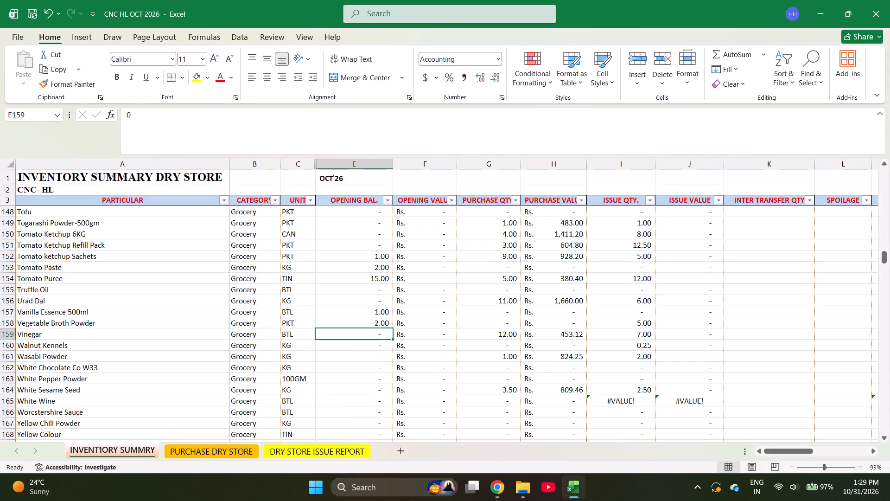
{"action": "key", "text": "ctrl+f"}
{"action": "type", "text": "WAL"}
{"action": "key", "text": "Return"}
{"action": "key", "text": "Escape"}
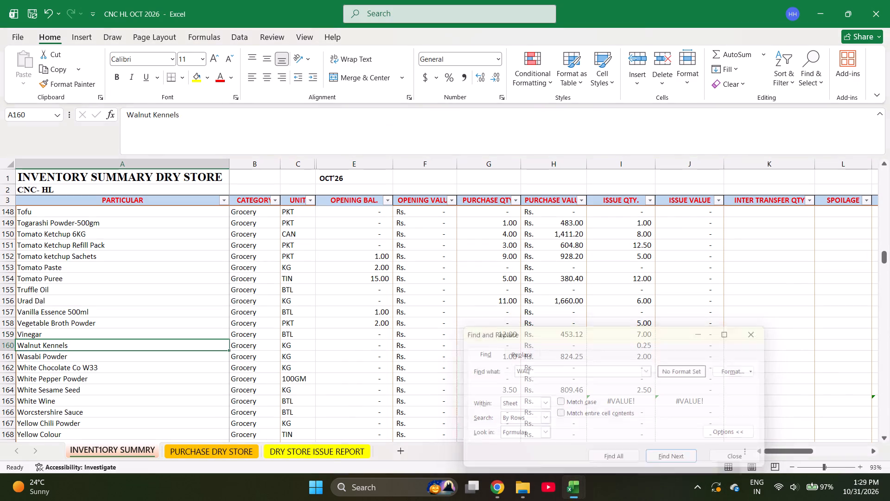
{"action": "key", "text": "Right"}
{"action": "key", "text": "Right"}
{"action": "key", "text": "Right"}
{"action": "key", "text": "alt+Tab"}
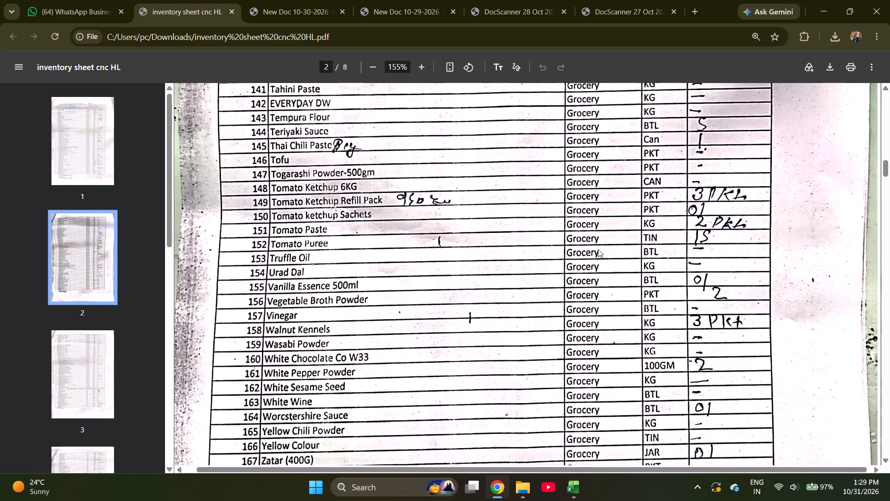
{"action": "key", "text": "alt+Tab"}
{"action": "key", "text": "3"}
{"action": "key", "text": "Return"}
Search the inventory summary for WHITE and enter an opening balance of 2 for White Pepper Powder.
{"action": "key", "text": "alt+Tab"}
{"action": "key", "text": "Tab"}
{"action": "key", "text": "alt+Tab"}
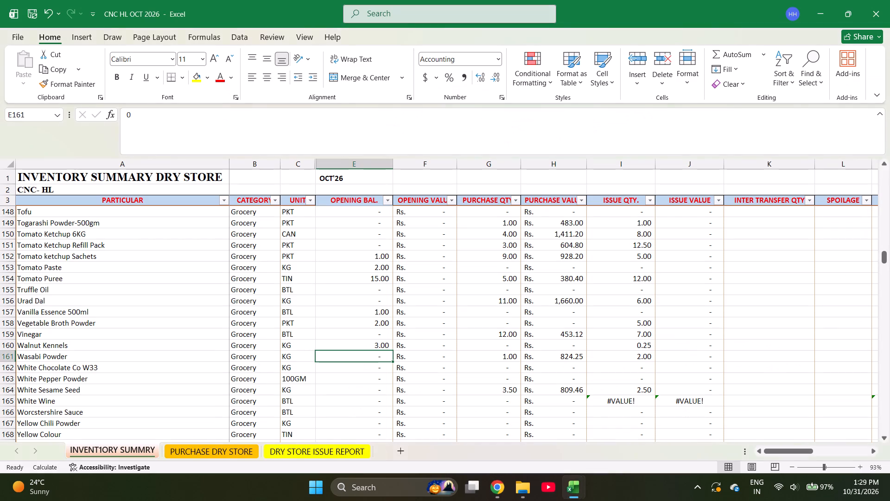
{"action": "key", "text": "ctrl+f"}
{"action": "type", "text": "WHITE"}
{"action": "key", "text": "Return"}
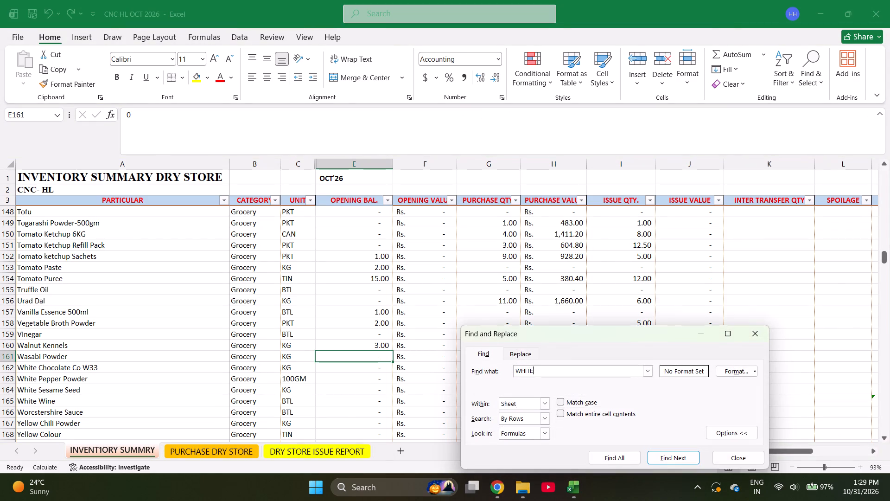
{"action": "key", "text": "Escape"}
{"action": "key", "text": "Down"}
{"action": "key", "text": "Right"}
{"action": "key", "text": "Right"}
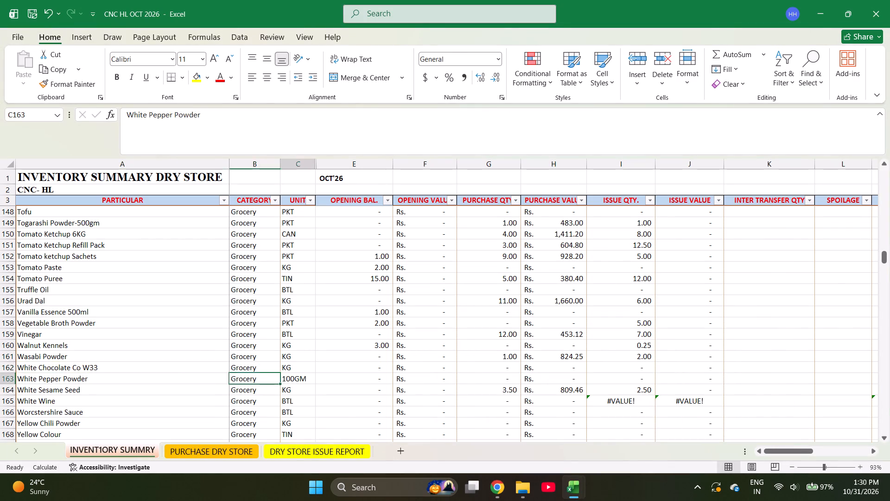
{"action": "key", "text": "Right"}
{"action": "key", "text": "alt+Tab"}
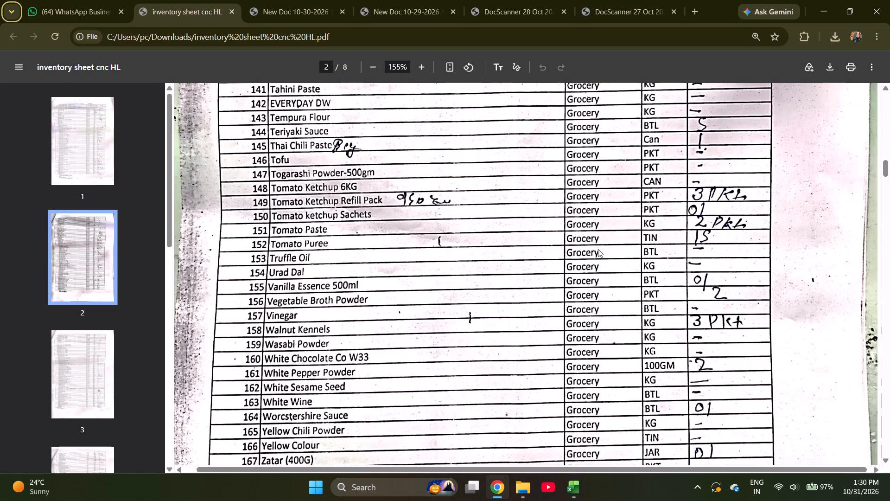
{"action": "key", "text": "alt+Tab"}
{"action": "key", "text": "2"}
{"action": "key", "text": "Return"}
Search the inventory summary for WOR and enter an opening balance of 1 for Worcstershire Sauce.
{"action": "key", "text": "alt+Tab"}
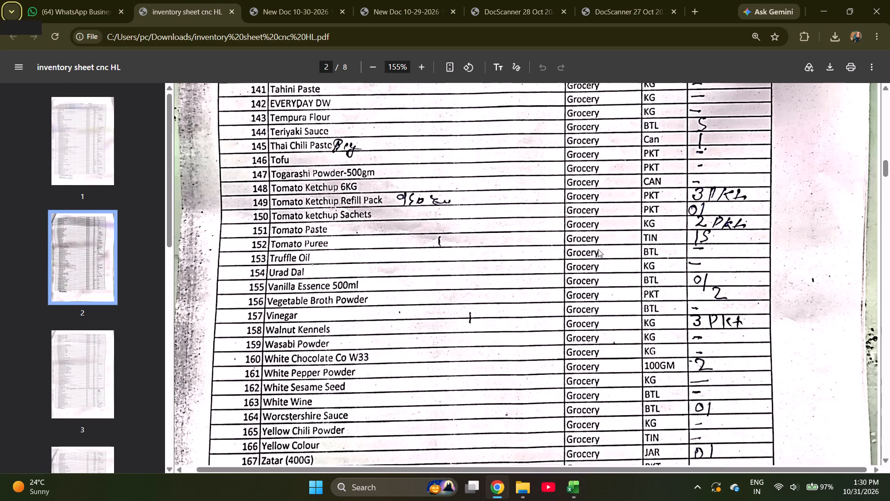
{"action": "key", "text": "alt+Tab"}
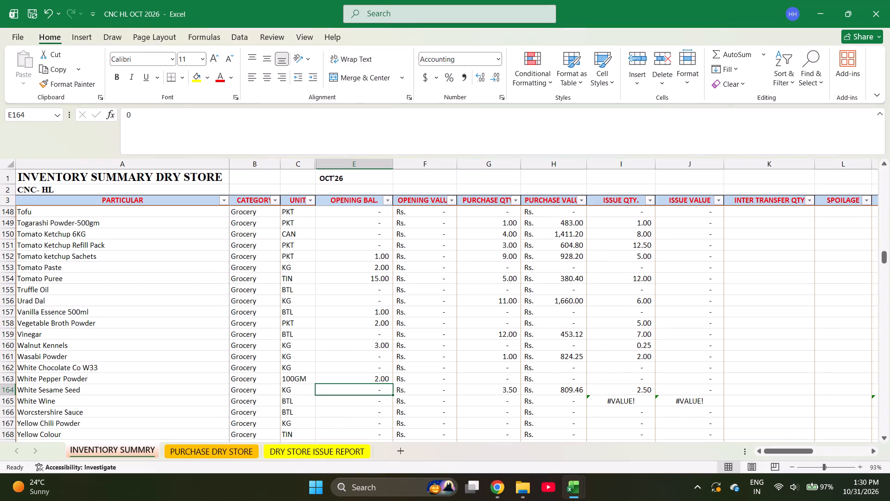
{"action": "key", "text": "alt+Tab"}
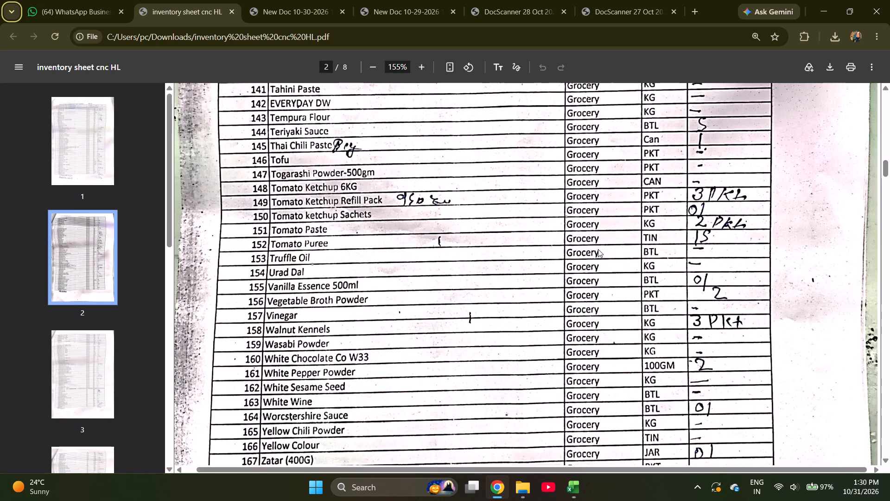
{"action": "key", "text": "alt+Tab"}
{"action": "key", "text": "ctrl+f"}
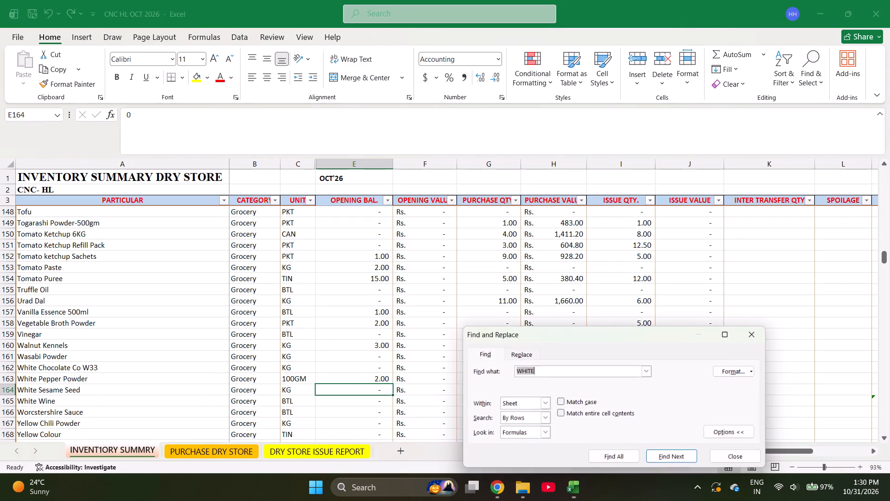
{"action": "type", "text": "WP"}
{"action": "key", "text": "BackSpace"}
{"action": "type", "text": "OR"}
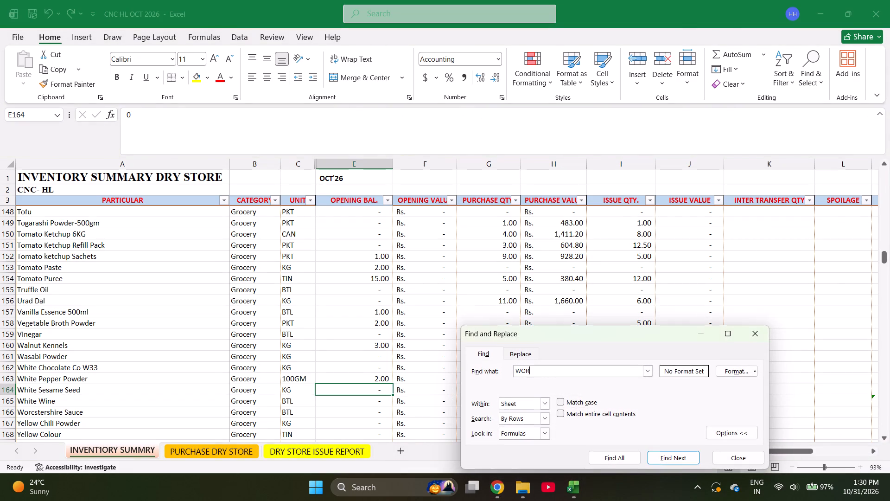
{"action": "key", "text": "Return"}
{"action": "key", "text": "Return"}
{"action": "key", "text": "Escape"}
{"action": "key", "text": "Right"}
{"action": "key", "text": "Right"}
{"action": "key", "text": "Right"}
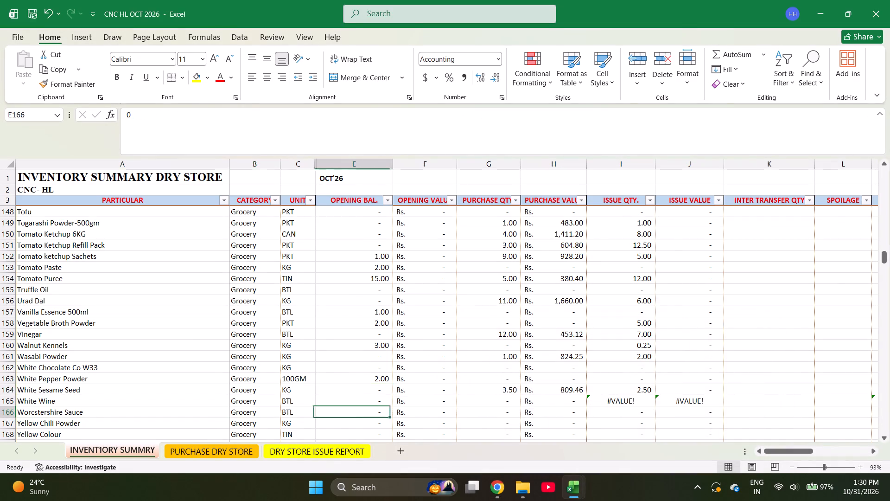
{"action": "key", "text": "alt+Tab"}
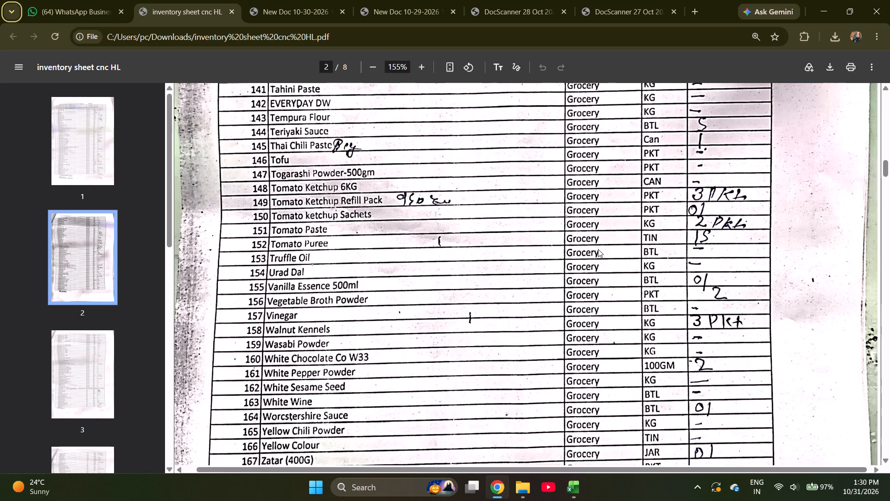
{"action": "key", "text": "alt+Tab"}
{"action": "key", "text": "1"}
{"action": "key", "text": "Return"}
Search the inventory summary for ZAT and enter an opening balance of 1 for Zatar (400G).
{"action": "key", "text": "alt+Tab"}
{"action": "key", "text": "alt+Tab"}
{"action": "key", "text": "ctrl+f"}
{"action": "type", "text": "ZAT"}
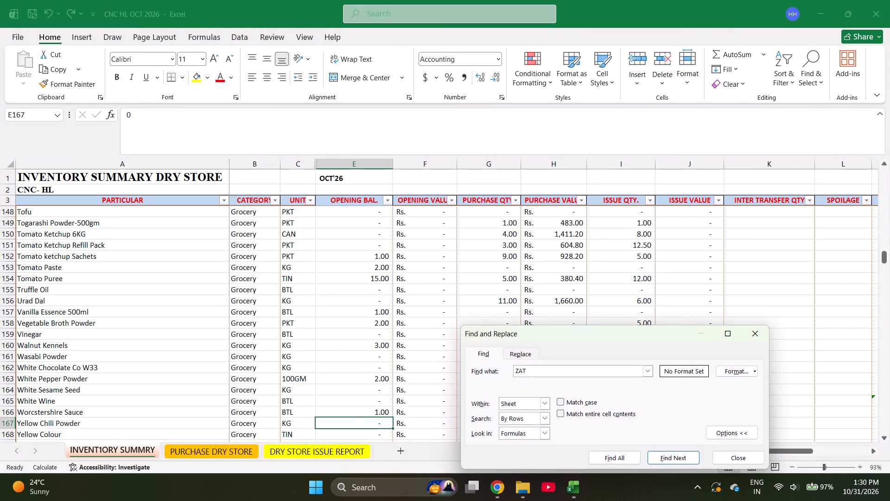
{"action": "key", "text": "Return"}
{"action": "key", "text": "Escape"}
{"action": "key", "text": "Right"}
{"action": "key", "text": "Right"}
{"action": "key", "text": "Right"}
{"action": "key", "text": "alt+Tab"}
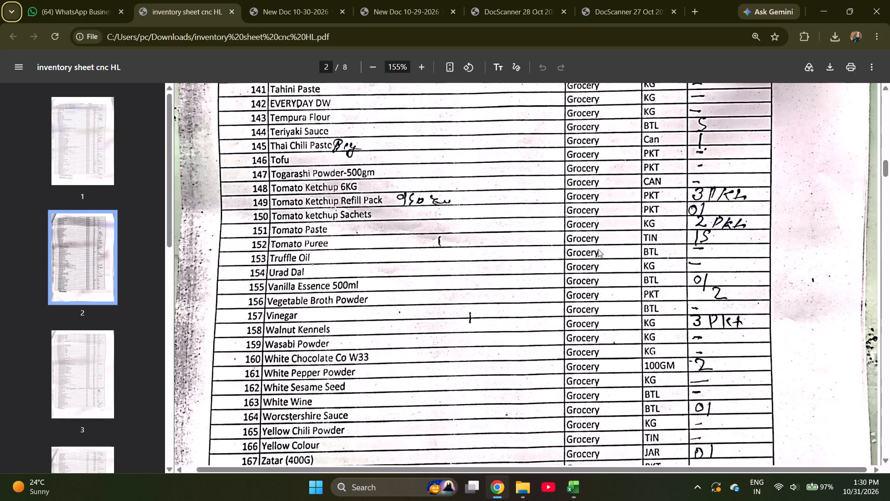
{"action": "key", "text": "alt+Tab"}
{"action": "key", "text": "1"}
{"action": "key", "text": "Return"}
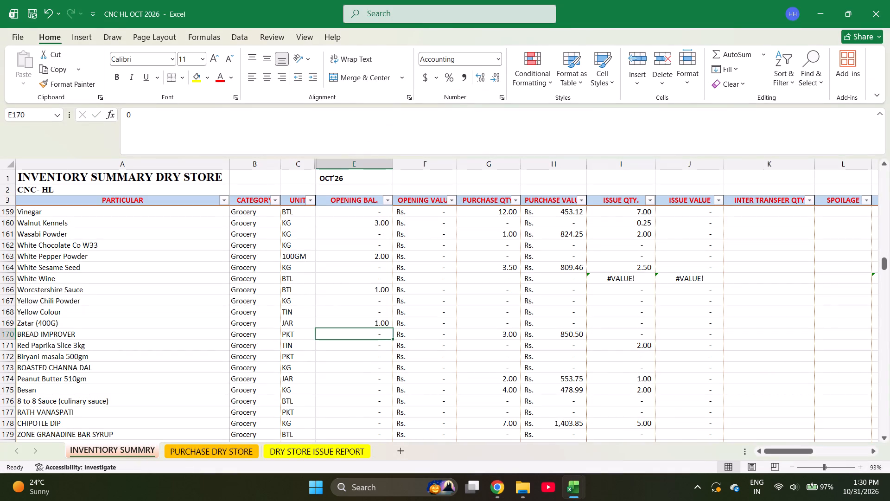
Examine the last rows on page 2 of the scanned inventory sheet and the first rows on page 3.
{"action": "key", "text": "alt+Tab"}
{"action": "key", "text": "Down"}
{"action": "key", "text": "Down"}
{"action": "key", "text": "Down"}
{"action": "left_click", "coordinate": [598, 249]}
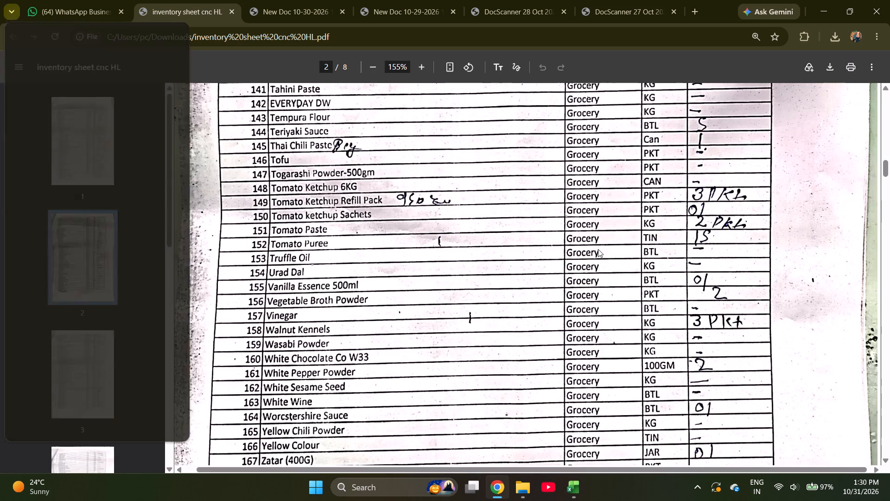
{"action": "left_click", "coordinate": [613, 307]}
{"action": "key", "text": "Down"}
{"action": "key", "text": "Down"}
{"action": "key", "text": "Down"}
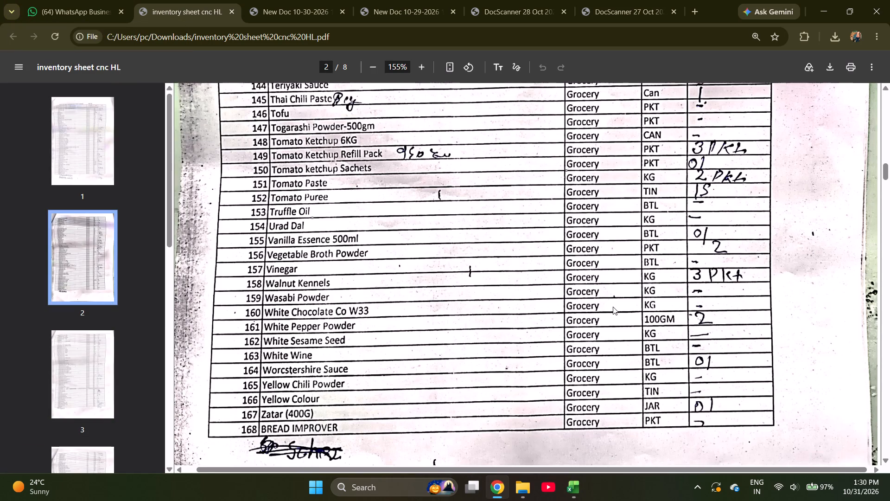
{"action": "key", "text": "Down"}
{"action": "key", "text": "Down"}
{"action": "key", "text": "Down"}
{"action": "key", "text": "Down"}
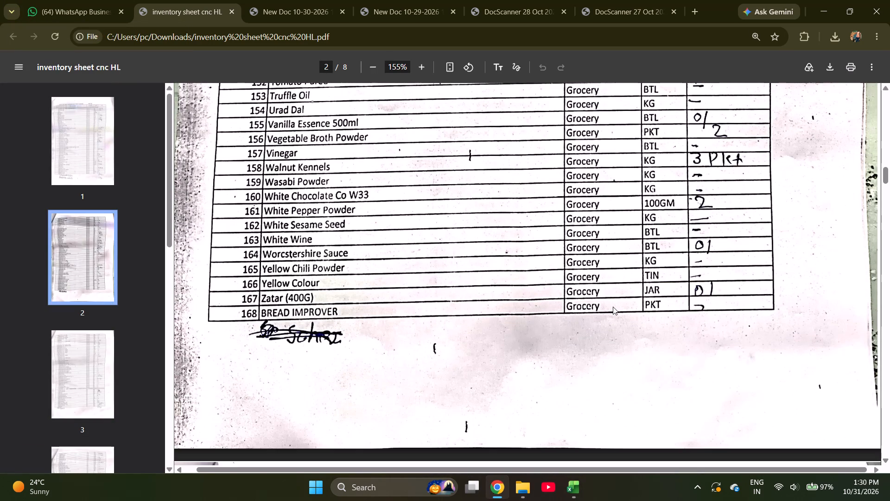
{"action": "key", "text": "Down"}
{"action": "key", "text": "Down"}
{"action": "key", "text": "Down"}
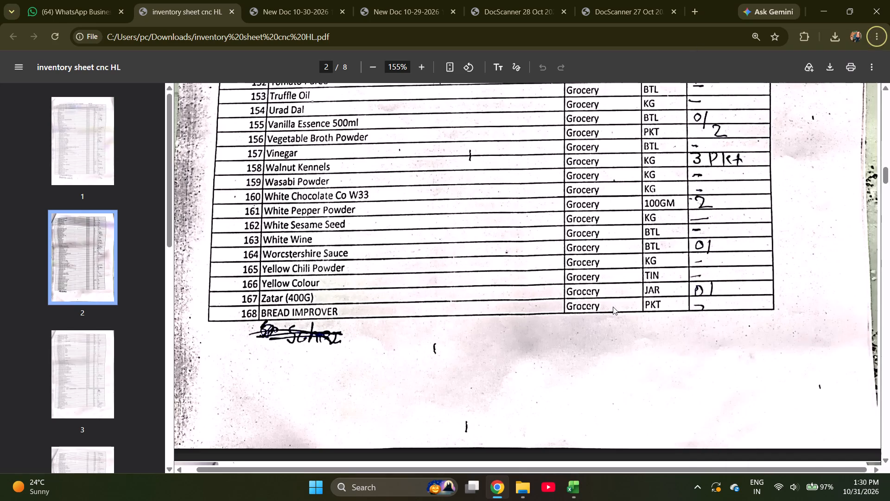
{"action": "key", "text": "Down"}
{"action": "key", "text": "Down"}
{"action": "key", "text": "Down"}
{"action": "left_click", "coordinate": [613, 307]}
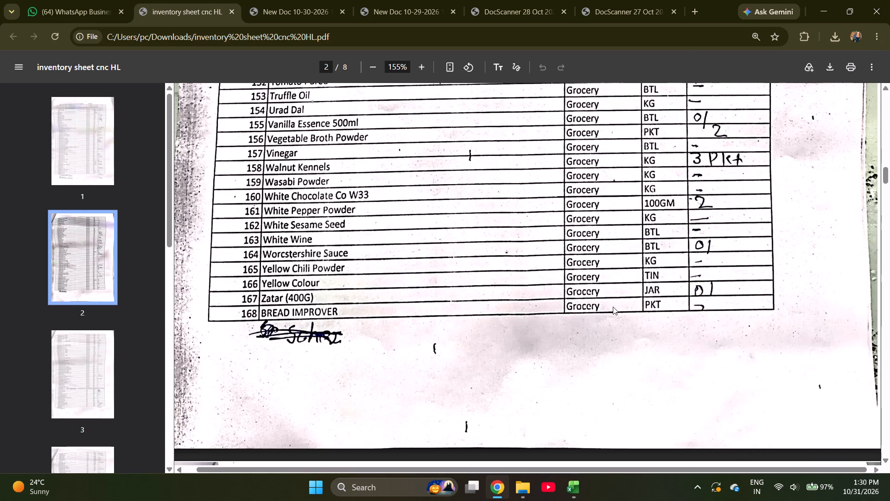
{"action": "key", "text": "Down"}
{"action": "key", "text": "Down"}
{"action": "key", "text": "Down"}
{"action": "key", "text": "Down"}
{"action": "key", "text": "Down"}
{"action": "key", "text": "Down"}
{"action": "key", "text": "Down"}
{"action": "key", "text": "Down"}
{"action": "key", "text": "Down"}
{"action": "key", "text": "Down"}
{"action": "key", "text": "Down"}
{"action": "key", "text": "Down"}
{"action": "key", "text": "Down"}
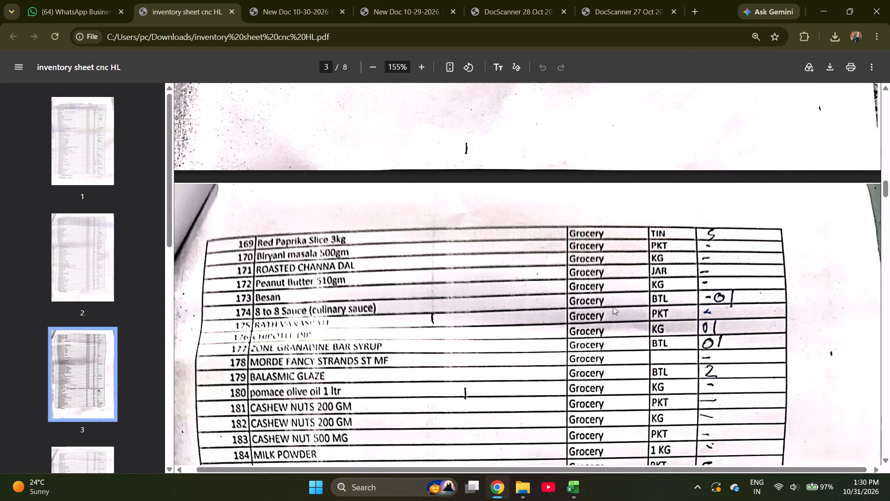
Search the inventory summary for RED P and enter an opening balance of 5 for Red Paprika Slice 3kg.
{"action": "key", "text": "alt+Tab"}
{"action": "key", "text": "ctrl+f"}
{"action": "type", "text": "RED P"}
{"action": "key", "text": "Return"}
{"action": "key", "text": "Escape"}
{"action": "key", "text": "Right"}
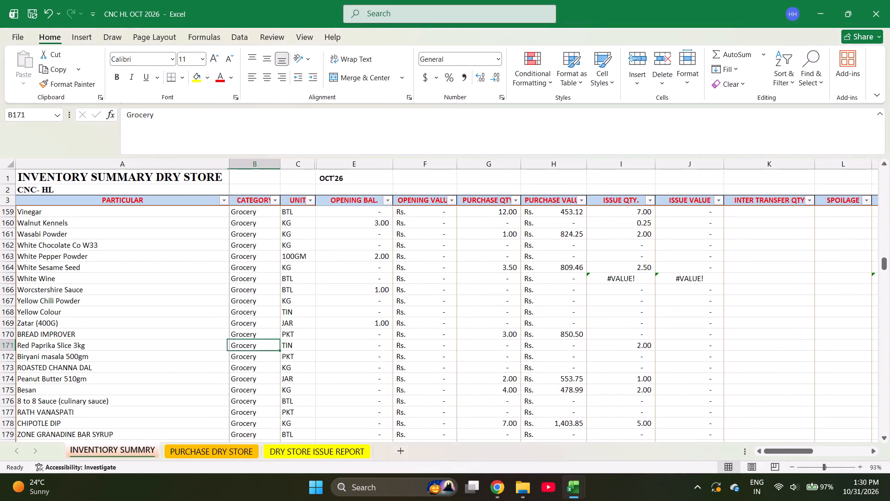
{"action": "key", "text": "Right"}
{"action": "key", "text": "Right"}
{"action": "key", "text": "alt+Tab"}
{"action": "key", "text": "alt+Tab"}
{"action": "key", "text": "5"}
{"action": "key", "text": "Return"}
Enter an opening balance of 1 for 8 to 8 Sauce (culinary sauce) from the scanned sheet.
{"action": "key", "text": "alt+Tab"}
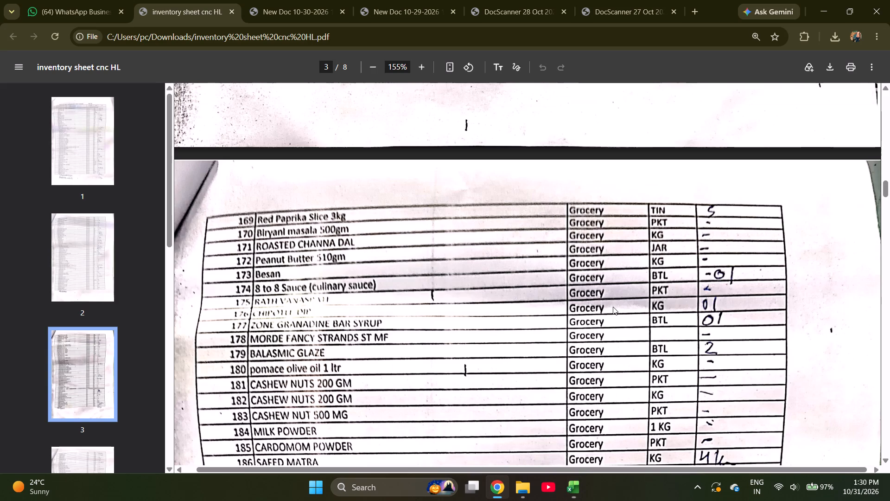
{"action": "key", "text": "alt+Tab"}
{"action": "key", "text": "Return"}
{"action": "key", "text": "Return"}
{"action": "key", "text": "Return"}
{"action": "key", "text": "Return"}
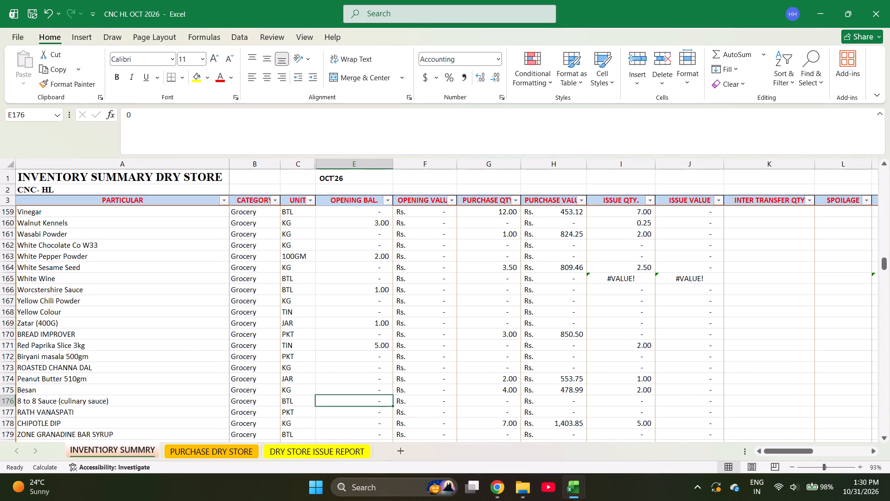
{"action": "key", "text": "1"}
{"action": "key", "text": "Return"}
Skip RATH VANASPATI and enter an opening balance of 1 for CHIPOTLE DIP from the scanned sheet.
{"action": "key", "text": "alt+Tab"}
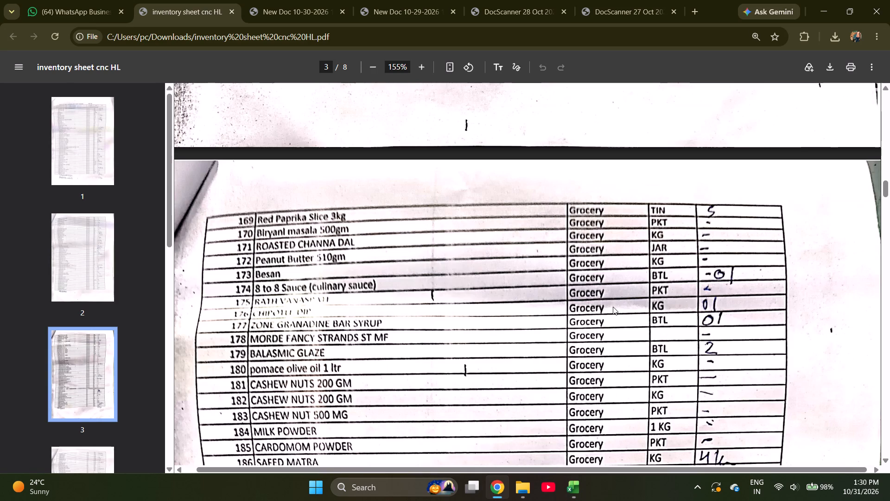
{"action": "key", "text": "alt+Tab"}
{"action": "key", "text": "alt+Tab"}
{"action": "key", "text": "alt+Tab"}
{"action": "key", "text": "Return"}
{"action": "key", "text": "alt+Tab"}
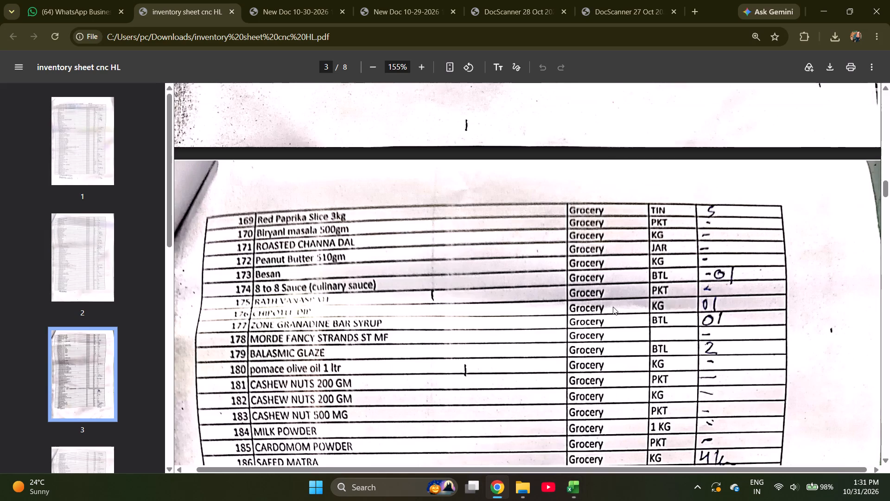
{"action": "key", "text": "alt+Tab"}
{"action": "key", "text": "1"}
{"action": "key", "text": "Return"}
Enter an opening balance of 1 for ZONE GRANADINE BAR SYRUP from the scanned sheet.
{"action": "key", "text": "alt+Tab"}
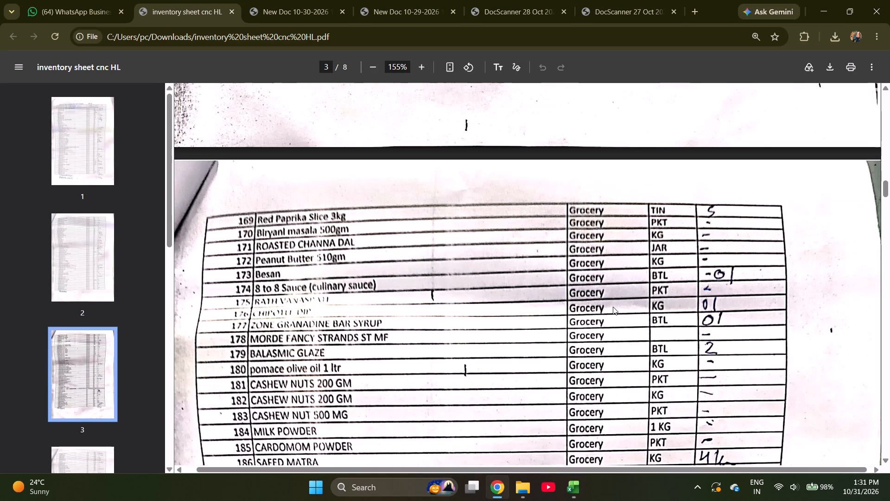
{"action": "key", "text": "alt+Tab"}
{"action": "key", "text": "alt+Tab"}
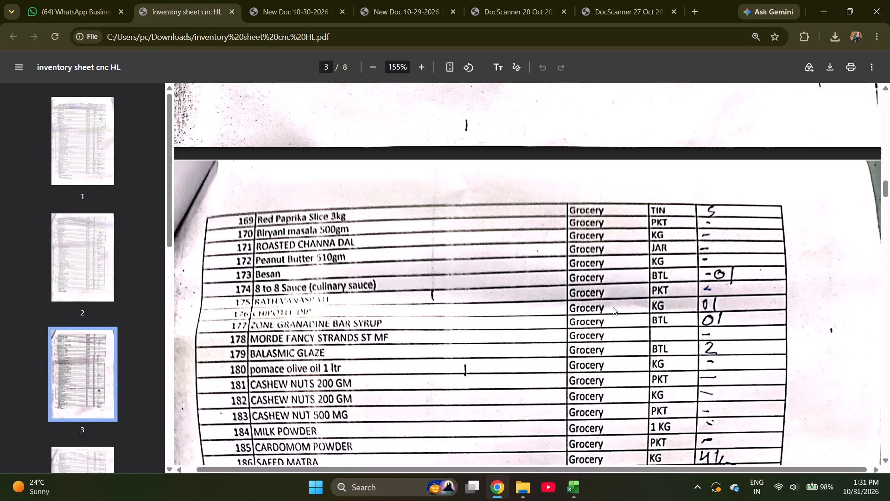
{"action": "key", "text": "alt+Tab"}
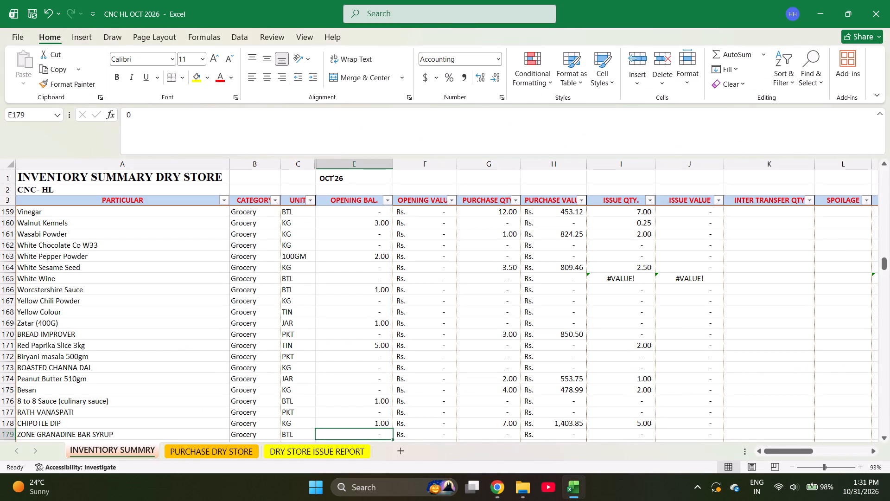
{"action": "key", "text": "1"}
{"action": "key", "text": "Return"}
Skip MORDE FANCY STRANDS ST MF and enter an opening balance of 2 for BALASMIC GLAZE from the scanned sheet.
{"action": "key", "text": "alt+Tab"}
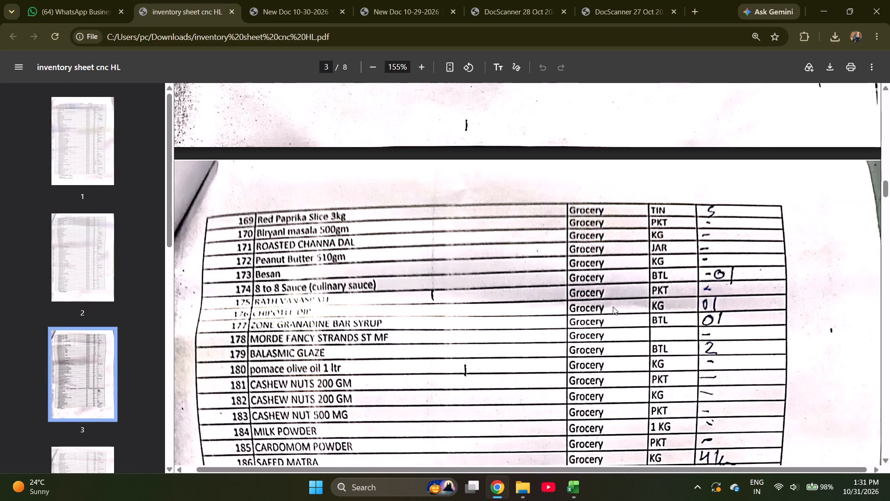
{"action": "key", "text": "Down"}
{"action": "key", "text": "Down"}
{"action": "key", "text": "Down"}
{"action": "key", "text": "Down"}
{"action": "key", "text": "Down"}
{"action": "key", "text": "Down"}
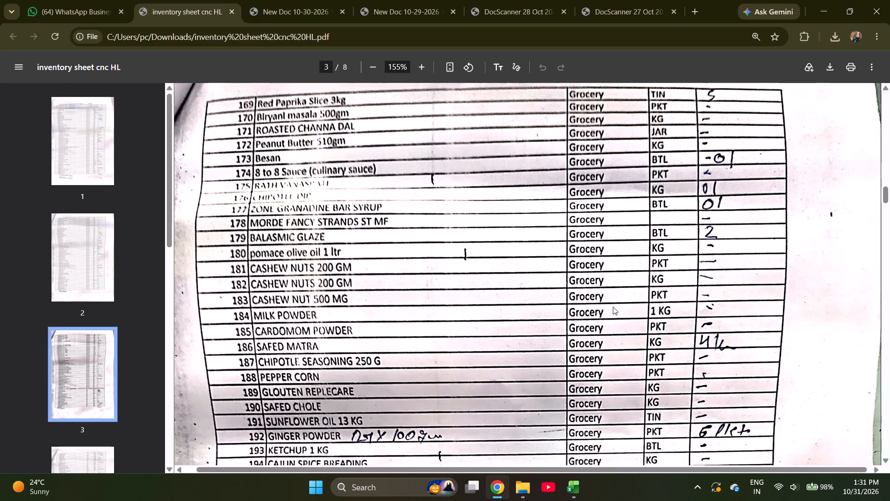
{"action": "key", "text": "Down"}
{"action": "key", "text": "Down"}
{"action": "key", "text": "alt+Tab"}
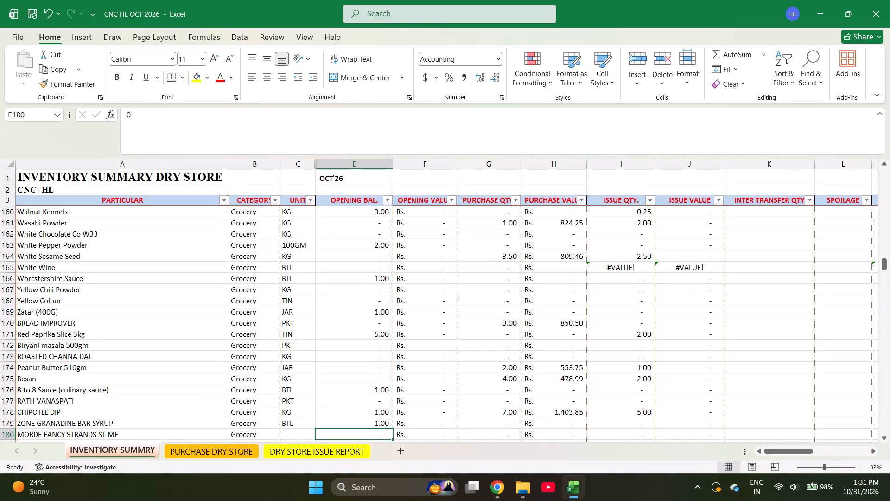
{"action": "key", "text": "Return"}
{"action": "key", "text": "Return"}
{"action": "key", "text": "Up"}
{"action": "key", "text": "alt+Tab"}
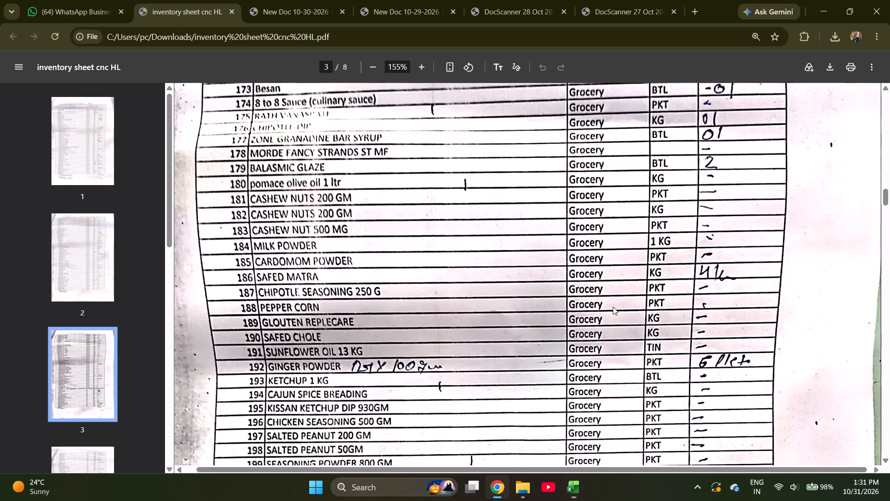
{"action": "key", "text": "alt+Tab"}
{"action": "key", "text": "alt+Tab"}
{"action": "key", "text": "alt+Tab"}
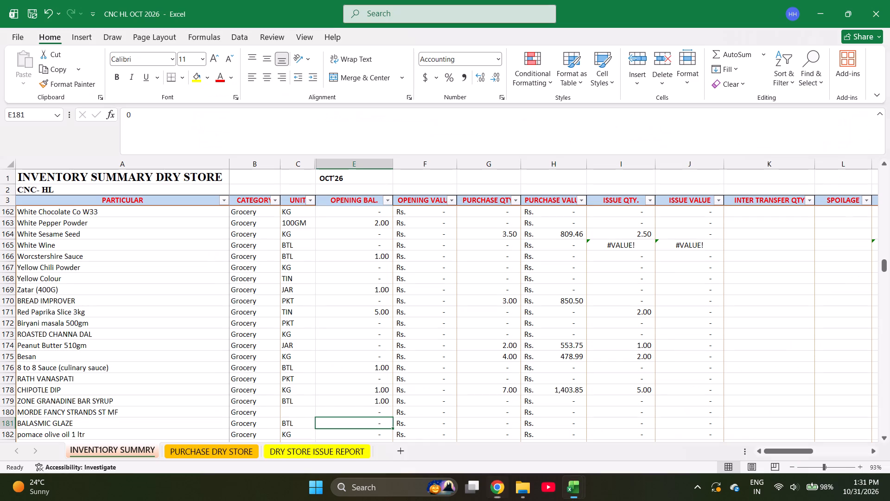
{"action": "key", "text": "alt+Tab"}
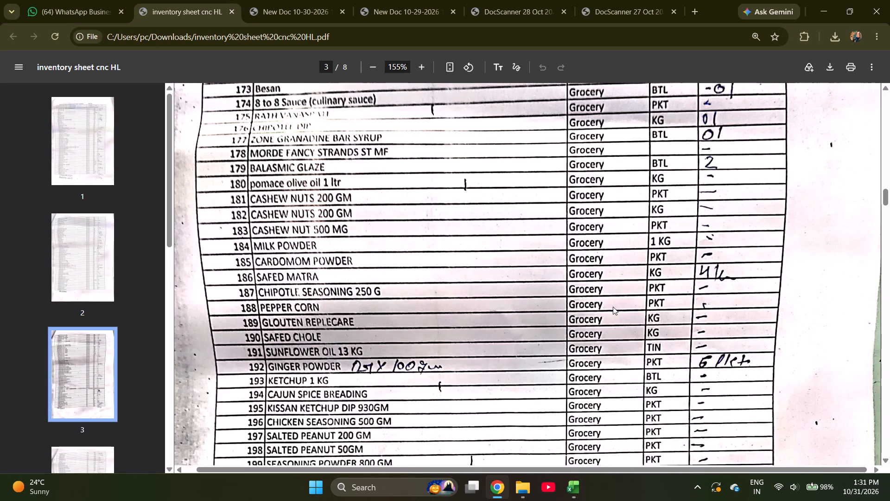
{"action": "key", "text": "alt+Tab"}
{"action": "key", "text": "2"}
{"action": "key", "text": "Return"}
Skip the rows from pomace olive oil to CARDOMOM POWDER and enter an opening balance of 4 for SAFED MATRA.
{"action": "key", "text": "alt+Tab"}
{"action": "key", "text": "alt+Tab"}
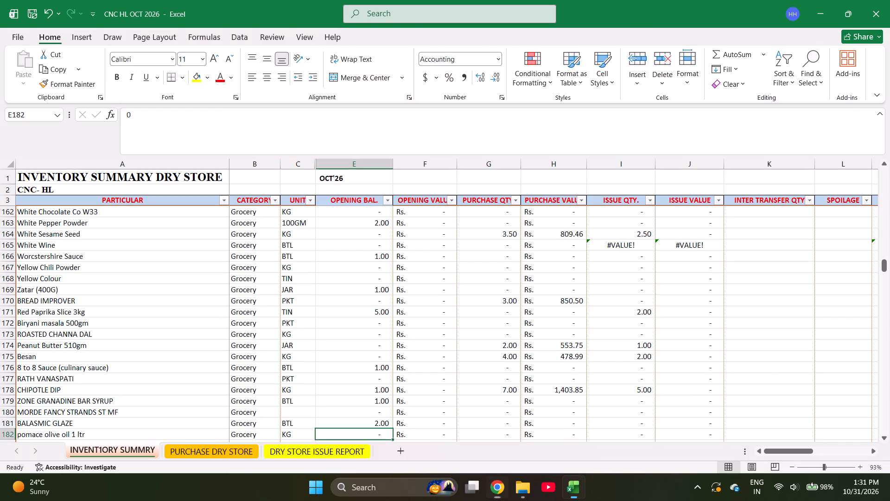
{"action": "key", "text": "alt+Tab"}
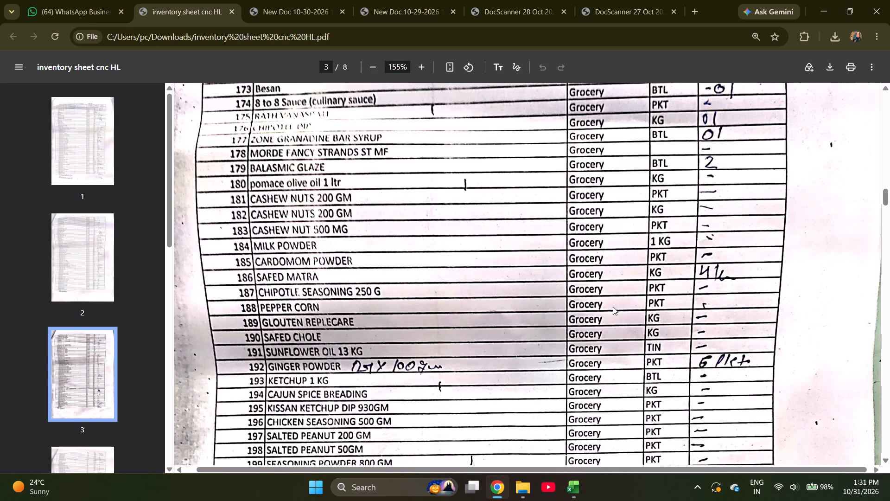
{"action": "key", "text": "alt+Tab"}
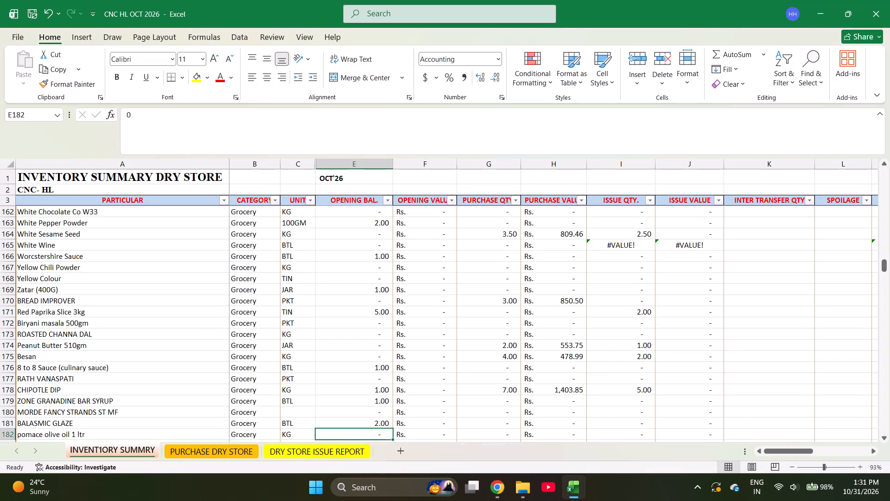
{"action": "key", "text": "alt+Tab"}
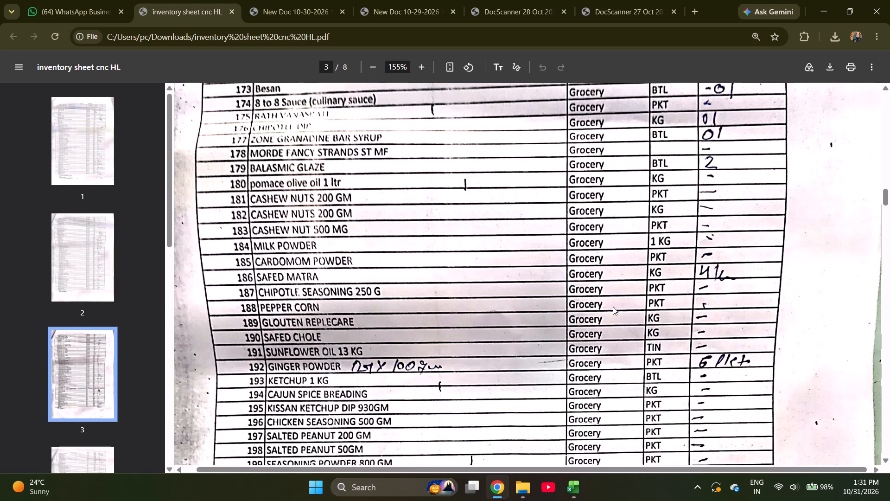
{"action": "key", "text": "alt+Tab"}
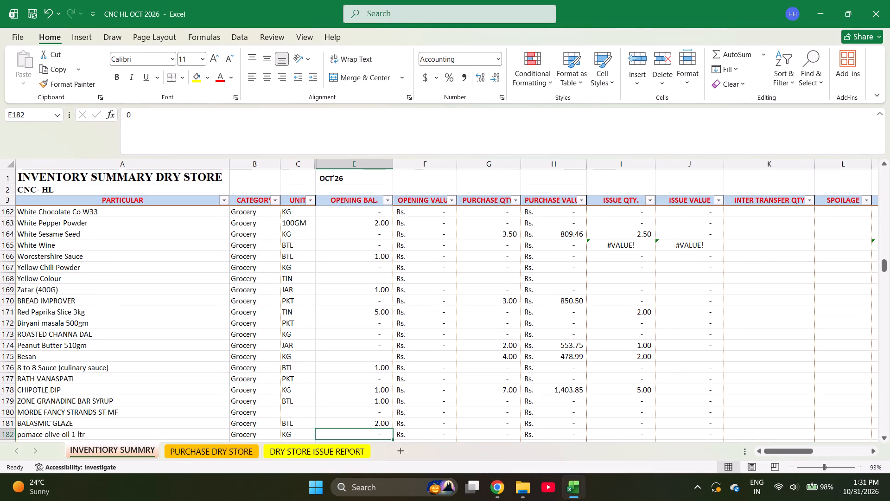
{"action": "key", "text": "Down"}
{"action": "key", "text": "Down"}
{"action": "key", "text": "Down"}
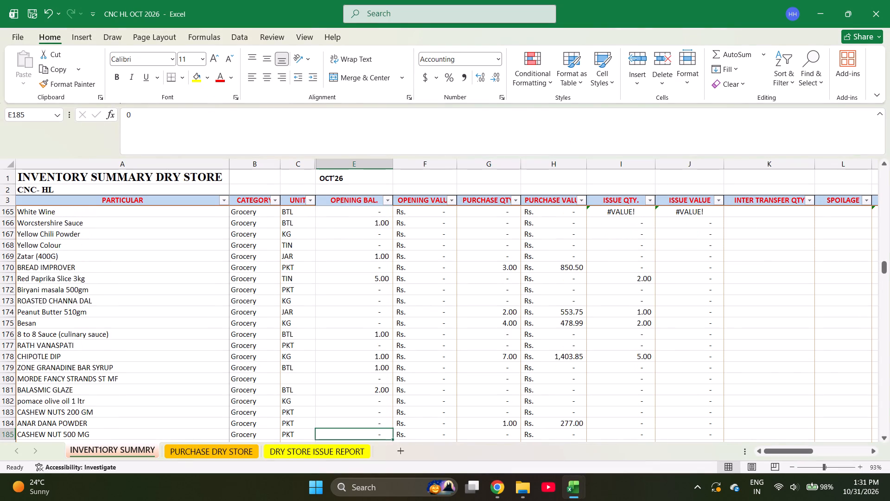
{"action": "key", "text": "Down"}
{"action": "key", "text": "Down"}
{"action": "key", "text": "Down"}
{"action": "key", "text": "Down"}
{"action": "key", "text": "Down"}
{"action": "key", "text": "Up"}
{"action": "key", "text": "Up"}
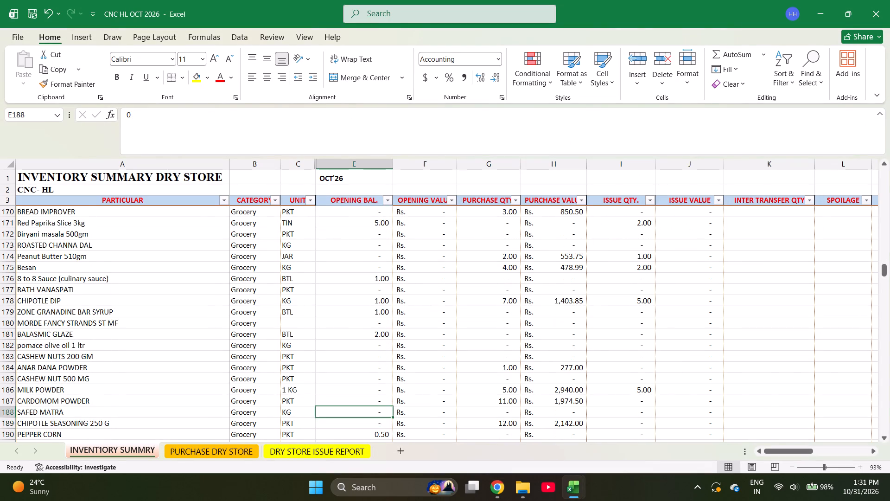
{"action": "key", "text": "alt+Tab"}
{"action": "key", "text": "alt+Tab"}
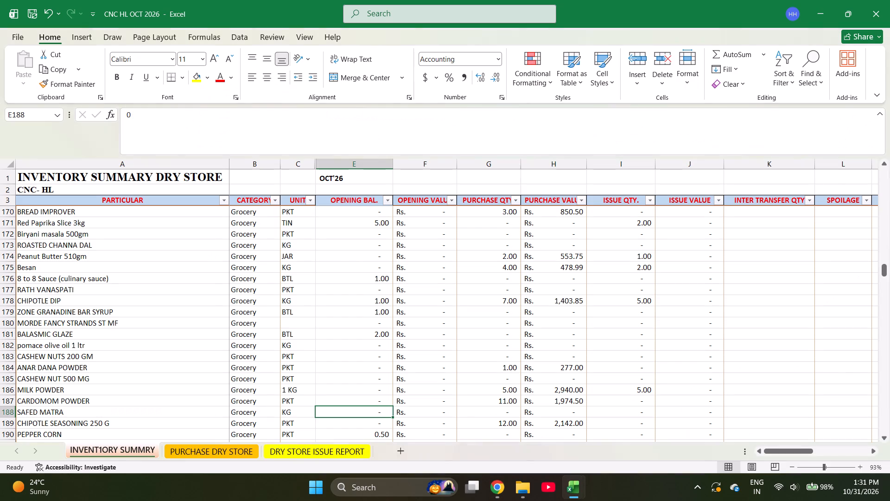
{"action": "key", "text": "4"}
{"action": "key", "text": "Return"}
Search the inventory summary for GINGER and enter an opening balance of 6 for GINGER POWDER.
{"action": "key", "text": "alt+Tab"}
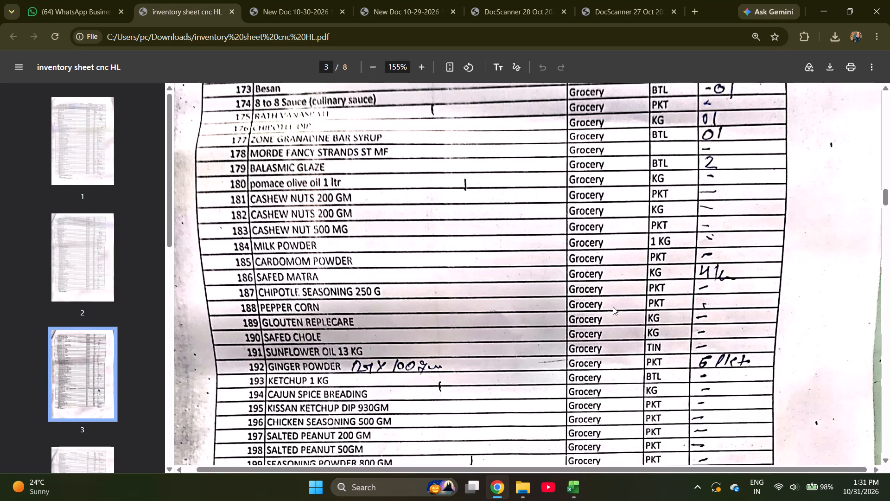
{"action": "key", "text": "alt+Tab"}
{"action": "key", "text": "ctrl+f"}
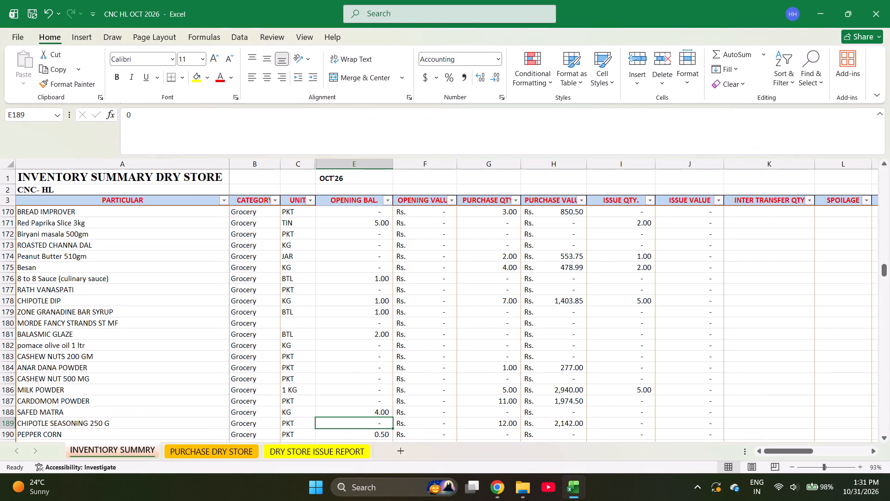
{"action": "type", "text": "GINGER"}
{"action": "key", "text": "space"}
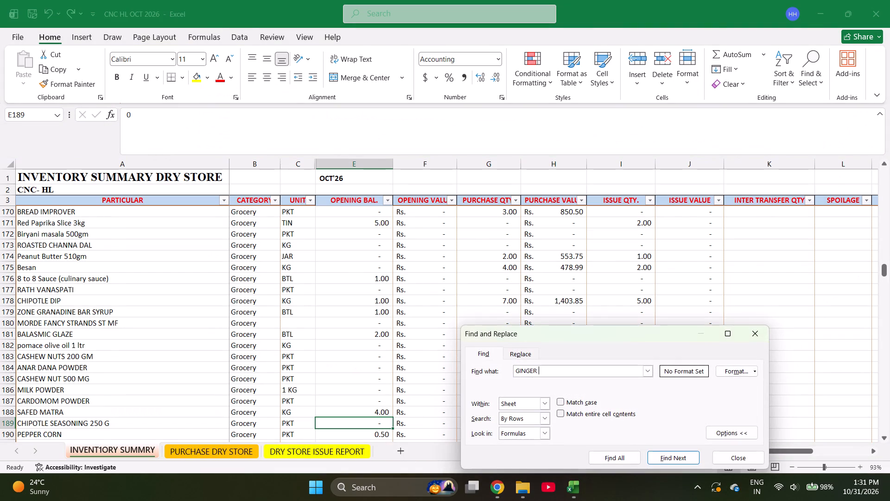
{"action": "key", "text": "Return"}
{"action": "key", "text": "Escape"}
{"action": "key", "text": "Right"}
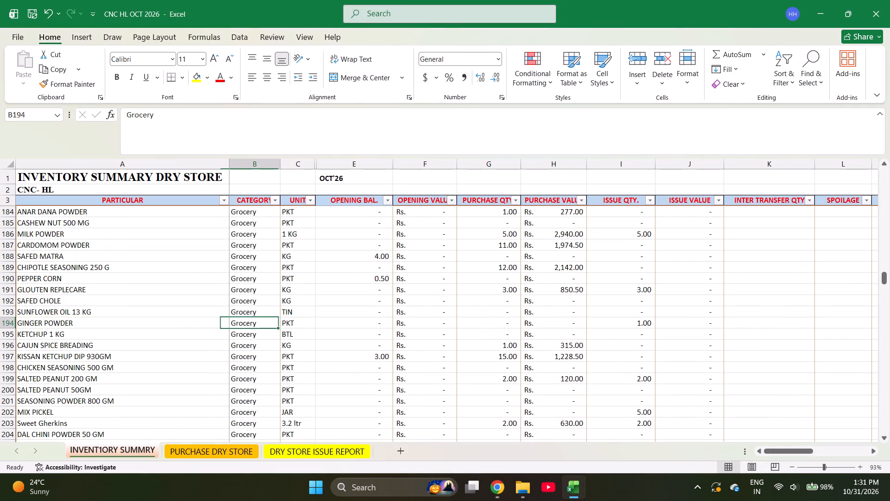
{"action": "key", "text": "Right"}
{"action": "key", "text": "Right"}
{"action": "key", "text": "alt+Tab"}
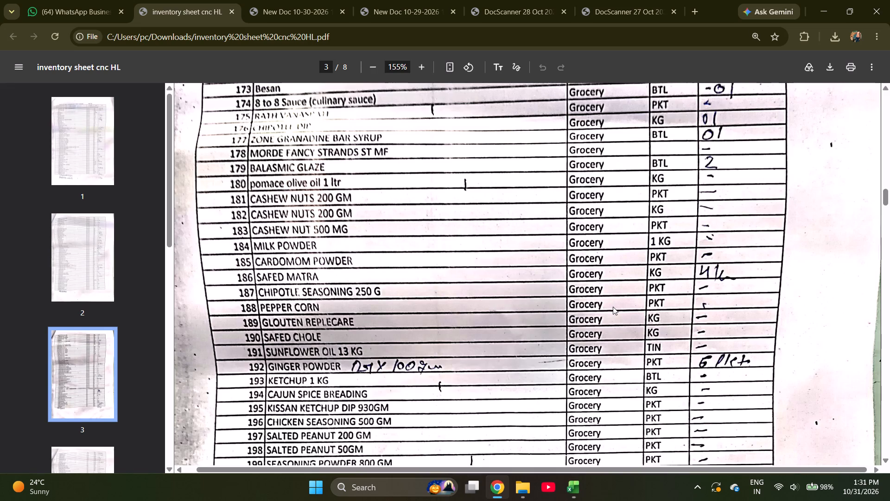
{"action": "key", "text": "alt+Tab"}
{"action": "key", "text": "6"}
{"action": "key", "text": "Return"}
Examine the rows after GINGER POWDER on page 3 of the scanned sheet, down to the start of the housekeeping section.
{"action": "key", "text": "alt+Tab"}
{"action": "key", "text": "alt+Tab"}
{"action": "key", "text": "alt+Tab"}
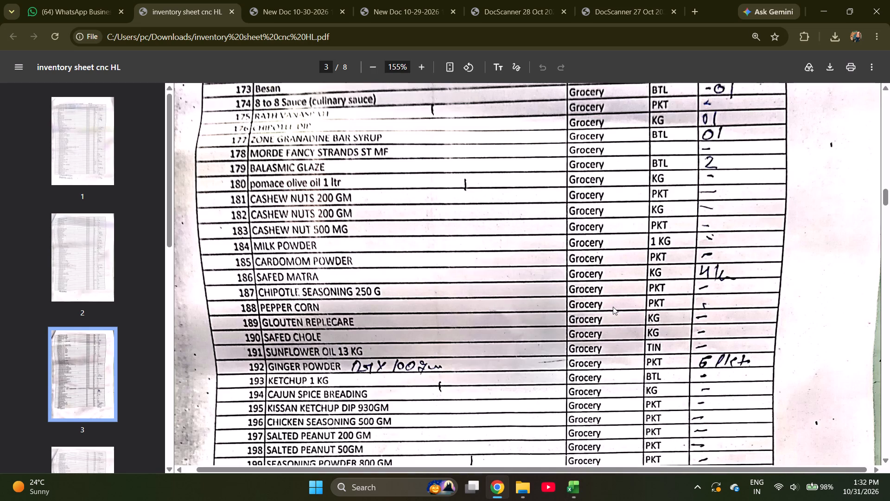
{"action": "key", "text": "alt+Tab"}
{"action": "key", "text": "Down"}
{"action": "key", "text": "Down"}
{"action": "key", "text": "alt+Tab"}
{"action": "key", "text": "Down"}
{"action": "key", "text": "Down"}
{"action": "key", "text": "Down"}
{"action": "key", "text": "Down"}
{"action": "key", "text": "Down"}
{"action": "key", "text": "Down"}
{"action": "key", "text": "Down"}
{"action": "key", "text": "Down"}
{"action": "key", "text": "Down"}
{"action": "key", "text": "Down"}
{"action": "key", "text": "Down"}
{"action": "key", "text": "Down"}
{"action": "key", "text": "Down"}
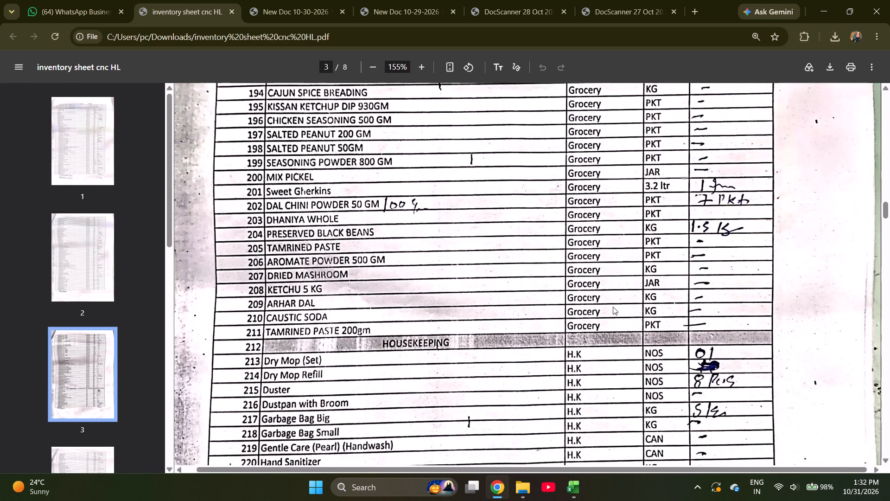
Search the inventory summary for SWEET and enter an opening balance of 1 for Sweet Gherkins.
{"action": "key", "text": "alt+Tab"}
{"action": "key", "text": "ctrl+f"}
{"action": "type", "text": "SWEET"}
{"action": "key", "text": "Return"}
{"action": "key", "text": "Escape"}
{"action": "key", "text": "Right"}
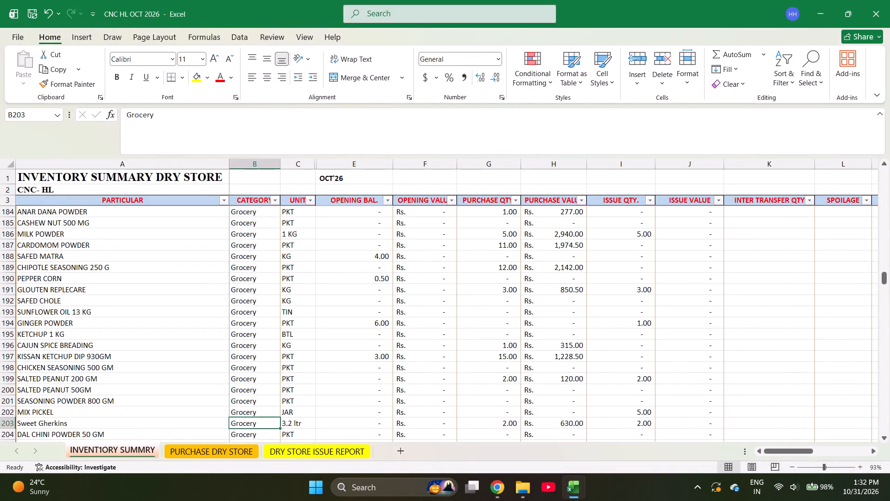
{"action": "key", "text": "Right"}
{"action": "key", "text": "Right"}
{"action": "key", "text": "alt+Tab"}
{"action": "key", "text": "alt+Tab"}
{"action": "key", "text": "1"}
{"action": "key", "text": "Return"}
Search the inventory summary for DAL C and enter an opening balance of 7 for DAL CHINI POWDER 50 GM.
{"action": "key", "text": "alt+Tab"}
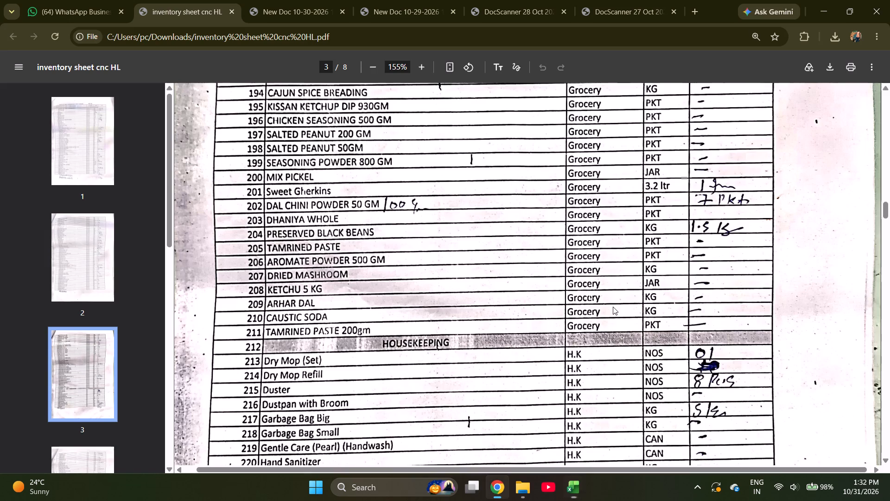
{"action": "key", "text": "alt+Tab"}
{"action": "key", "text": "alt+Tab"}
{"action": "key", "text": "alt+Tab"}
{"action": "key", "text": "ctrl+f"}
{"action": "type", "text": "DAL C"}
{"action": "key", "text": "Return"}
{"action": "key", "text": "Escape"}
{"action": "key", "text": "Right"}
{"action": "key", "text": "Right"}
{"action": "key", "text": "Right"}
{"action": "key", "text": "alt+Tab"}
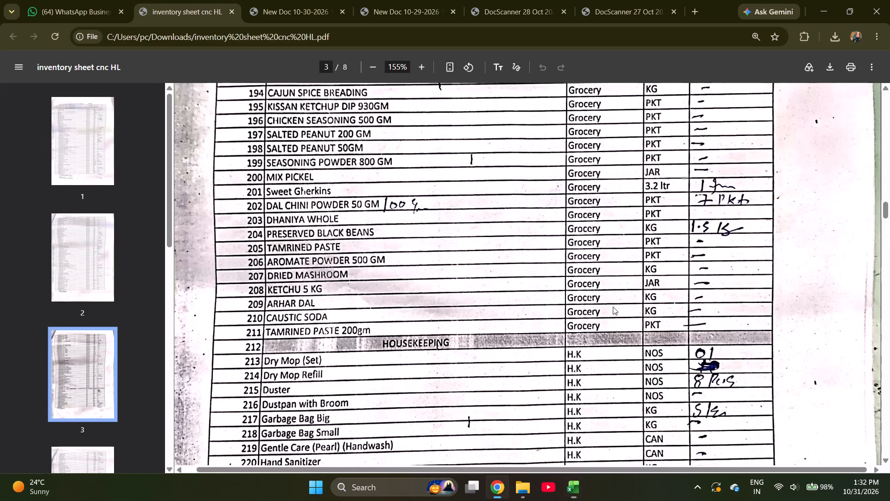
{"action": "key", "text": "alt+Tab"}
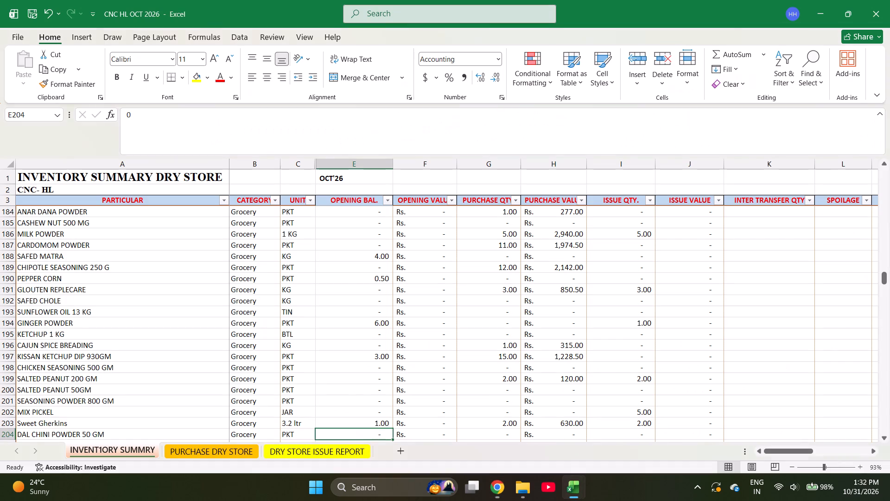
{"action": "key", "text": "7"}
{"action": "key", "text": "Return"}
Search the inventory summary for BEAN and enter an opening balance of 1.5 for PRESERVED BLACK BEANS.
{"action": "key", "text": "alt+Tab"}
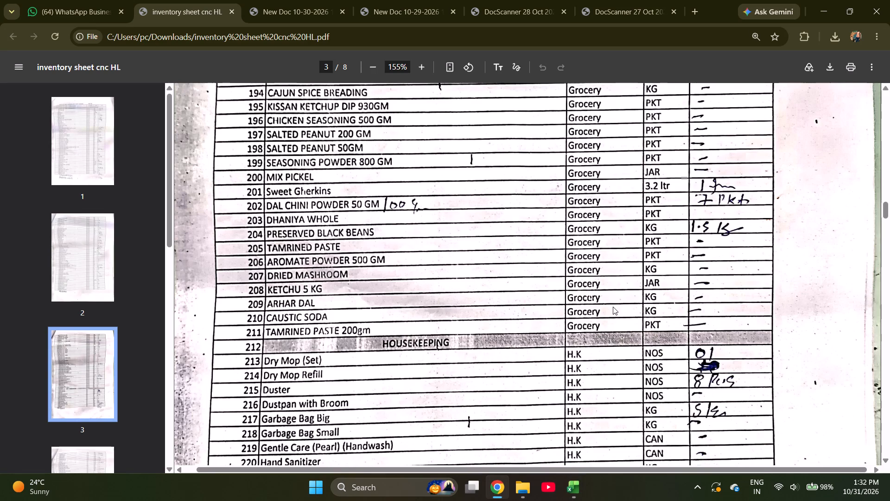
{"action": "key", "text": "alt+Tab"}
{"action": "key", "text": "ctrl+f"}
{"action": "type", "text": "BEAN"}
{"action": "key", "text": "Return"}
{"action": "key", "text": "Escape"}
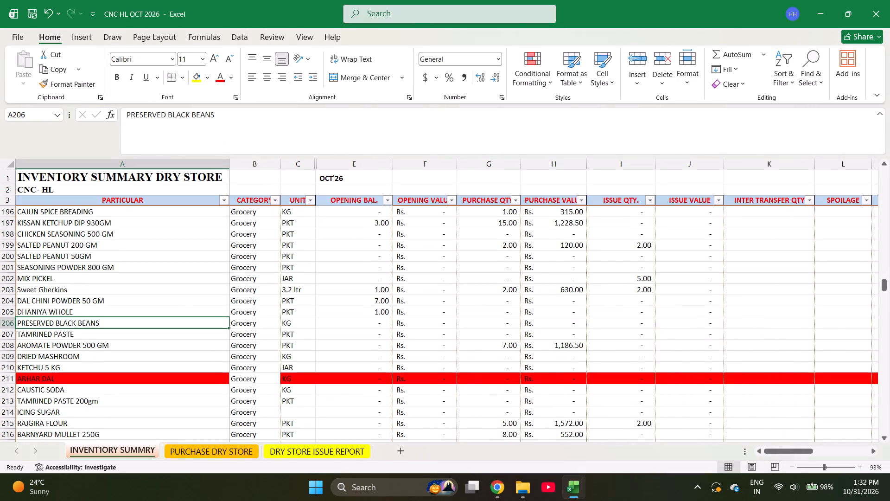
{"action": "key", "text": "Right"}
{"action": "key", "text": "Right"}
{"action": "key", "text": "Right"}
{"action": "key", "text": "alt+Tab"}
{"action": "key", "text": "alt+Tab"}
{"action": "type", "text": "1.5"}
{"action": "key", "text": "Return"}
Examine the rows after PRESERVED BLACK BEANS on page 3 of the scanned sheet, down through the housekeeping section.
{"action": "key", "text": "alt+Tab"}
{"action": "key", "text": "Down"}
{"action": "key", "text": "Down"}
{"action": "key", "text": "Down"}
{"action": "key", "text": "Down"}
{"action": "key", "text": "Down"}
{"action": "key", "text": "Down"}
{"action": "key", "text": "Down"}
{"action": "key", "text": "Down"}
{"action": "key", "text": "Down"}
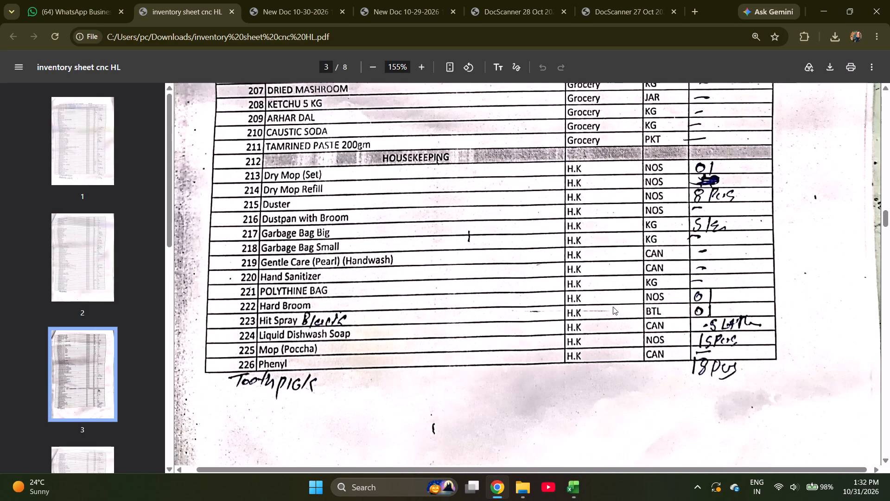
Search the inventory summary for DRY M and enter an opening balance of 1 for Dry Mop (Set).
{"action": "key", "text": "alt+Tab"}
{"action": "key", "text": "ctrl+f"}
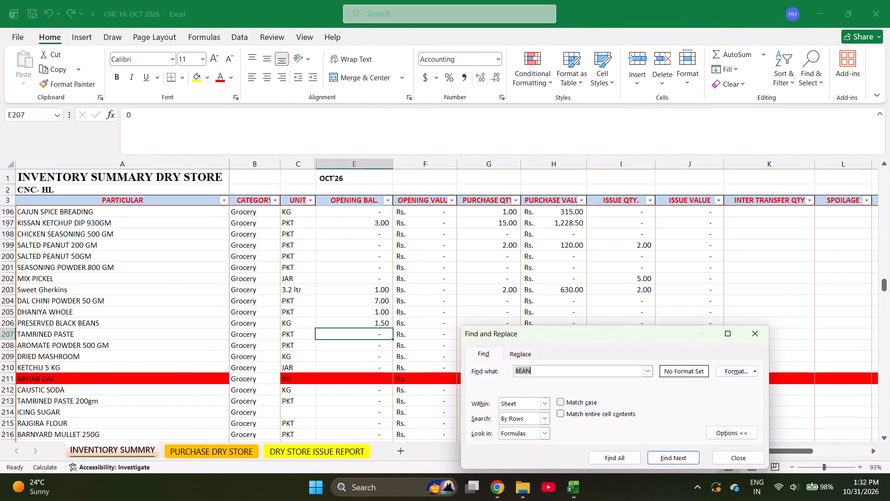
{"action": "type", "text": "DRY"}
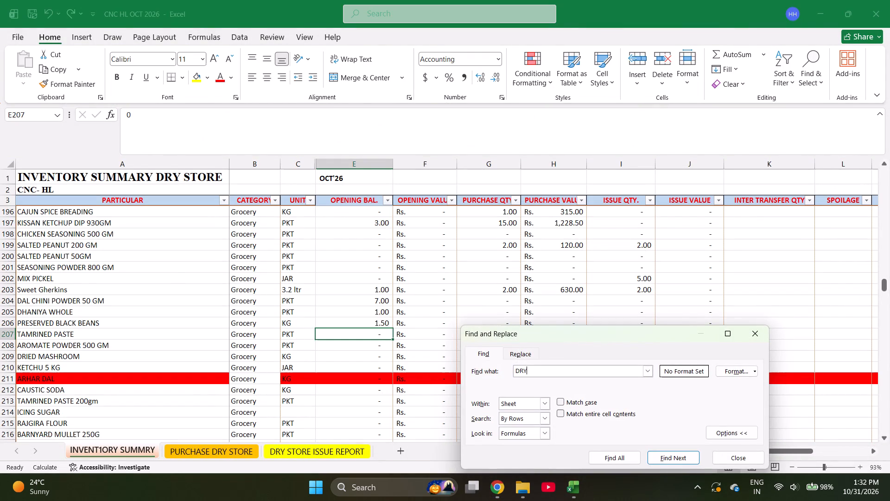
{"action": "key", "text": "Return"}
{"action": "key", "text": "Return"}
{"action": "key", "text": "space"}
{"action": "key", "text": "Return"}
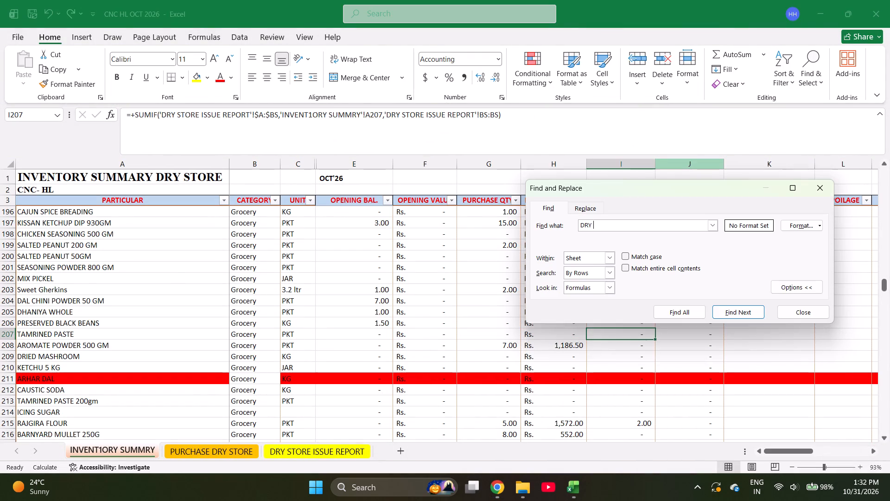
{"action": "key", "text": "m"}
{"action": "key", "text": "Return"}
{"action": "key", "text": "Escape"}
{"action": "key", "text": "Right"}
{"action": "key", "text": "Right"}
{"action": "key", "text": "Right"}
{"action": "key", "text": "alt+Tab"}
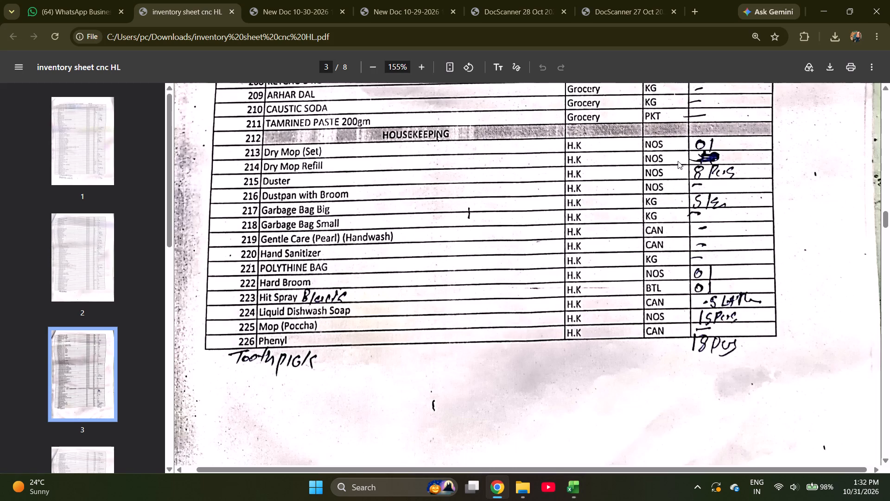
{"action": "key", "text": "alt+Tab"}
{"action": "key", "text": "1"}
{"action": "key", "text": "Return"}
Enter opening balances of 8 for Duster and 5 for Garbage Bag Big from the scanned sheet.
{"action": "key", "text": "alt+Tab"}
{"action": "key", "text": "alt+Tab"}
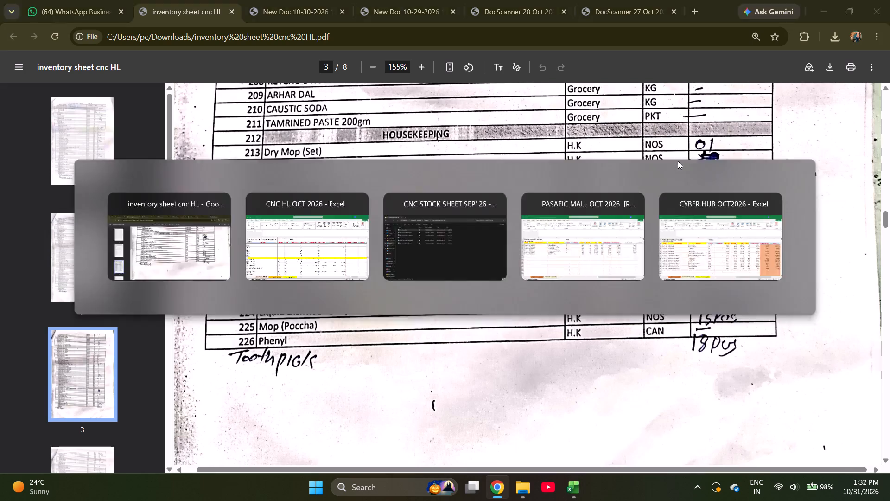
{"action": "key", "text": "alt+Tab"}
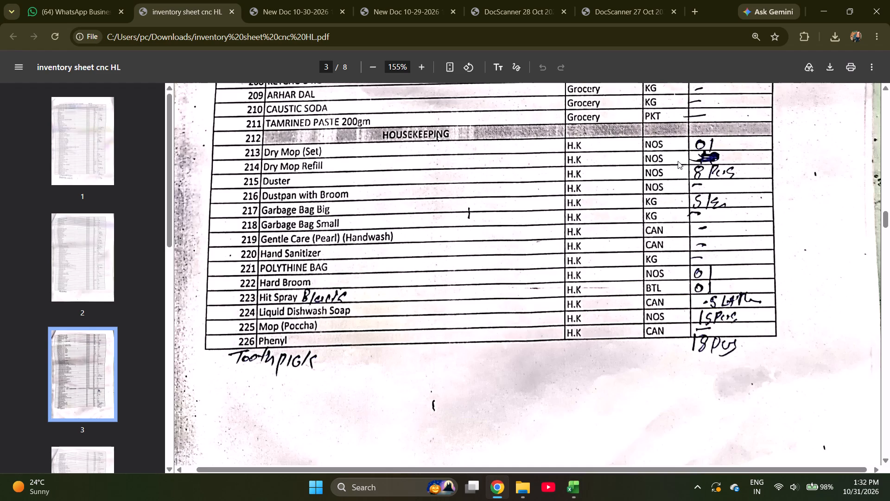
{"action": "key", "text": "alt+Tab"}
{"action": "key", "text": "Return"}
{"action": "key", "text": "8"}
{"action": "key", "text": "Return"}
{"action": "key", "text": "alt+Tab"}
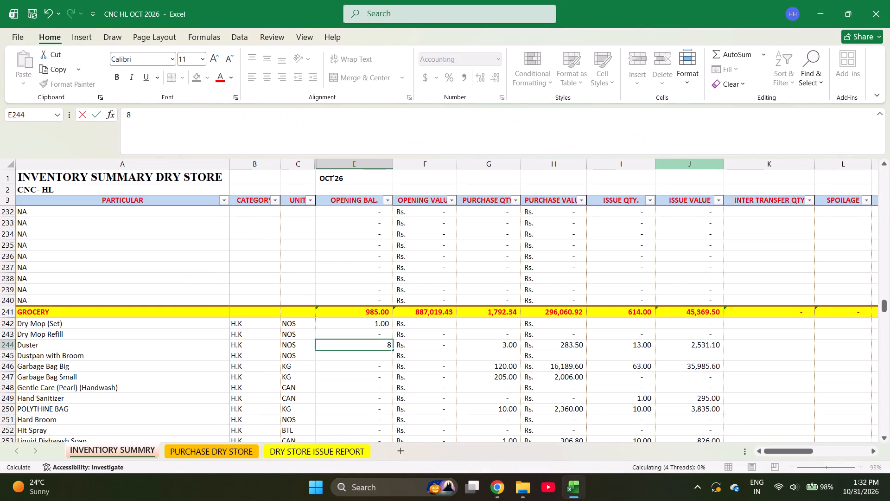
{"action": "key", "text": "alt+Tab"}
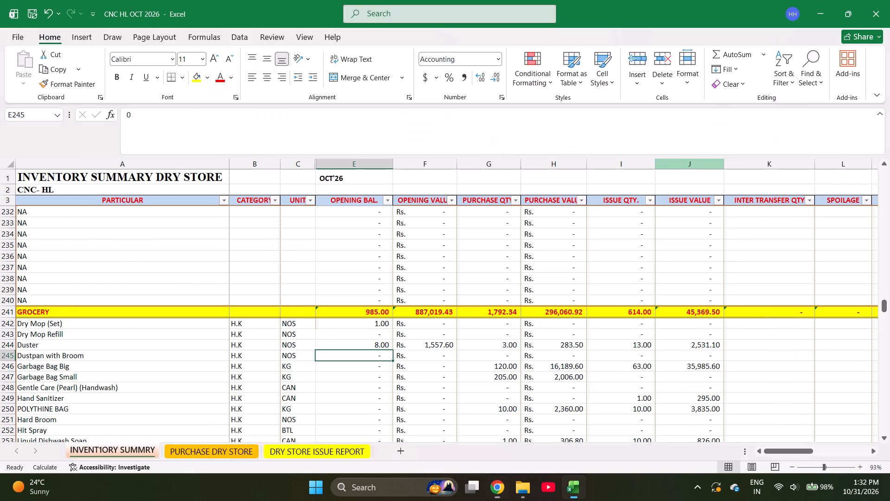
{"action": "key", "text": "Return"}
{"action": "key", "text": "alt+Tab"}
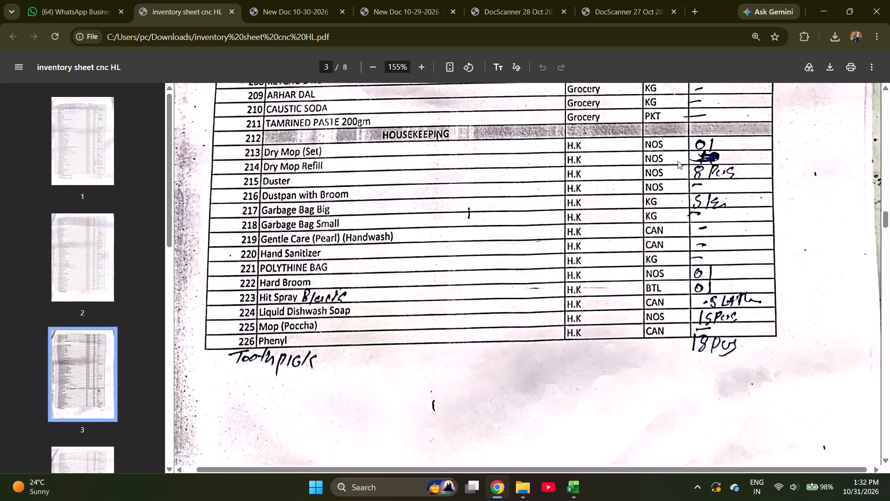
{"action": "key", "text": "alt+Tab"}
{"action": "key", "text": "5"}
{"action": "key", "text": "Return"}
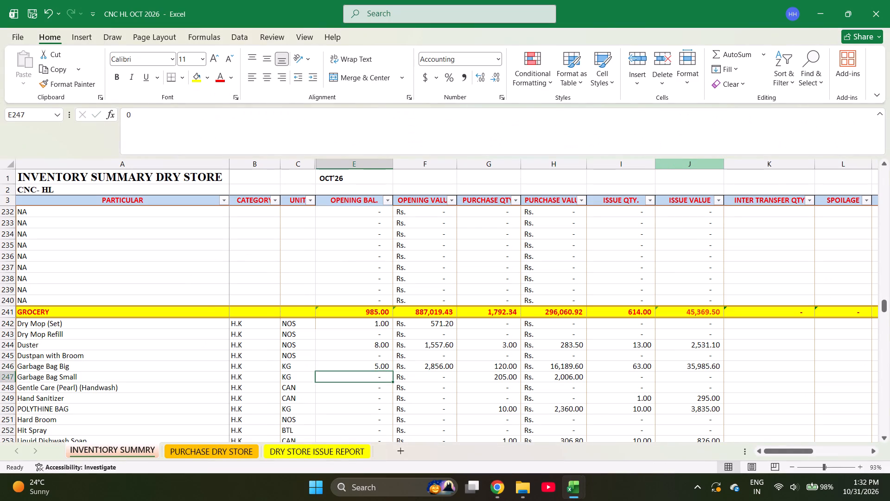
Enter opening balances of 1 for Hard Broom and 1 for Hit Spray from the scanned sheet.
{"action": "key", "text": "alt+Tab"}
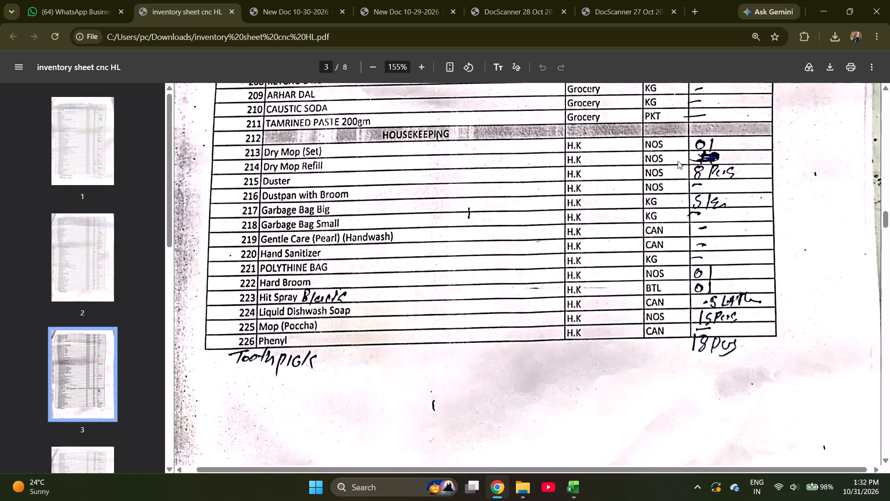
{"action": "key", "text": "alt+Tab"}
{"action": "key", "text": "Return"}
{"action": "key", "text": "Return"}
{"action": "key", "text": "Return"}
{"action": "key", "text": "Return"}
{"action": "key", "text": "alt+Tab"}
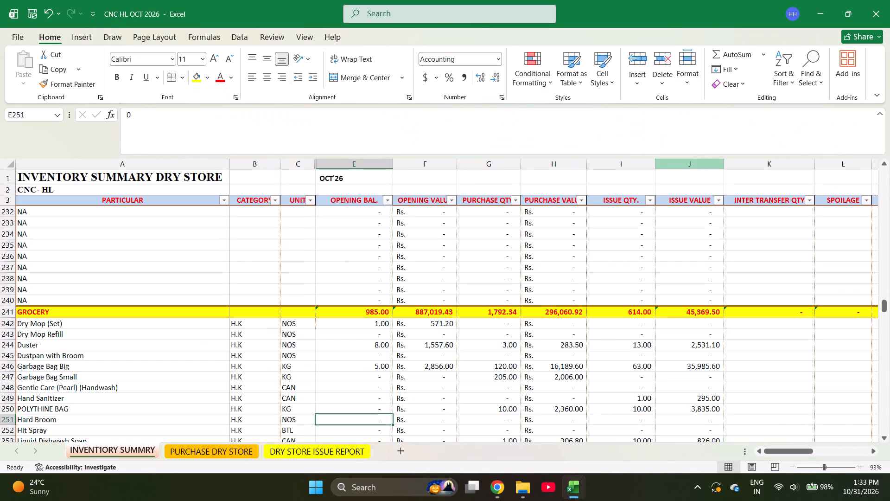
{"action": "key", "text": "alt+Tab"}
{"action": "key", "text": "1"}
{"action": "key", "text": "Return"}
{"action": "key", "text": "1"}
{"action": "key", "text": "Return"}
Enter opening balances of 5 for Liquid Dishwash Soap and 15 for Mop (Poccha) from the scanned sheet.
{"action": "key", "text": "alt+Tab"}
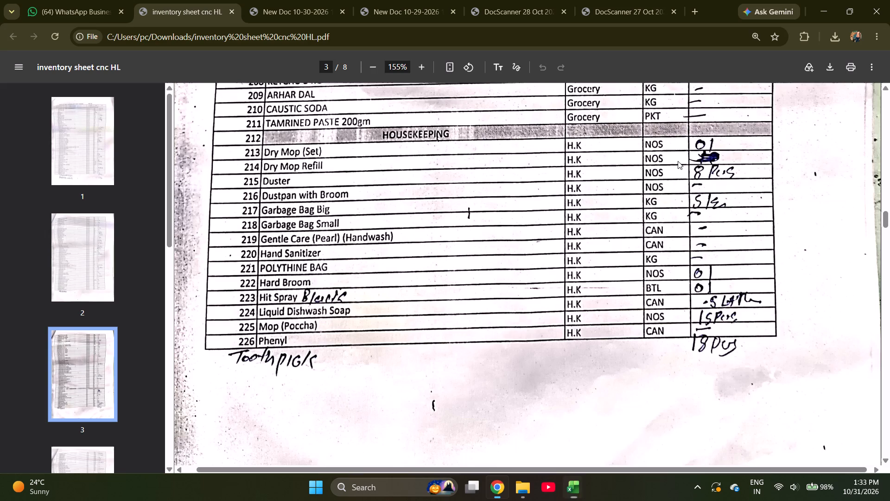
{"action": "key", "text": "alt+Tab"}
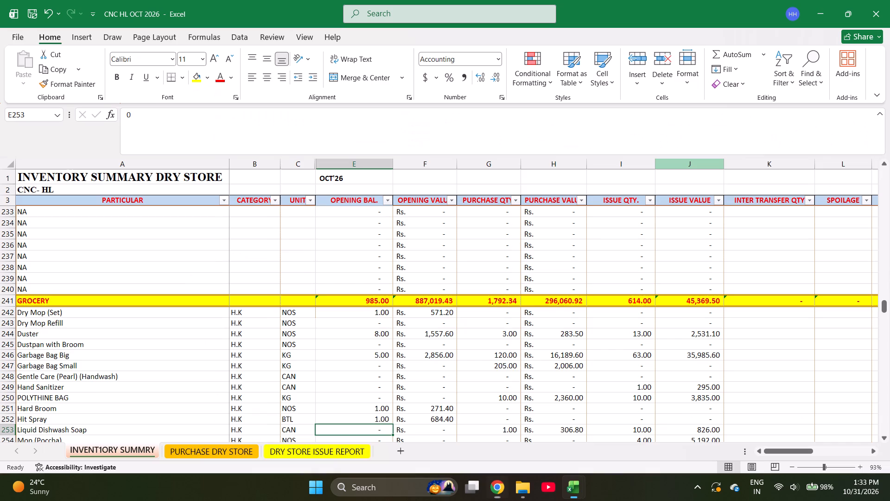
{"action": "key", "text": "5"}
{"action": "key", "text": "Return"}
{"action": "key", "text": "alt+Tab"}
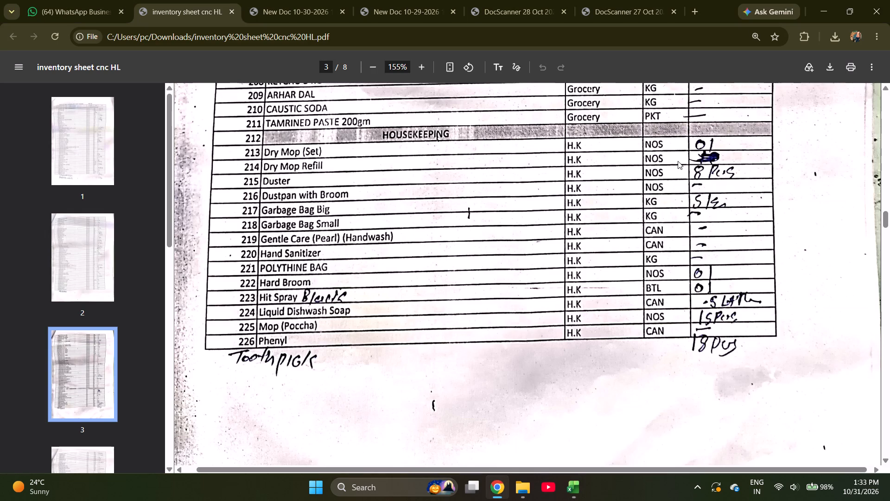
{"action": "key", "text": "alt+Tab"}
{"action": "type", "text": "15"}
{"action": "key", "text": "Return"}
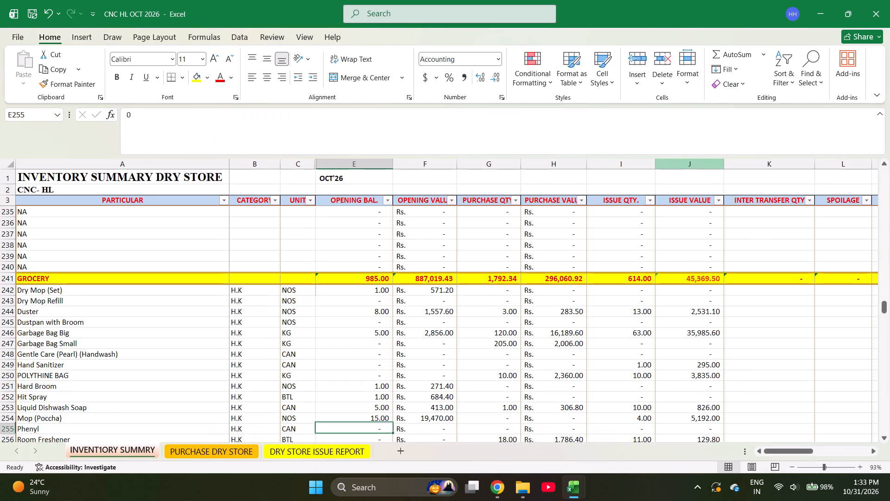
Look through the inventory summary's housekeeping rows from Phenyl onward against the end of the scanned page 3.
{"action": "key", "text": "alt+Tab"}
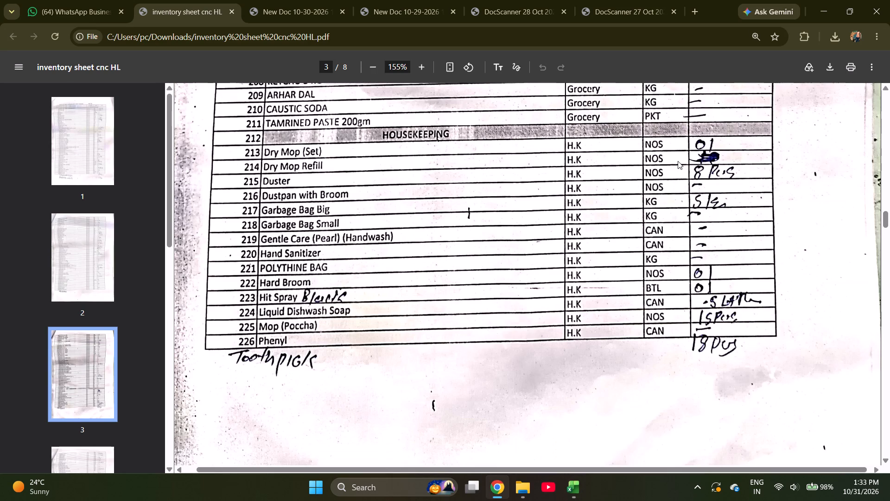
{"action": "key", "text": "alt+Tab"}
{"action": "key", "text": "Return"}
{"action": "key", "text": "Return"}
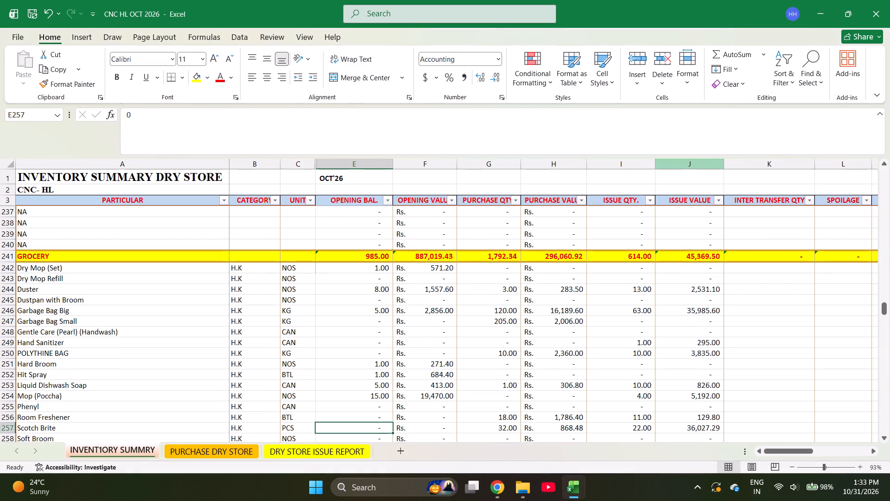
{"action": "key", "text": "Return"}
{"action": "key", "text": "Return"}
{"action": "key", "text": "Return"}
{"action": "key", "text": "Return"}
{"action": "key", "text": "Return"}
{"action": "key", "text": "Return"}
{"action": "key", "text": "Return"}
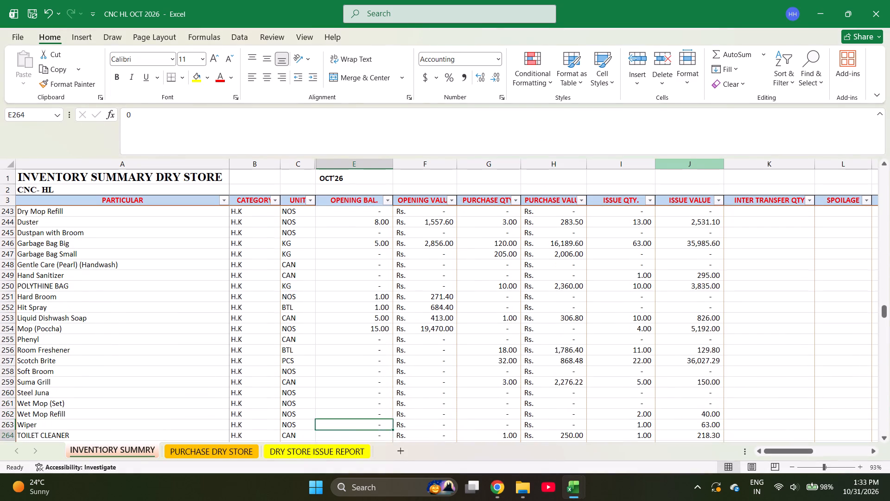
{"action": "key", "text": "Return"}
{"action": "key", "text": "Return"}
{"action": "key", "text": "Return"}
Search the inventory summary for TOOTH and enter an opening balance of 18 for Tooth Pick.
{"action": "key", "text": "alt+Tab"}
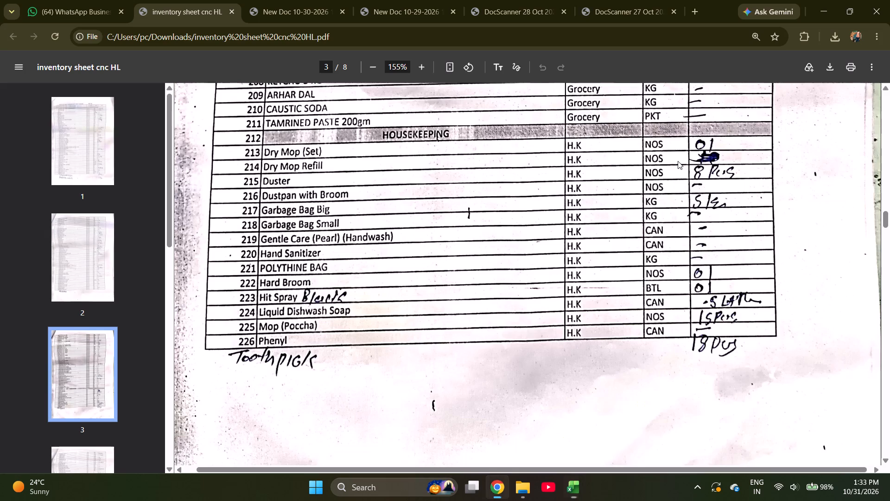
{"action": "key", "text": "alt+Tab"}
{"action": "key", "text": "ctrl+f"}
{"action": "type", "text": "TOOTH"}
{"action": "key", "text": "Return"}
{"action": "key", "text": "Escape"}
{"action": "key", "text": "Right"}
{"action": "key", "text": "Right"}
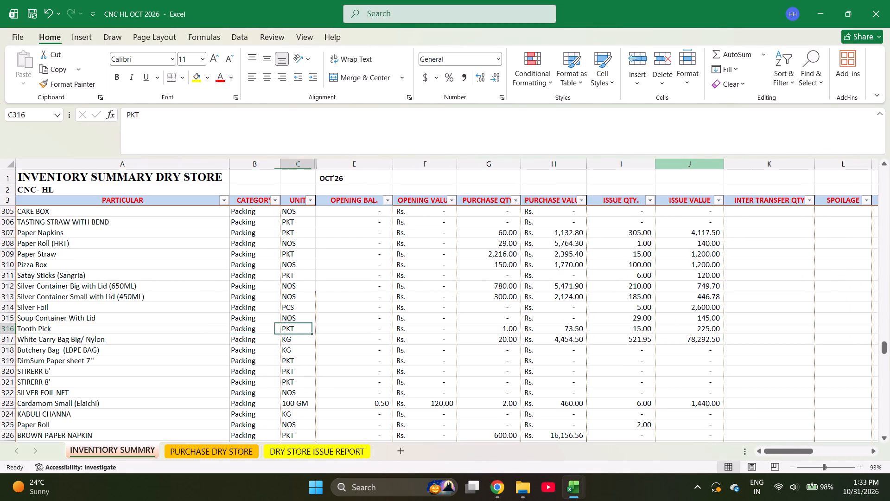
{"action": "key", "text": "Right"}
{"action": "key", "text": "alt+Tab"}
{"action": "key", "text": "alt+Tab"}
{"action": "type", "text": "18"}
{"action": "key", "text": "Return"}
Examine the first housekeeping rows on page 4 of the scanned sheet, starting at Room Freshener.
{"action": "key", "text": "alt+Tab"}
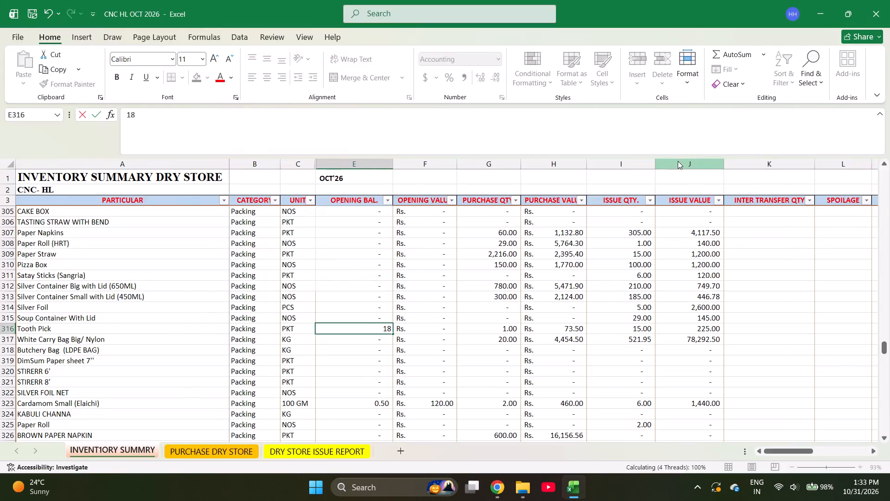
{"action": "key", "text": "Down"}
{"action": "key", "text": "Down"}
{"action": "key", "text": "Down"}
{"action": "key", "text": "Down"}
{"action": "key", "text": "Down"}
{"action": "key", "text": "Down"}
{"action": "key", "text": "Down"}
{"action": "key", "text": "Down"}
{"action": "key", "text": "Down"}
{"action": "key", "text": "Down"}
{"action": "key", "text": "Down"}
{"action": "key", "text": "Down"}
{"action": "key", "text": "Down"}
{"action": "key", "text": "Down"}
{"action": "key", "text": "Down"}
{"action": "key", "text": "Down"}
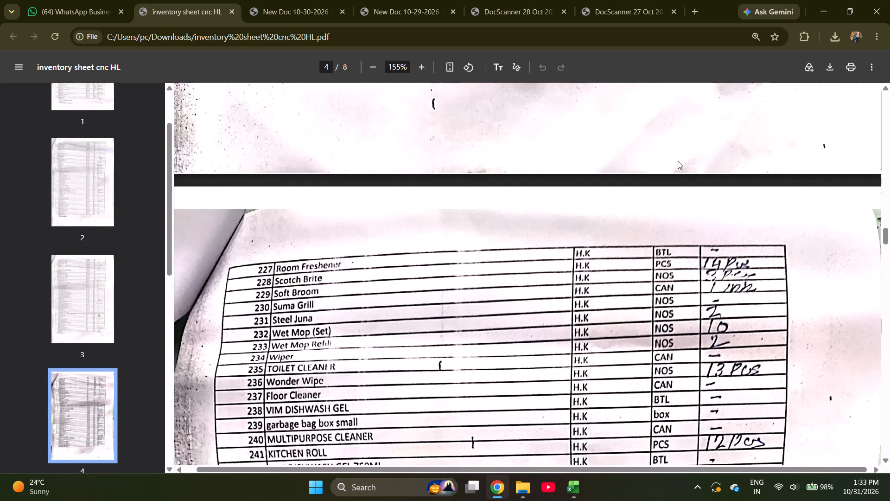
Search the inventory summary for BRIT and enter an opening balance of 14 for Scotch Brite.
{"action": "key", "text": "alt+Tab"}
{"action": "key", "text": "ctrl+f"}
{"action": "type", "text": "BRIT3"}
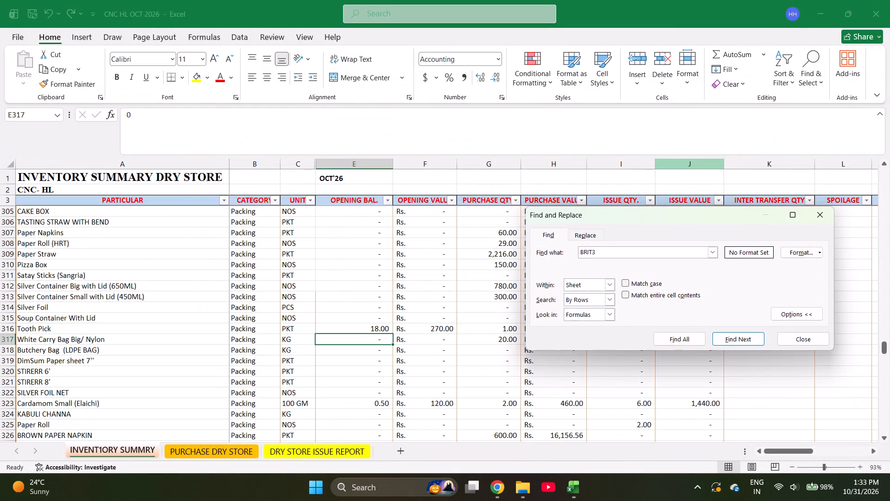
{"action": "key", "text": "BackSpace"}
{"action": "key", "text": "Return"}
{"action": "key", "text": "Escape"}
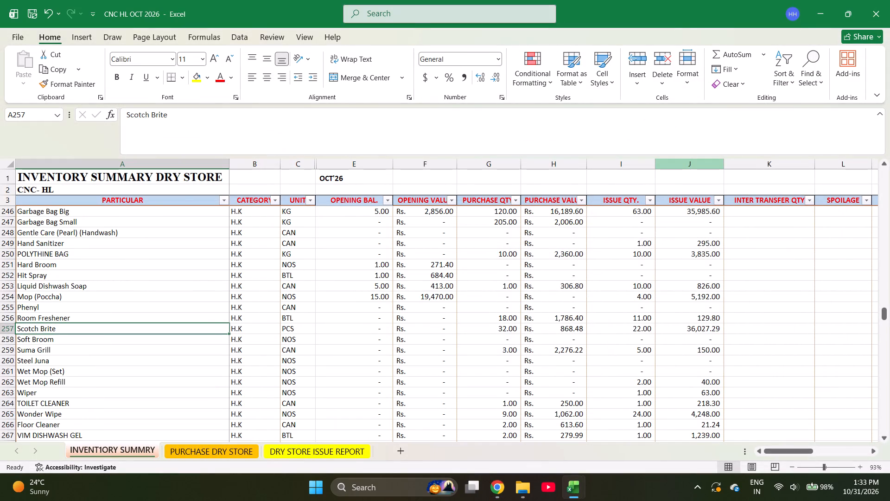
{"action": "key", "text": "Right"}
{"action": "key", "text": "Right"}
{"action": "key", "text": "Right"}
{"action": "key", "text": "alt+Tab"}
{"action": "key", "text": "alt+Tab"}
{"action": "type", "text": "14"}
{"action": "key", "text": "Return"}
Enter opening balances of 3 for Soft Broom and 1 for Suma Grill from the scanned sheet.
{"action": "key", "text": "alt+Tab"}
{"action": "key", "text": "alt+Tab"}
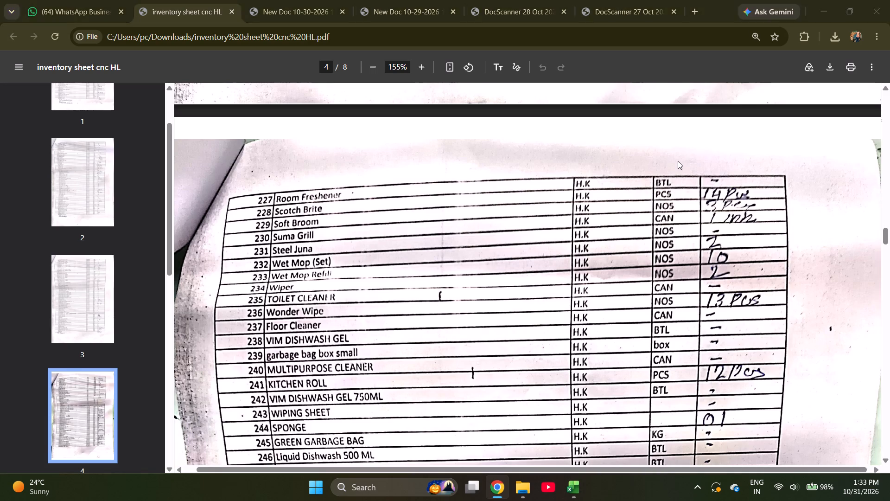
{"action": "key", "text": "alt+Tab"}
{"action": "key", "text": "alt+Tab"}
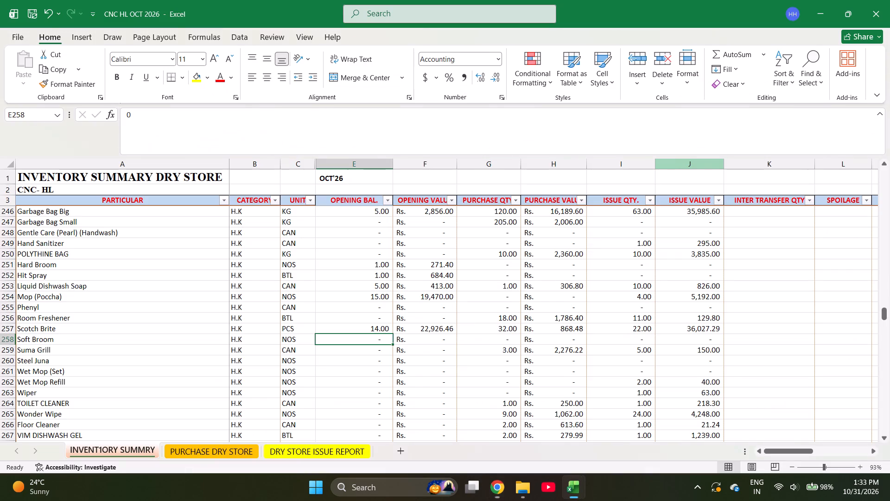
{"action": "key", "text": "3"}
{"action": "key", "text": "Return"}
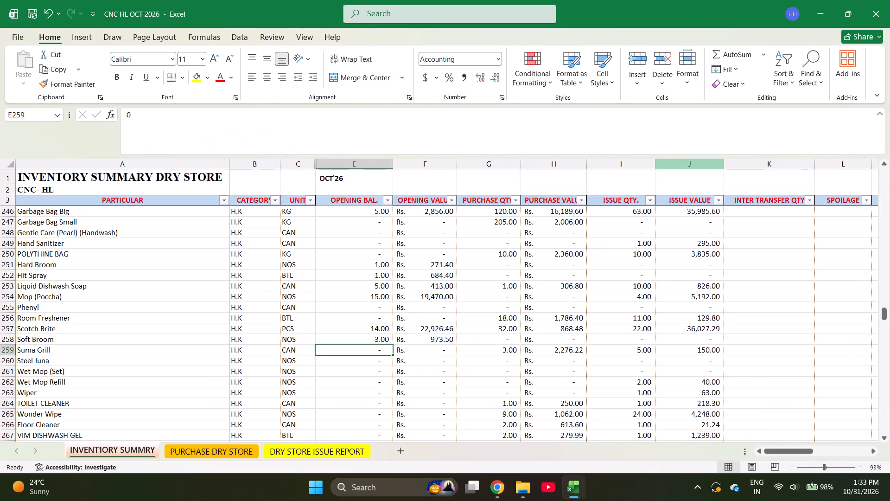
{"action": "key", "text": "alt+Tab"}
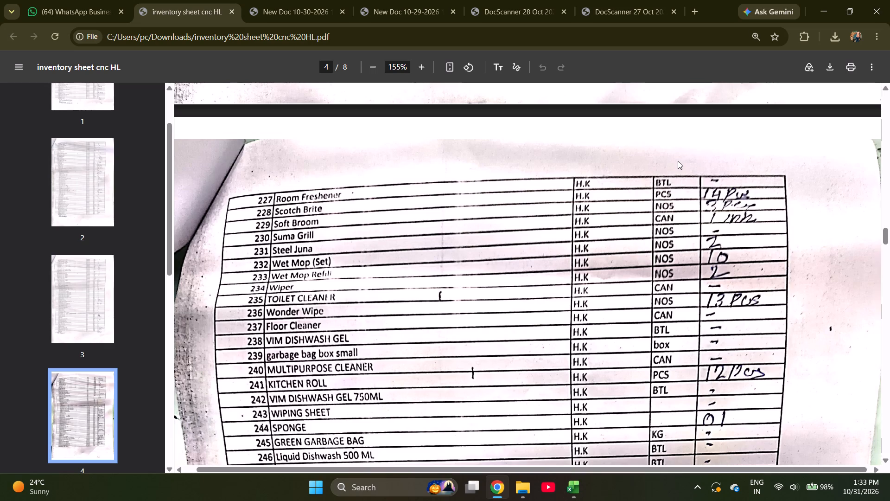
{"action": "key", "text": "alt+Tab"}
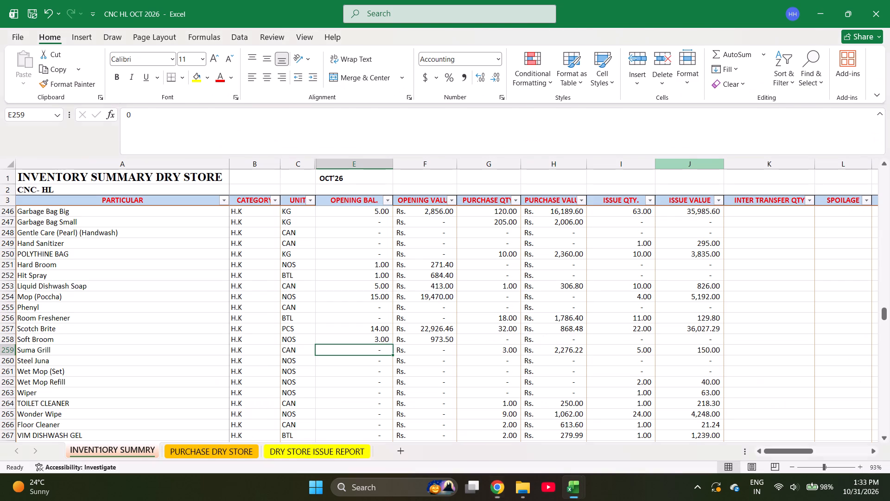
{"action": "key", "text": "alt+Tab"}
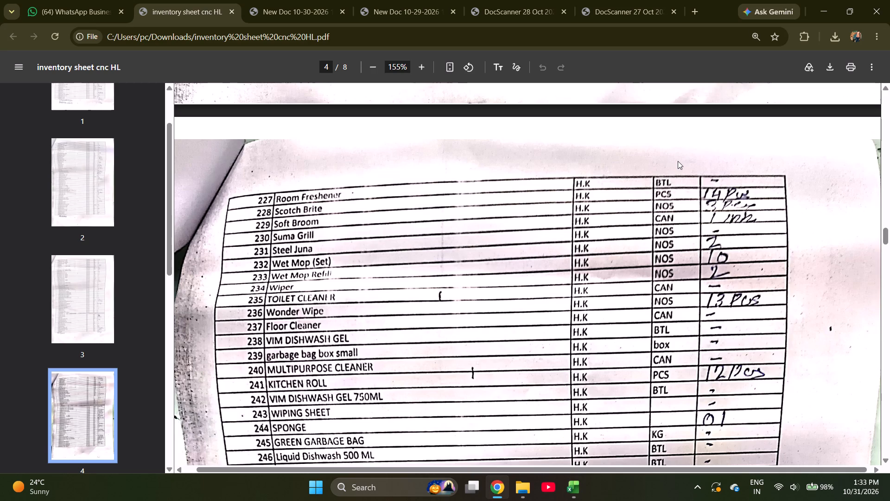
{"action": "key", "text": "alt+Tab"}
{"action": "key", "text": "1"}
{"action": "key", "text": "Return"}
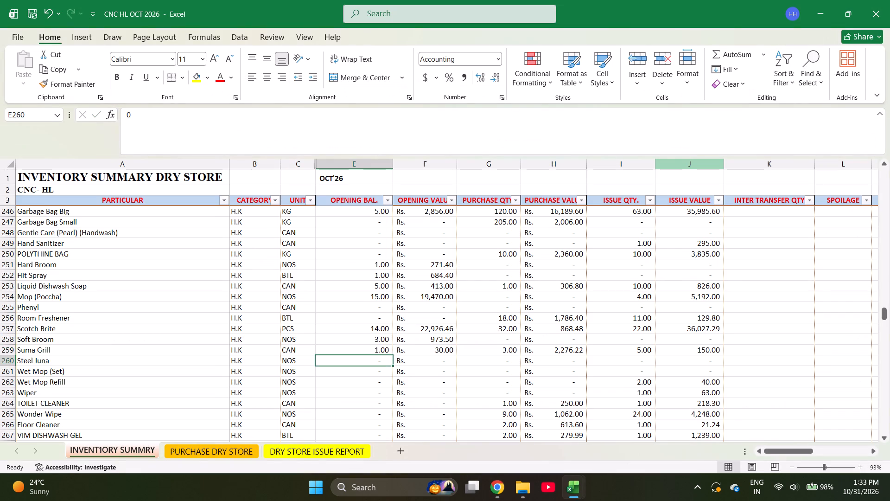
{"action": "key", "text": "alt+Tab"}
Enter opening balances from the scanned sheet: 2 for Wet Mop (Set), 10 for Wet Mop Refill and 2 for Wiper.
{"action": "key", "text": "alt+Tab"}
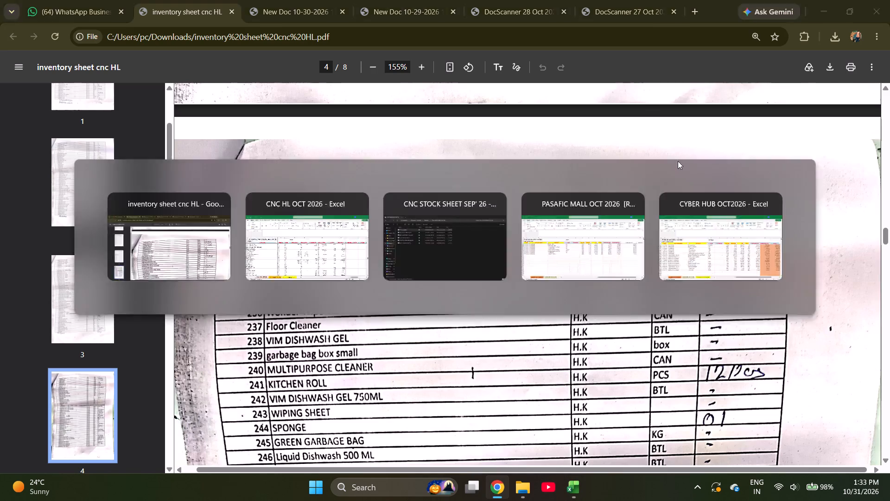
{"action": "key", "text": "Down"}
{"action": "key", "text": "alt+Tab"}
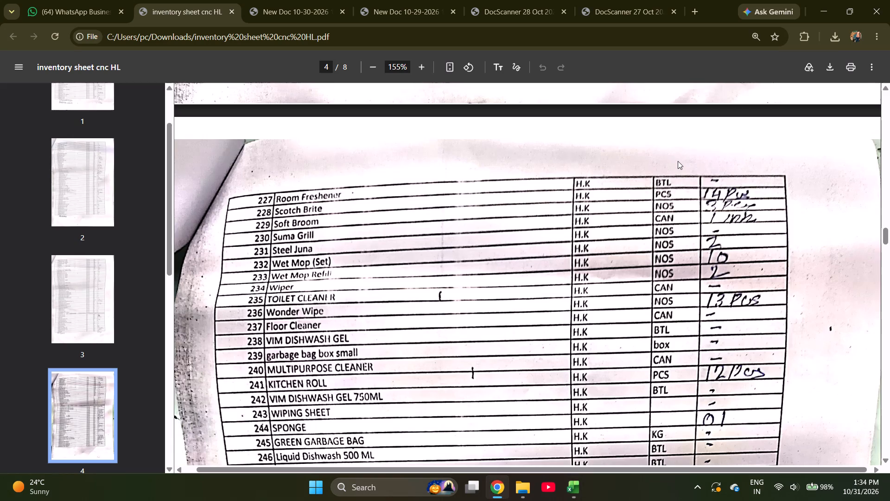
{"action": "key", "text": "alt+Tab"}
{"action": "key", "text": "2"}
{"action": "key", "text": "Return"}
{"action": "type", "text": "10"}
{"action": "key", "text": "Return"}
{"action": "key", "text": "alt+Tab"}
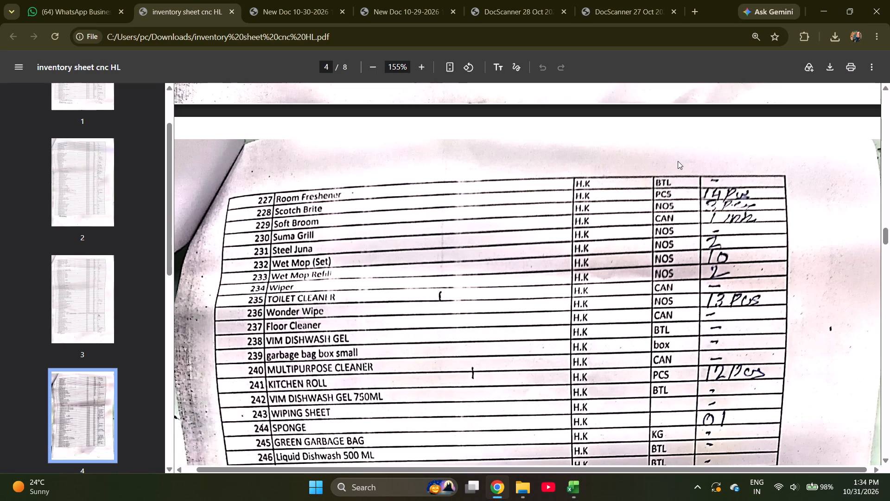
{"action": "key", "text": "alt+Tab"}
{"action": "key", "text": "2"}
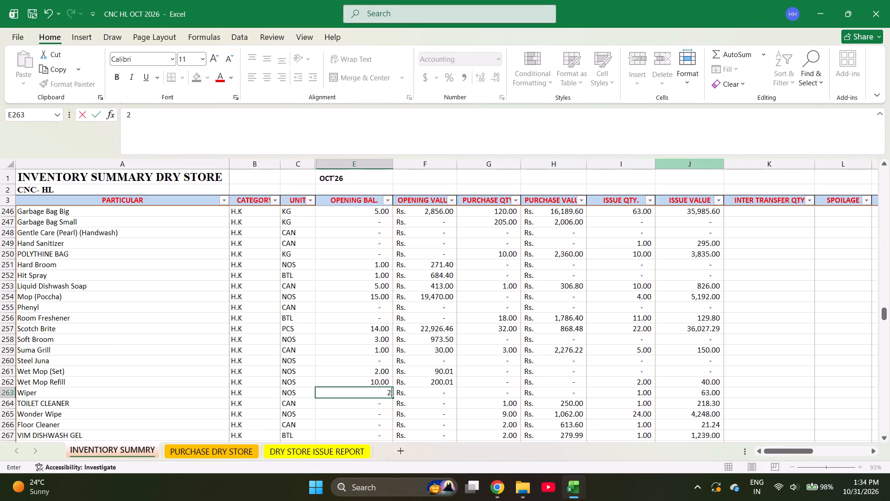
{"action": "key", "text": "Return"}
Enter an opening balance of 13 for Wonder Wipe from the scanned sheet, leaving Toilet Cleaner as it is.
{"action": "key", "text": "alt+Tab"}
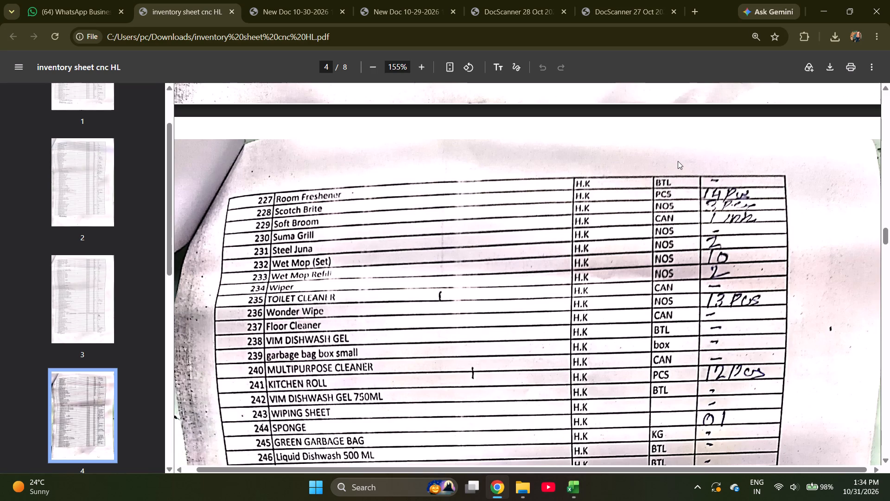
{"action": "key", "text": "alt+Tab"}
{"action": "key", "text": "Return"}
{"action": "type", "text": "13"}
{"action": "key", "text": "Return"}
Check the rows after Wonder Wipe on the scanned sheet and enter an opening balance of 12 for Kitchen Roll.
{"action": "key", "text": "alt+Tab"}
{"action": "key", "text": "Down"}
{"action": "key", "text": "Down"}
{"action": "key", "text": "Down"}
{"action": "key", "text": "Down"}
{"action": "key", "text": "alt+Tab"}
{"action": "key", "text": "Down"}
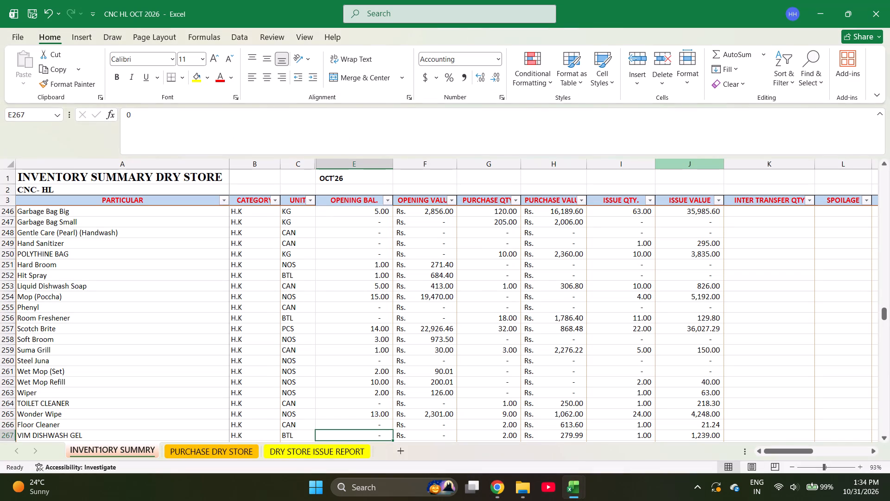
{"action": "key", "text": "alt+Tab"}
{"action": "key", "text": "alt+Tab"}
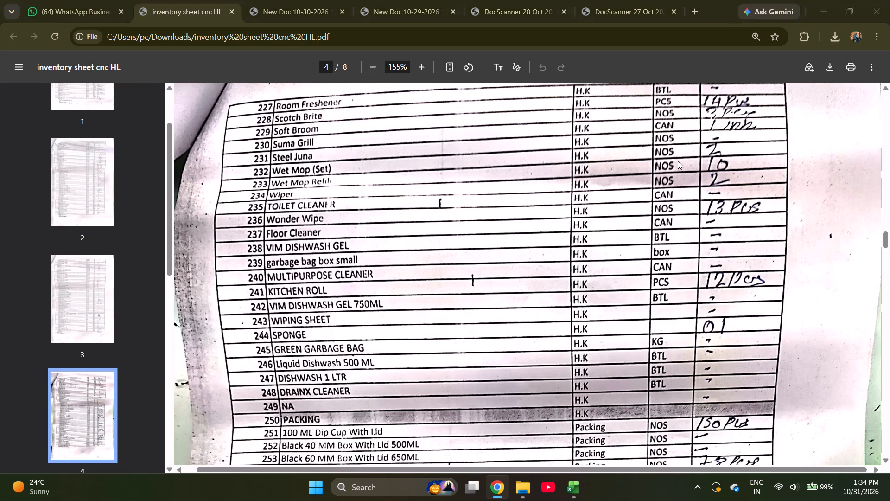
{"action": "key", "text": "alt+Tab"}
{"action": "key", "text": "alt+Tab"}
{"action": "key", "text": "Down"}
{"action": "key", "text": "Down"}
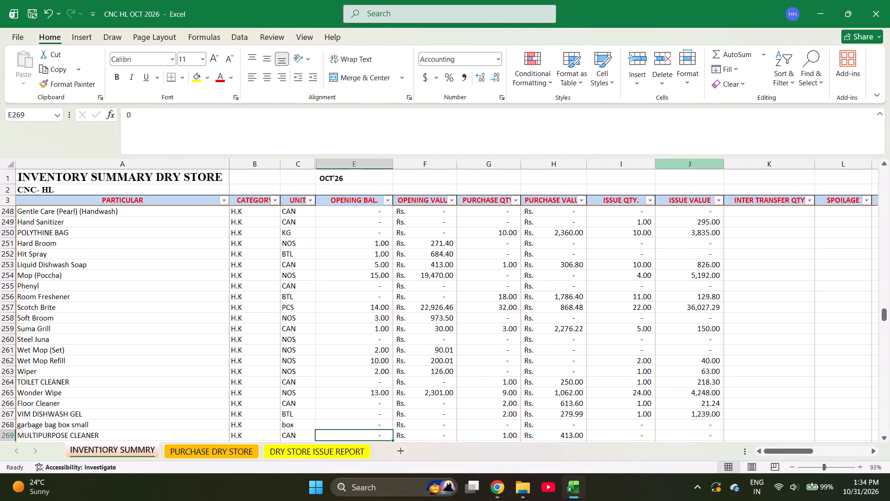
{"action": "key", "text": "Down"}
{"action": "key", "text": "Down"}
{"action": "key", "text": "Up"}
{"action": "key", "text": "alt+Tab"}
{"action": "key", "text": "alt+Tab"}
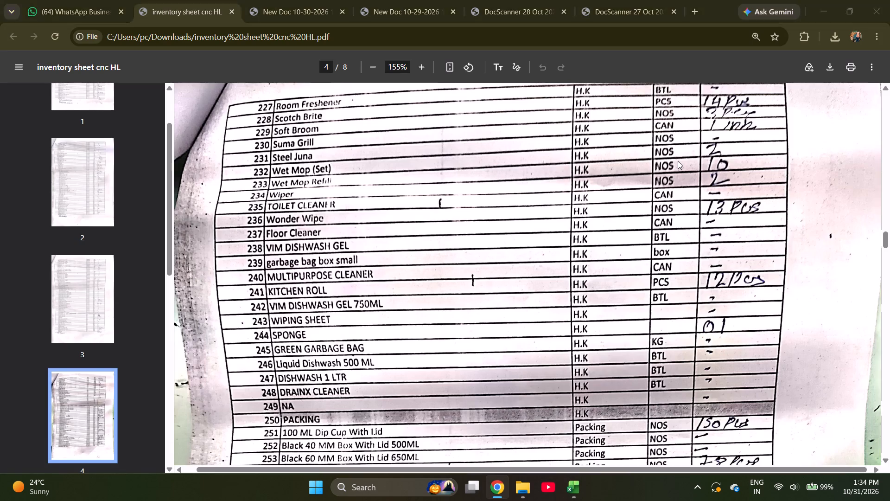
{"action": "type", "text": "12"}
{"action": "key", "text": "Return"}
Enter an opening balance of 1 for Sponge from the scanned sheet.
{"action": "key", "text": "alt+Tab"}
{"action": "key", "text": "alt+Tab"}
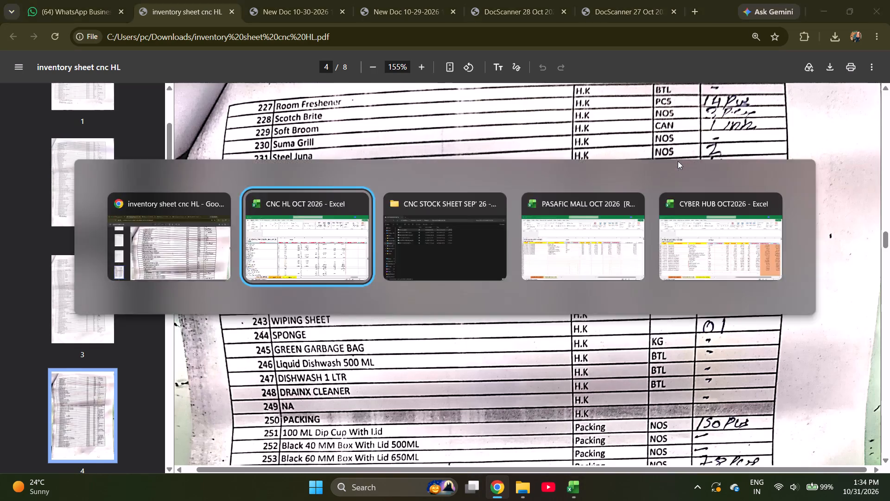
{"action": "key", "text": "Return"}
{"action": "key", "text": "Return"}
{"action": "key", "text": "Return"}
{"action": "key", "text": "Up"}
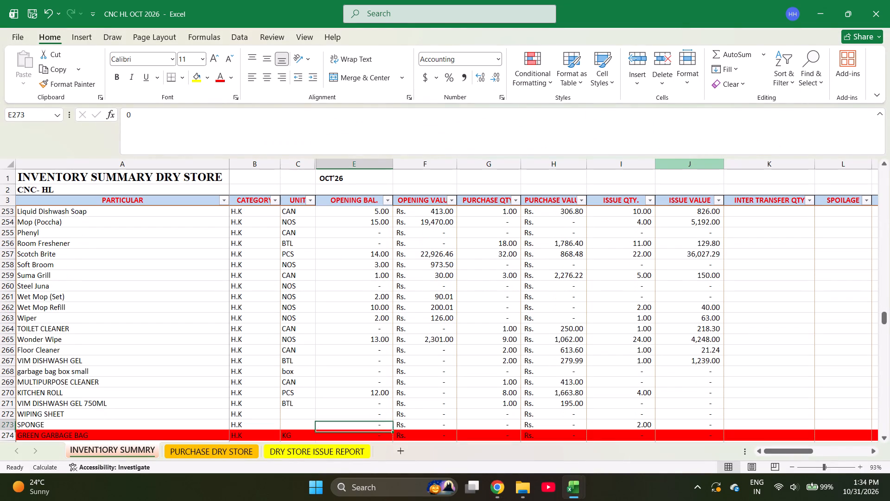
{"action": "key", "text": "1"}
{"action": "key", "text": "Return"}
Examine the remaining housekeeping rows and the start of the packing section on page 4 of the scanned sheet.
{"action": "key", "text": "alt+Tab"}
{"action": "key", "text": "Return"}
{"action": "key", "text": "Return"}
{"action": "key", "text": "Down"}
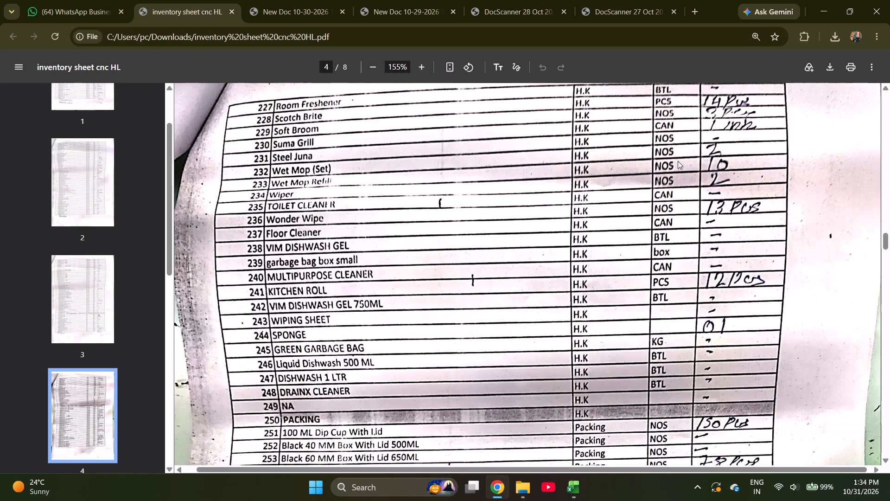
{"action": "key", "text": "Down"}
{"action": "key", "text": "Down"}
{"action": "key", "text": "Down"}
{"action": "key", "text": "Down"}
{"action": "key", "text": "Down"}
{"action": "key", "text": "alt+Tab"}
{"action": "key", "text": "alt+Tab"}
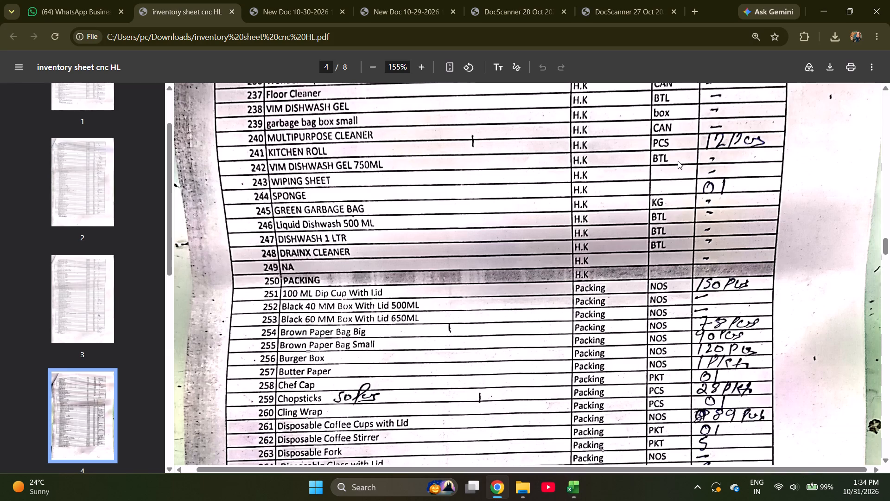
{"action": "key", "text": "alt+Tab"}
Search the inventory summary for 100 ML and enter an opening balance of 150 for 100 ML Dip Cup With Lid.
{"action": "key", "text": "ctrl+f"}
{"action": "type", "text": "100"}
{"action": "key", "text": "space"}
{"action": "type", "text": "ML"}
{"action": "key", "text": "Return"}
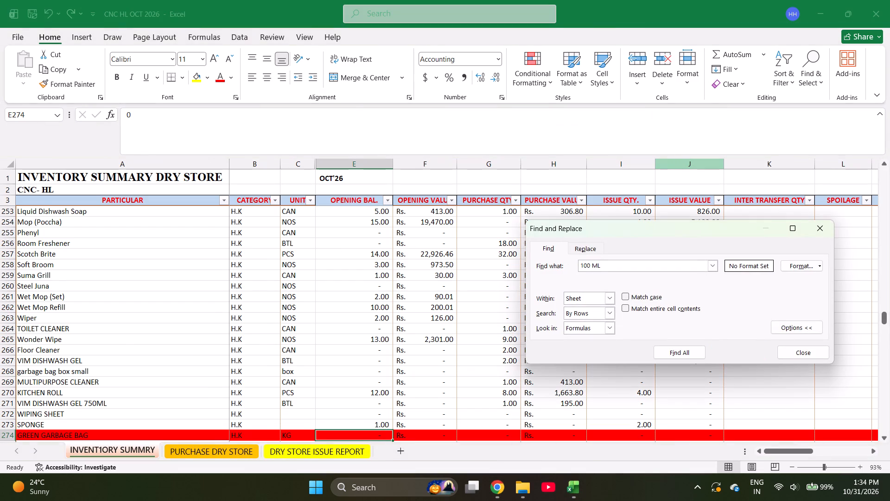
{"action": "key", "text": "Escape"}
{"action": "key", "text": "Right"}
{"action": "key", "text": "Right"}
{"action": "key", "text": "Right"}
{"action": "key", "text": "alt+Tab"}
{"action": "key", "text": "alt+Tab"}
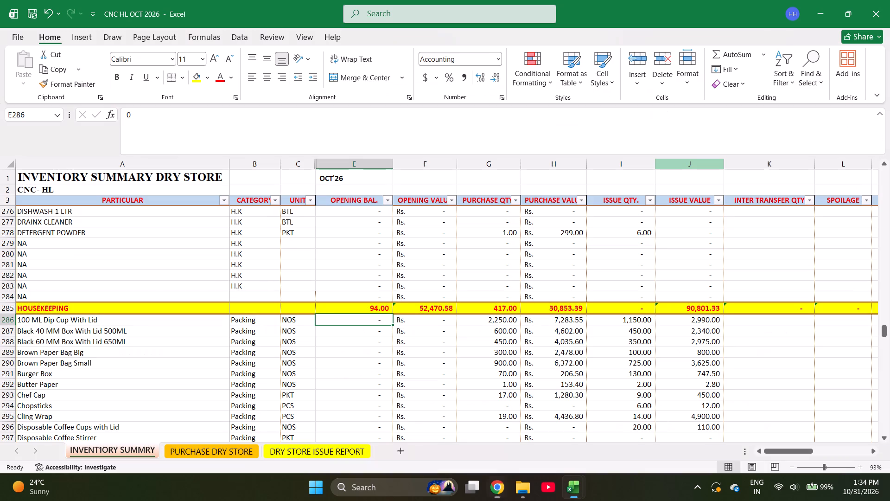
{"action": "type", "text": "150"}
{"action": "key", "text": "Return"}
Enter opening balances of 78 for Brown Paper Bag Big and 90 for Brown Paper Bag Small from the scanned sheet.
{"action": "key", "text": "alt+Tab"}
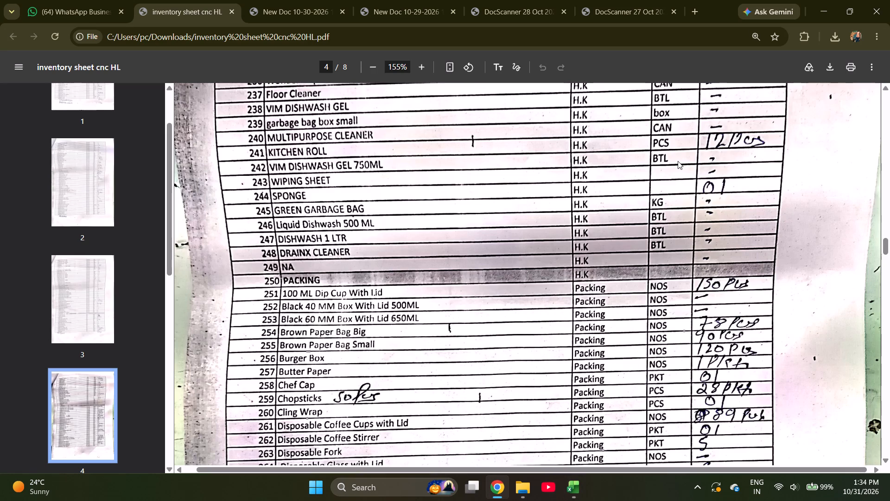
{"action": "key", "text": "alt+Tab"}
{"action": "key", "text": "Down"}
{"action": "key", "text": "Down"}
{"action": "key", "text": "alt+Tab"}
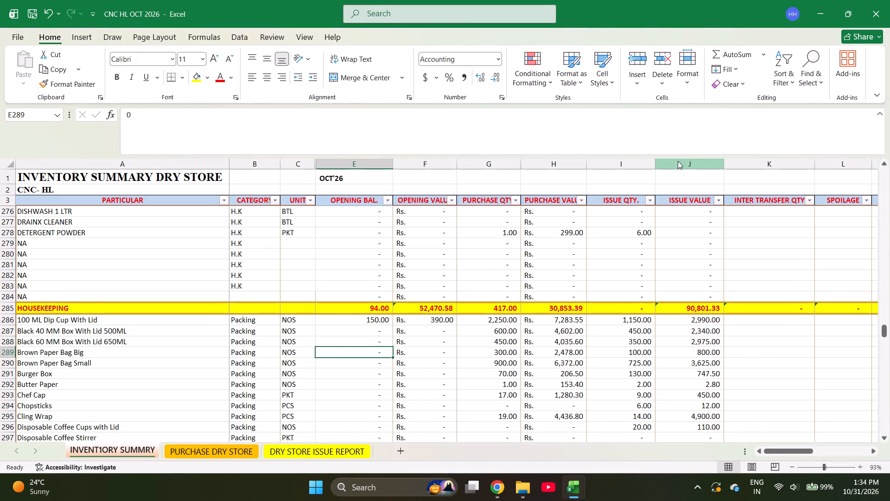
{"action": "key", "text": "alt+Tab"}
{"action": "type", "text": "78"}
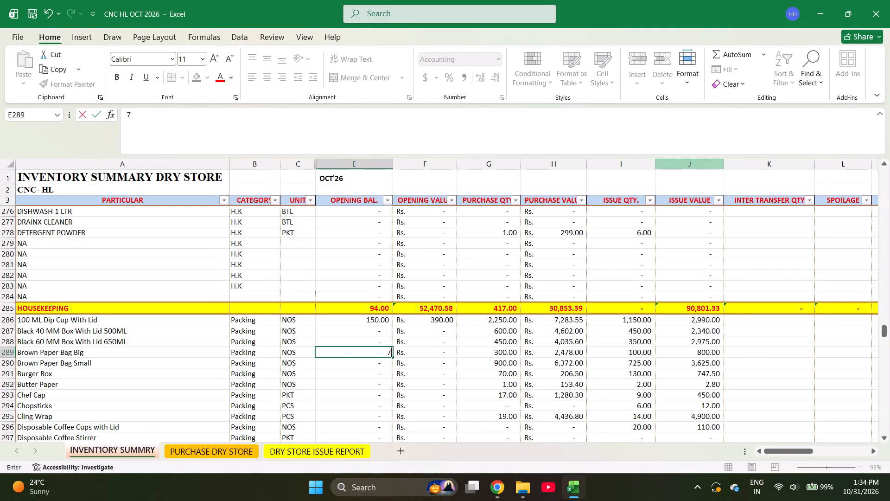
{"action": "key", "text": "Return"}
{"action": "key", "text": "alt+Tab"}
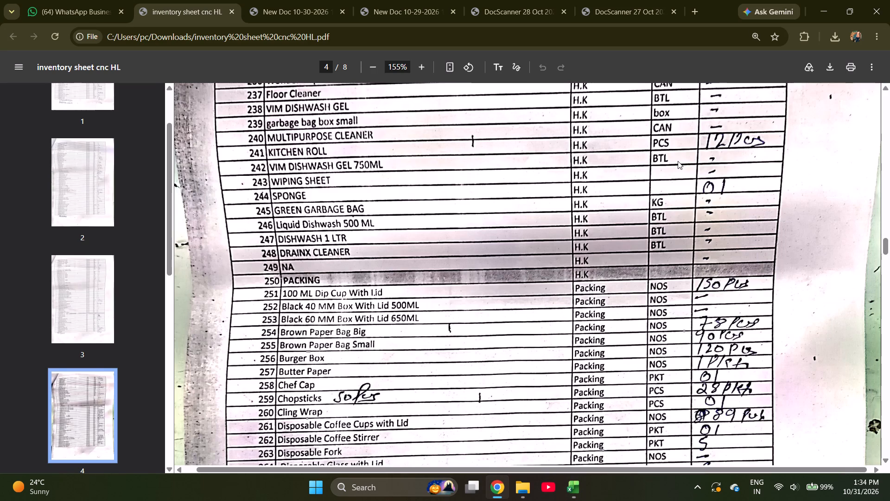
{"action": "key", "text": "alt+Tab"}
{"action": "type", "text": "90"}
{"action": "key", "text": "Return"}
Enter an opening balance of 120 for Burger Box from the scanned sheet.
{"action": "key", "text": "alt+Tab"}
{"action": "key", "text": "alt+Tab"}
{"action": "key", "text": "1"}
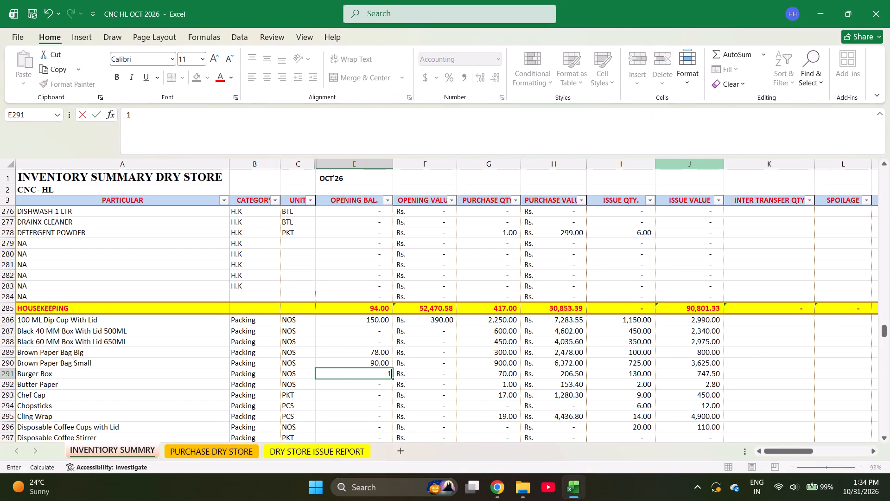
{"action": "type", "text": "20"}
{"action": "key", "text": "Return"}
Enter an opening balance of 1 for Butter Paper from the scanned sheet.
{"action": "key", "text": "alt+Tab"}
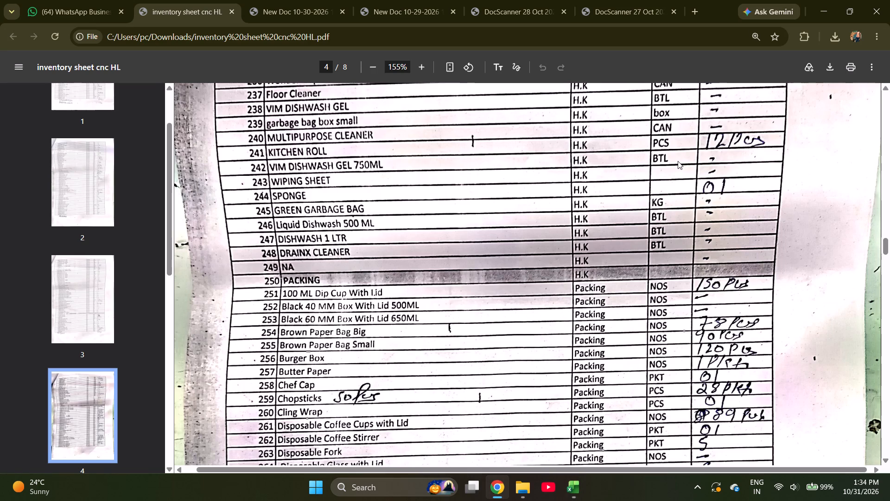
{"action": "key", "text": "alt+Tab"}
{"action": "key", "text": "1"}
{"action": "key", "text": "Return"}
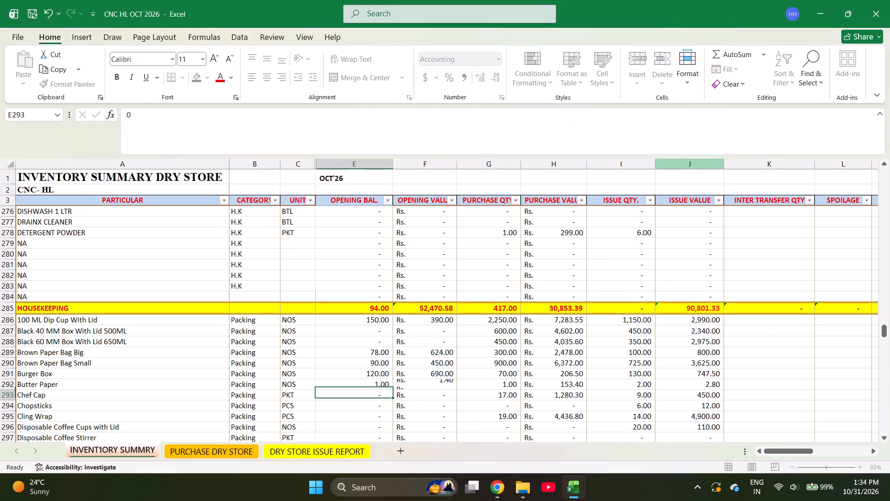
Set Butter Paper's opening balance to 400.
{"action": "key", "text": "Up"}
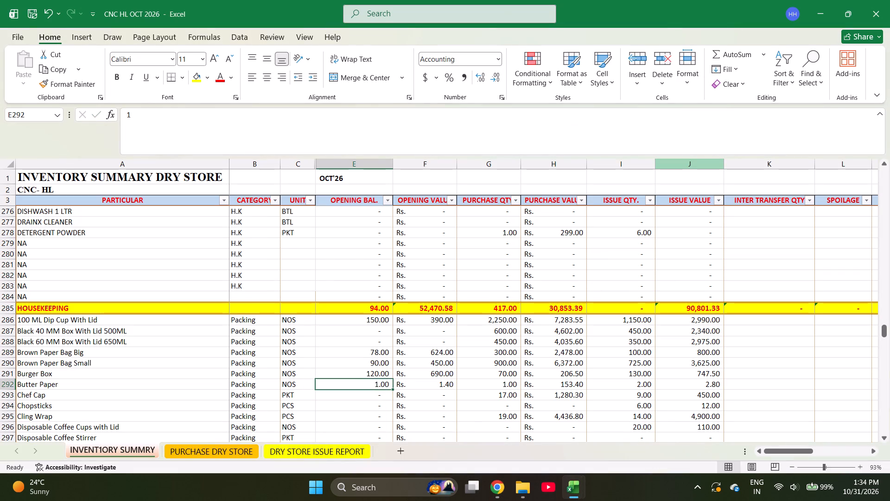
{"action": "type", "text": "400"}
{"action": "key", "text": "Return"}
Compare the packing rows from Chef Cap onward on the scanned sheet with those in the inventory summary.
{"action": "key", "text": "alt+Tab"}
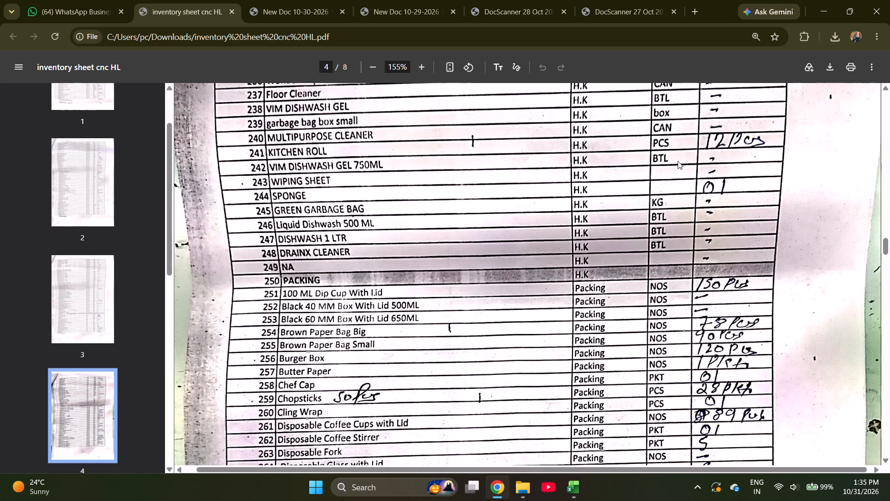
{"action": "key", "text": "alt+Tab"}
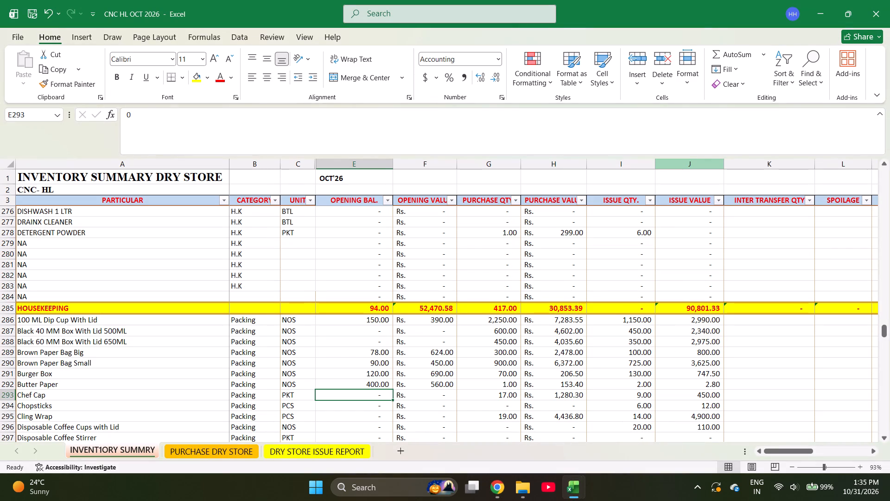
{"action": "key", "text": "alt+Tab"}
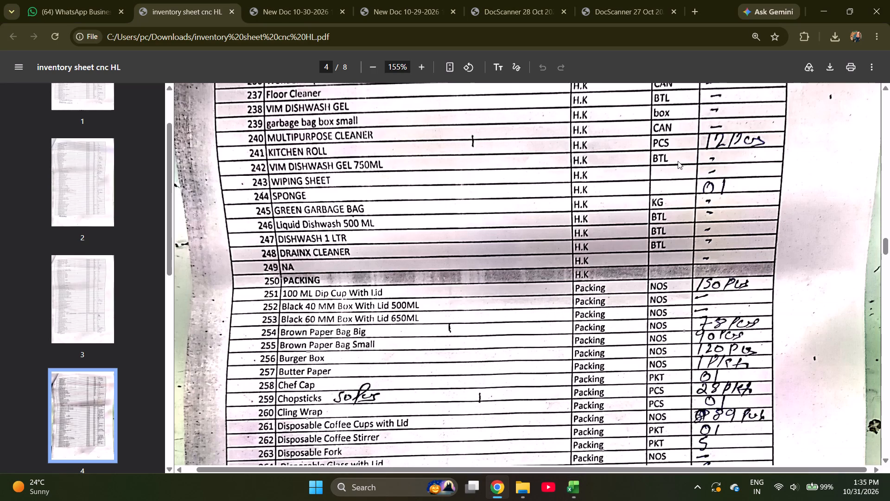
{"action": "key", "text": "Down"}
{"action": "key", "text": "alt+Tab"}
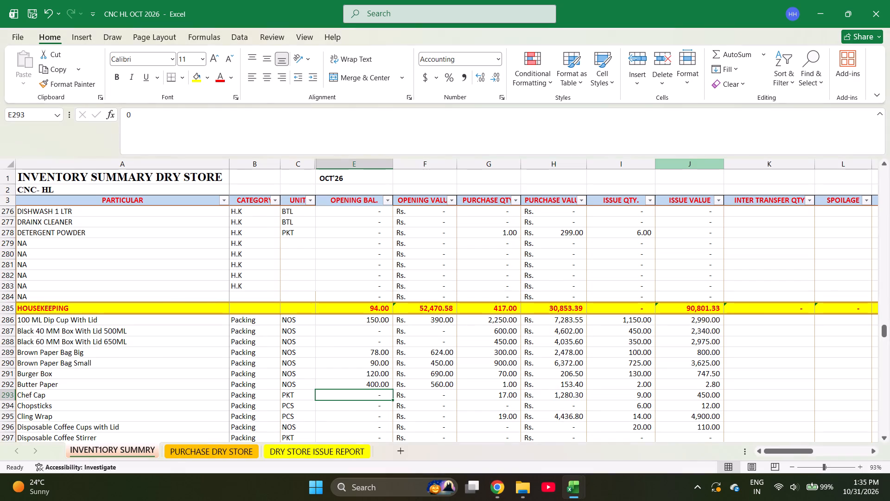
{"action": "key", "text": "alt+Tab"}
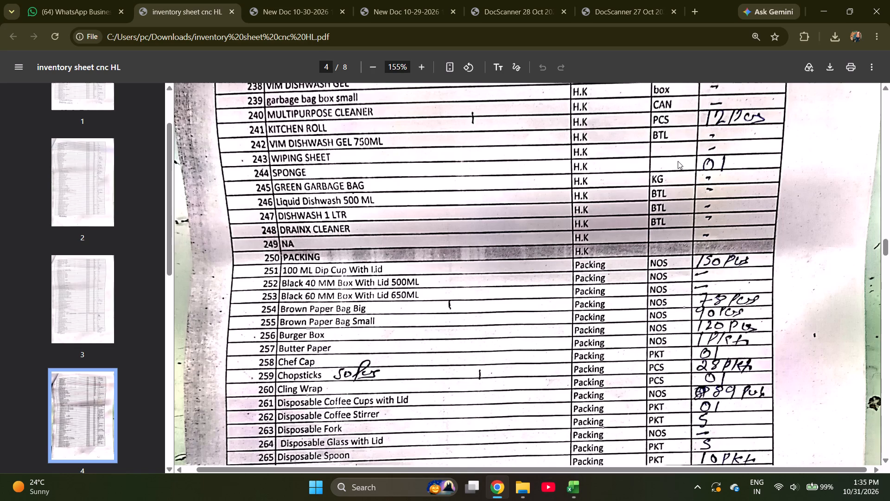
{"action": "key", "text": "alt+Tab"}
{"action": "key", "text": "alt+Tab"}
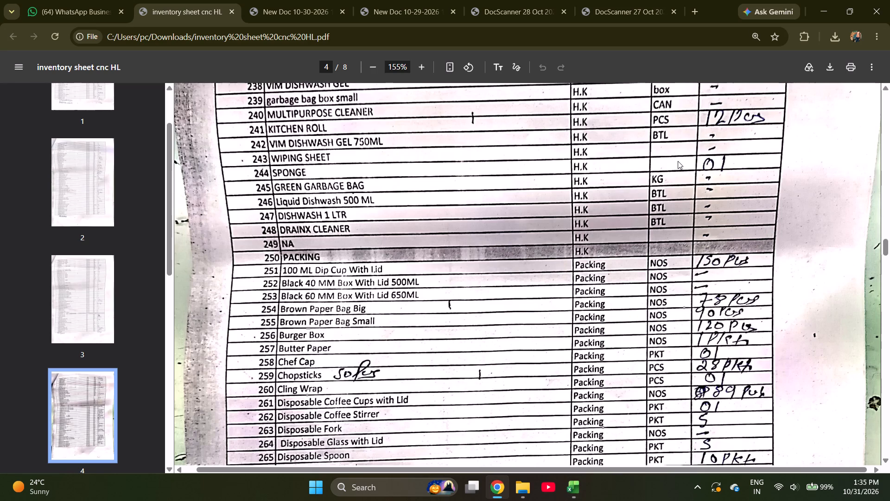
{"action": "key", "text": "alt+Tab"}
Search the inventory summary for CHEF C and enter an opening balance of 1 for Chef Cap.
{"action": "key", "text": "ctrl+f"}
{"action": "type", "text": "CHEF C"}
{"action": "key", "text": "Return"}
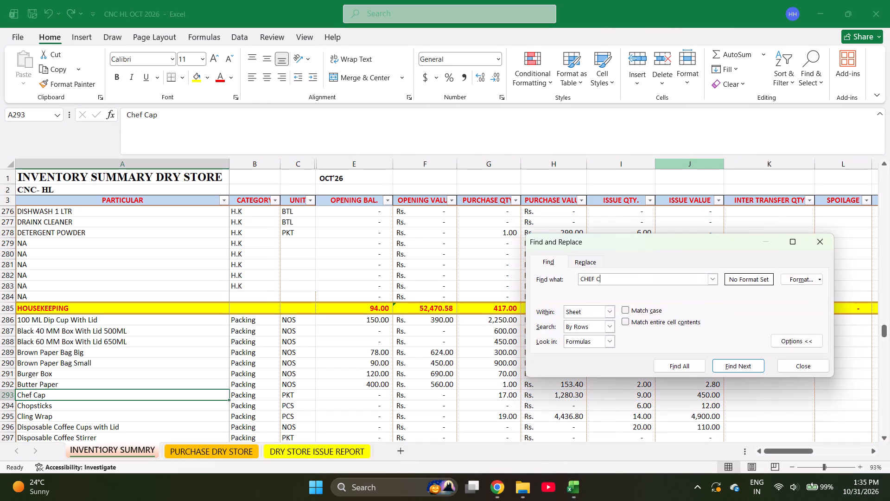
{"action": "key", "text": "Escape"}
{"action": "key", "text": "Right"}
{"action": "key", "text": "Right"}
{"action": "key", "text": "Right"}
{"action": "key", "text": "alt+Tab"}
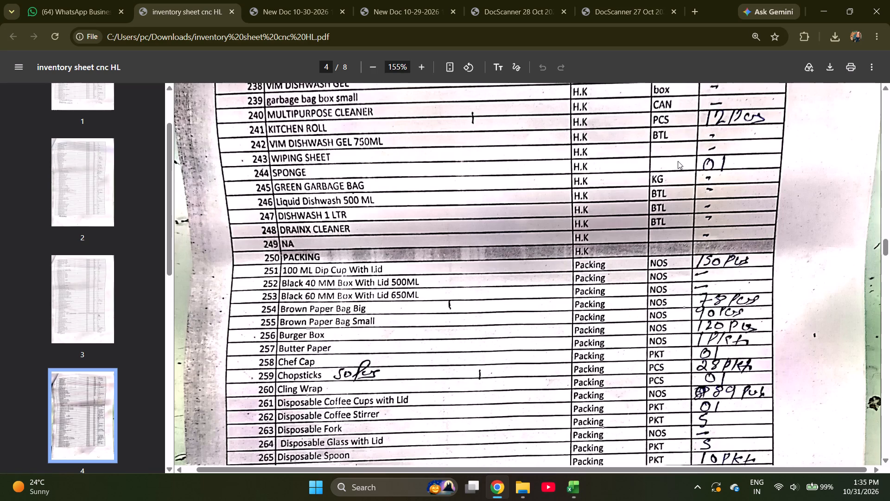
{"action": "key", "text": "alt+Tab"}
{"action": "key", "text": "1"}
{"action": "key", "text": "Return"}
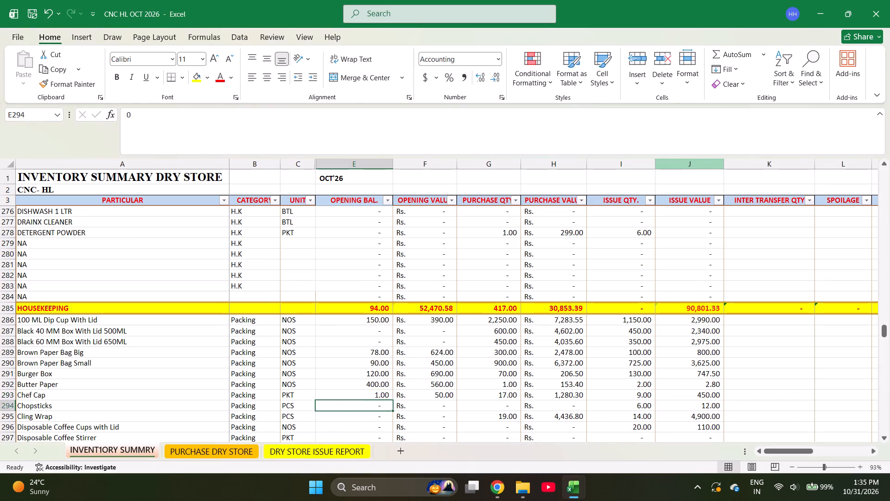
Enter opening balances of 28 for Chopsticks and 1 for Cling Wrap from the scanned sheet.
{"action": "key", "text": "alt+Tab"}
{"action": "key", "text": "alt+Tab"}
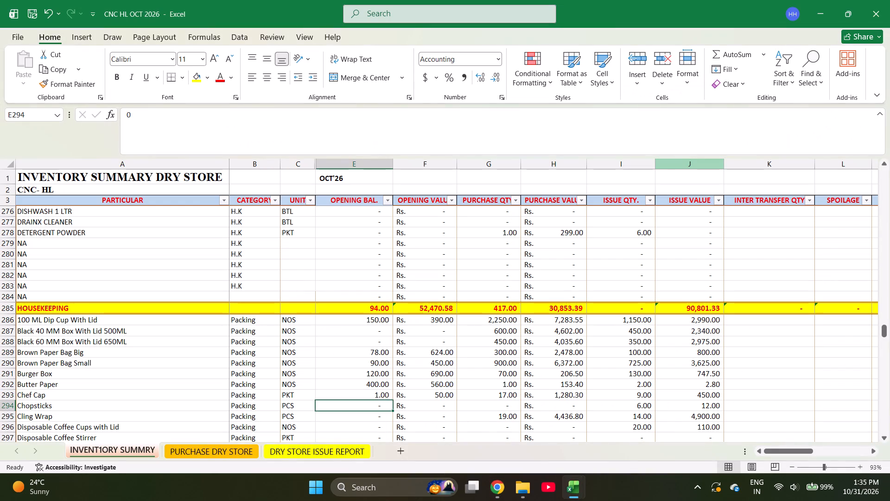
{"action": "key", "text": "2"}
{"action": "key", "text": "8"}
{"action": "key", "text": "Return"}
{"action": "key", "text": "alt+Tab"}
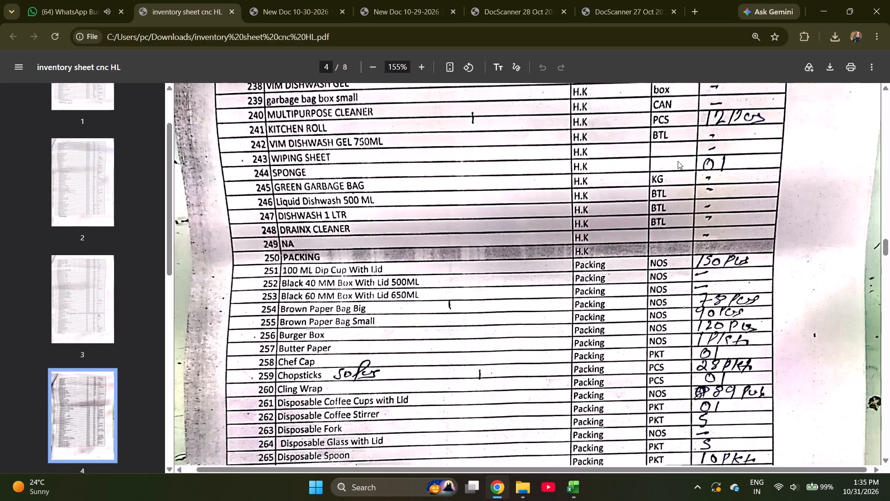
{"action": "key", "text": "alt+Tab"}
{"action": "key", "text": "1"}
{"action": "key", "text": "Return"}
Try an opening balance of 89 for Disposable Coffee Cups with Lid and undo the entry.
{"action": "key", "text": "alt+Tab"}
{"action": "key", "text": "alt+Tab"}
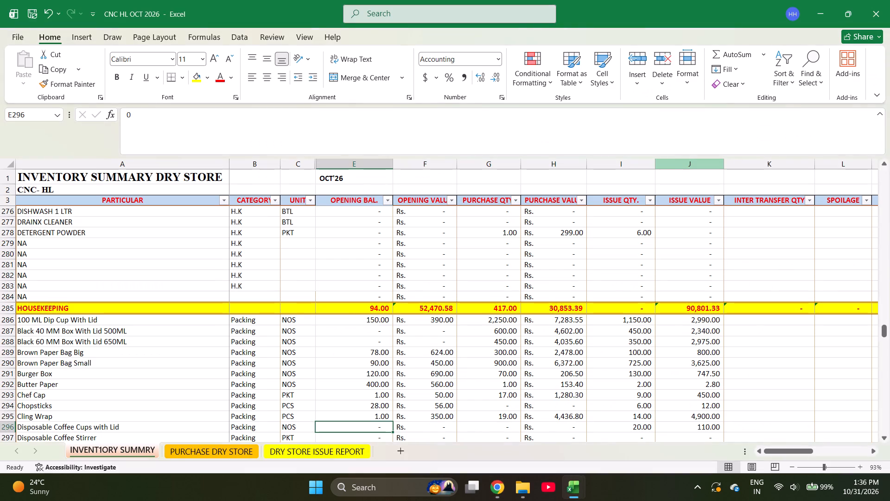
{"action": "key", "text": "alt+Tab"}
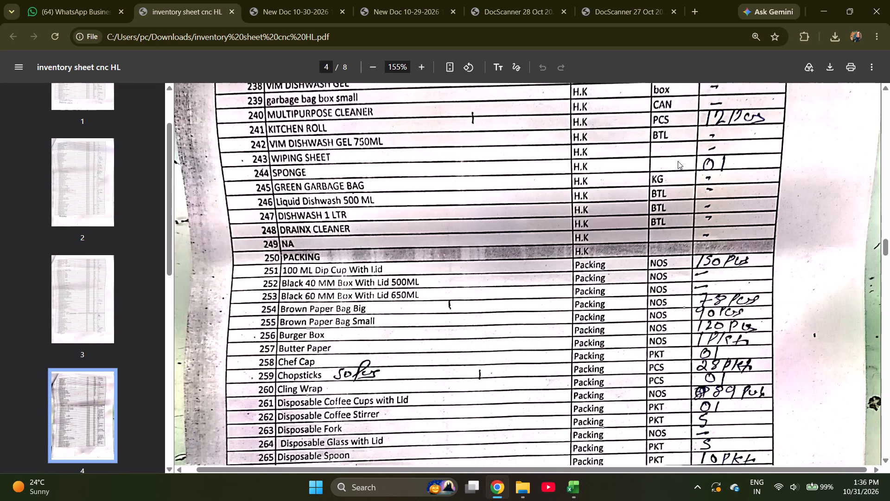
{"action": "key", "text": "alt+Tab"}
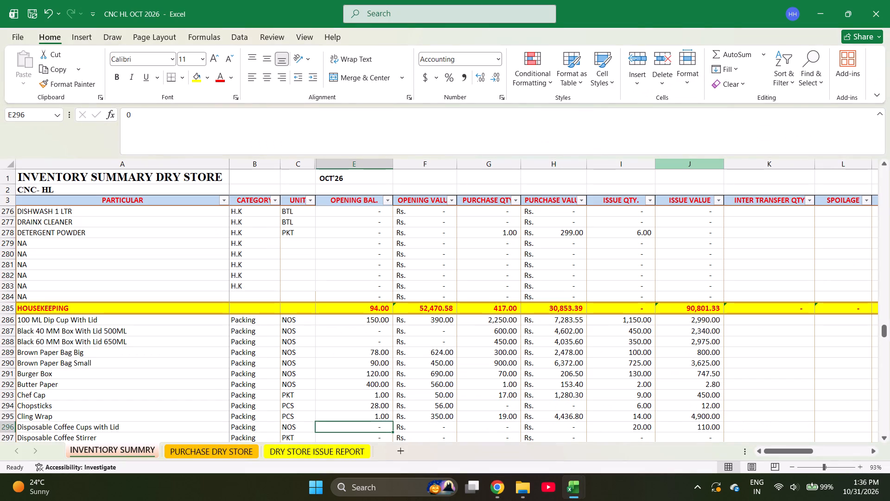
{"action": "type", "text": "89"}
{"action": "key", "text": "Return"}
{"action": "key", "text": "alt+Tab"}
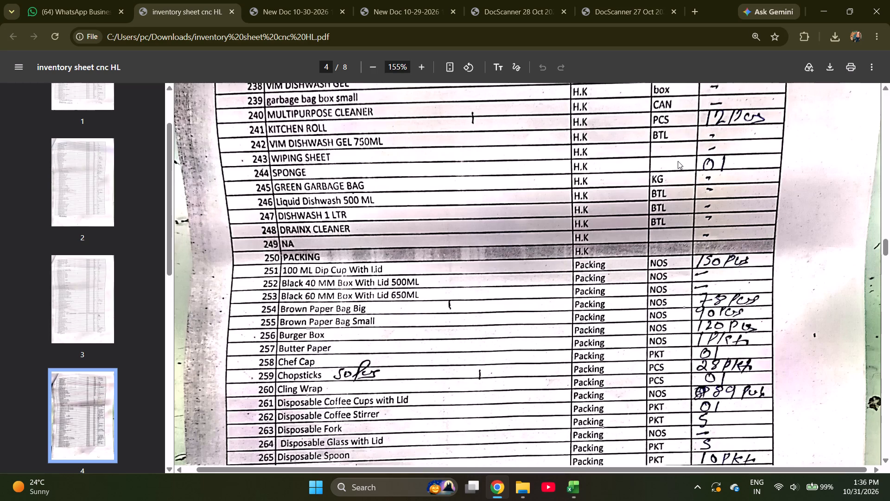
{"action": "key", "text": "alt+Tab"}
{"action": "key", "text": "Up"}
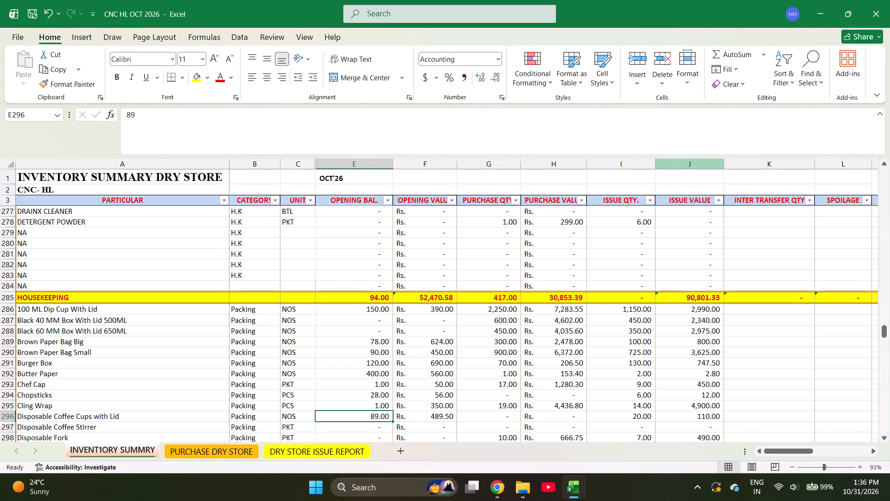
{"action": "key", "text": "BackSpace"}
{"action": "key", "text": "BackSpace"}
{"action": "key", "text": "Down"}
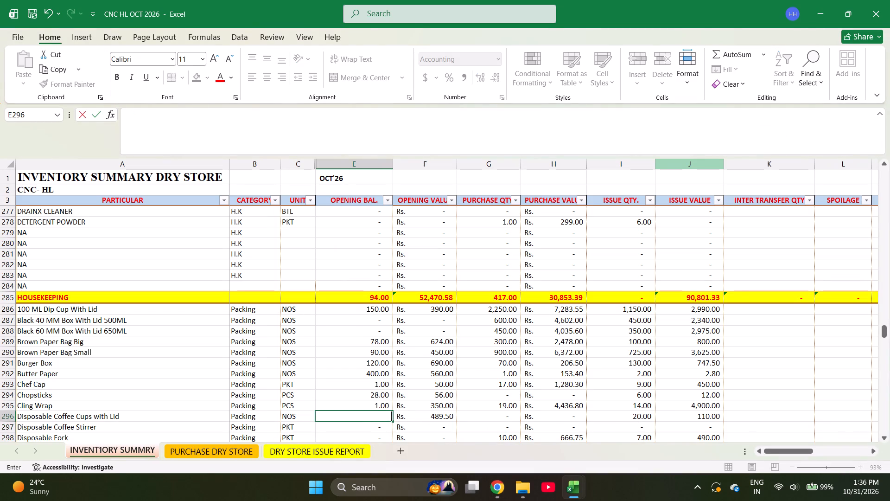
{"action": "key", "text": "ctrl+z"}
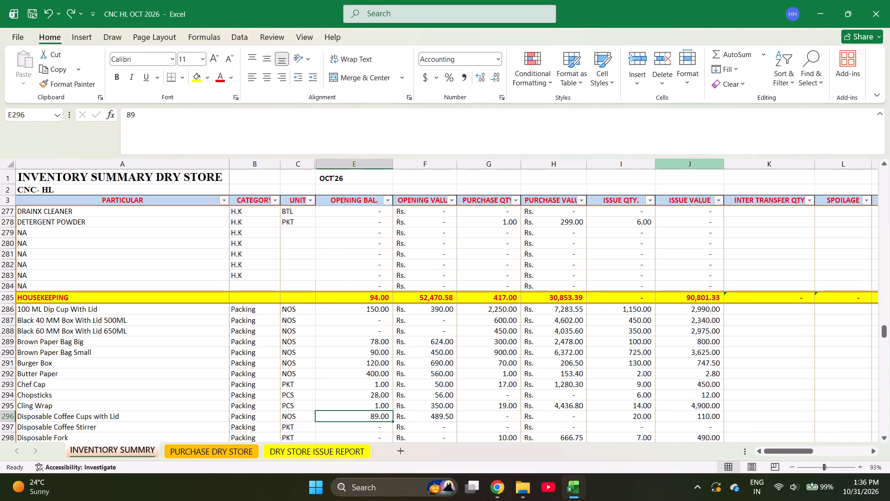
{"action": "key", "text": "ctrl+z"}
Search the inventory summary for DISP and enter an opening balance of 89 for Disposable Glass 350.
{"action": "key", "text": "Down"}
{"action": "key", "text": "Down"}
{"action": "key", "text": "Down"}
{"action": "key", "text": "Down"}
{"action": "key", "text": "Down"}
{"action": "key", "text": "Down"}
{"action": "key", "text": "Down"}
{"action": "key", "text": "Down"}
{"action": "key", "text": "Down"}
{"action": "key", "text": "Down"}
{"action": "key", "text": "Down"}
{"action": "key", "text": "Down"}
{"action": "key", "text": "Down"}
{"action": "key", "text": "Down"}
{"action": "key", "text": "Down"}
{"action": "key", "text": "Down"}
{"action": "key", "text": "Down"}
{"action": "key", "text": "Down"}
{"action": "key", "text": "Down"}
{"action": "key", "text": "Down"}
{"action": "key", "text": "Down"}
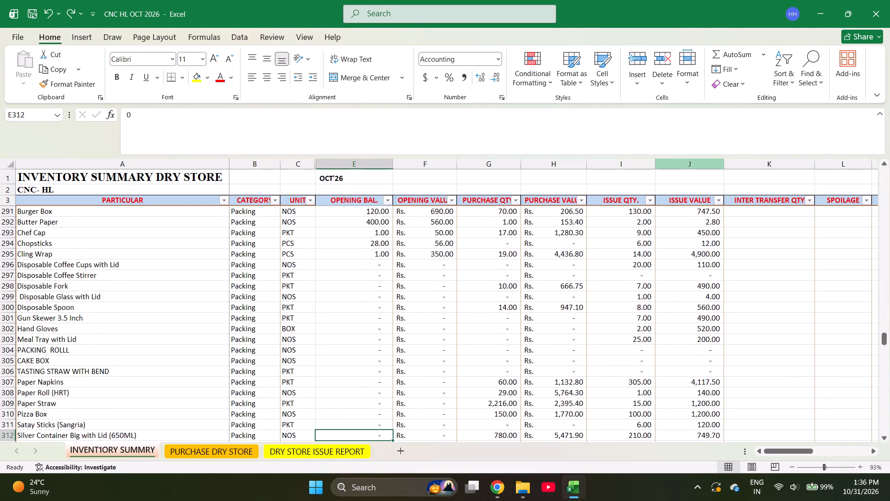
{"action": "key", "text": "ctrl+f"}
{"action": "type", "text": "DISP"}
{"action": "key", "text": "Return"}
{"action": "key", "text": "Escape"}
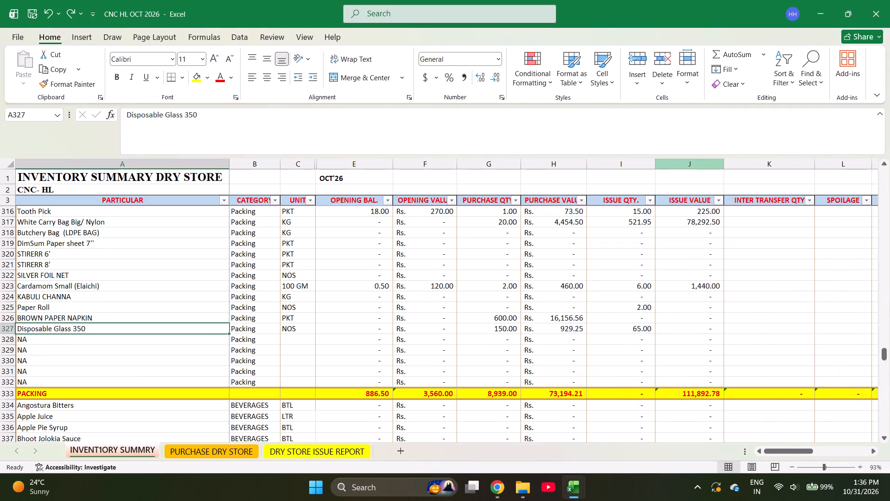
{"action": "key", "text": "Right"}
{"action": "key", "text": "Right"}
{"action": "key", "text": "Right"}
{"action": "key", "text": "alt+Tab"}
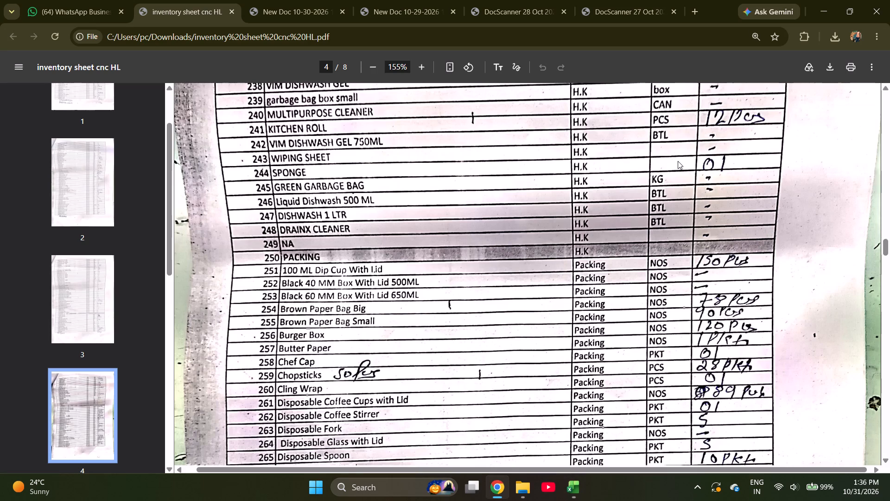
{"action": "key", "text": "alt+Tab"}
{"action": "type", "text": "89"}
{"action": "key", "text": "Return"}
Search for DISP again to return to the disposable items and enter an opening balance of 1 for Disposable Coffee Stirrer.
{"action": "key", "text": "alt+Tab"}
{"action": "key", "text": "alt+Tab"}
{"action": "key", "text": "ctrl+f"}
{"action": "type", "text": "DISP"}
{"action": "key", "text": "Return"}
{"action": "key", "text": "Escape"}
{"action": "key", "text": "Right"}
{"action": "key", "text": "Right"}
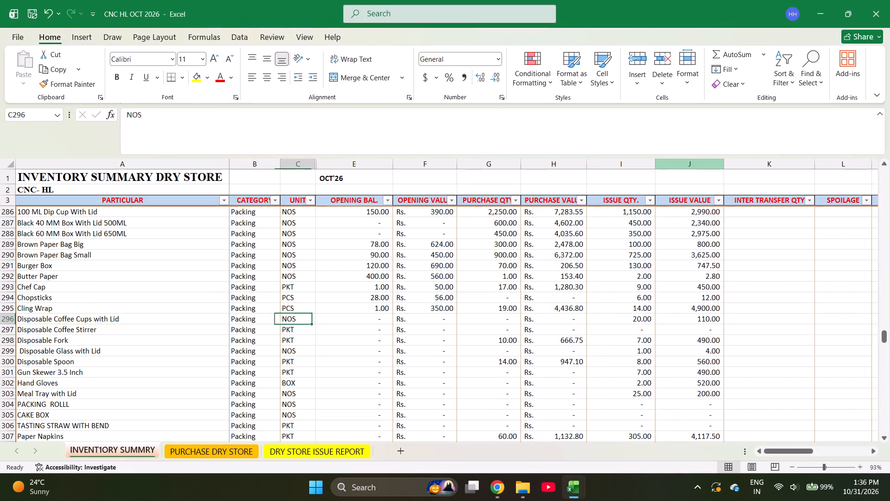
{"action": "key", "text": "Right"}
{"action": "key", "text": "Return"}
{"action": "key", "text": "alt+Tab"}
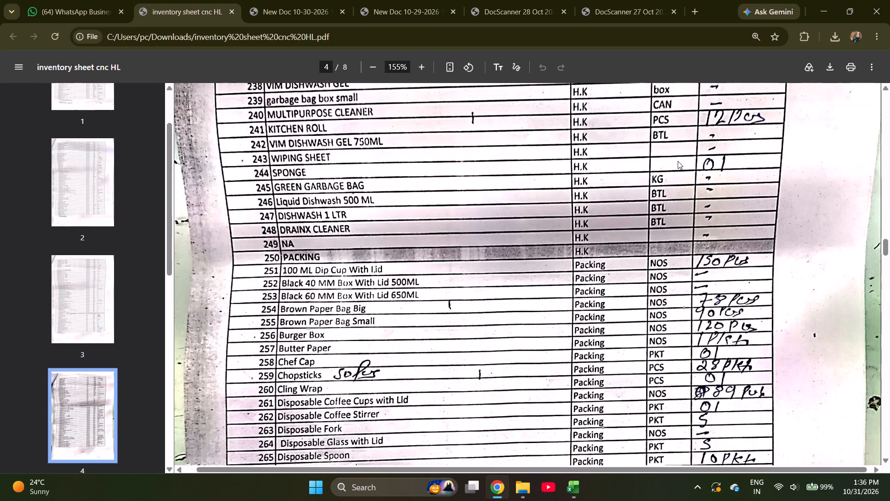
{"action": "key", "text": "alt+Tab"}
{"action": "key", "text": "1"}
{"action": "key", "text": "Return"}
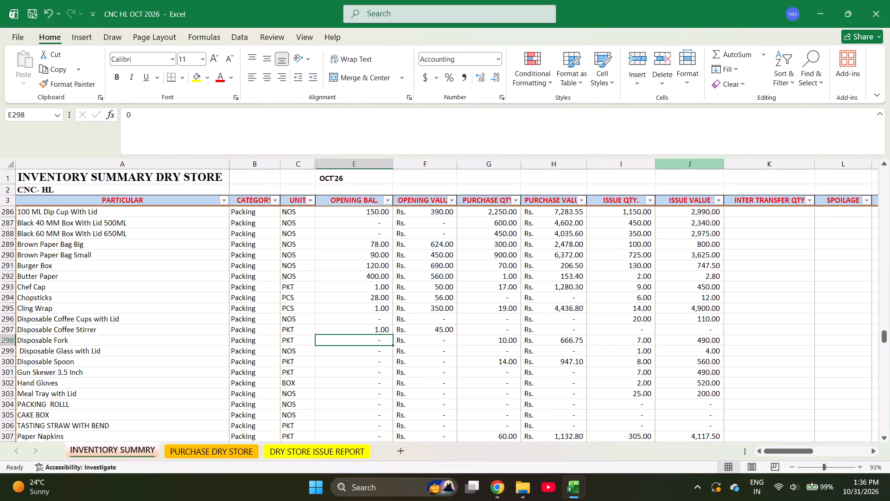
Check the scanned sheet and enter an opening balance of 5 for Disposable Fork.
{"action": "key", "text": "alt+Tab"}
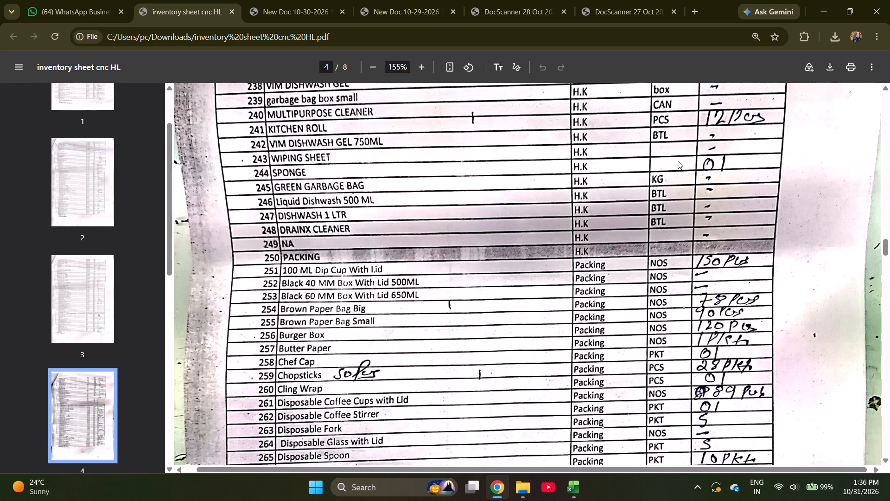
{"action": "key", "text": "alt+Tab"}
{"action": "key", "text": "Down"}
{"action": "key", "text": "Down"}
{"action": "key", "text": "Up"}
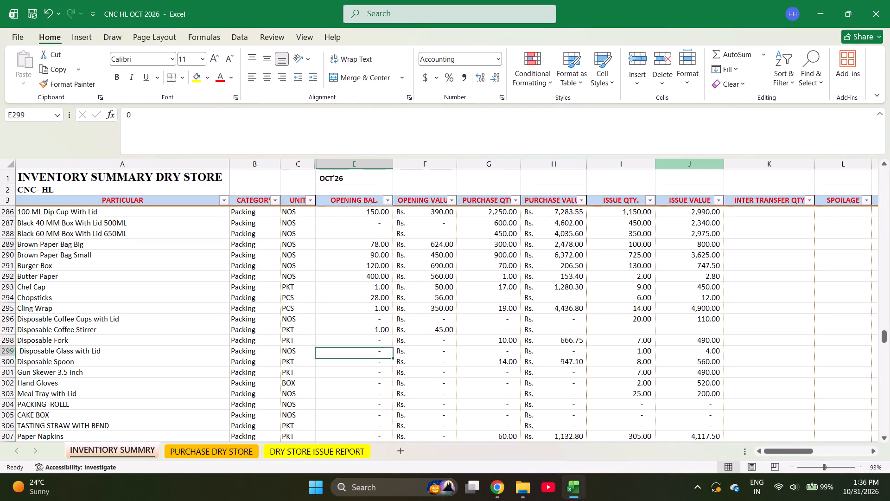
{"action": "key", "text": "Up"}
{"action": "key", "text": "alt+Tab"}
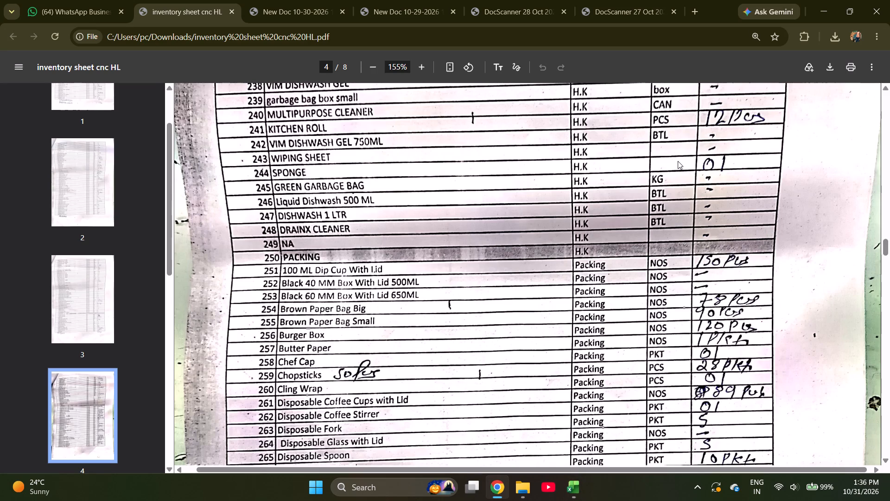
{"action": "key", "text": "alt+Tab"}
{"action": "key", "text": "alt+Tab"}
{"action": "key", "text": "alt+Tab"}
{"action": "key", "text": "5"}
{"action": "key", "text": "Return"}
Skip Disposable Glass with Lid and enter an opening balance of 5 for Disposable Spoon.
{"action": "key", "text": "alt+Tab"}
{"action": "key", "text": "alt+Tab"}
{"action": "key", "text": "Return"}
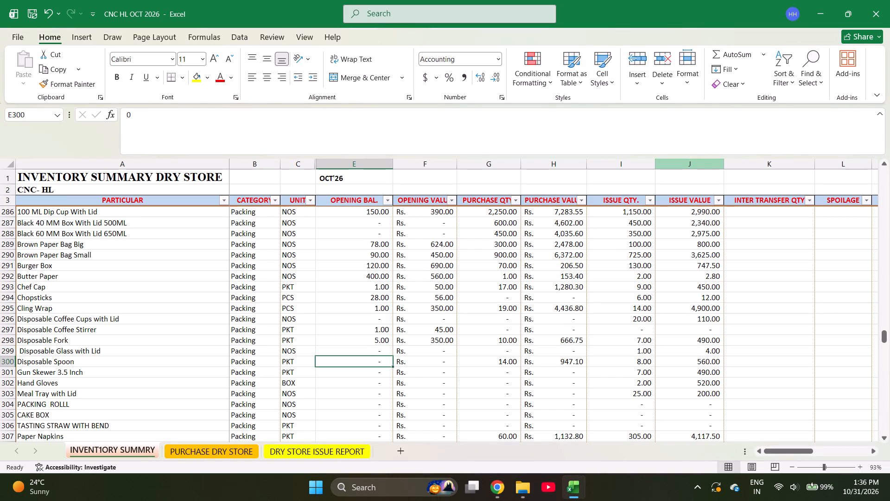
{"action": "key", "text": "Return"}
{"action": "key", "text": "alt+Tab"}
{"action": "key", "text": "alt+Tab"}
{"action": "key", "text": "Up"}
{"action": "key", "text": "alt+Tab"}
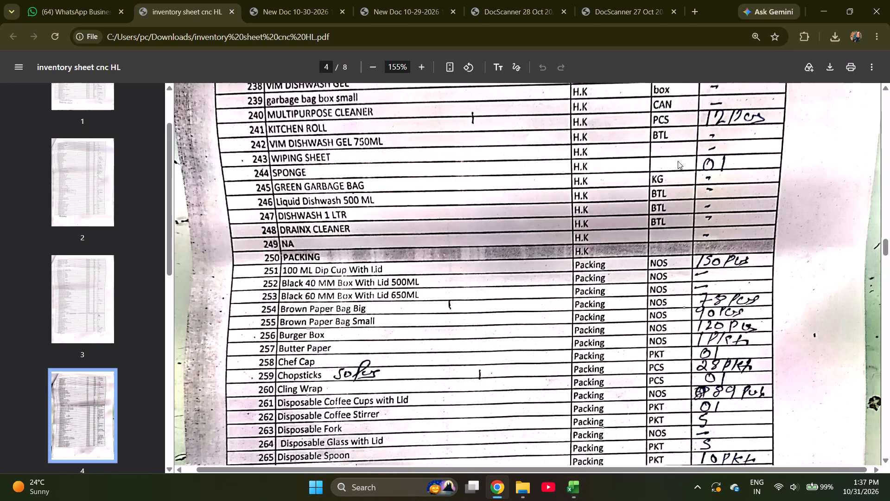
{"action": "key", "text": "alt+Tab"}
{"action": "key", "text": "5"}
{"action": "key", "text": "Return"}
Enter opening balances of 10 for Gun Skewer 3.5 Inch and 3 for Hand Gloves from the scanned sheet.
{"action": "key", "text": "alt+Tab"}
{"action": "key", "text": "Down"}
{"action": "key", "text": "Down"}
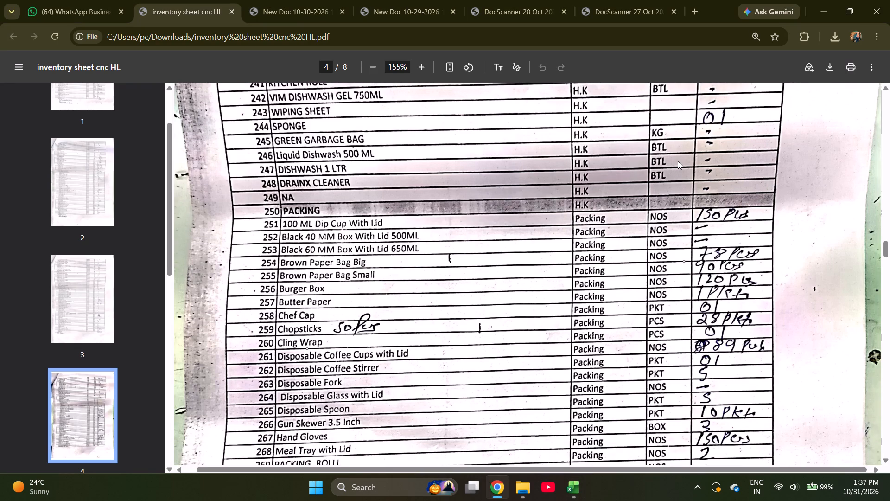
{"action": "key", "text": "alt+Tab"}
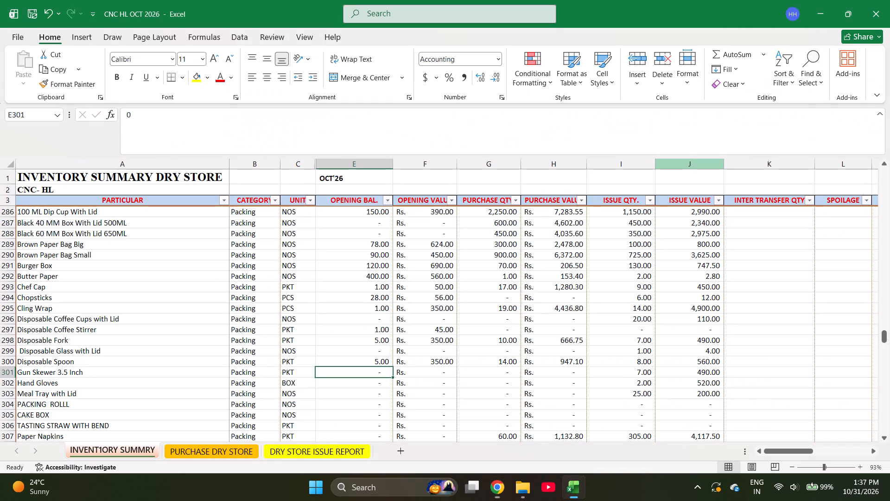
{"action": "type", "text": "10"}
{"action": "key", "text": "Return"}
{"action": "key", "text": "alt+Tab"}
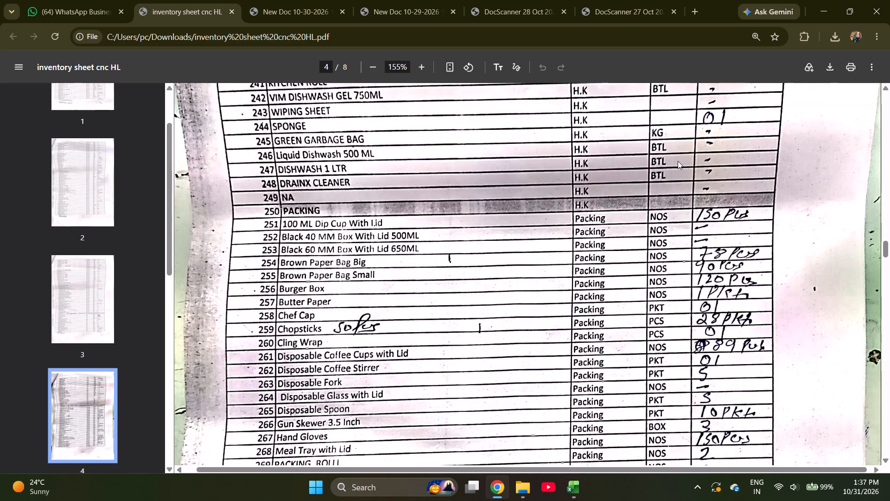
{"action": "key", "text": "alt+Tab"}
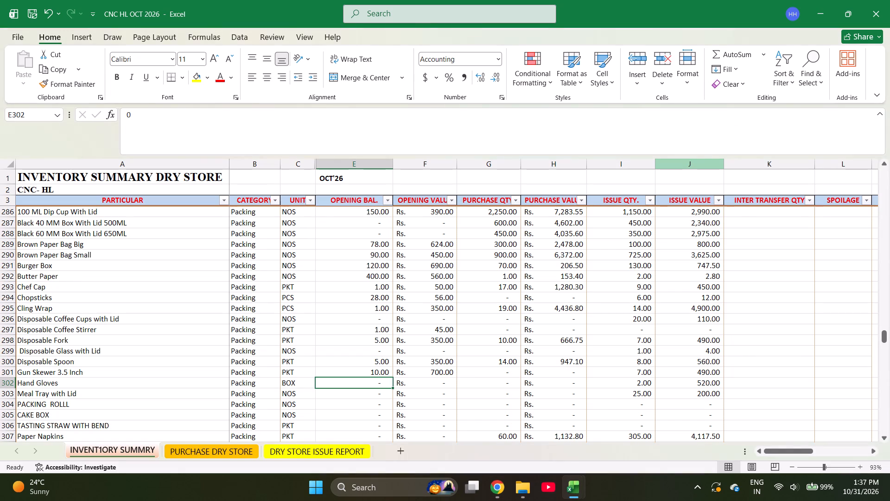
{"action": "key", "text": "3"}
{"action": "key", "text": "Return"}
Enter opening balances of 150 for Meal Tray with Lid and 2 for the packing roll from the scanned sheet.
{"action": "key", "text": "alt+Tab"}
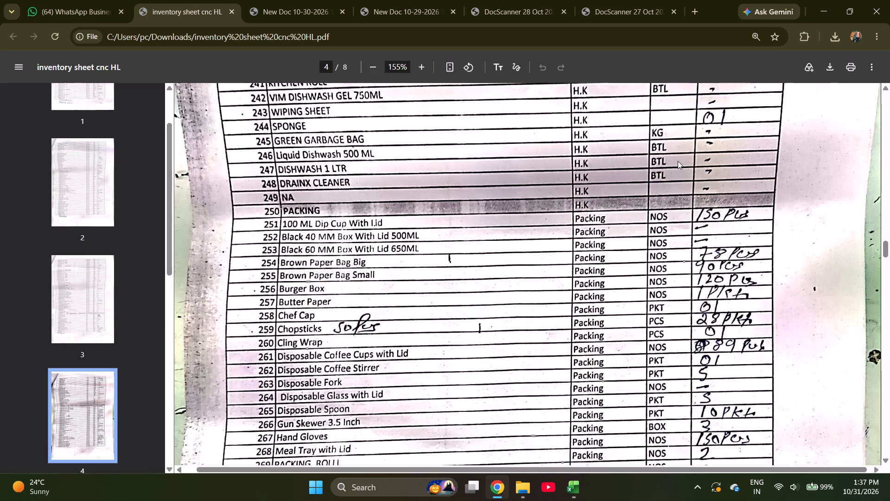
{"action": "key", "text": "alt+Tab"}
{"action": "type", "text": "150"}
{"action": "key", "text": "Return"}
{"action": "key", "text": "alt+Tab"}
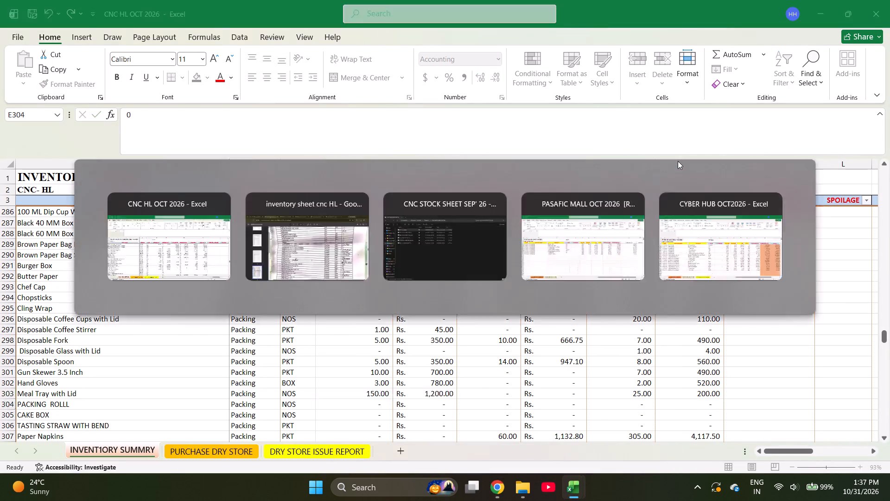
{"action": "key", "text": "Down"}
{"action": "key", "text": "2"}
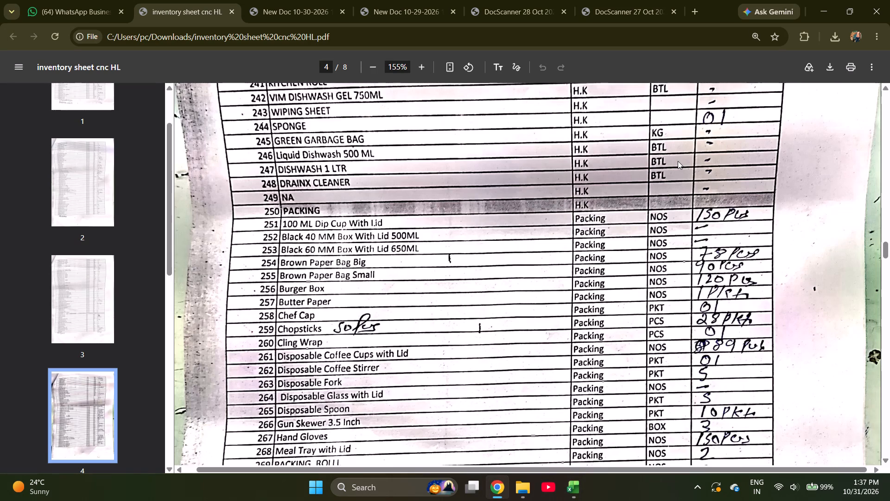
{"action": "key", "text": "Return"}
{"action": "key", "text": "alt+Tab"}
{"action": "key", "text": "2"}
{"action": "key", "text": "Return"}
Enter opening balances of 10 for Tasting Straw with Bend and 270 for Paper Napkins from the scanned sheet.
{"action": "key", "text": "alt+Tab"}
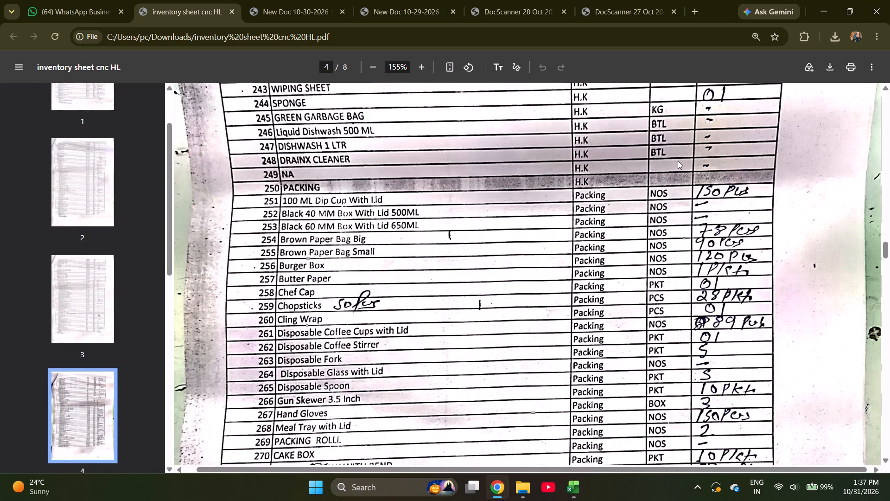
{"action": "key", "text": "Down"}
{"action": "key", "text": "Down"}
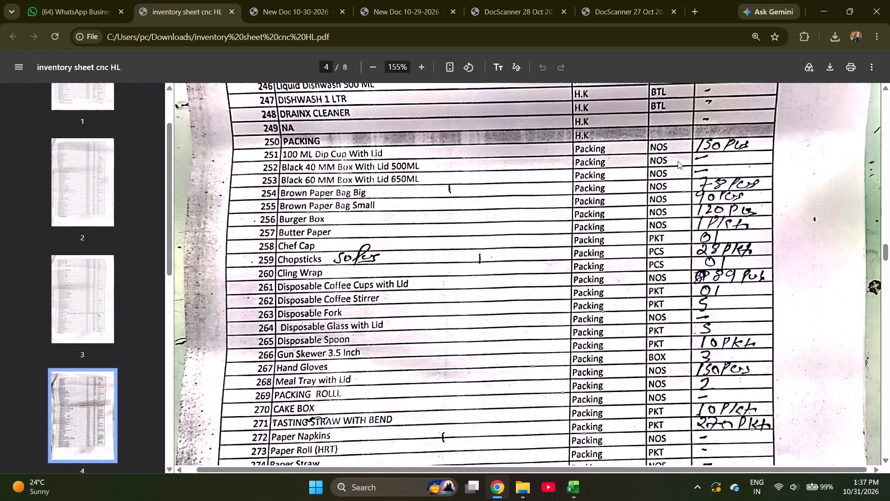
{"action": "key", "text": "alt+Tab"}
{"action": "type", "text": "10"}
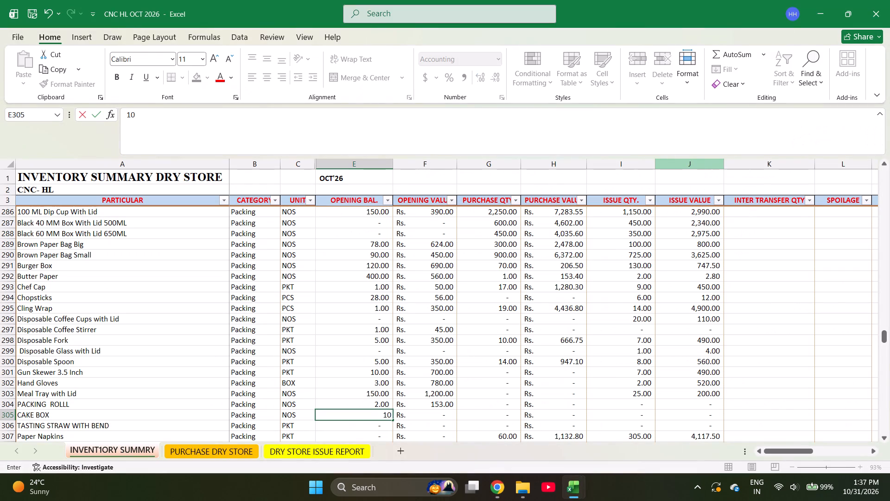
{"action": "key", "text": "Escape"}
{"action": "key", "text": "Down"}
{"action": "type", "text": "10"}
{"action": "key", "text": "Return"}
{"action": "key", "text": "alt+Tab"}
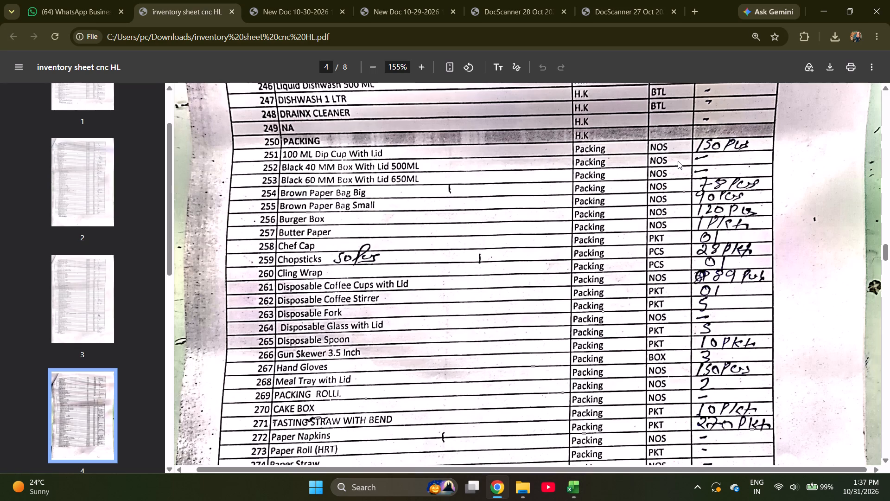
{"action": "key", "text": "alt+Tab"}
{"action": "type", "text": "270"}
{"action": "key", "text": "Return"}
Compare the remaining Packing rows on page 4 of the scanned sheet with the summary rows from Paper Roll (HRT) onward.
{"action": "key", "text": "alt+Tab"}
{"action": "key", "text": "Down"}
{"action": "key", "text": "Down"}
{"action": "key", "text": "Down"}
{"action": "key", "text": "Down"}
{"action": "key", "text": "Down"}
{"action": "key", "text": "Down"}
{"action": "key", "text": "Down"}
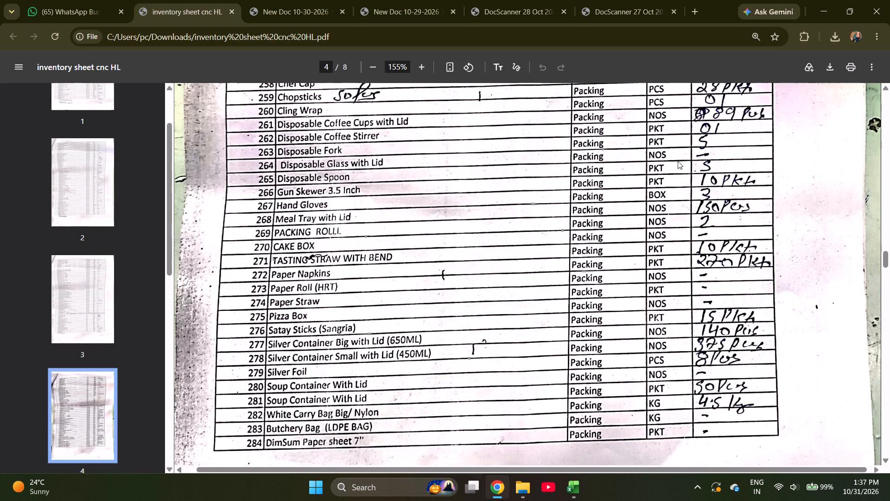
{"action": "key", "text": "alt+Tab"}
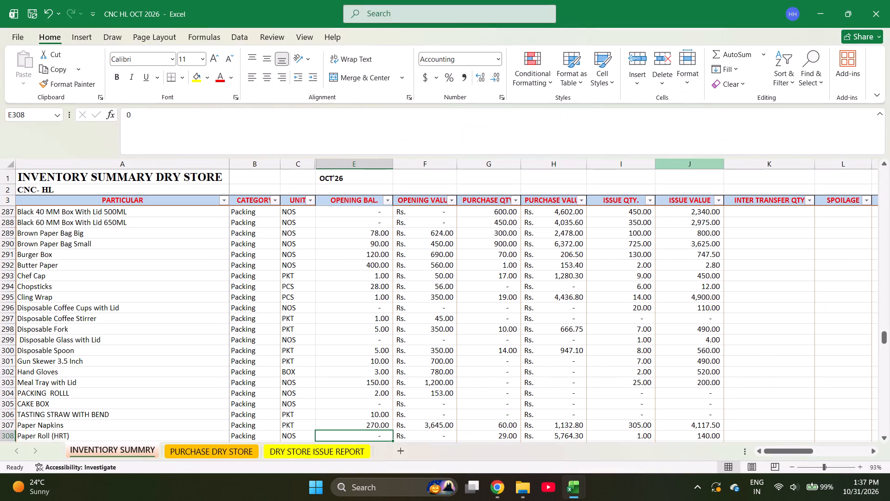
{"action": "key", "text": "alt+Tab"}
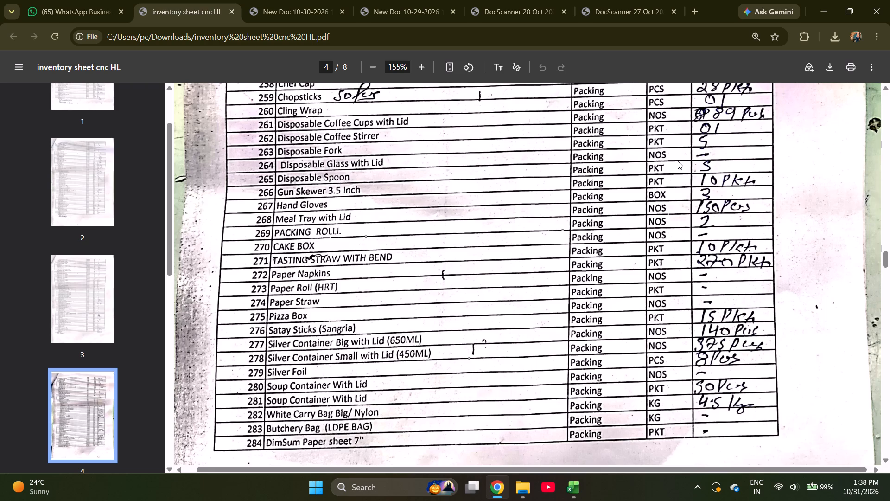
{"action": "key", "text": "alt+Tab"}
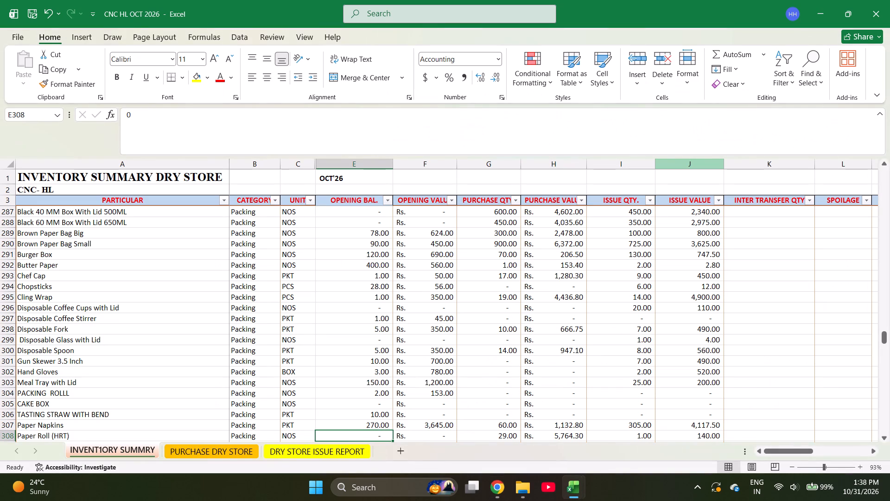
{"action": "key", "text": "alt+Tab"}
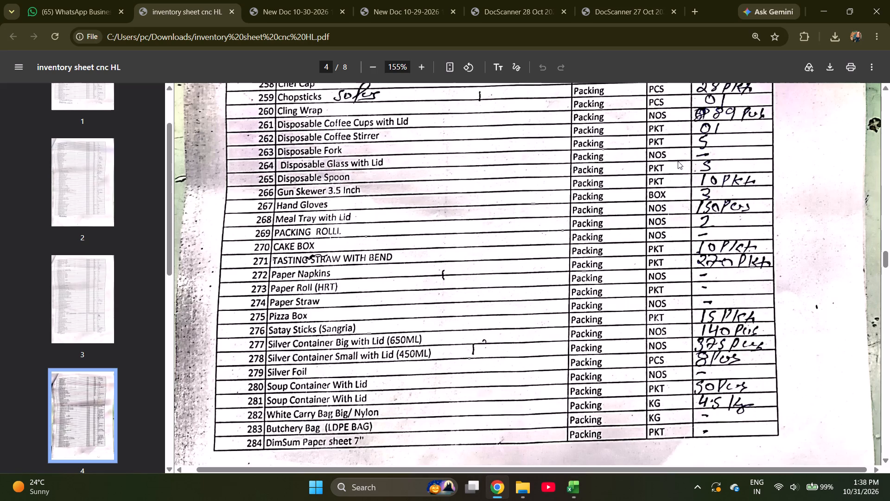
{"action": "key", "text": "alt+Tab"}
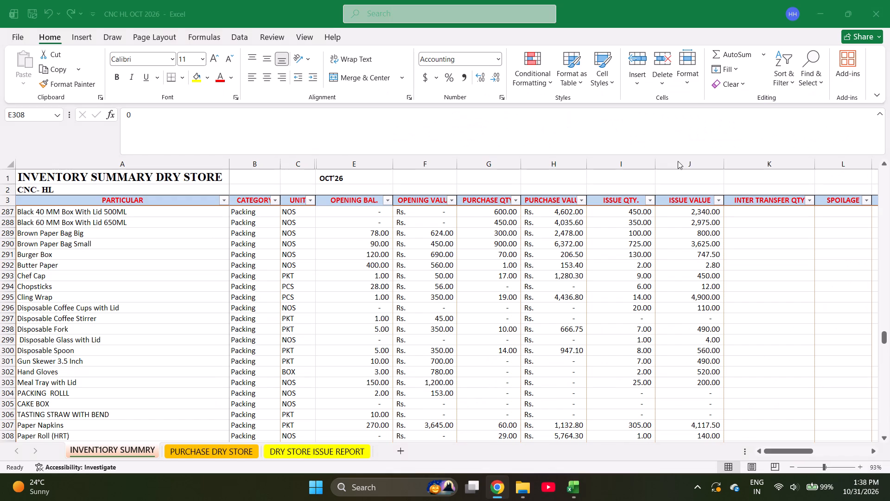
{"action": "key", "text": "alt+Tab"}
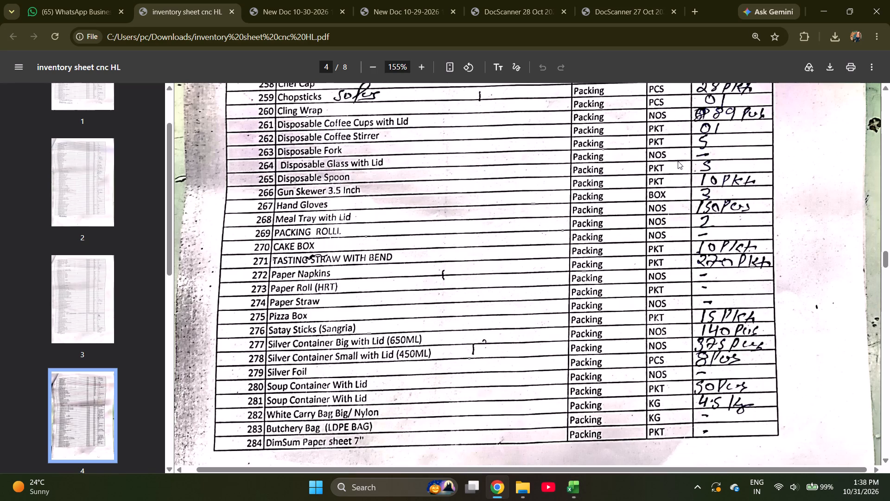
{"action": "key", "text": "alt+Tab"}
{"action": "key", "text": "alt+Tab"}
{"action": "key", "text": "alt+Tab"}
{"action": "key", "text": "alt+Tab"}
Skip Paper Roll (HRT), Paper Straw and Pizza Box, and enter an opening balance of 15 for Satay Sticks (Sangria).
{"action": "key", "text": "alt+Tab"}
{"action": "key", "text": "Down"}
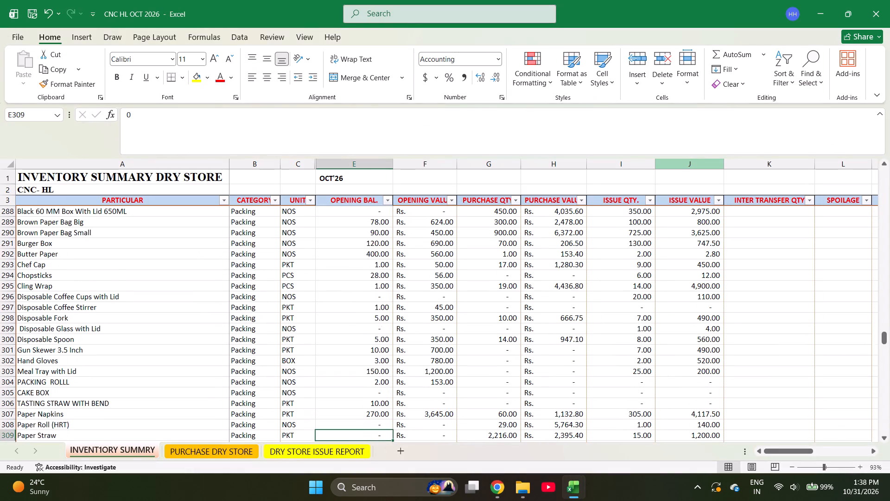
{"action": "key", "text": "Down"}
{"action": "key", "text": "Down"}
{"action": "key", "text": "Down"}
{"action": "key", "text": "Up"}
{"action": "key", "text": "alt+Tab"}
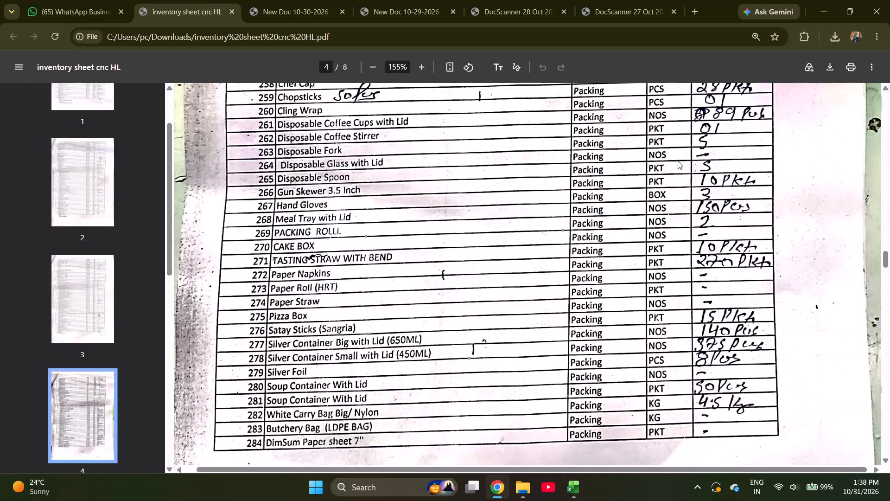
{"action": "key", "text": "alt+Tab"}
{"action": "type", "text": "15"}
{"action": "key", "text": "Return"}
Enter opening balances of 140 for Silver Container Big with Lid and 375 for Silver Container Small with Lid.
{"action": "key", "text": "alt+Tab"}
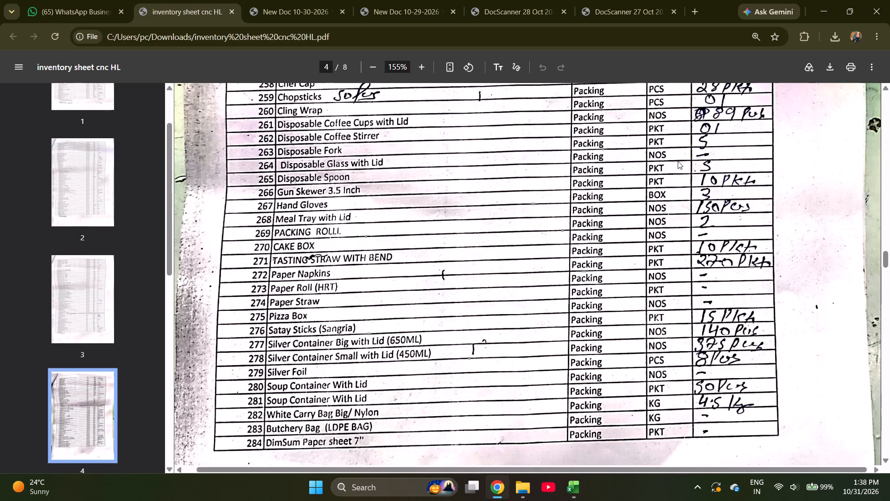
{"action": "key", "text": "alt+Tab"}
{"action": "type", "text": "140"}
{"action": "key", "text": "Return"}
{"action": "key", "text": "alt+Tab"}
{"action": "key", "text": "alt+Tab"}
{"action": "type", "text": "375"}
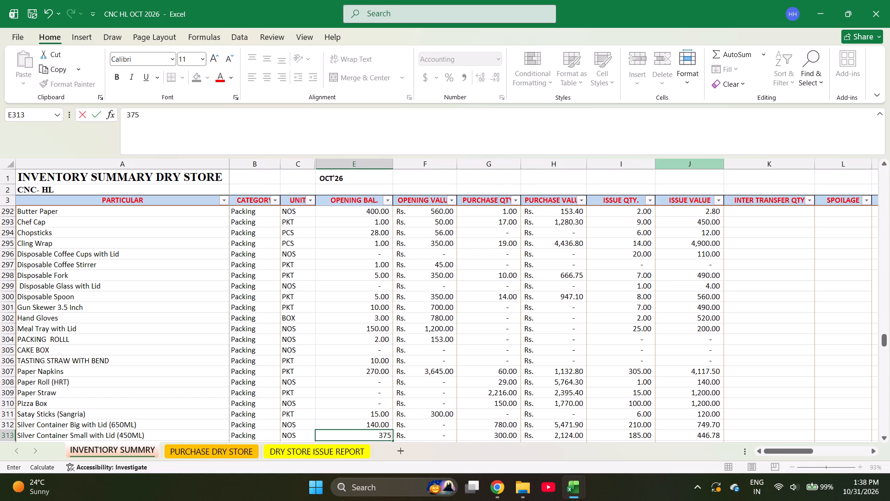
{"action": "key", "text": "Return"}
Enter opening balances of 8 for Silver Foil and 50 for Soup Container With Lid from the scanned sheet.
{"action": "key", "text": "alt+Tab"}
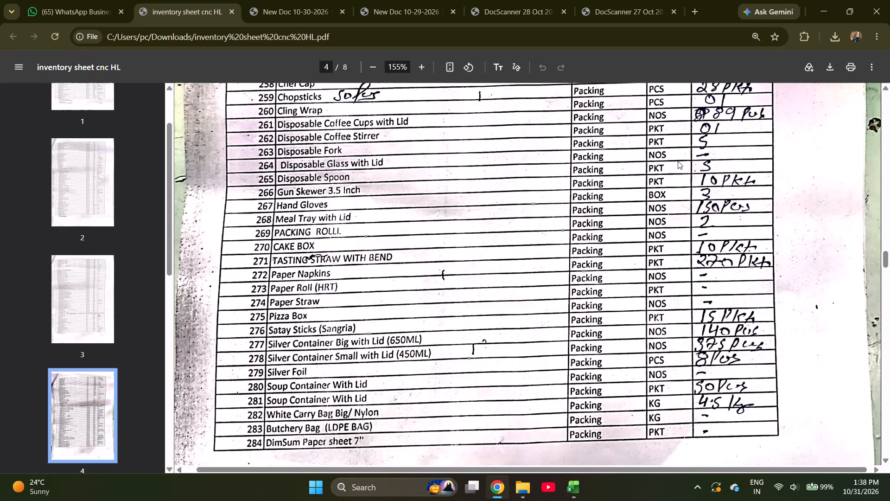
{"action": "key", "text": "alt+Tab"}
{"action": "key", "text": "alt+Tab"}
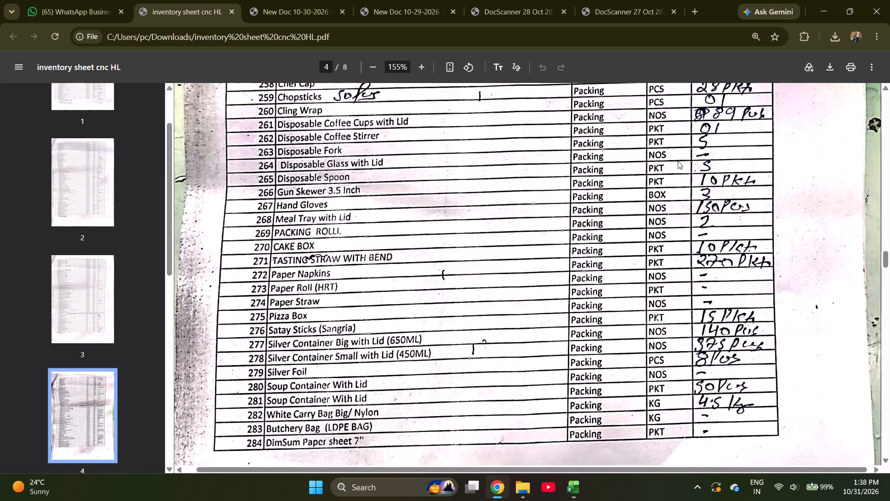
{"action": "key", "text": "alt+Tab"}
{"action": "key", "text": "8"}
{"action": "key", "text": "Return"}
{"action": "key", "text": "alt+Tab"}
{"action": "key", "text": "alt+Tab"}
{"action": "key", "text": "Return"}
{"action": "key", "text": "Up"}
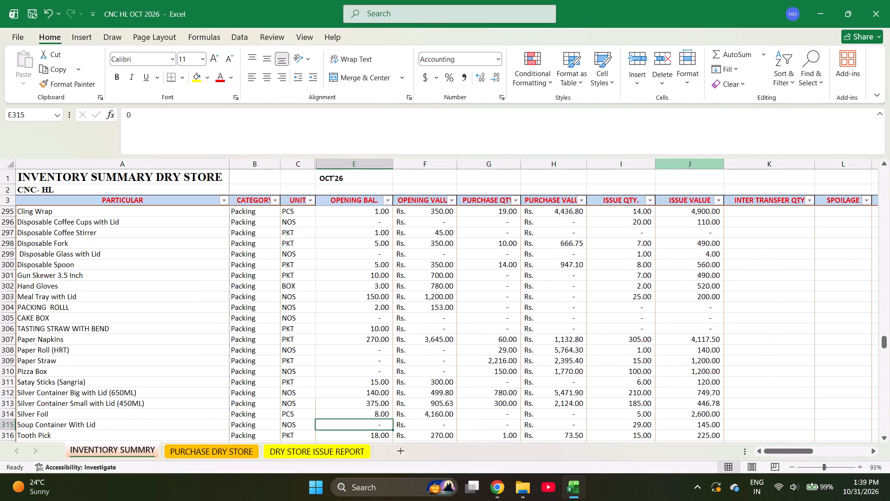
{"action": "key", "text": "alt+Tab"}
{"action": "key", "text": "alt+Tab"}
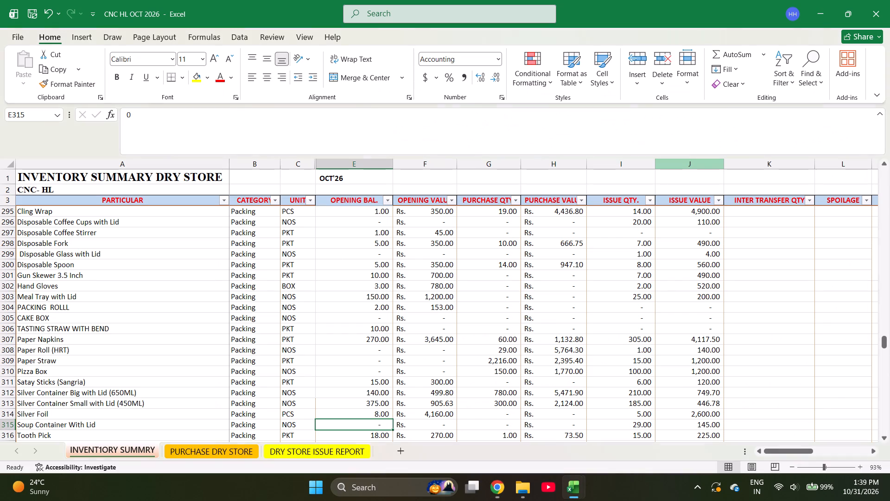
{"action": "type", "text": "50"}
{"action": "key", "text": "Return"}
Skip Tooth Pick and enter an opening balance of 4.5 for White Carry Bag Big/Nylon.
{"action": "key", "text": "alt+Tab"}
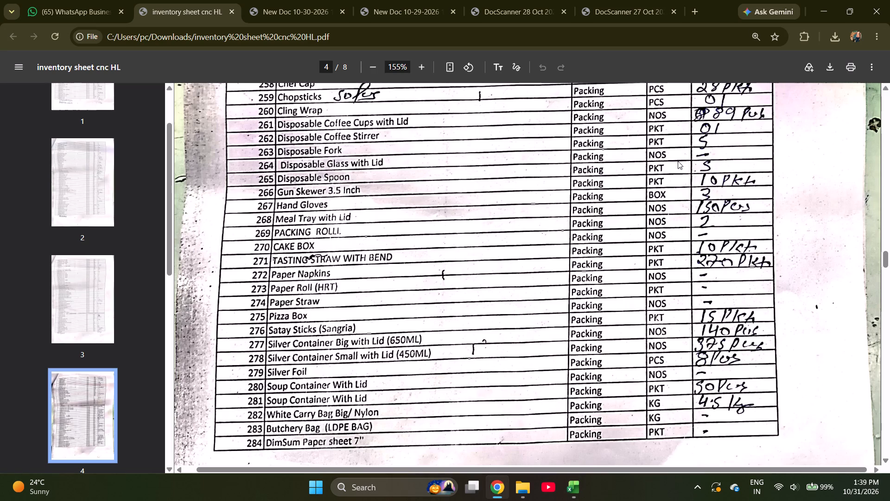
{"action": "key", "text": "alt+Tab"}
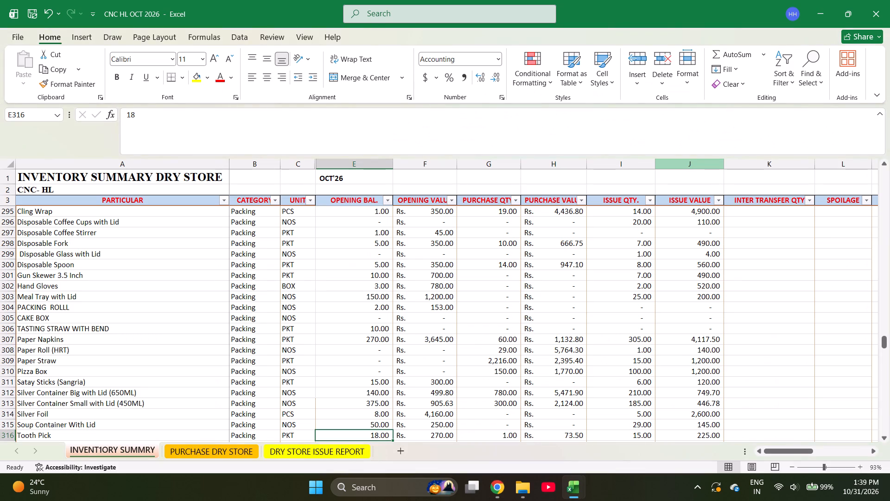
{"action": "key", "text": "alt+Tab"}
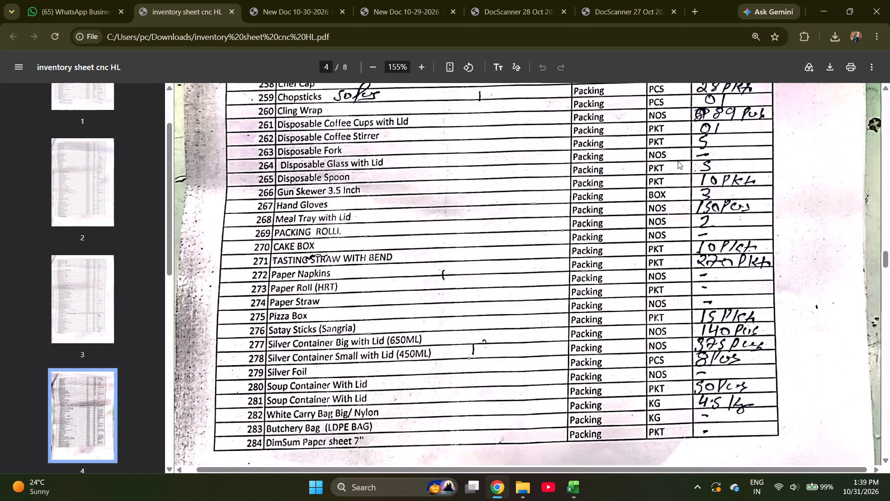
{"action": "key", "text": "alt+Tab"}
{"action": "key", "text": "Down"}
{"action": "key", "text": "Down"}
{"action": "key", "text": "Up"}
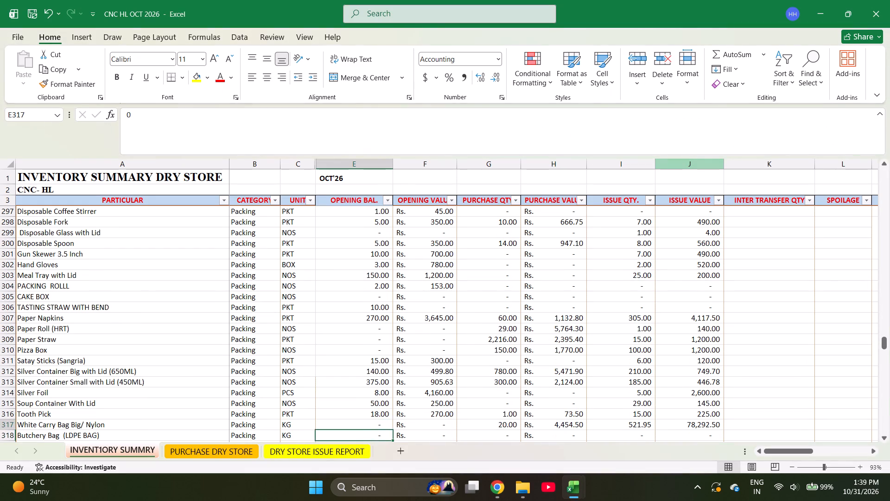
{"action": "type", "text": "4.5"}
{"action": "key", "text": "Return"}
Check the end of page 4 and start of page 5 on the scanned sheet, and search the summary for "STIR".
{"action": "key", "text": "alt+Tab"}
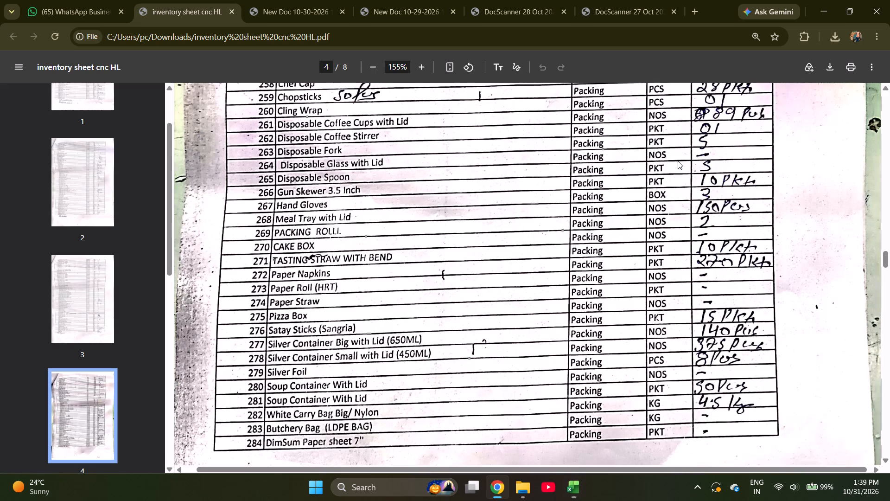
{"action": "key", "text": "Down"}
{"action": "key", "text": "Down"}
{"action": "key", "text": "Down"}
{"action": "key", "text": "Down"}
{"action": "key", "text": "Down"}
{"action": "key", "text": "Down"}
{"action": "key", "text": "Down"}
{"action": "key", "text": "Down"}
{"action": "key", "text": "Down"}
{"action": "key", "text": "Down"}
{"action": "key", "text": "Down"}
{"action": "key", "text": "Down"}
{"action": "key", "text": "Down"}
{"action": "key", "text": "Down"}
{"action": "key", "text": "Down"}
{"action": "key", "text": "Down"}
{"action": "key", "text": "Down"}
{"action": "key", "text": "Down"}
{"action": "key", "text": "Down"}
{"action": "key", "text": "Down"}
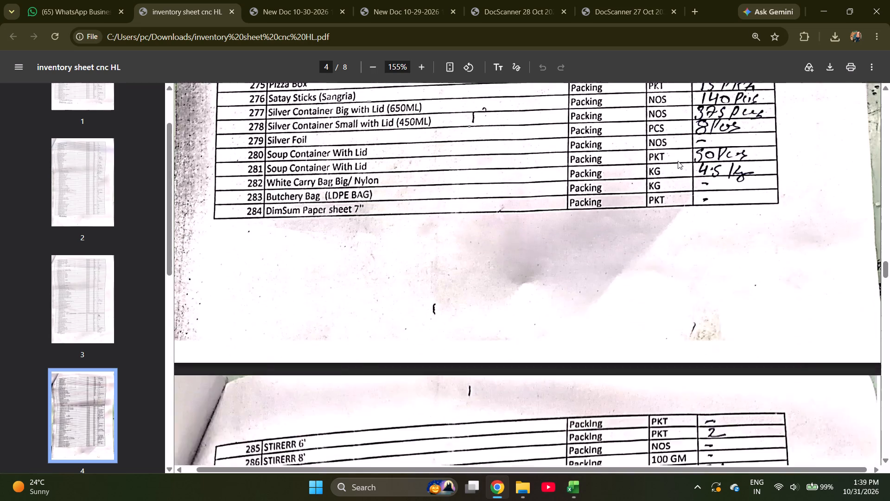
{"action": "key", "text": "alt+Tab"}
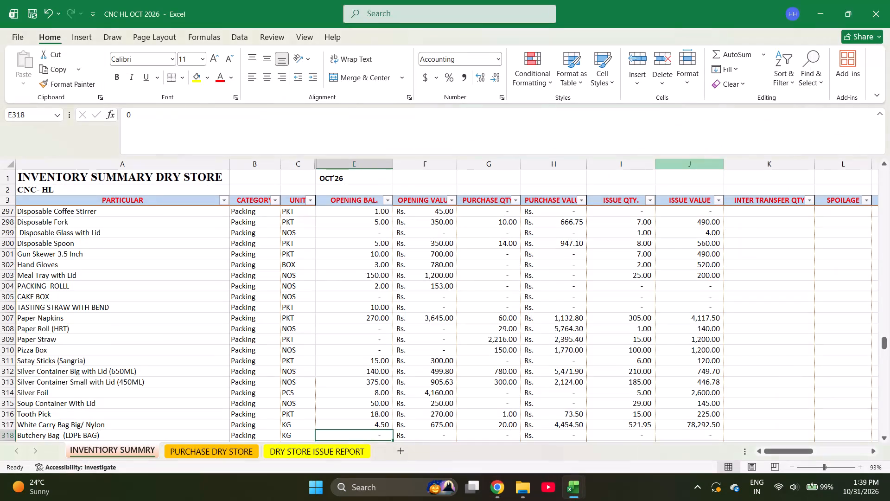
{"action": "key", "text": "ctrl+f"}
{"action": "type", "text": "STI"}
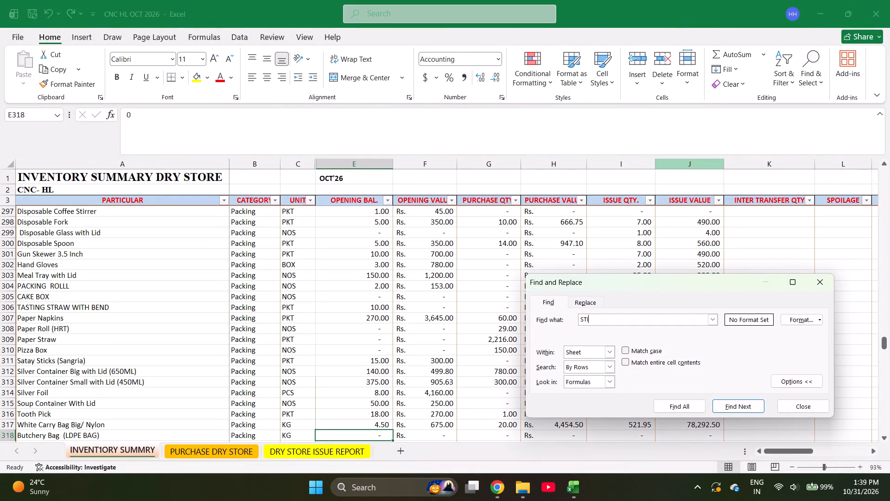
{"action": "key", "text": "r"}
{"action": "key", "text": "Return"}
{"action": "key", "text": "Escape"}
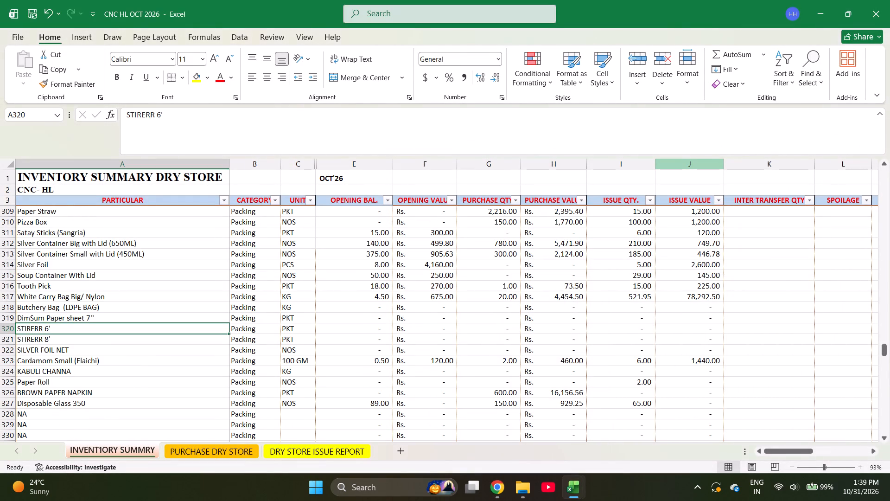
Skip STIRERR 6' and enter an opening balance of 2 for STIRERR 8' from the scanned sheet.
{"action": "key", "text": "Right"}
{"action": "key", "text": "Right"}
{"action": "key", "text": "Right"}
{"action": "key", "text": "Return"}
{"action": "key", "text": "alt+Tab"}
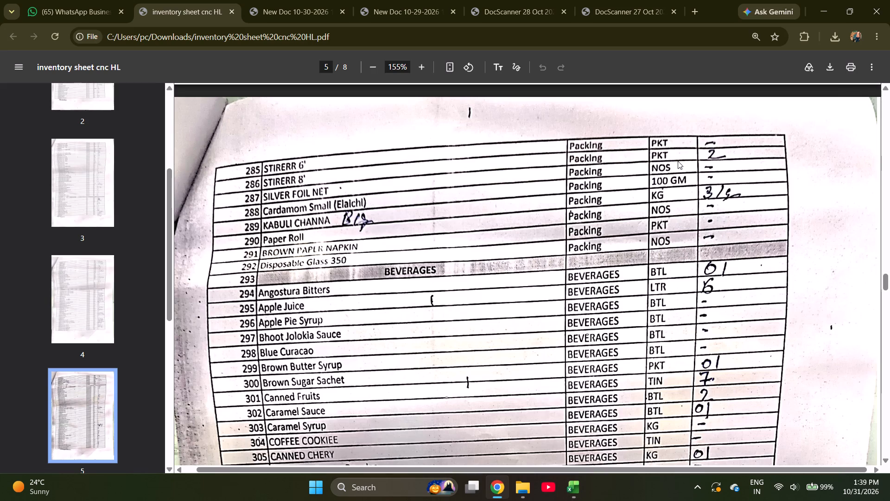
{"action": "key", "text": "alt+Tab"}
{"action": "key", "text": "2"}
{"action": "key", "text": "Return"}
Compare the KABULI CHANNA entry on the scanned sheet with the summary's Chickpea (Triple Dollar) opening balance, searching for "CHICK".
{"action": "key", "text": "alt+Tab"}
{"action": "key", "text": "alt+Tab"}
{"action": "key", "text": "alt+Tab"}
{"action": "key", "text": "alt+Tab"}
{"action": "key", "text": "ctrl+f"}
{"action": "type", "text": "CHICK"}
{"action": "key", "text": "Return"}
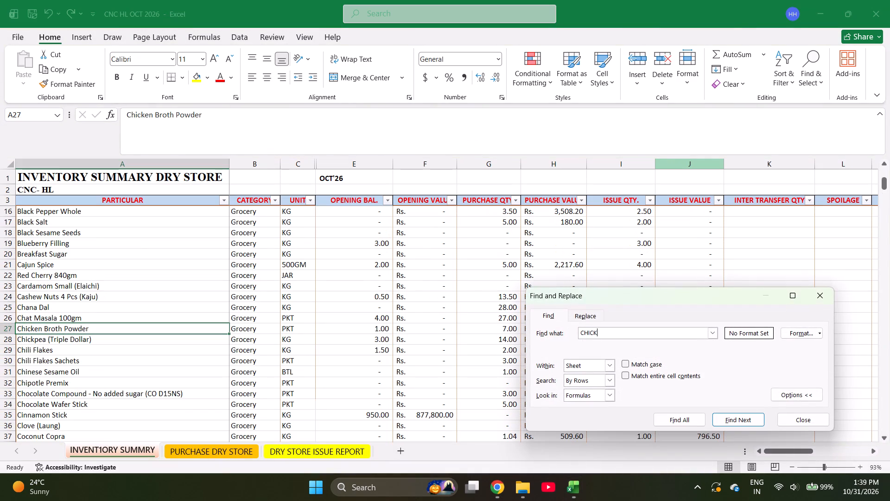
{"action": "key", "text": "Escape"}
{"action": "key", "text": "Down"}
{"action": "key", "text": "Right"}
{"action": "key", "text": "Right"}
{"action": "key", "text": "Right"}
{"action": "key", "text": "alt+Tab"}
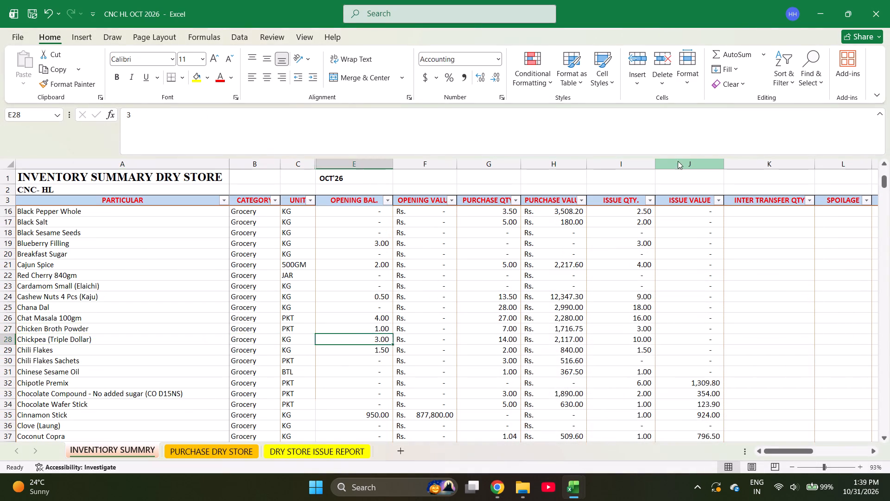
{"action": "key", "text": "alt+Tab"}
{"action": "key", "text": "alt+Tab"}
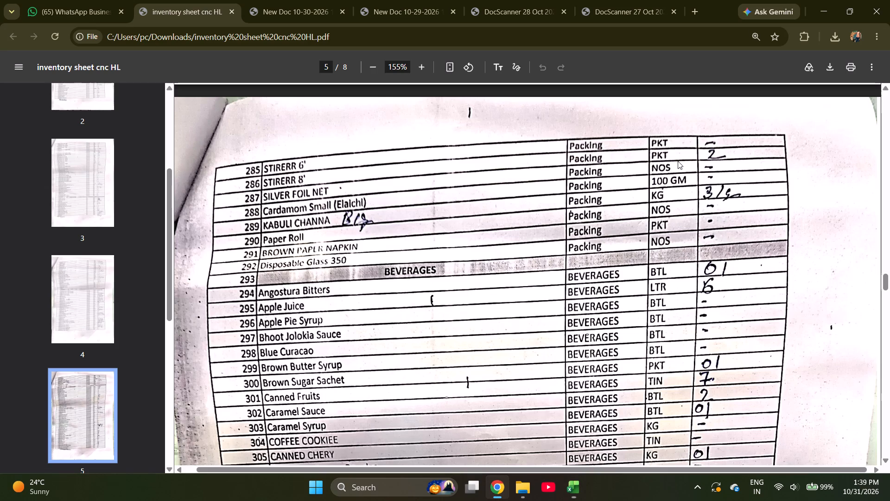
Find Angostura Bitters in the summary by searching for "ANGO" and enter its opening balance of 1 from the scanned sheet.
{"action": "key", "text": "Down"}
{"action": "key", "text": "Down"}
{"action": "key", "text": "alt+Tab"}
{"action": "key", "text": "ctrl+f"}
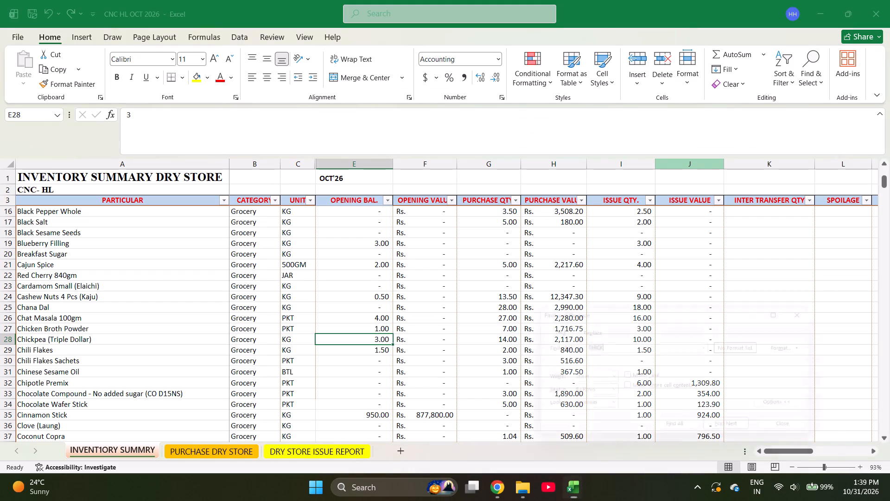
{"action": "type", "text": "ANG"}
{"action": "key", "text": "Return"}
{"action": "key", "text": "Escape"}
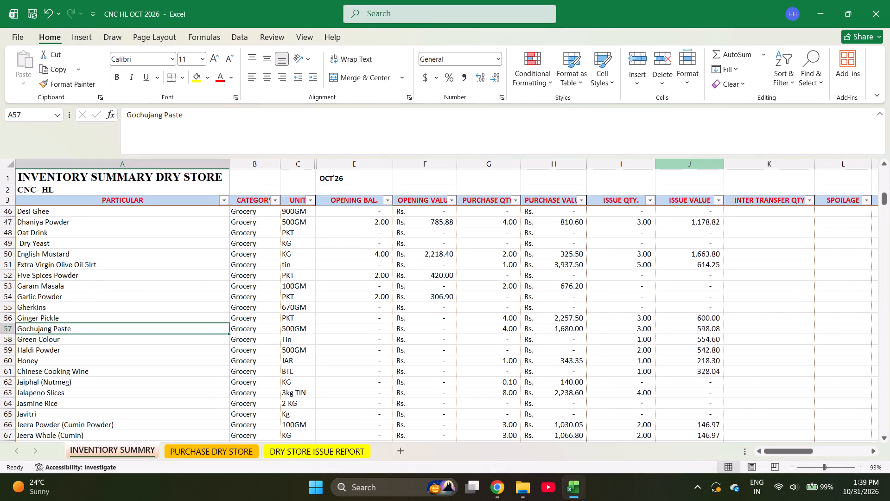
{"action": "key", "text": "ctrl+f"}
{"action": "key", "text": "Right"}
{"action": "key", "text": "o"}
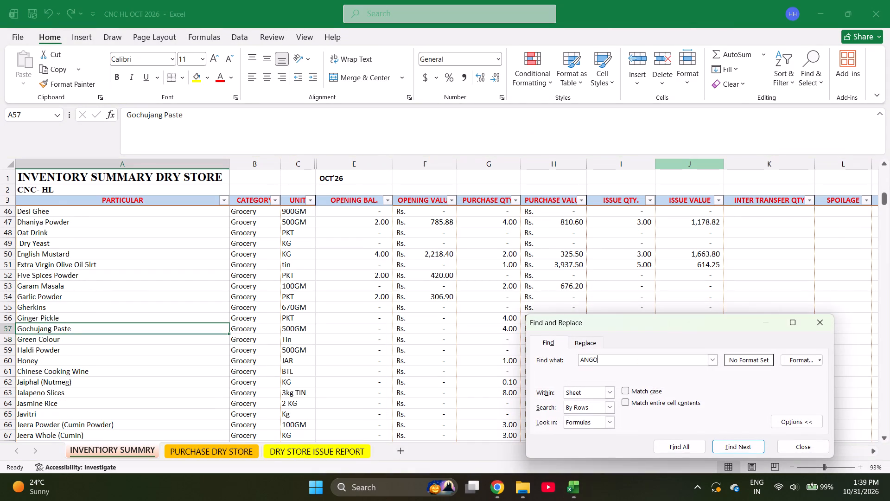
{"action": "key", "text": "Return"}
{"action": "key", "text": "Escape"}
{"action": "key", "text": "Right"}
{"action": "key", "text": "Right"}
{"action": "key", "text": "Right"}
{"action": "key", "text": "alt+Tab"}
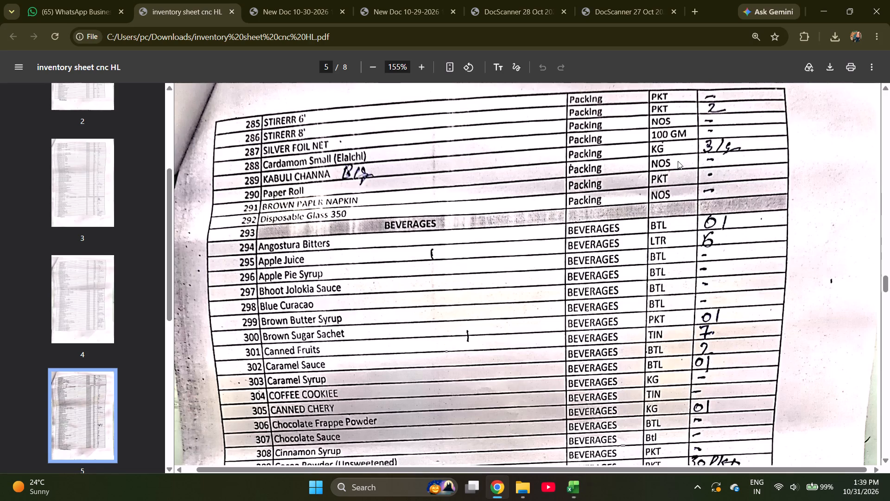
{"action": "key", "text": "alt+Tab"}
{"action": "key", "text": "1"}
{"action": "key", "text": "Return"}
Enter an opening balance of 6 for Apple Juice from the scanned sheet.
{"action": "key", "text": "alt+Tab"}
{"action": "key", "text": "alt+Tab"}
{"action": "key", "text": "6"}
{"action": "key", "text": "Return"}
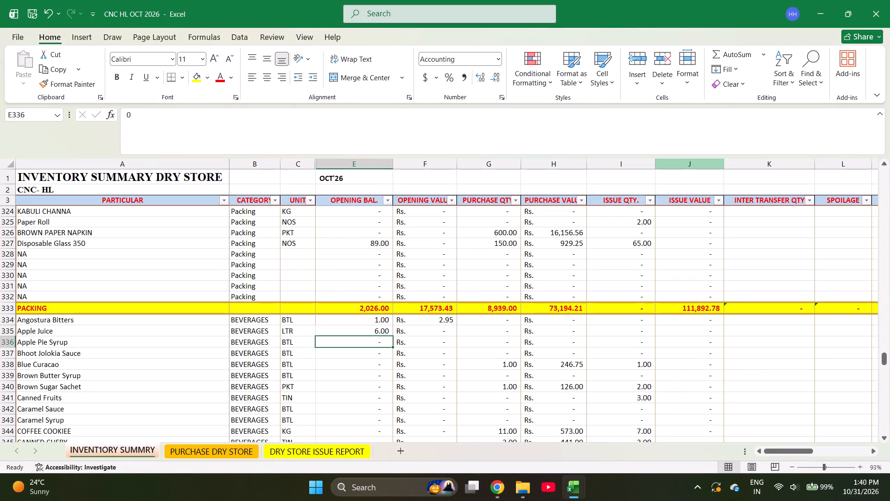
Skip Apple Pie Syrup through Brown Butter Syrup and enter opening balances of 1 for Brown Sugar Sachet and 7 for Canned Fruits.
{"action": "key", "text": "alt+Tab"}
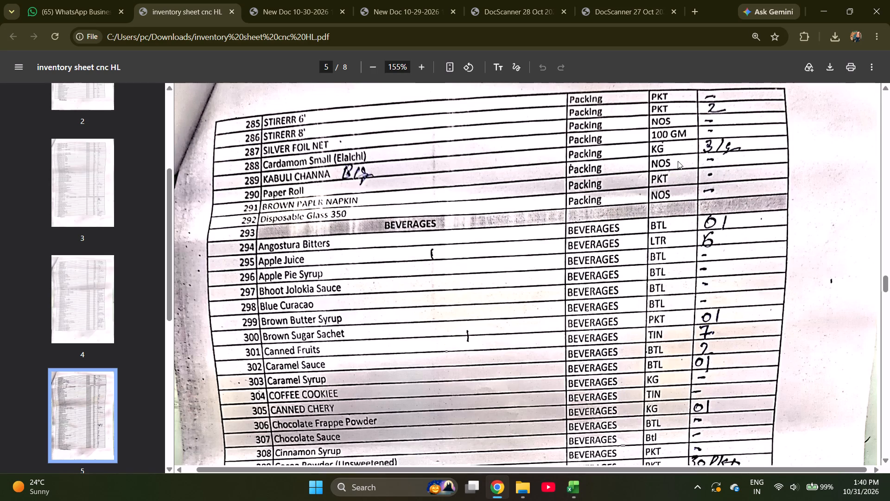
{"action": "key", "text": "alt+Tab"}
{"action": "key", "text": "Return"}
{"action": "key", "text": "Return"}
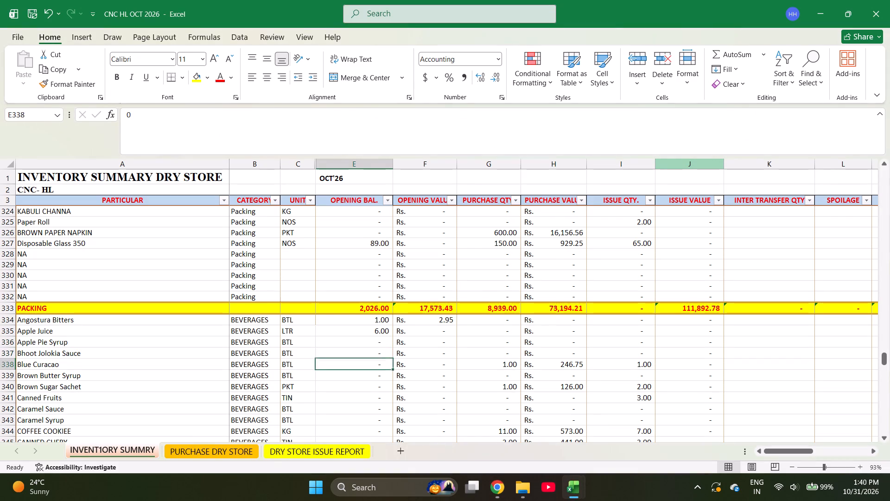
{"action": "key", "text": "Return"}
{"action": "key", "text": "Return"}
{"action": "key", "text": "alt+Tab"}
{"action": "key", "text": "alt+Tab"}
{"action": "key", "text": "1"}
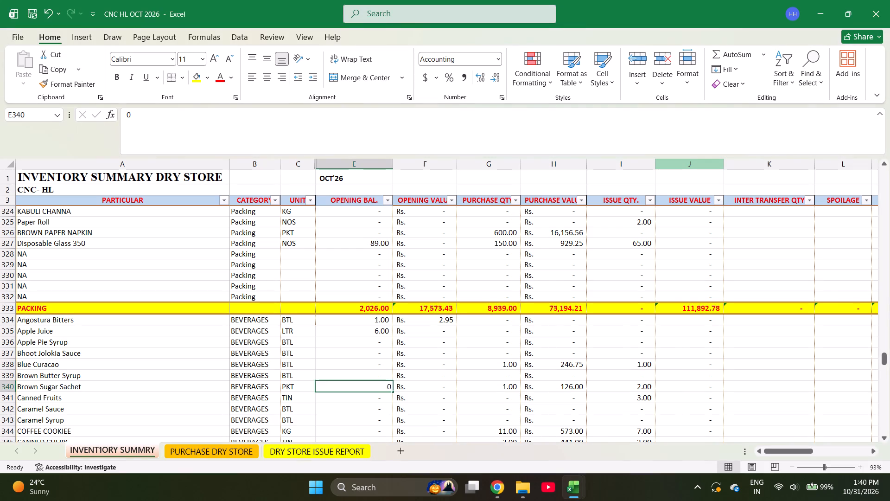
{"action": "key", "text": "Return"}
{"action": "key", "text": "7"}
{"action": "key", "text": "Return"}
Enter opening balances of 2 for Caramel Sauce and 1 for Caramel Syrup from the scanned sheet.
{"action": "key", "text": "alt+Tab"}
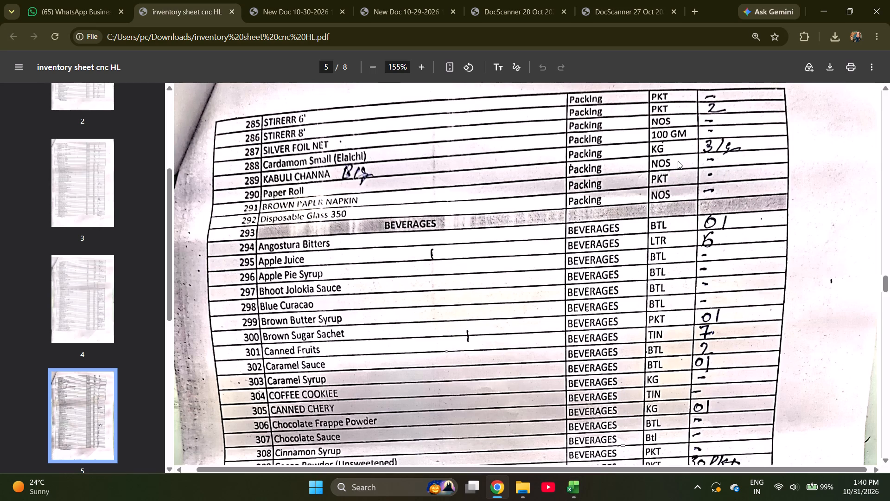
{"action": "key", "text": "alt+Tab"}
{"action": "key", "text": "2"}
{"action": "key", "text": "Return"}
{"action": "key", "text": "1"}
{"action": "key", "text": "Return"}
Skip COFFEE COOKIEE and CANNED CHERY and enter an opening balance of 1 for Chocolate Frappe Powder from the scanned sheet.
{"action": "key", "text": "alt+Tab"}
{"action": "key", "text": "alt+Tab"}
{"action": "key", "text": "Down"}
{"action": "key", "text": "Down"}
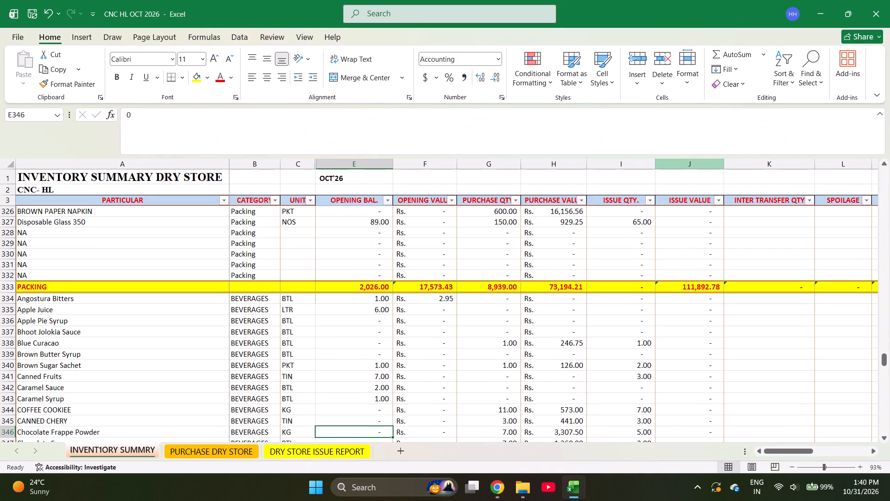
{"action": "key", "text": "Up"}
{"action": "key", "text": "Up"}
{"action": "key", "text": "Up"}
{"action": "key", "text": "Down"}
{"action": "key", "text": "Down"}
{"action": "key", "text": "alt+Tab"}
{"action": "key", "text": "Down"}
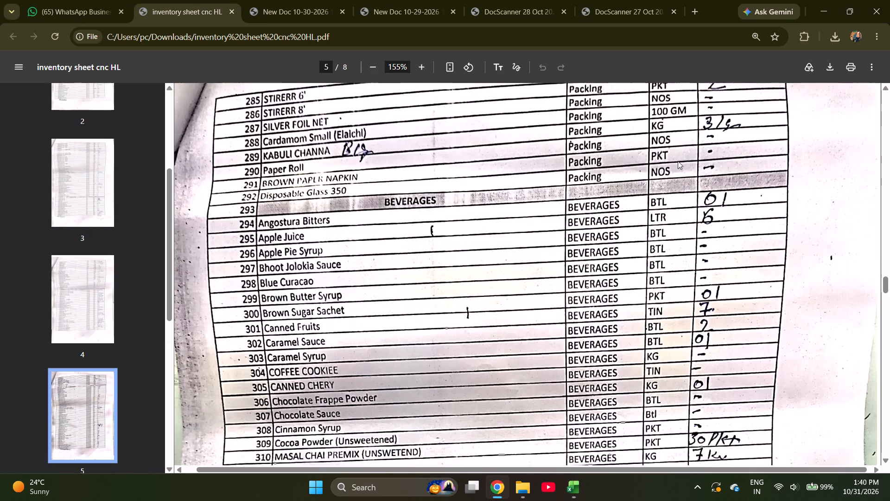
{"action": "key", "text": "Down"}
{"action": "key", "text": "Down"}
{"action": "key", "text": "Down"}
{"action": "key", "text": "Down"}
{"action": "key", "text": "alt+Tab"}
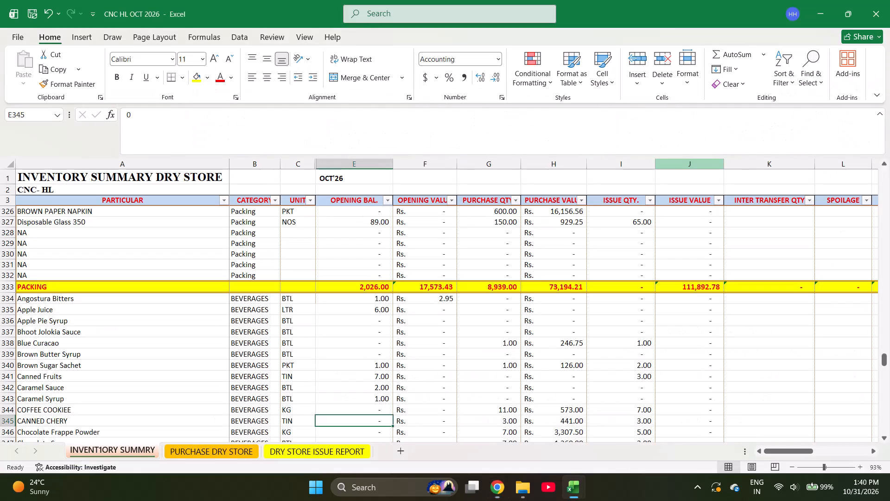
{"action": "key", "text": "Return"}
{"action": "key", "text": "1"}
{"action": "key", "text": "Return"}
Skip Chocolate Sauce through Cocoa Powder and enter opening balances of 30 for MASAL CHAI PREMIX (UNSWETEND) and 7 for Coffee Beans.
{"action": "key", "text": "alt+Tab"}
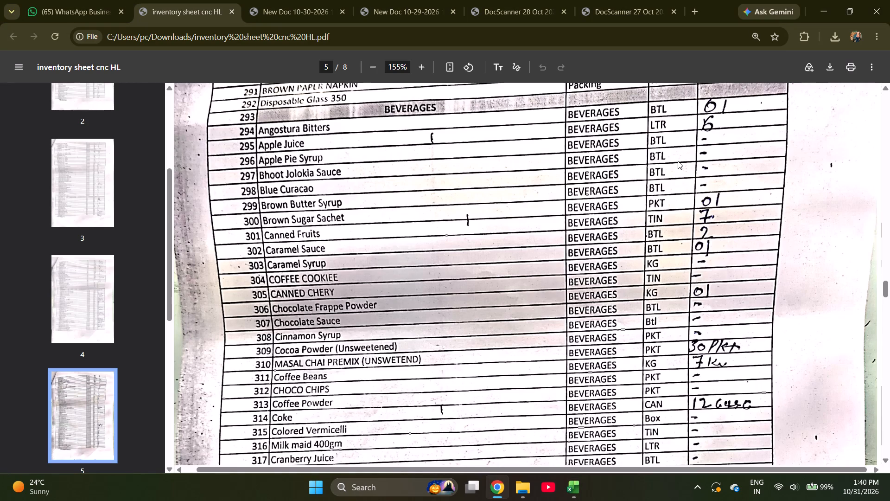
{"action": "key", "text": "alt+Tab"}
{"action": "key", "text": "alt+Tab"}
{"action": "key", "text": "alt+Tab"}
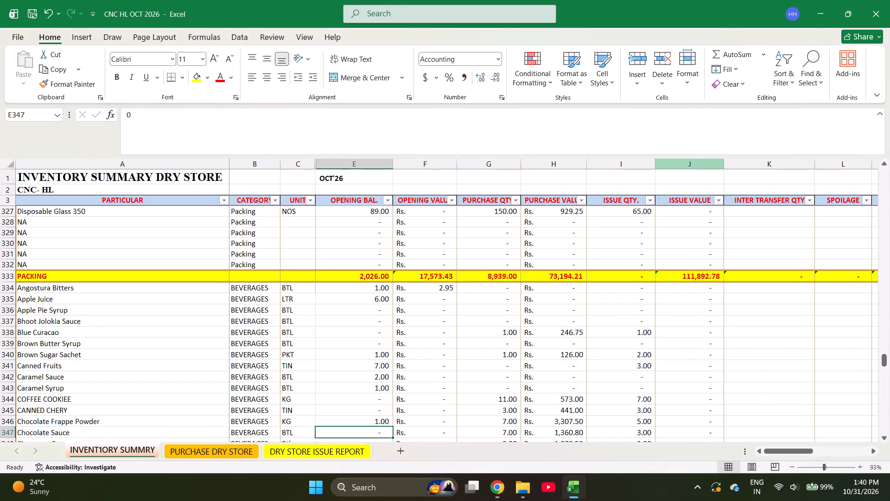
{"action": "key", "text": "Down"}
{"action": "key", "text": "Down"}
{"action": "key", "text": "Down"}
{"action": "key", "text": "alt+Tab"}
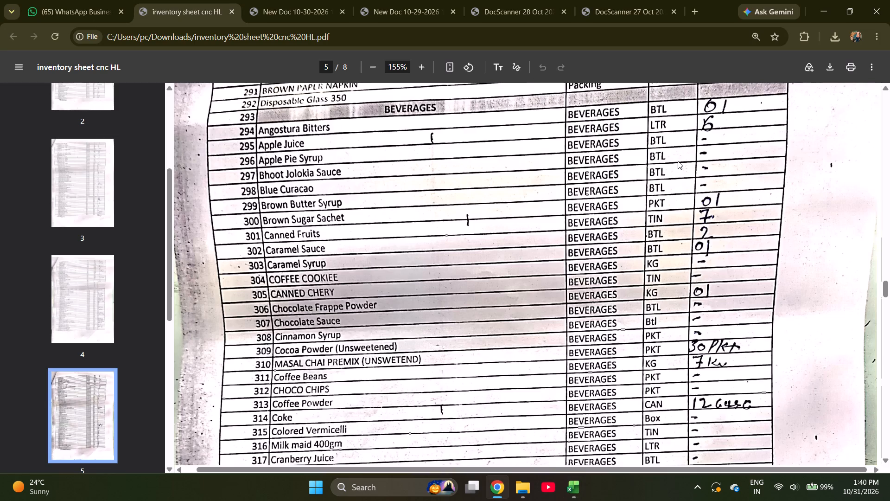
{"action": "key", "text": "alt+Tab"}
{"action": "type", "text": "30"}
{"action": "key", "text": "Return"}
{"action": "key", "text": "alt+Tab"}
{"action": "key", "text": "alt+Tab"}
{"action": "key", "text": "7"}
{"action": "key", "text": "Return"}
Skip CHOCO CHIPS and Coffee Powder and enter an opening balance of 12 for Coke from the scanned sheet.
{"action": "key", "text": "alt+Tab"}
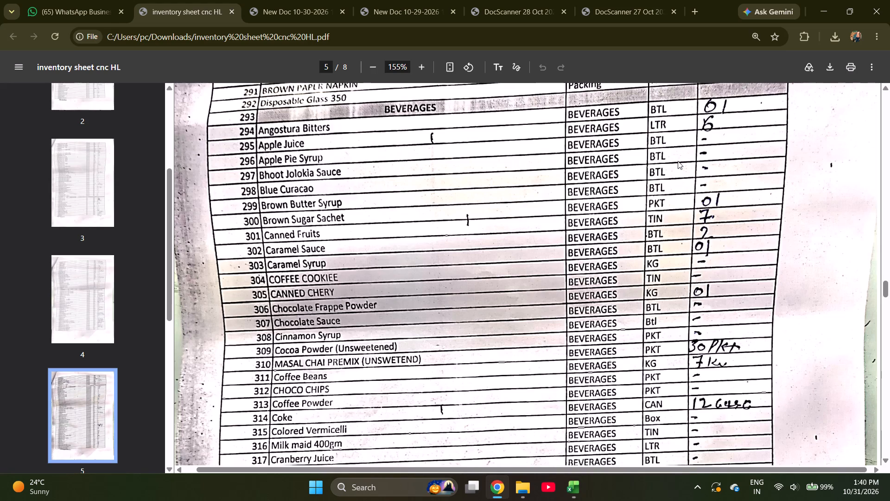
{"action": "key", "text": "alt+Tab"}
{"action": "key", "text": "Return"}
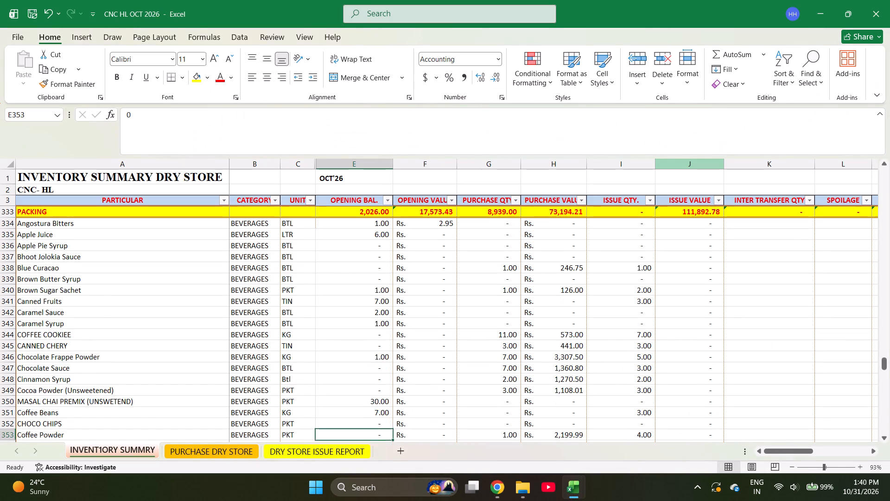
{"action": "key", "text": "Return"}
{"action": "key", "text": "Return"}
{"action": "key", "text": "Up"}
{"action": "type", "text": "12"}
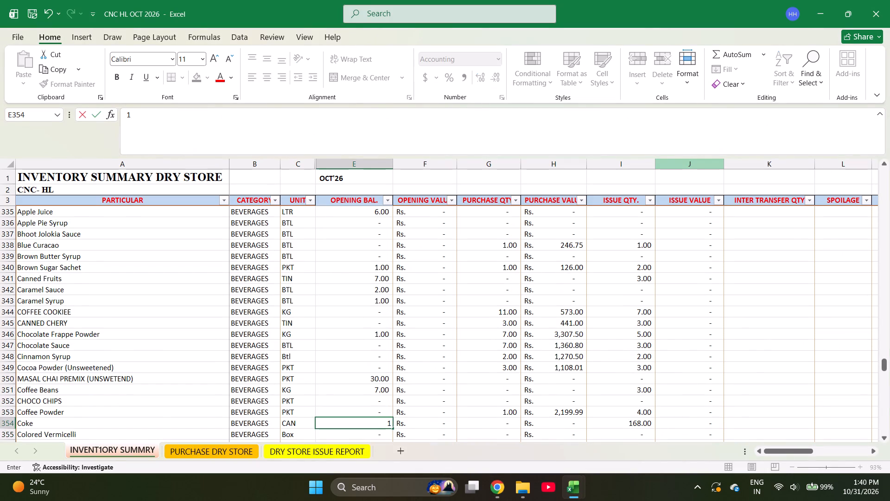
{"action": "key", "text": "Return"}
Skip Colored Vermicelli through Gems and enter an opening balance of 60 for Ginger Ale Can from the scanned sheet.
{"action": "key", "text": "alt+Tab"}
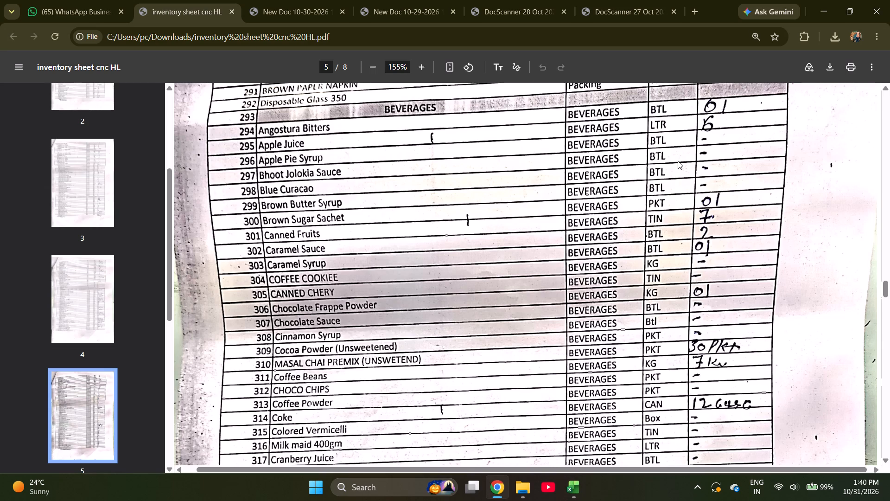
{"action": "key", "text": "alt+Tab"}
{"action": "key", "text": "alt+Tab"}
{"action": "key", "text": "Down"}
{"action": "key", "text": "Down"}
{"action": "key", "text": "Down"}
{"action": "key", "text": "Down"}
{"action": "key", "text": "Down"}
{"action": "key", "text": "Down"}
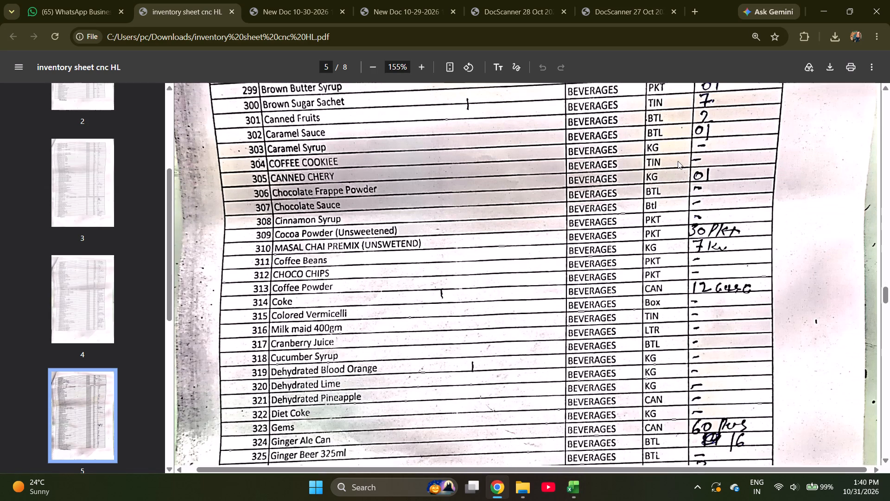
{"action": "key", "text": "alt+Tab"}
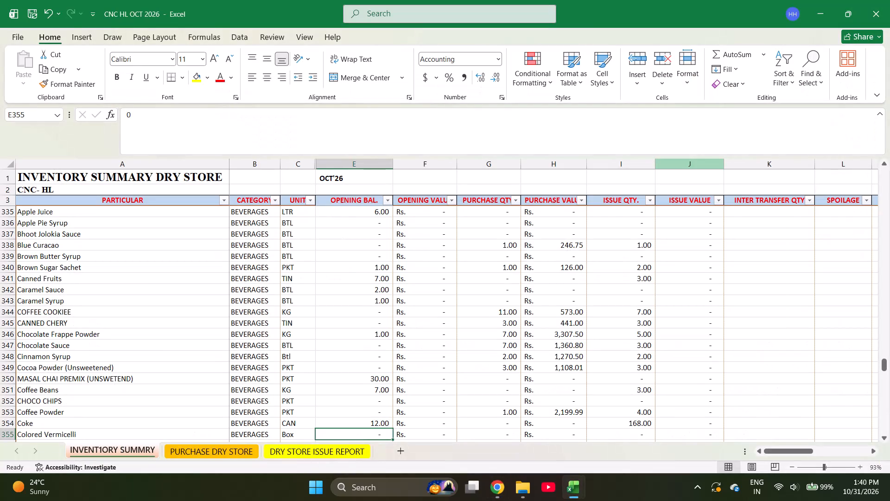
{"action": "key", "text": "Down"}
{"action": "key", "text": "Down"}
{"action": "key", "text": "Down"}
{"action": "key", "text": "Down"}
{"action": "key", "text": "Down"}
{"action": "key", "text": "Down"}
{"action": "key", "text": "Down"}
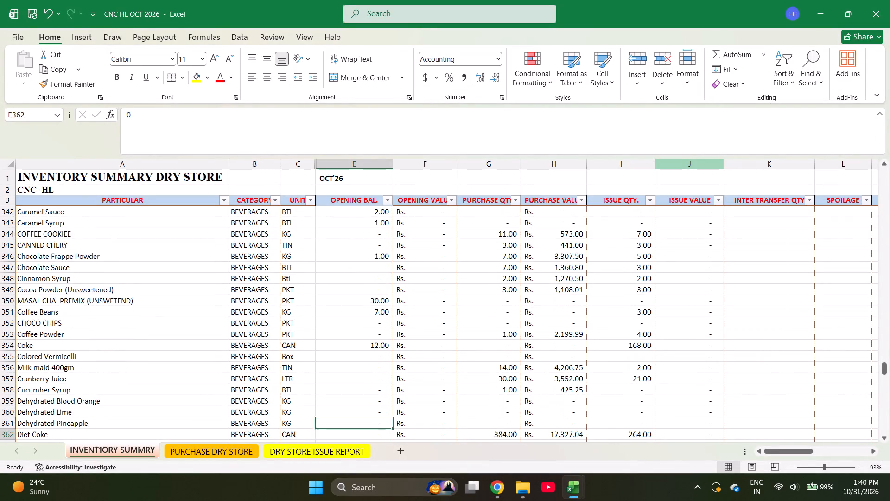
{"action": "key", "text": "Down"}
{"action": "key", "text": "Down"}
{"action": "key", "text": "Down"}
{"action": "key", "text": "Up"}
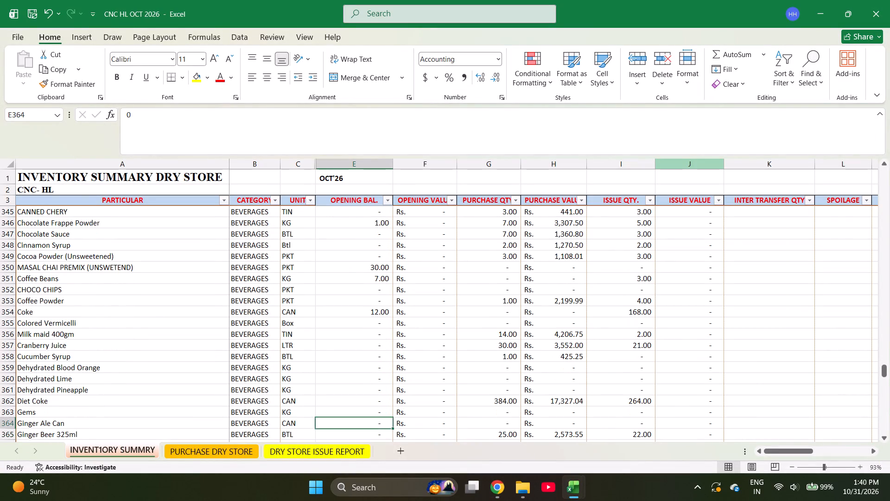
{"action": "key", "text": "alt+Tab"}
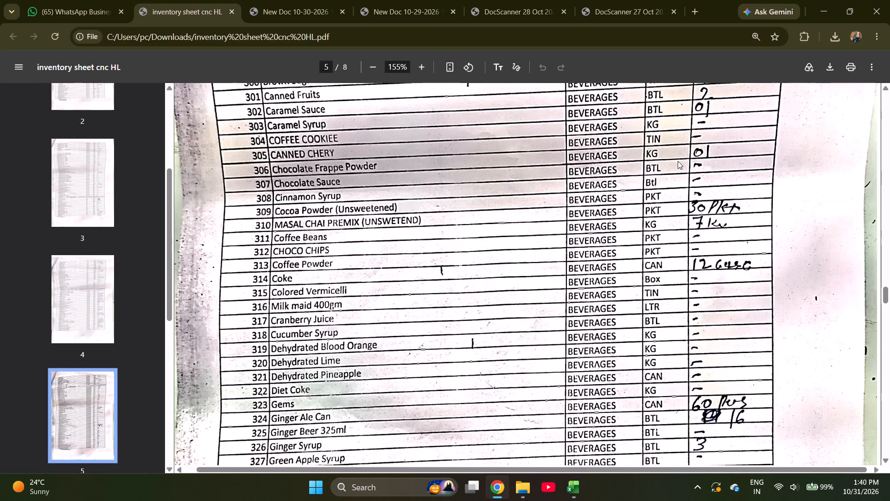
{"action": "key", "text": "alt+Tab"}
{"action": "type", "text": "60"}
{"action": "key", "text": "Return"}
{"action": "key", "text": "alt+Tab"}
Enter an opening balance of 16 for Ginger Beer 325ml from the scanned sheet.
{"action": "key", "text": "alt+Tab"}
{"action": "type", "text": "16"}
{"action": "key", "text": "Return"}
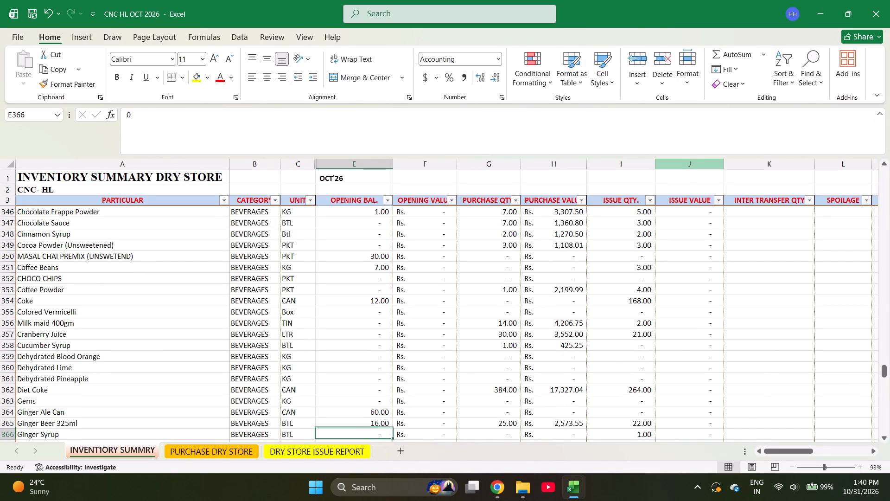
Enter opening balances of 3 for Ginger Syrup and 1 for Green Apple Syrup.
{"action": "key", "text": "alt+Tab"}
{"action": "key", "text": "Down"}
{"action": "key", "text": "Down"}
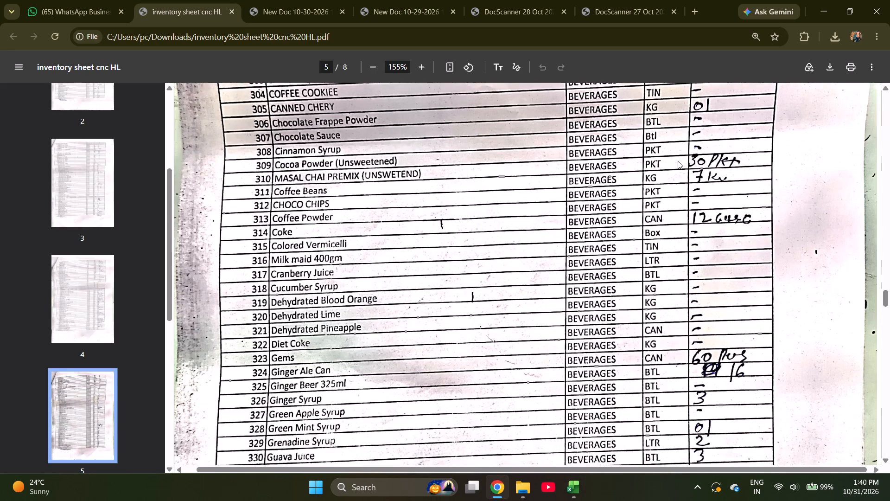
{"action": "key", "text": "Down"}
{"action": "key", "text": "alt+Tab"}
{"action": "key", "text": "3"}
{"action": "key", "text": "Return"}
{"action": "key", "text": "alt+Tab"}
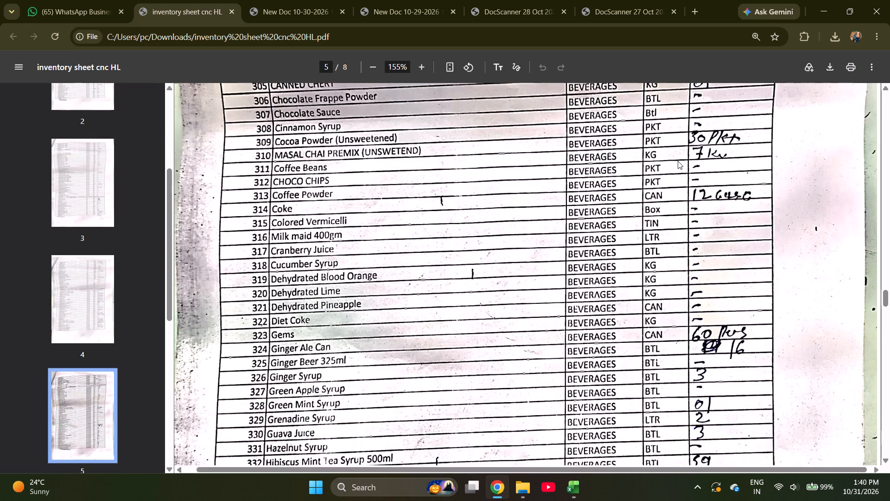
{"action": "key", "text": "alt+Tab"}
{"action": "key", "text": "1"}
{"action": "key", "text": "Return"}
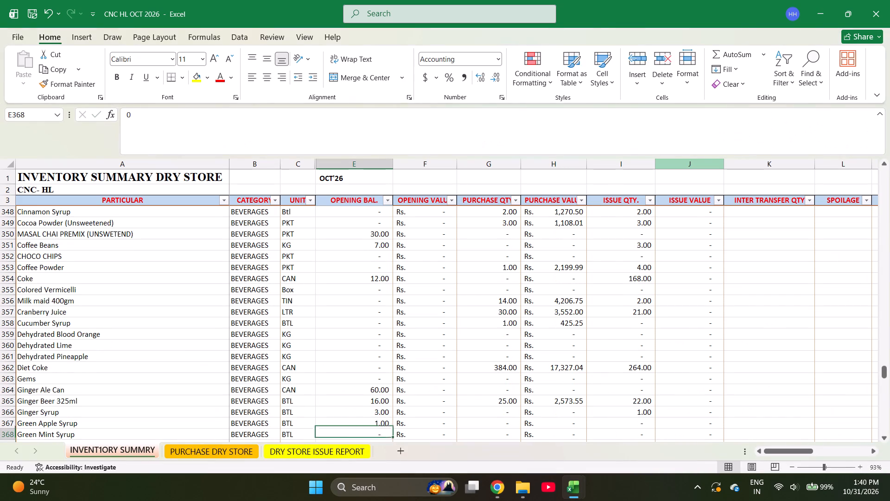
Recheck the syrup rows against the scanned sheet and clear the opening balance of Ginger Syrup.
{"action": "key", "text": "alt+Tab"}
{"action": "key", "text": "alt+Tab"}
{"action": "key", "text": "alt+Tab"}
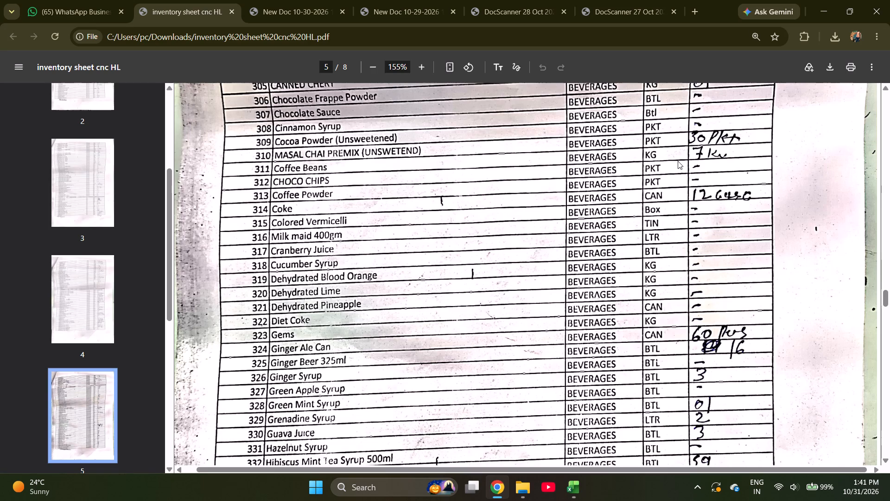
{"action": "key", "text": "alt+Tab"}
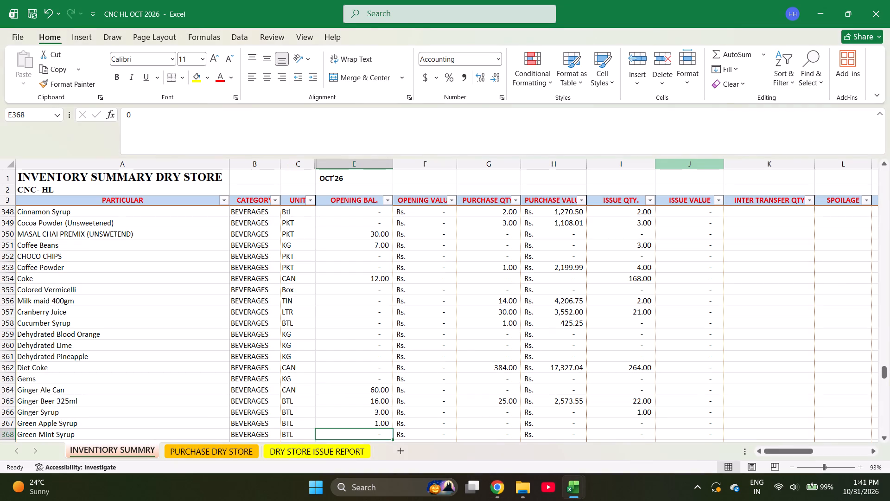
{"action": "key", "text": "alt+Tab"}
{"action": "key", "text": "alt+Tab"}
{"action": "key", "text": "alt+Tab"}
{"action": "key", "text": "alt+Tab"}
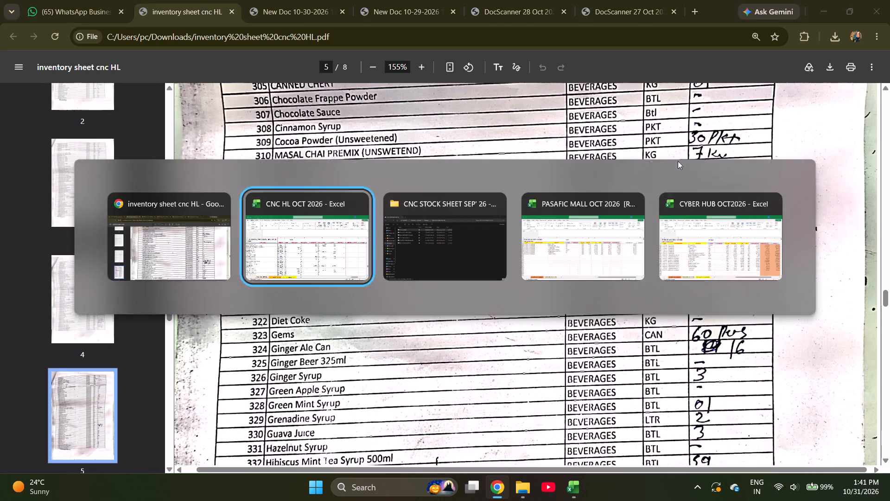
{"action": "key", "text": "Up"}
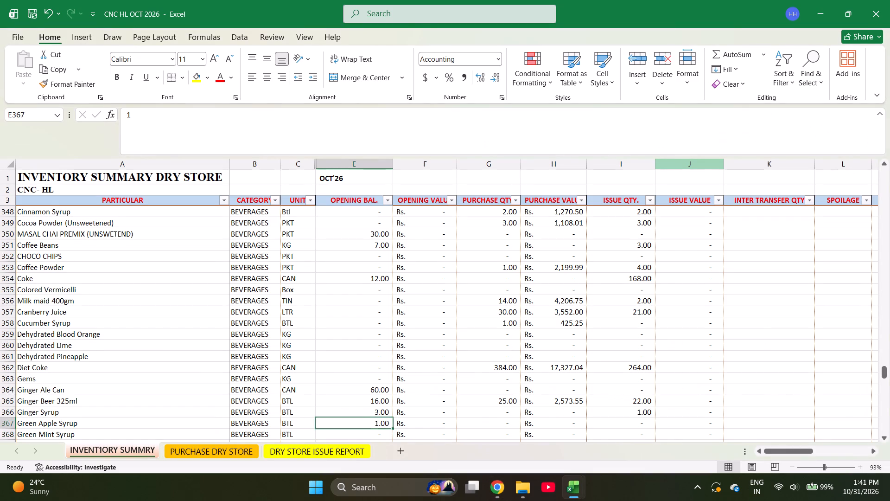
{"action": "key", "text": "Up"}
{"action": "key", "text": "Delete"}
Set the opening balance of Green Apple Syrup to 3.
{"action": "key", "text": "Down"}
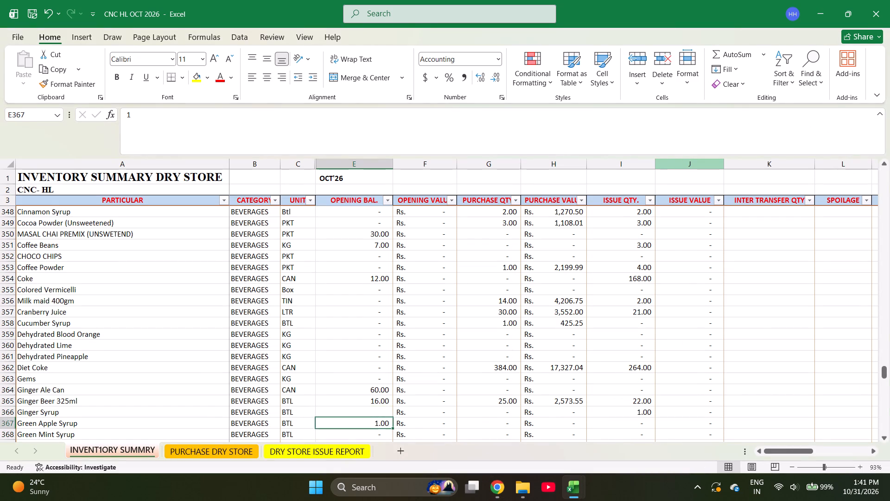
{"action": "key", "text": "alt+Tab"}
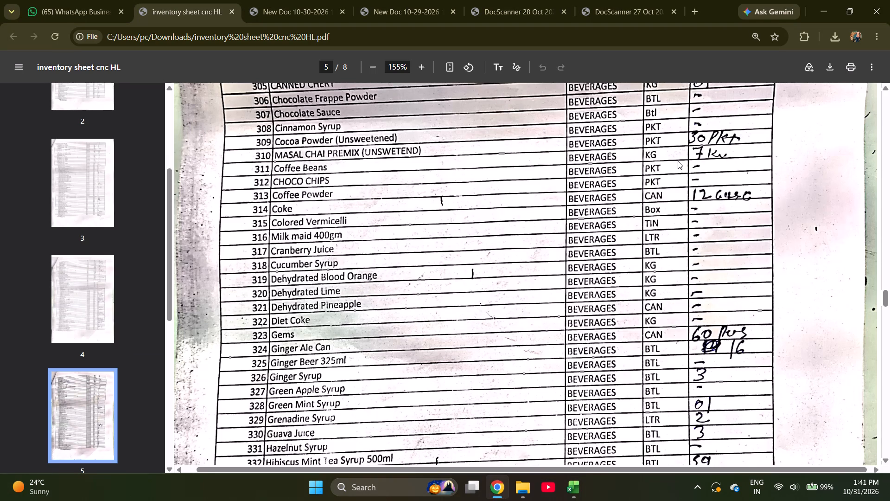
{"action": "key", "text": "alt+Tab"}
{"action": "key", "text": "3"}
{"action": "key", "text": "Return"}
Skip Green Mint Syrup and enter an opening balance of 1 for Grenadine Syrup from the scanned sheet.
{"action": "key", "text": "alt+Tab"}
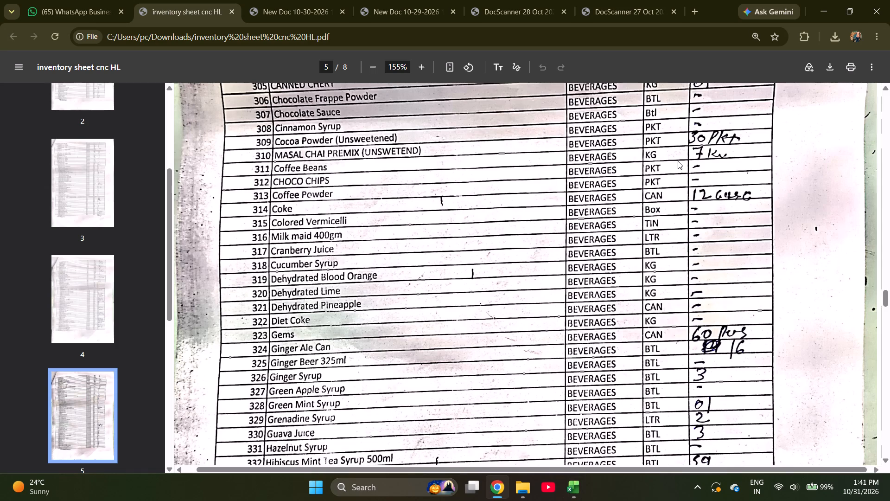
{"action": "key", "text": "alt+Tab"}
{"action": "key", "text": "alt+Tab"}
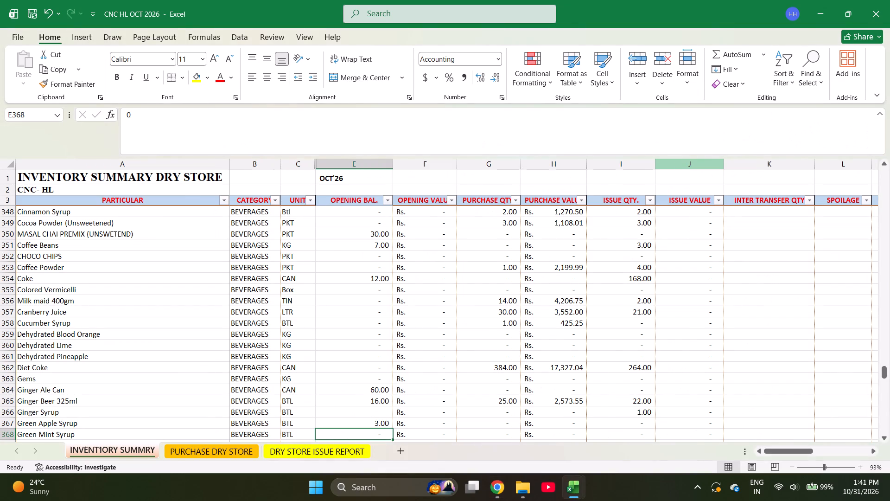
{"action": "key", "text": "alt+Tab"}
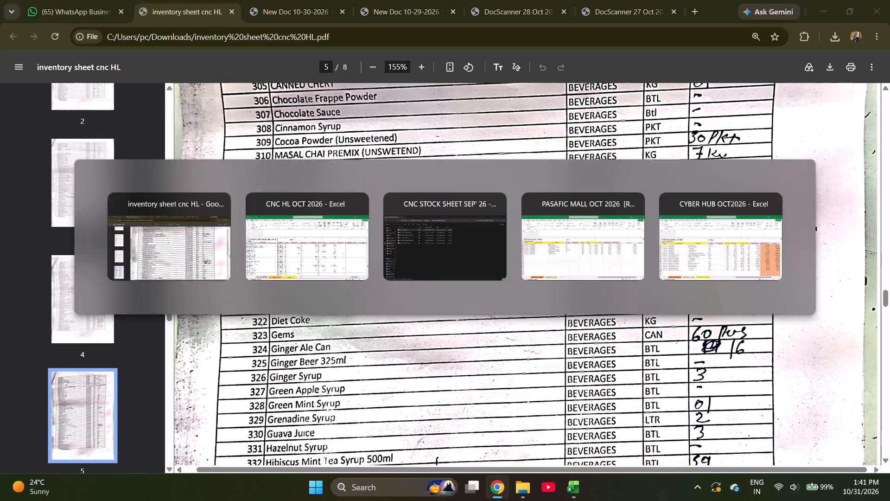
{"action": "key", "text": "Return"}
{"action": "key", "text": "alt+Tab"}
{"action": "key", "text": "alt+Tab"}
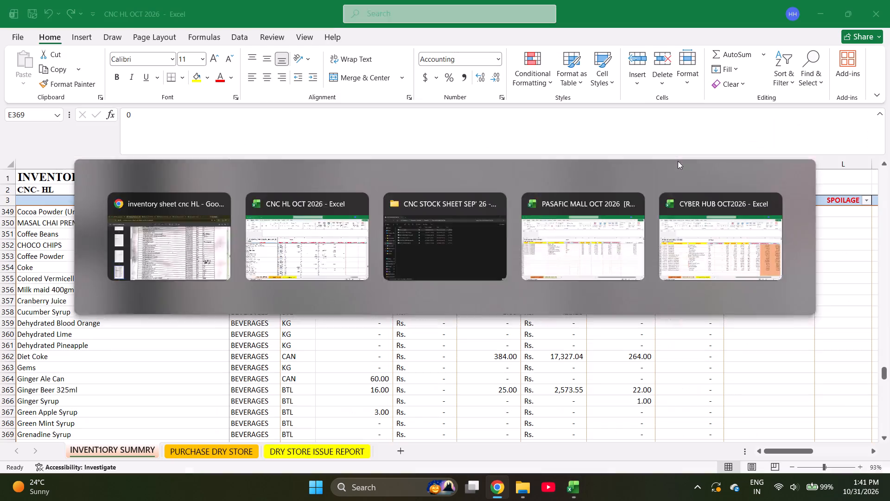
{"action": "key", "text": "1"}
{"action": "key", "text": "Return"}
Enter opening balances of 2 for Guava Juice and 3 for Hazelnut Syrup from the scanned sheet.
{"action": "key", "text": "alt+Tab"}
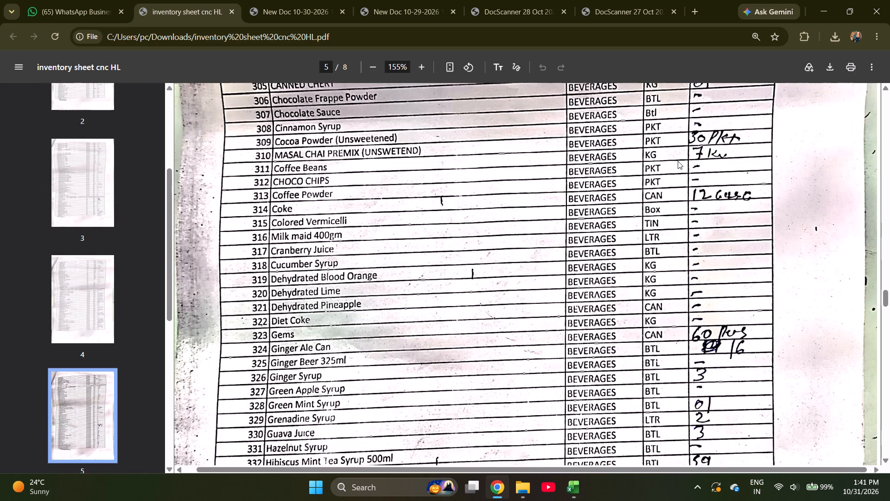
{"action": "key", "text": "alt+Tab"}
{"action": "key", "text": "2"}
{"action": "key", "text": "Return"}
{"action": "key", "text": "3"}
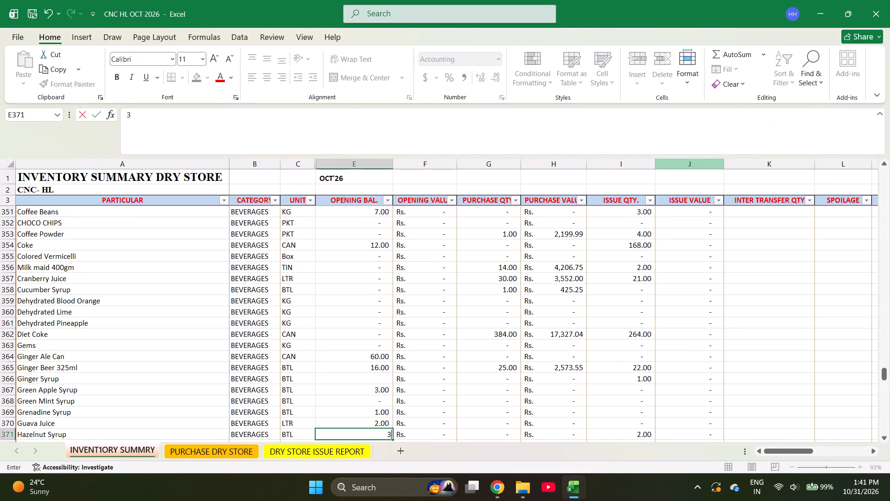
{"action": "key", "text": "Return"}
Skip Hibiscus Mint Tea Syrup 500ml and enter an opening balance of 59 for Hibiscus Syrup from the scanned sheet.
{"action": "key", "text": "alt+Tab"}
{"action": "key", "text": "Down"}
{"action": "key", "text": "Down"}
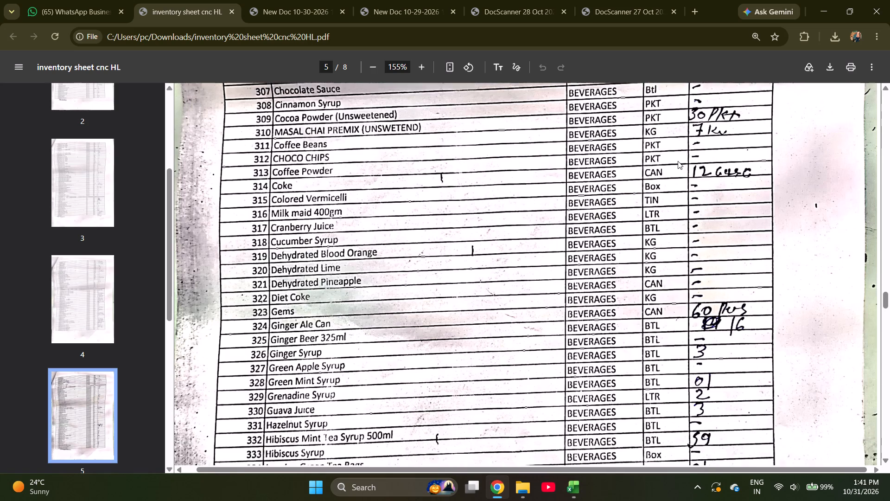
{"action": "key", "text": "Down"}
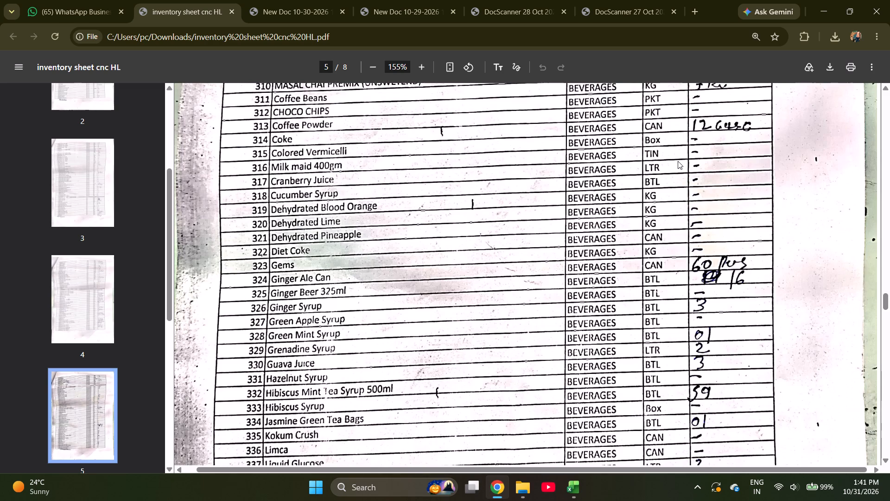
{"action": "key", "text": "alt+Tab"}
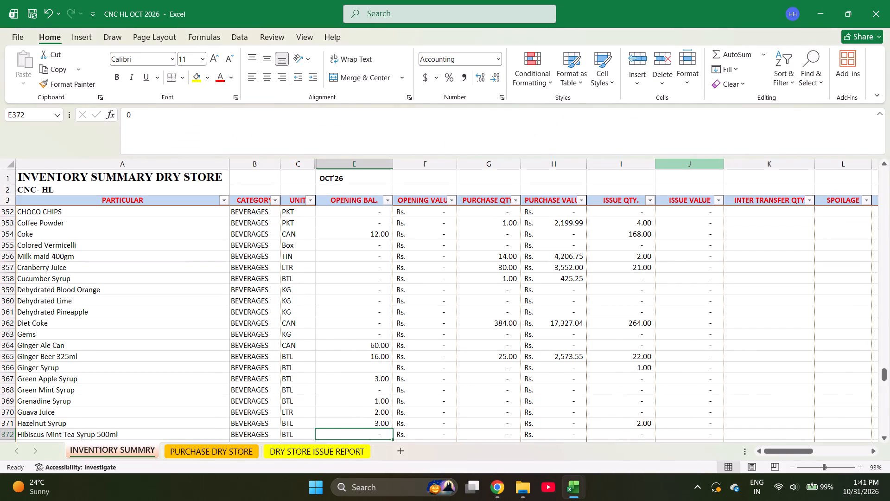
{"action": "key", "text": "alt+Tab"}
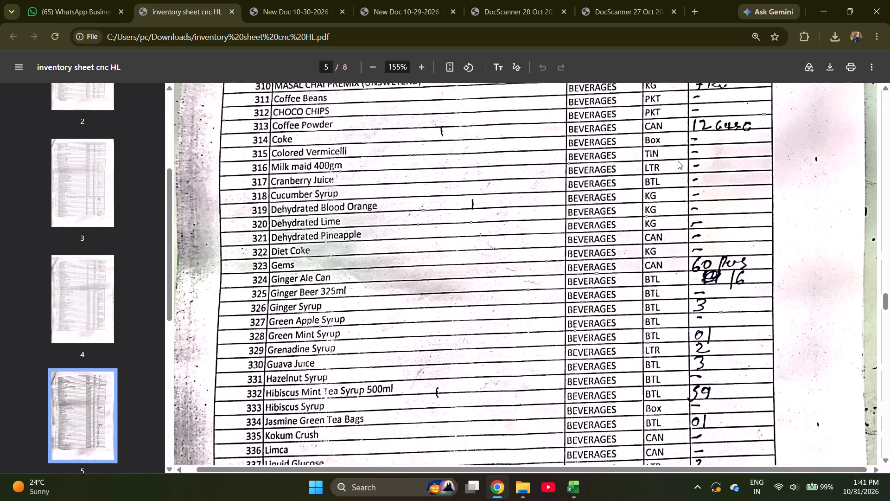
{"action": "key", "text": "alt+Tab"}
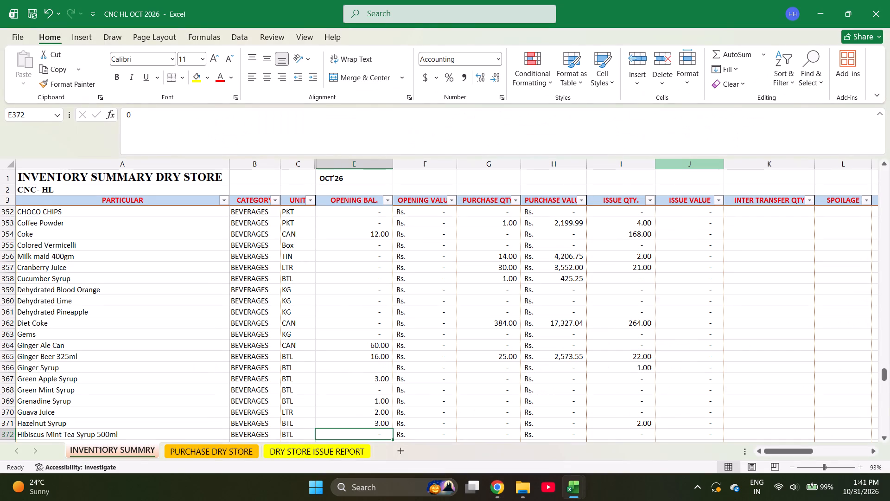
{"action": "key", "text": "alt+Tab"}
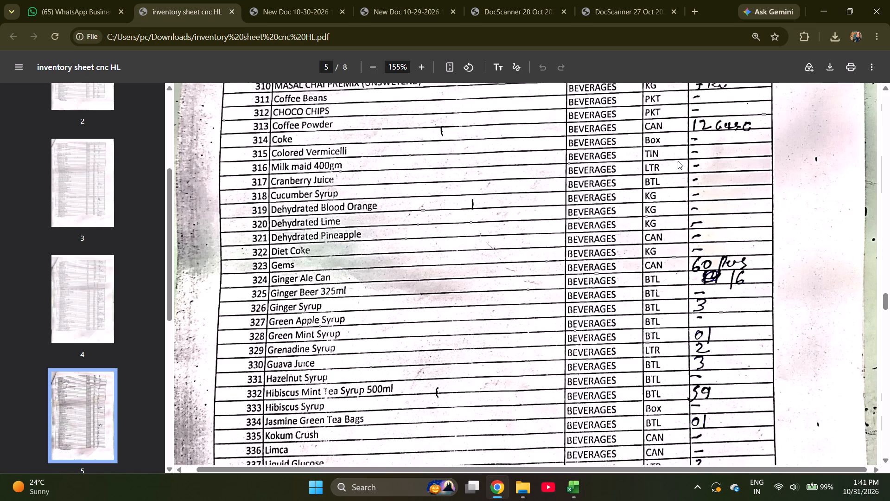
{"action": "key", "text": "alt+Tab"}
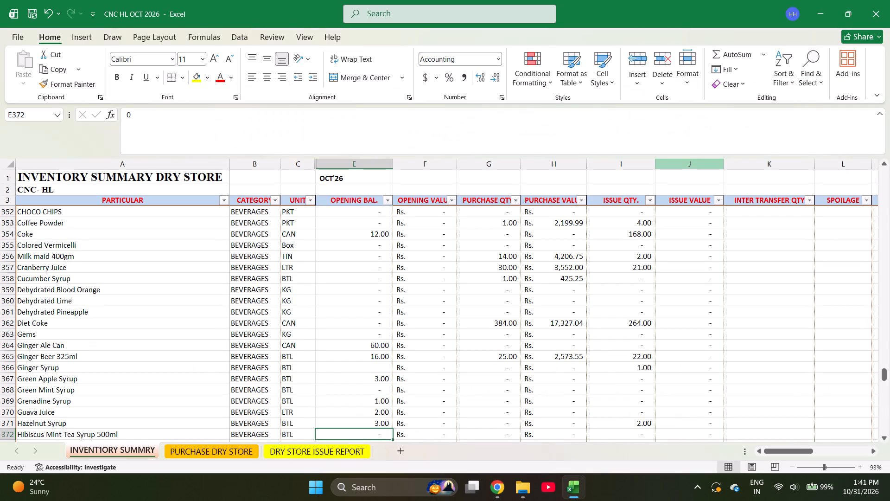
{"action": "key", "text": "Down"}
{"action": "key", "text": "alt+Tab"}
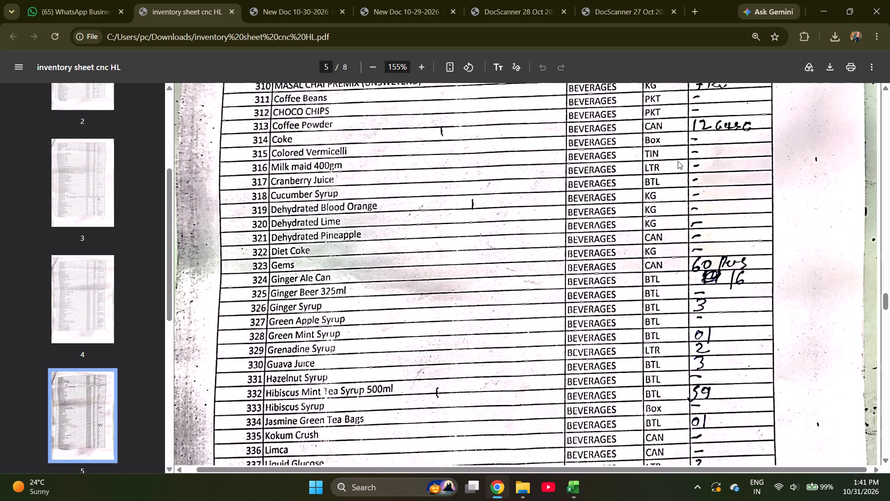
{"action": "key", "text": "alt+Tab"}
{"action": "key", "text": "alt+Tab"}
{"action": "key", "text": "alt+Tab"}
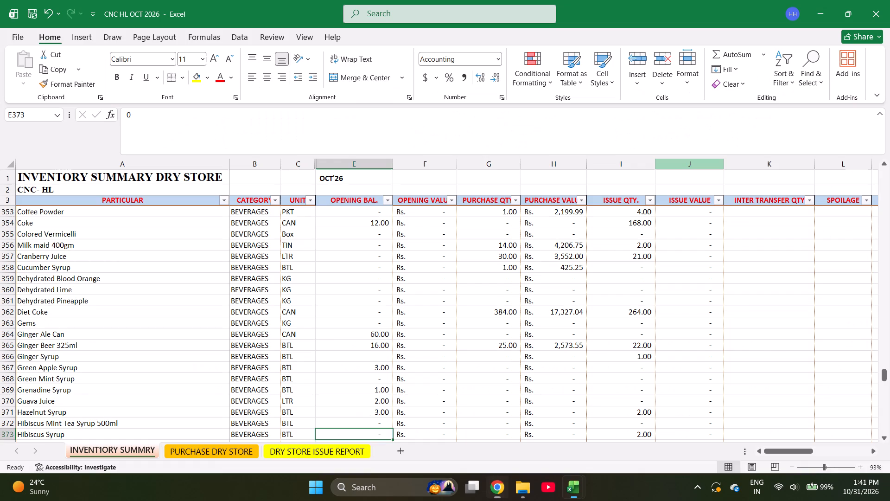
{"action": "type", "text": "59"}
{"action": "key", "text": "Return"}
Skip Jasmine Green Tea Bags and enter an opening balance of 1 for Kokum Crush from the scanned sheet.
{"action": "key", "text": "alt+Tab"}
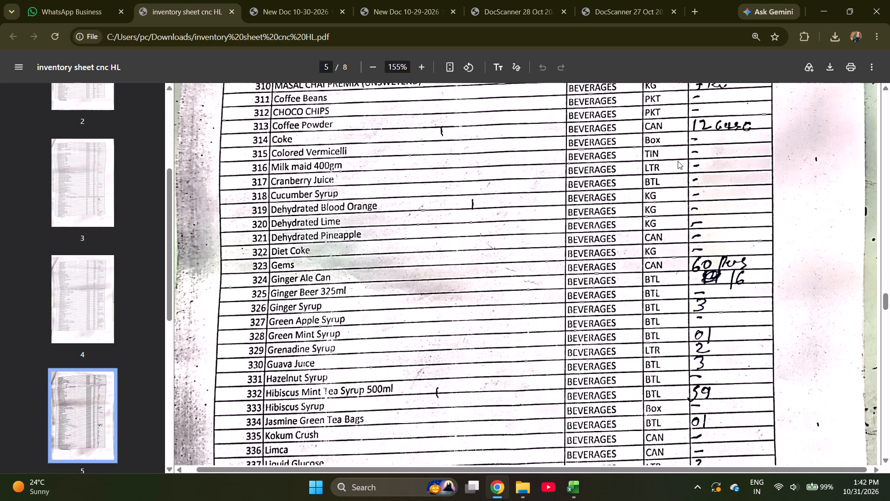
{"action": "key", "text": "alt+Tab"}
{"action": "key", "text": "alt+Tab"}
{"action": "key", "text": "Down"}
{"action": "key", "text": "Down"}
{"action": "key", "text": "Down"}
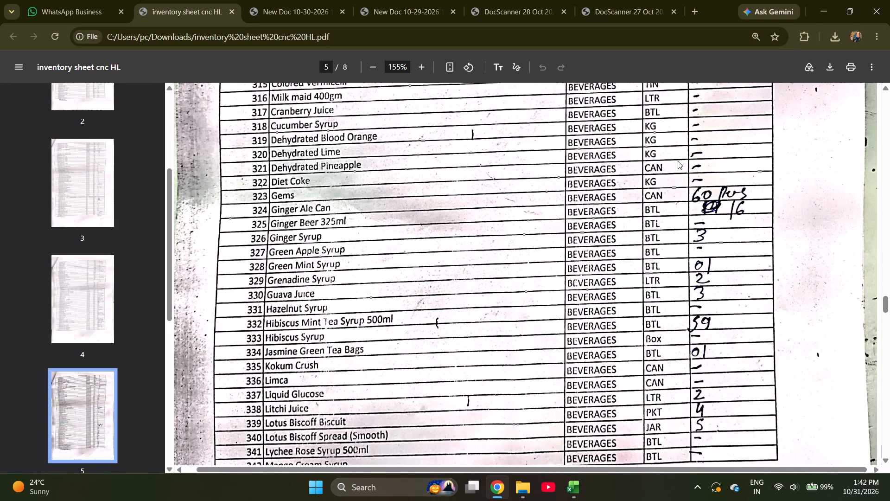
{"action": "key", "text": "alt+Tab"}
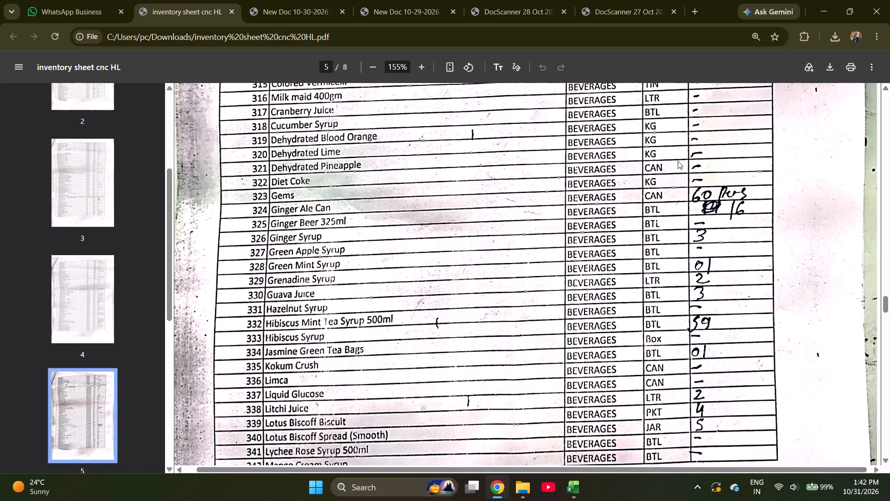
{"action": "key", "text": "alt+Tab"}
{"action": "key", "text": "Down"}
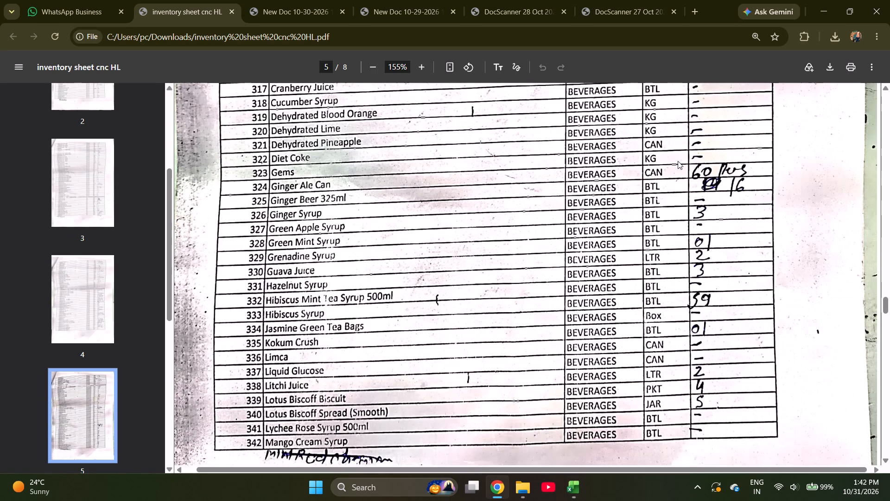
{"action": "key", "text": "alt+Tab"}
{"action": "key", "text": "Down"}
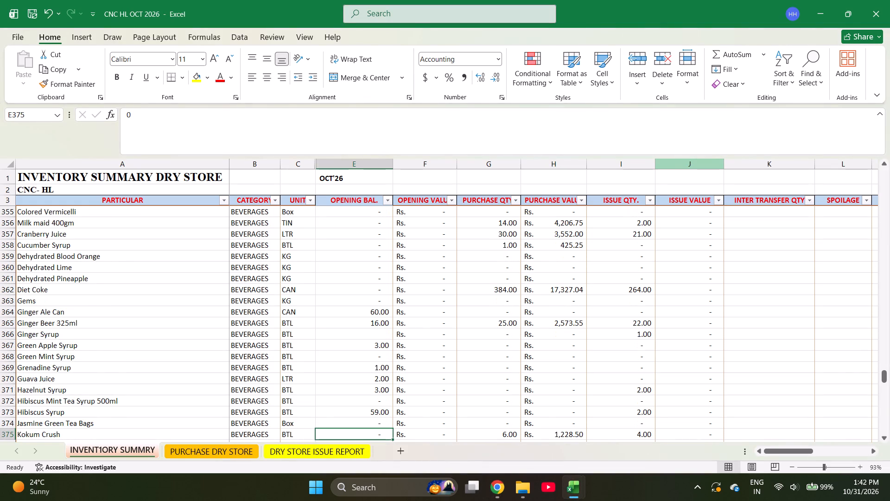
{"action": "key", "text": "alt+Tab"}
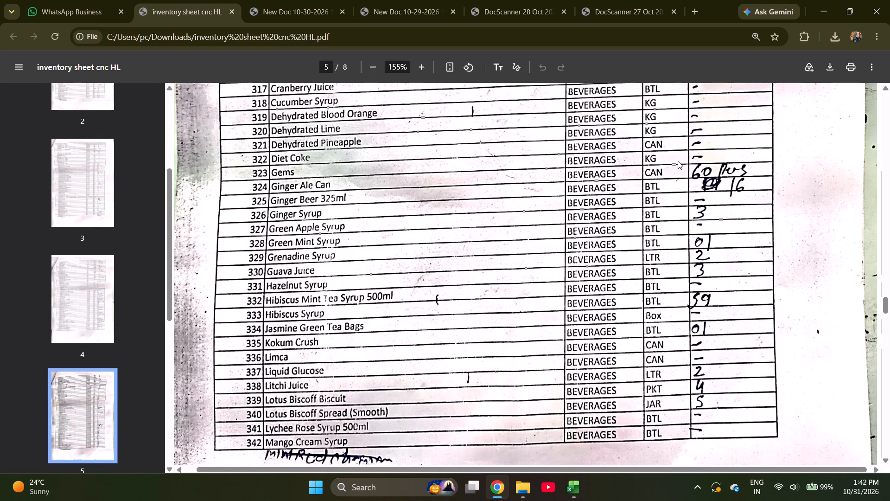
{"action": "key", "text": "alt+Tab"}
{"action": "key", "text": "1"}
{"action": "key", "text": "Return"}
{"action": "key", "text": "alt+Tab"}
Skip Limca and Liquid Glucose and enter opening balances of 2 for Litchi Juice and 4 for Lotus Biscoff Biscuit from the scanned sheet.
{"action": "key", "text": "alt+Tab"}
{"action": "key", "text": "Down"}
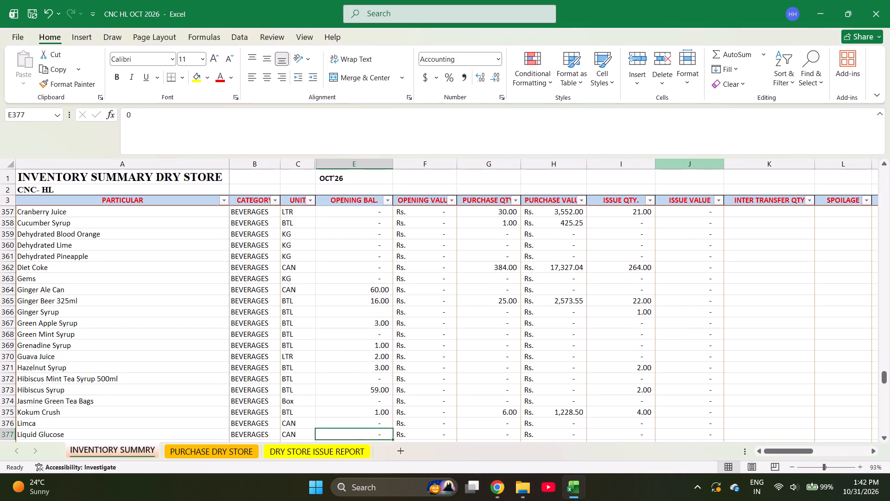
{"action": "key", "text": "Down"}
{"action": "key", "text": "Down"}
{"action": "key", "text": "Up"}
{"action": "key", "text": "alt+Tab"}
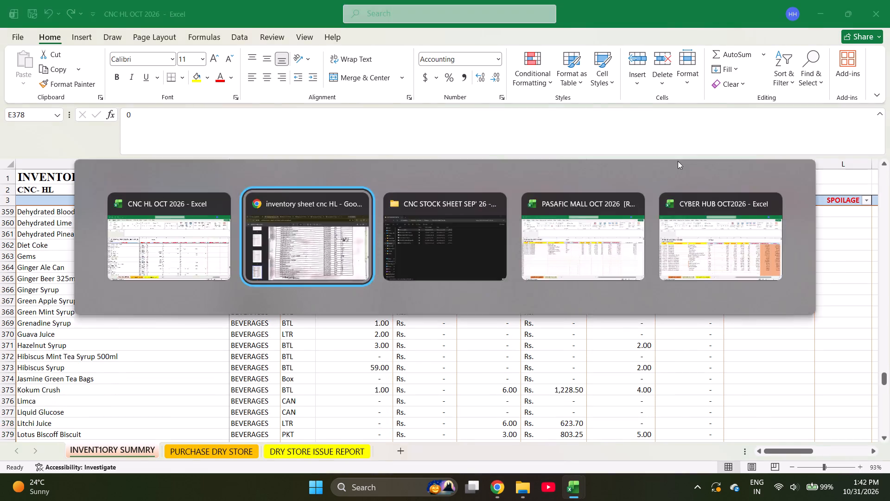
{"action": "key", "text": "alt+Tab"}
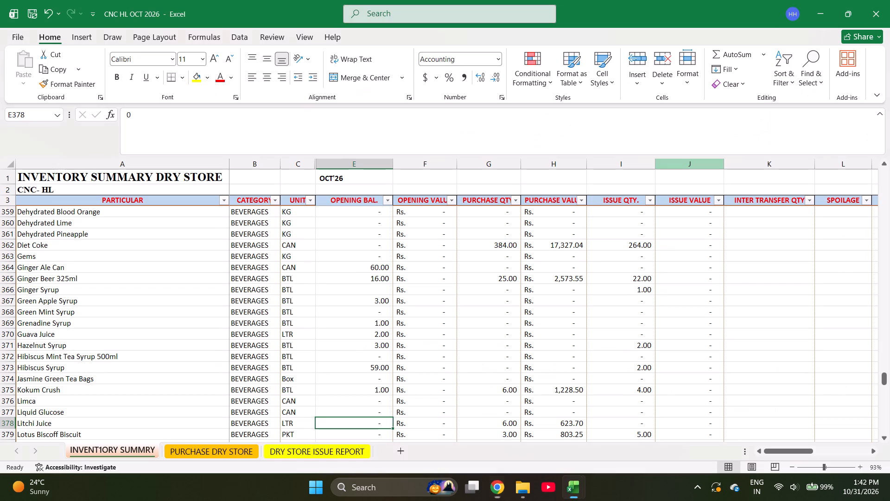
{"action": "key", "text": "2"}
{"action": "key", "text": "Return"}
{"action": "key", "text": "4"}
{"action": "key", "text": "Return"}
Enter an opening balance of 5 for Lotus Biscoff Spread (Smooth) from the scanned sheet.
{"action": "key", "text": "alt+Tab"}
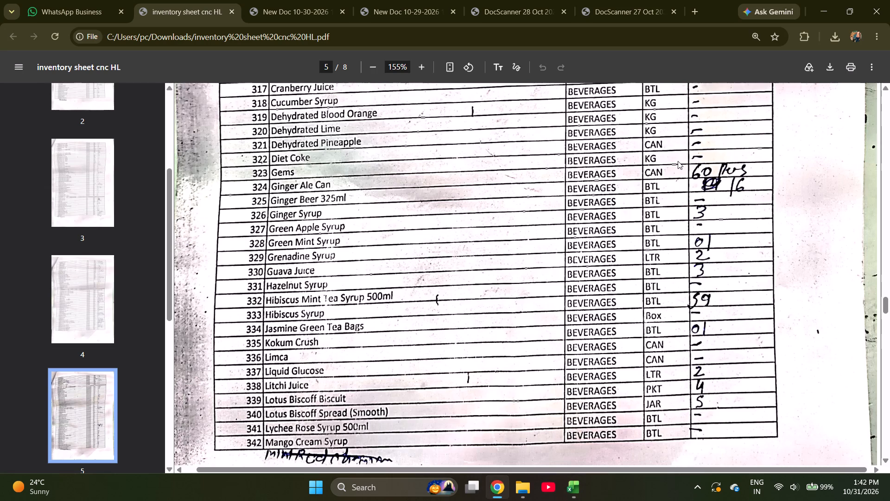
{"action": "key", "text": "alt+Tab"}
{"action": "key", "text": "5"}
{"action": "key", "text": "Return"}
Skip Lychee Rose Syrup, Mango Cream Syrup and Mango Puree and enter an opening balance of 14 for Matcha Tea Premix from the scanned sheet.
{"action": "key", "text": "alt+Tab"}
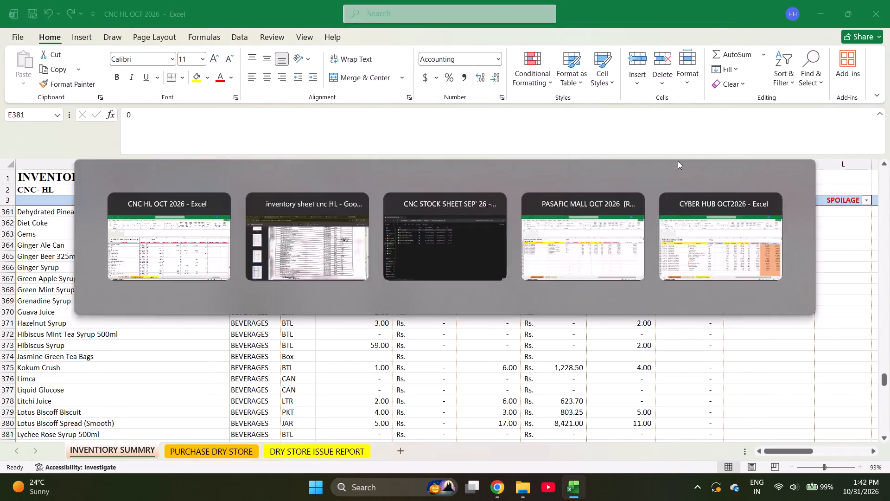
{"action": "key", "text": "Down"}
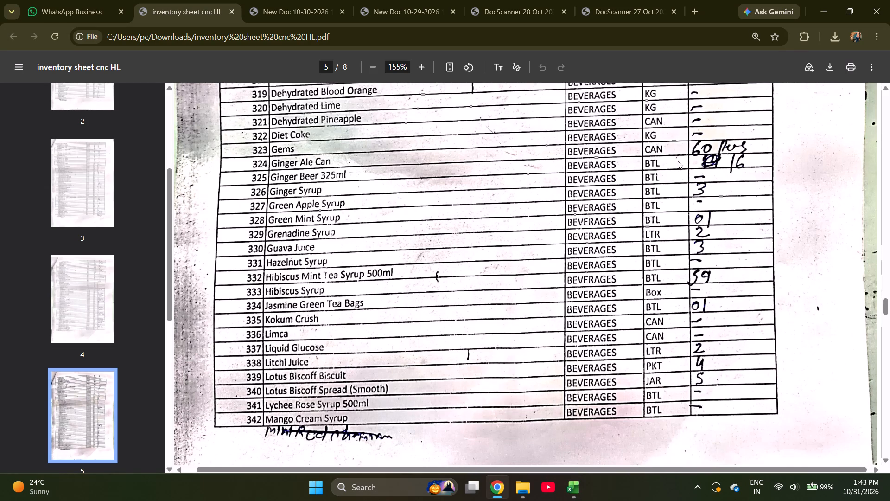
{"action": "key", "text": "Down"}
{"action": "key", "text": "Down"}
{"action": "key", "text": "Down"}
{"action": "key", "text": "Down"}
{"action": "key", "text": "Down"}
{"action": "key", "text": "Down"}
{"action": "key", "text": "Down"}
{"action": "key", "text": "Down"}
{"action": "key", "text": "Down"}
{"action": "key", "text": "Down"}
{"action": "key", "text": "Down"}
{"action": "key", "text": "Down"}
{"action": "key", "text": "Down"}
{"action": "key", "text": "Down"}
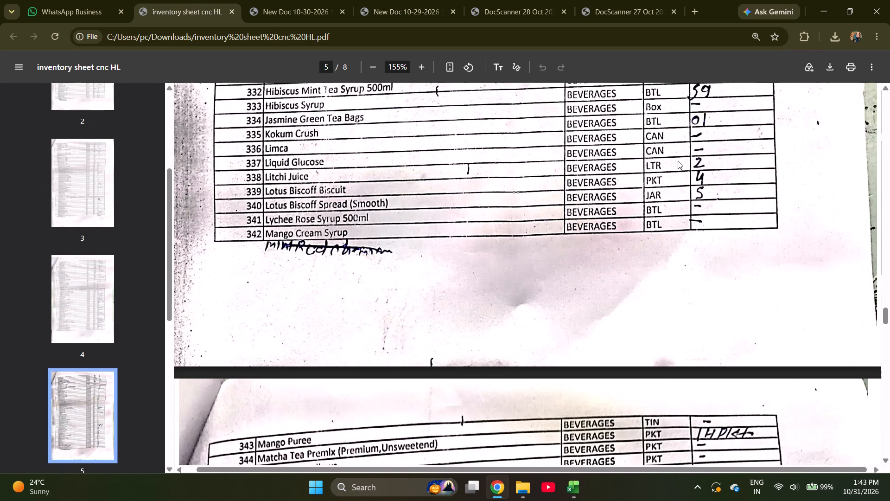
{"action": "key", "text": "alt+Tab"}
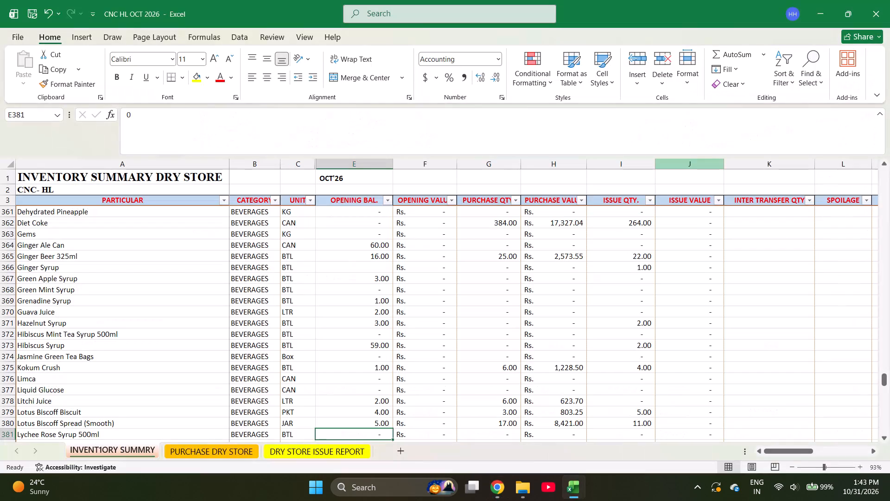
{"action": "key", "text": "Down"}
{"action": "key", "text": "Down"}
{"action": "key", "text": "Down"}
{"action": "key", "text": "Down"}
{"action": "key", "text": "Down"}
{"action": "key", "text": "Down"}
{"action": "key", "text": "Up"}
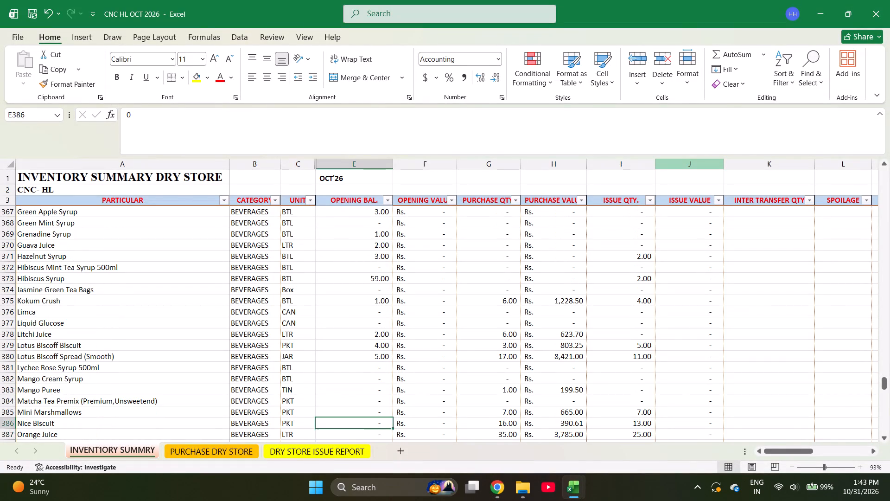
{"action": "key", "text": "Up"}
{"action": "key", "text": "Up"}
{"action": "key", "text": "alt+Tab"}
{"action": "key", "text": "alt+Tab"}
{"action": "type", "text": "14"}
{"action": "key", "text": "Return"}
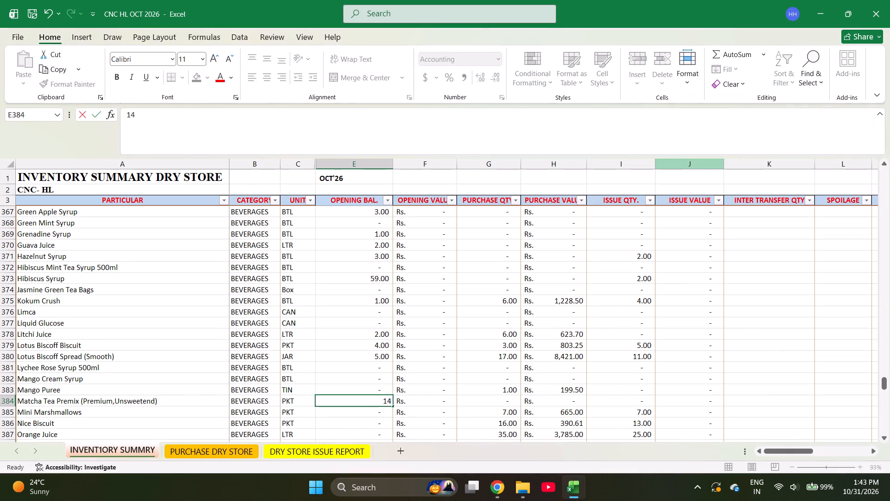
Skip Mini Marshmallows and Nice Biscuit and enter an opening balance of 6 for Orange Juice.
{"action": "key", "text": "alt+Tab"}
{"action": "key", "text": "Down"}
{"action": "key", "text": "Down"}
{"action": "key", "text": "Down"}
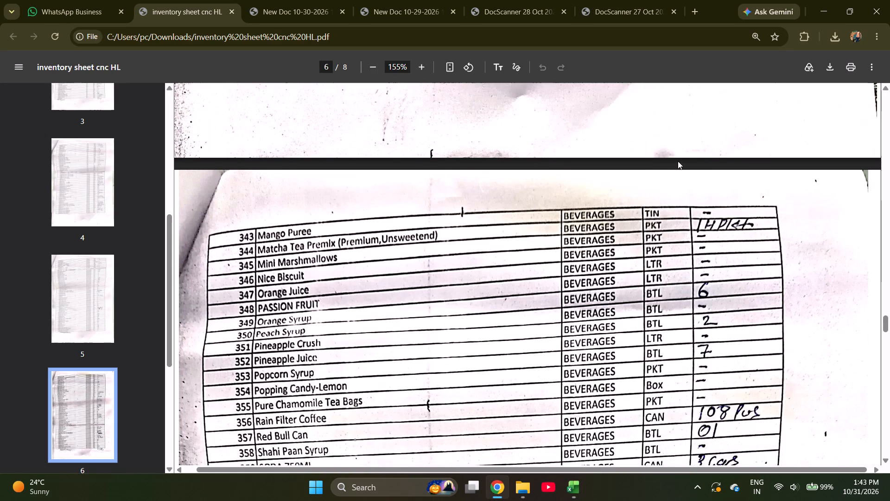
{"action": "key", "text": "alt+Tab"}
{"action": "key", "text": "Return"}
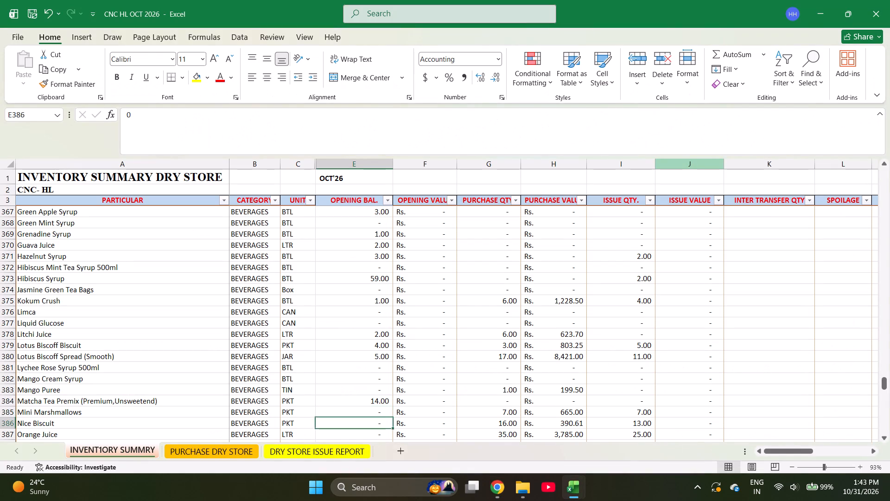
{"action": "key", "text": "Return"}
{"action": "key", "text": "6"}
{"action": "key", "text": "Return"}
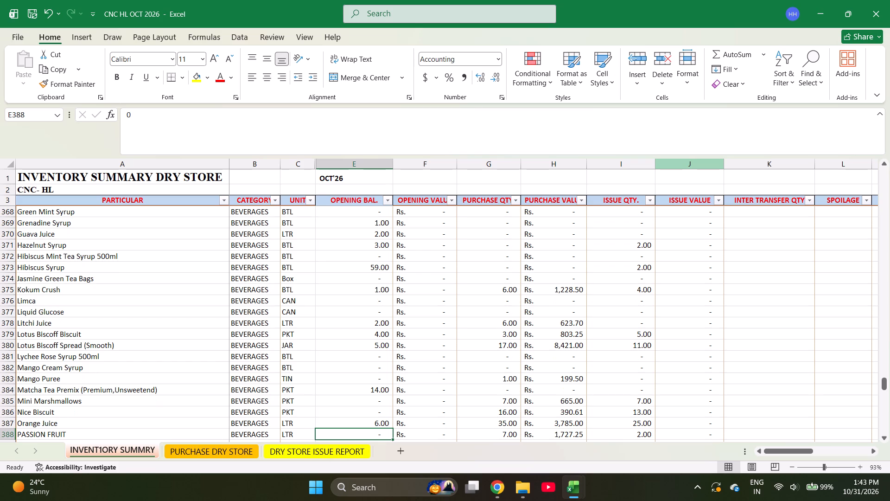
Skip Passion Fruit, Orange Syrup and Peach Syrup and enter an opening balance of 2 for Pineapple Crush from the scanned sheet.
{"action": "key", "text": "alt+Tab"}
{"action": "key", "text": "alt+Tab"}
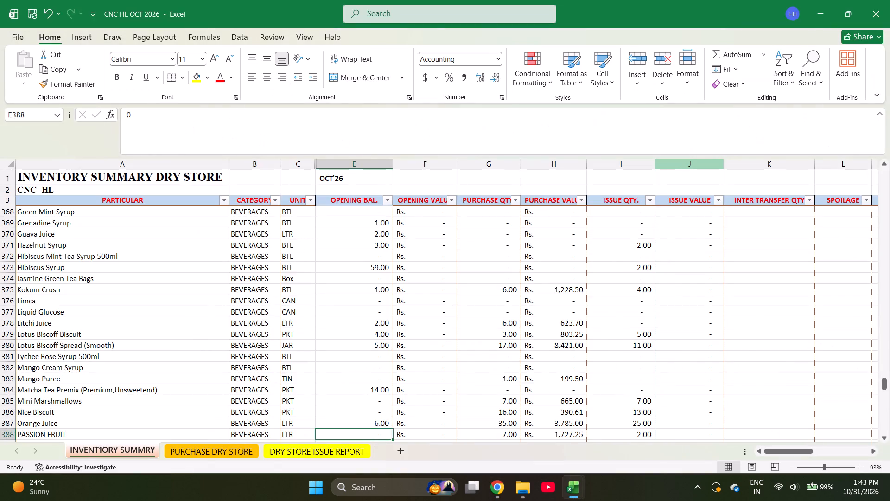
{"action": "key", "text": "alt+Tab"}
{"action": "key", "text": "alt+Tab"}
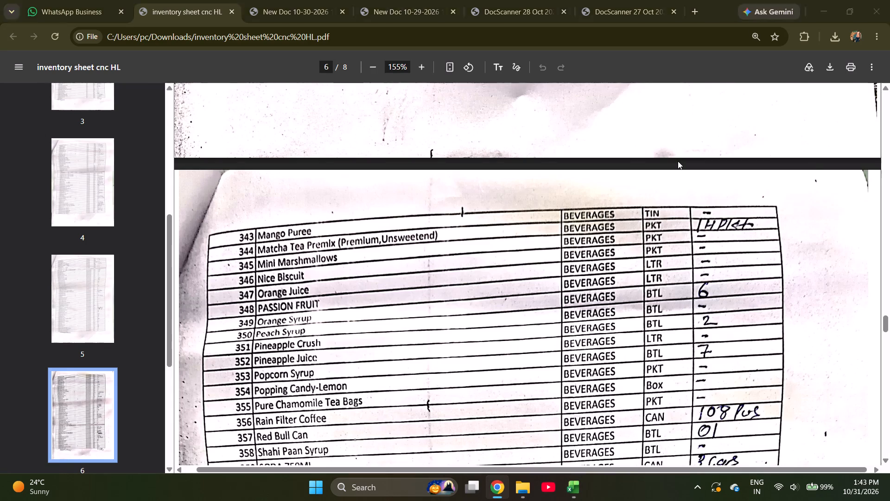
{"action": "key", "text": "Return"}
{"action": "key", "text": "Return"}
{"action": "key", "text": "Return"}
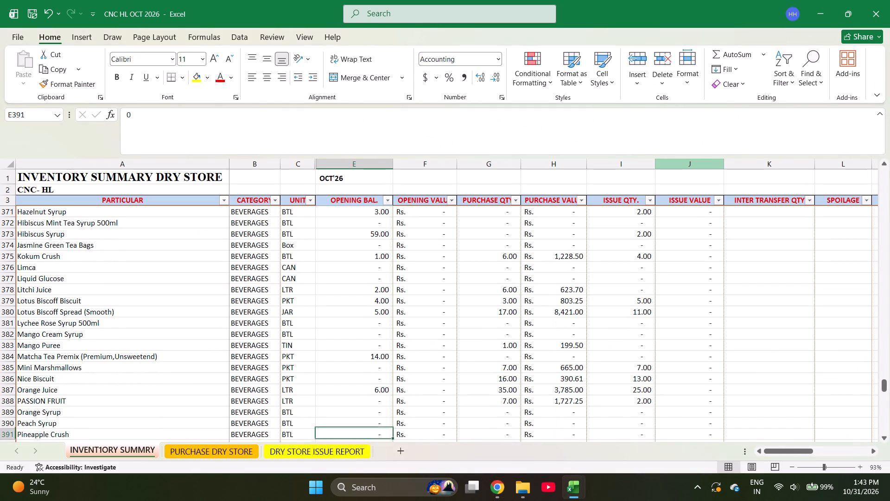
{"action": "key", "text": "alt+Tab"}
{"action": "key", "text": "alt+Tab"}
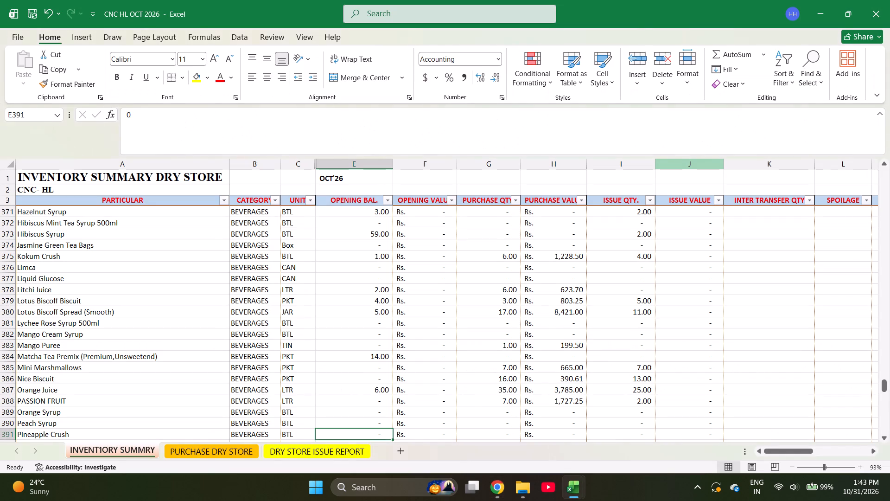
{"action": "key", "text": "2"}
{"action": "key", "text": "Return"}
Skip Pineapple Juice and enter an opening balance of 7 for Popcorn Syrup from the scanned sheet.
{"action": "key", "text": "alt+Tab"}
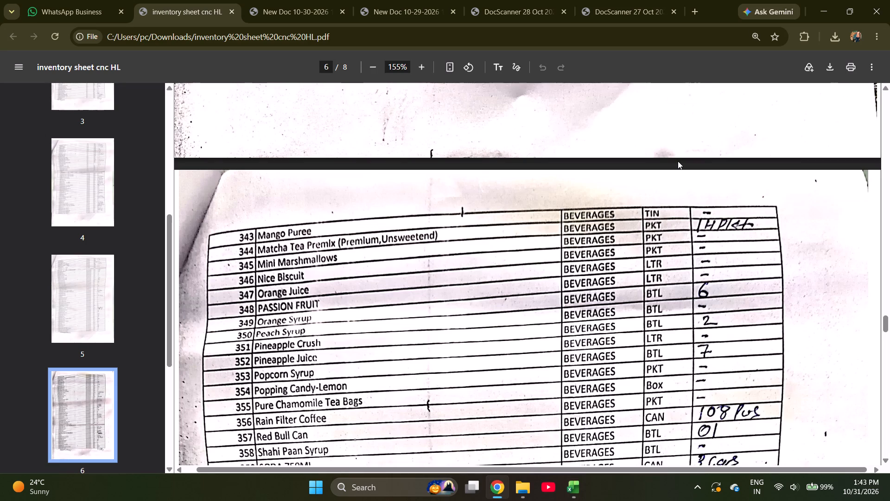
{"action": "key", "text": "alt+Tab"}
{"action": "key", "text": "Return"}
{"action": "key", "text": "Return"}
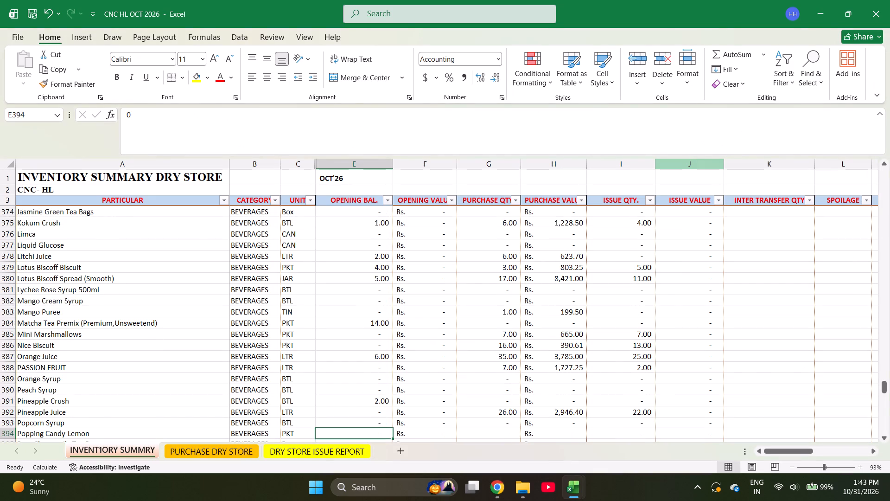
{"action": "key", "text": "alt+Tab"}
{"action": "key", "text": "alt+Tab"}
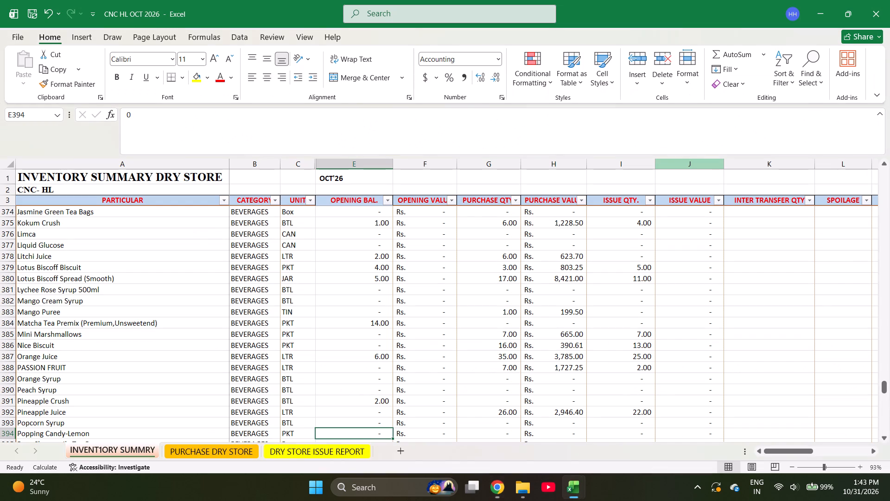
{"action": "key", "text": "Up"}
{"action": "key", "text": "7"}
{"action": "key", "text": "Return"}
Skip Popping Candy-Lemon, Pure Chamomile Tea Bags and Rain Filter Coffee and enter an opening balance of 108 for Red Bull Can.
{"action": "key", "text": "alt+Tab"}
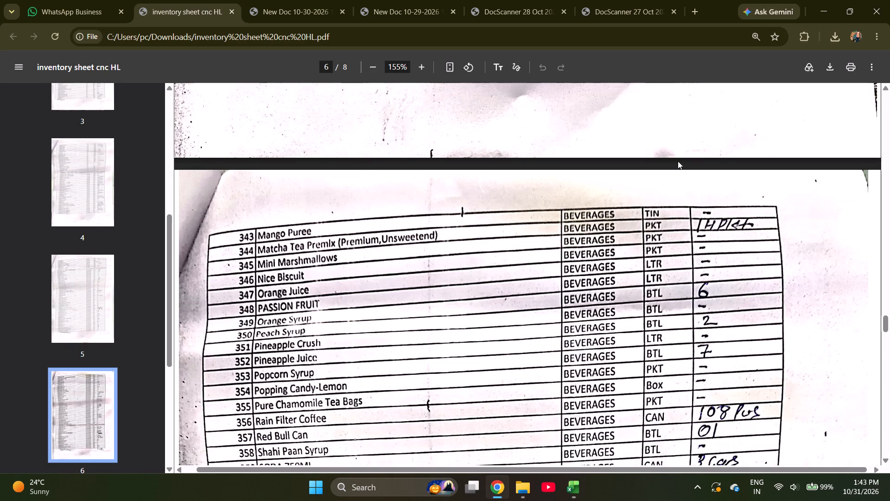
{"action": "key", "text": "alt+Tab"}
{"action": "key", "text": "Return"}
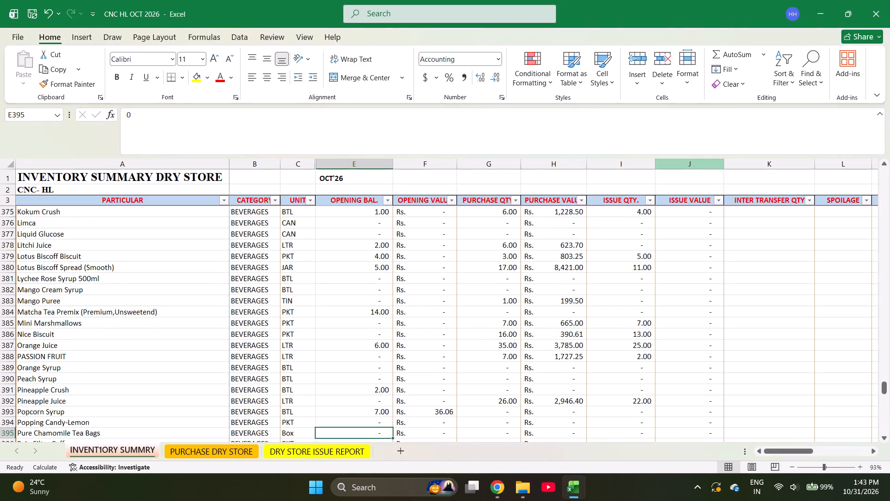
{"action": "key", "text": "Return"}
{"action": "key", "text": "Return"}
{"action": "key", "text": "alt+Tab"}
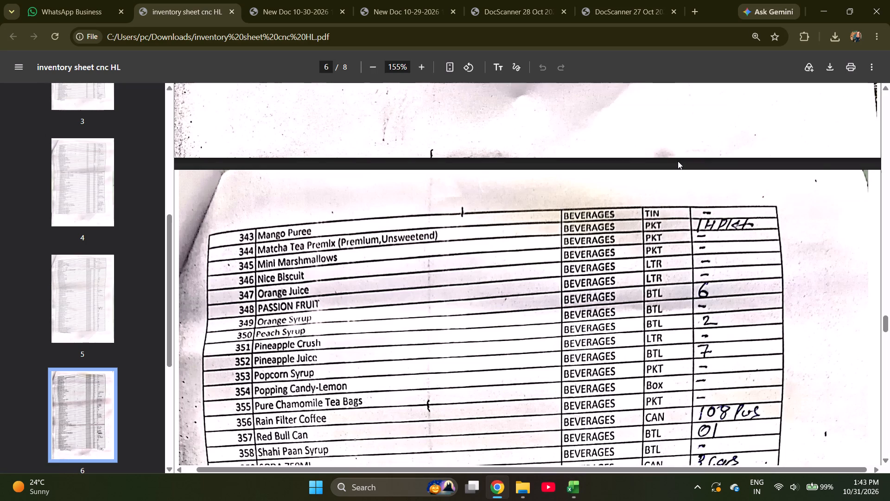
{"action": "key", "text": "alt+Tab"}
{"action": "type", "text": "108"}
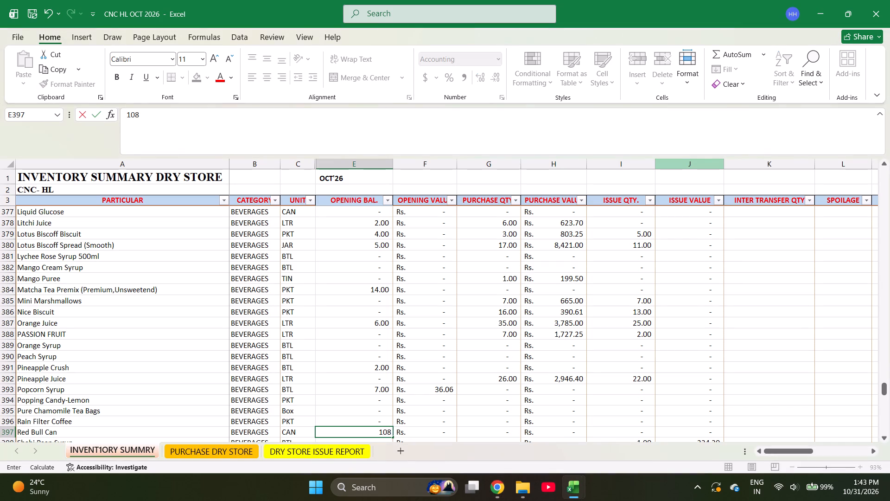
{"action": "key", "text": "Return"}
Enter an opening balance of 1 for Shahi Paan Syrup from the scanned sheet.
{"action": "key", "text": "alt+Tab"}
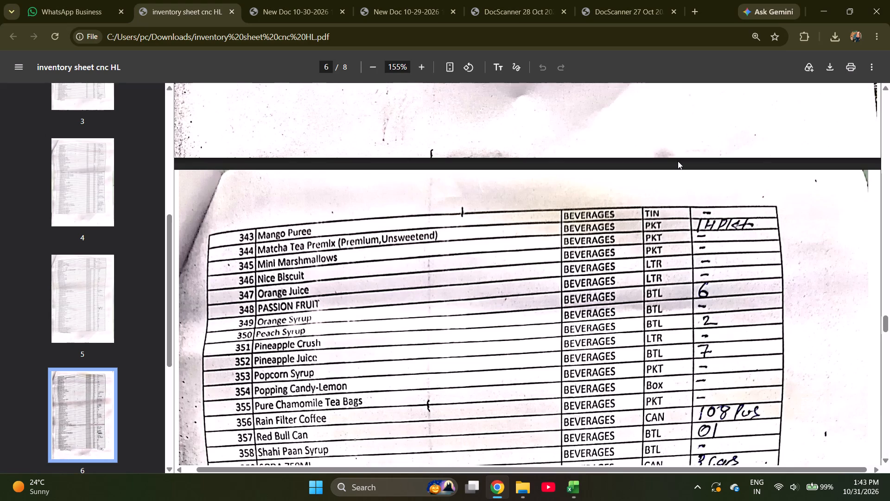
{"action": "key", "text": "Down"}
{"action": "key", "text": "Down"}
{"action": "key", "text": "Down"}
{"action": "key", "text": "alt+Tab"}
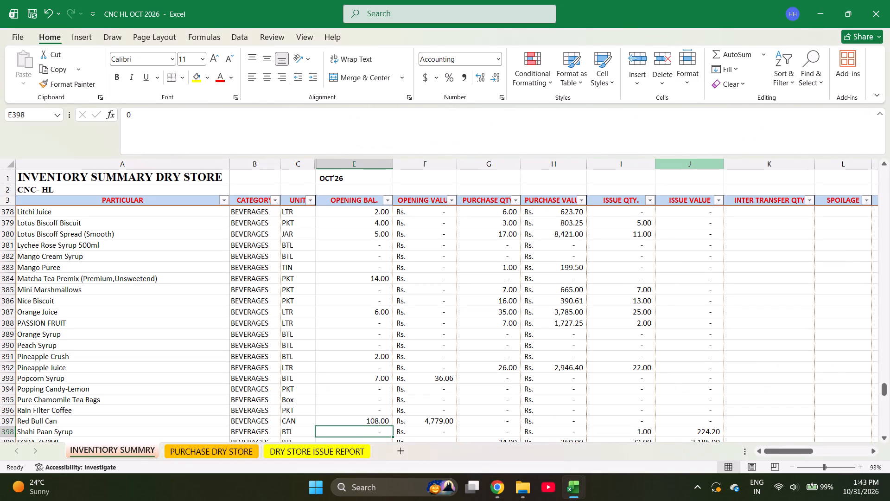
{"action": "key", "text": "alt+Tab"}
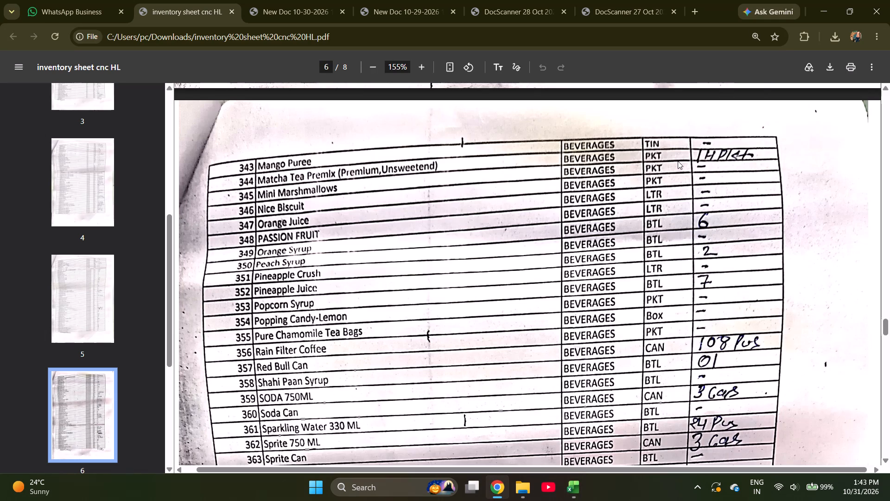
{"action": "key", "text": "alt+Tab"}
{"action": "key", "text": "1"}
{"action": "key", "text": "Return"}
Skip SODA 750ML and enter the Soda Can opening balance as the formula =3*24 for the cases on the scanned sheet.
{"action": "key", "text": "alt+Tab"}
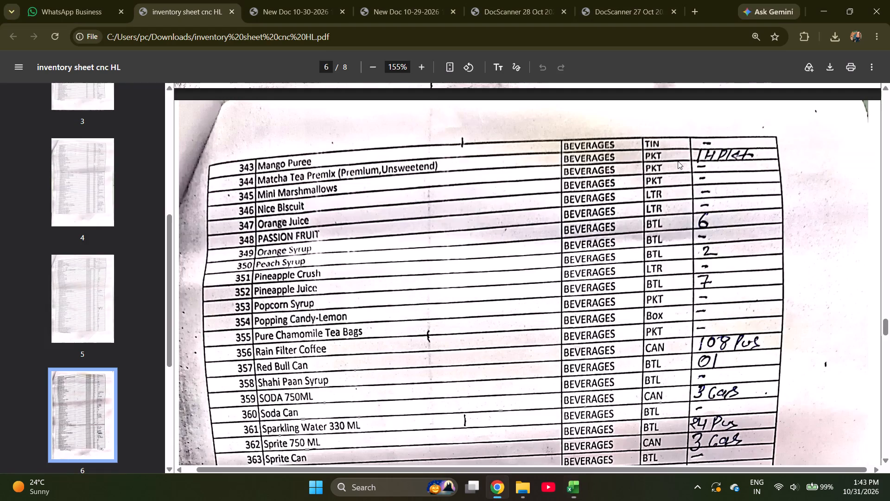
{"action": "key", "text": "alt+Tab"}
{"action": "key", "text": "alt+Tab"}
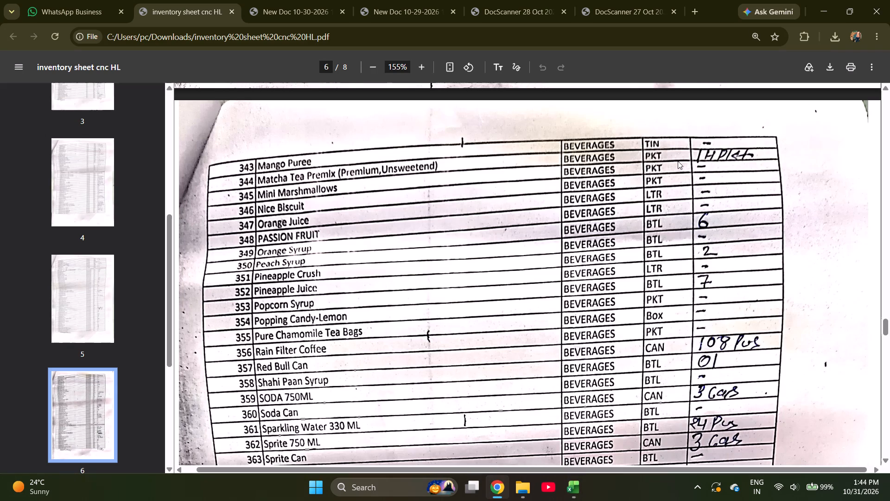
{"action": "key", "text": "alt+Tab"}
{"action": "key", "text": "alt+Tab"}
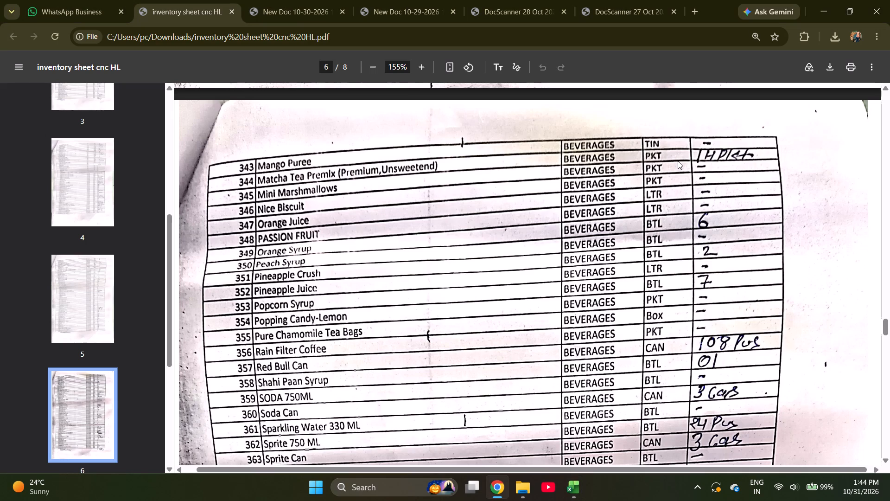
{"action": "key", "text": "alt+Tab"}
{"action": "key", "text": "Return"}
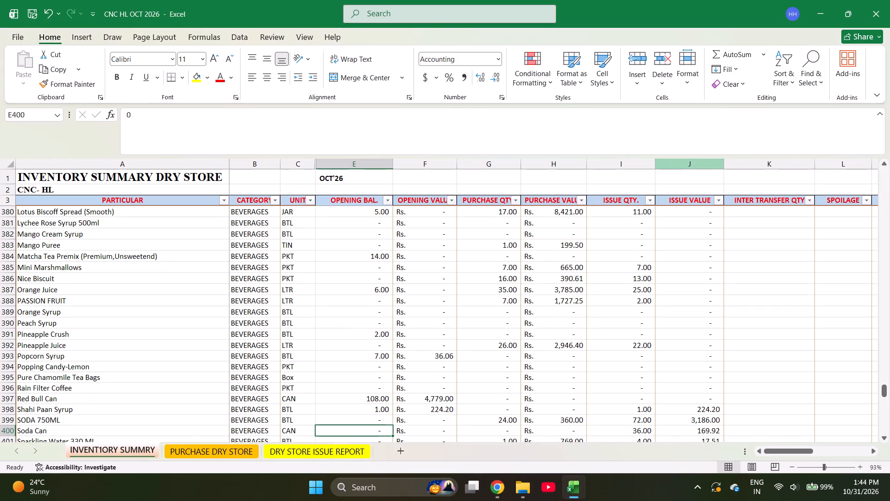
{"action": "type", "text": "=3*24"}
{"action": "key", "text": "Return"}
Skip Sparkling Water 330 ML and enter an opening balance of 24 for Sprite 750 ML from the scanned sheet.
{"action": "key", "text": "alt+Tab"}
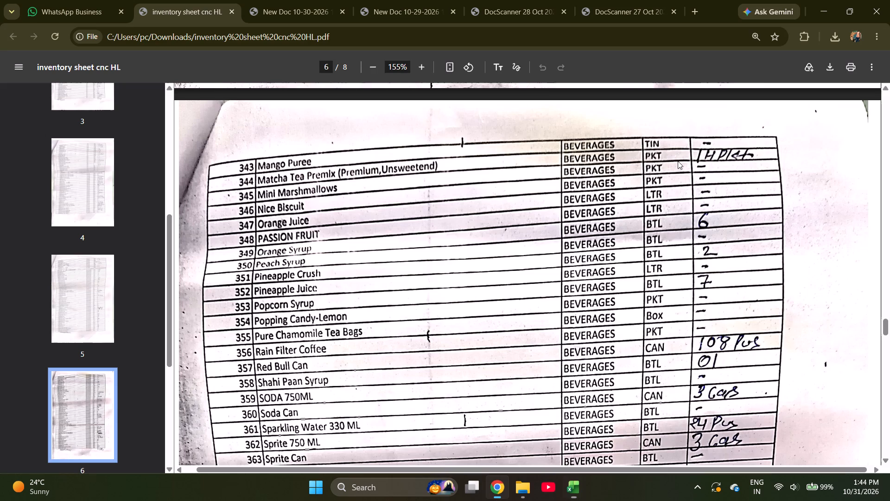
{"action": "key", "text": "alt+Tab"}
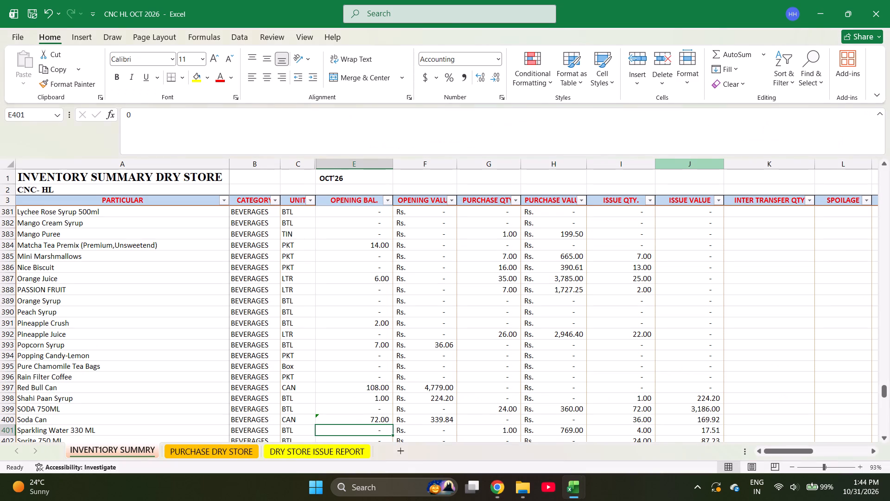
{"action": "key", "text": "Return"}
{"action": "key", "text": "alt+Tab"}
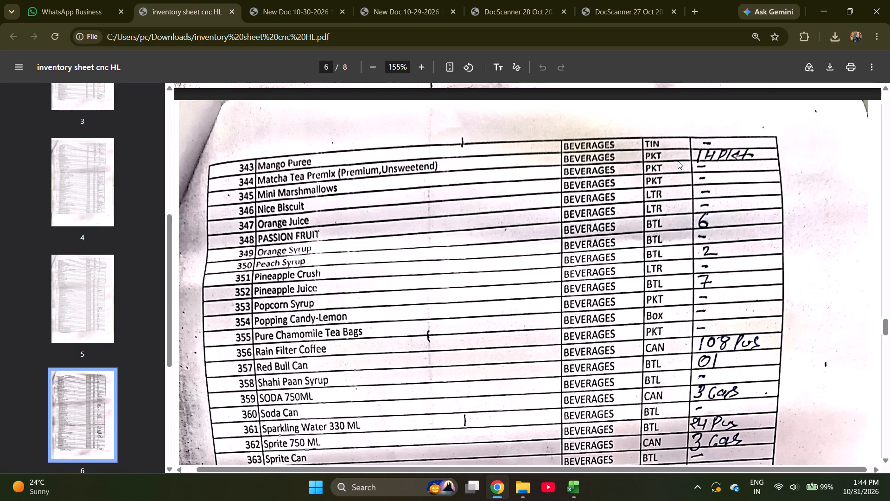
{"action": "key", "text": "alt+Tab"}
{"action": "key", "text": "equal"}
{"action": "key", "text": "Escape"}
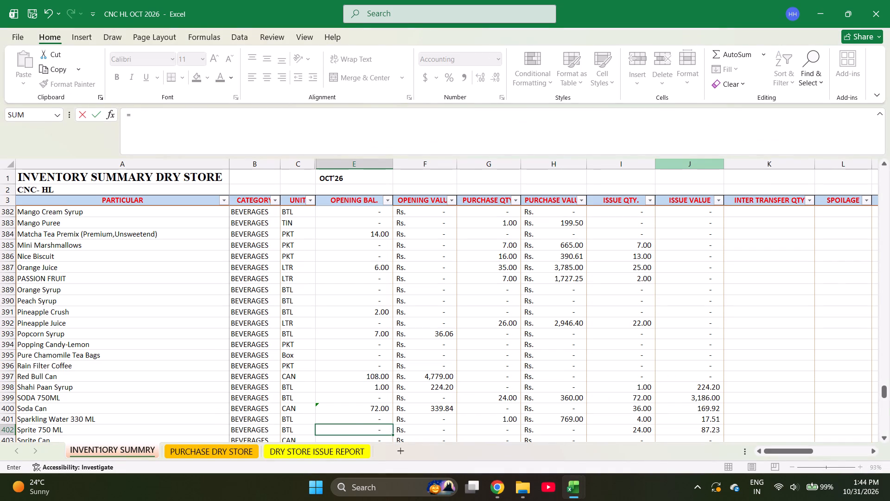
{"action": "type", "text": "24"}
{"action": "key", "text": "Return"}
Enter the Sprite Can opening balance as the formula =3*24 for the cases on the scanned sheet.
{"action": "key", "text": "alt+Tab"}
{"action": "key", "text": "Return"}
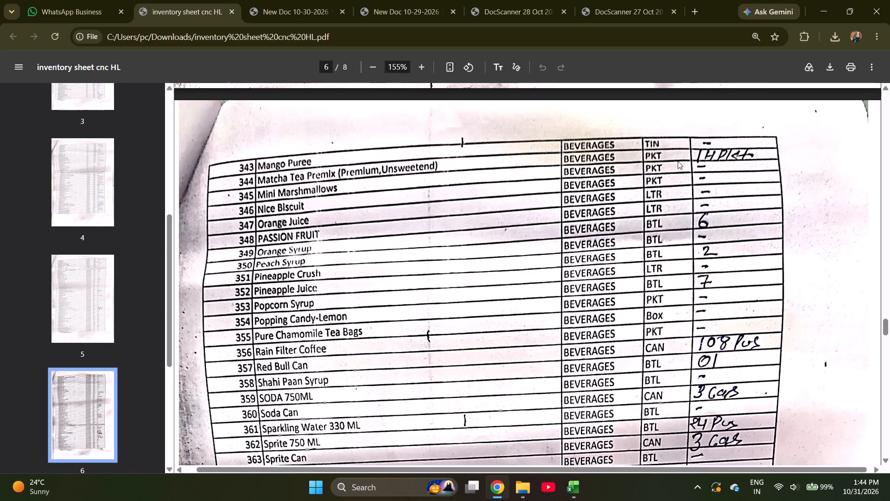
{"action": "key", "text": "Return"}
{"action": "key", "text": "Down"}
{"action": "key", "text": "Down"}
{"action": "key", "text": "Down"}
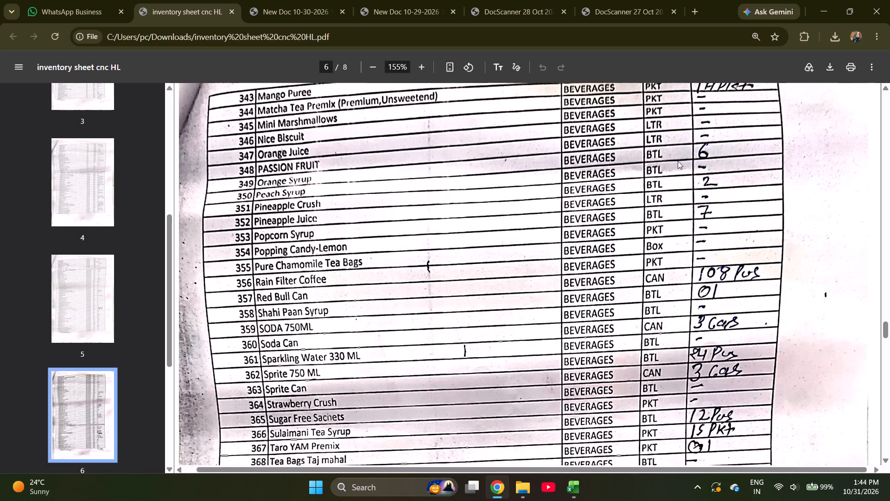
{"action": "key", "text": "alt+Tab"}
{"action": "key", "text": "alt+Tab"}
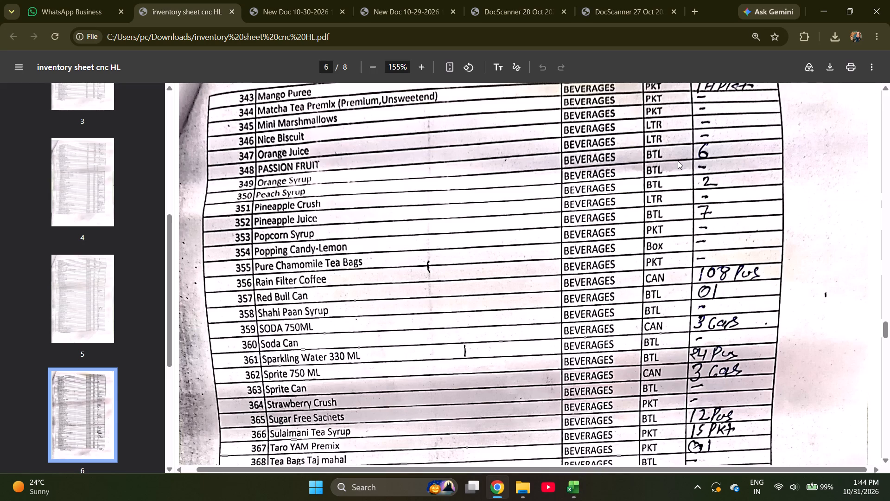
{"action": "key", "text": "alt+Tab"}
{"action": "key", "text": "Up"}
{"action": "key", "text": "Up"}
{"action": "key", "text": "Down"}
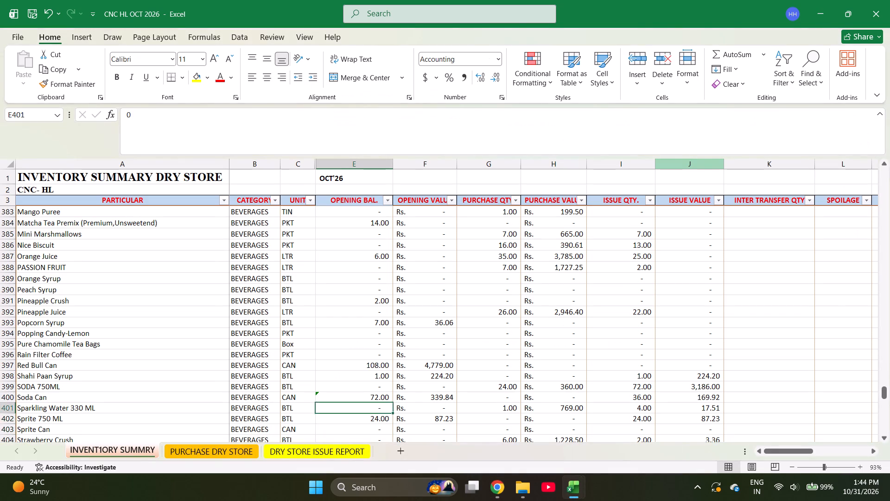
{"action": "key", "text": "Down"}
{"action": "key", "text": "equal"}
{"action": "key", "text": "alt+Tab"}
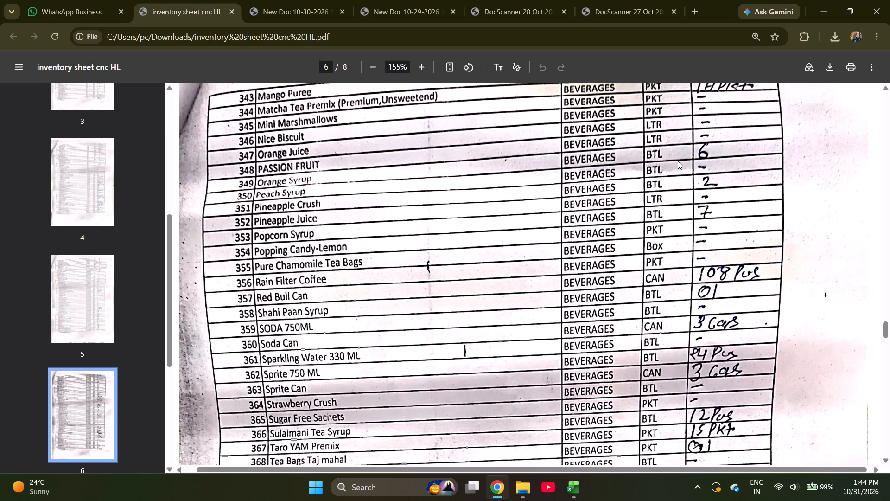
{"action": "key", "text": "alt+Tab"}
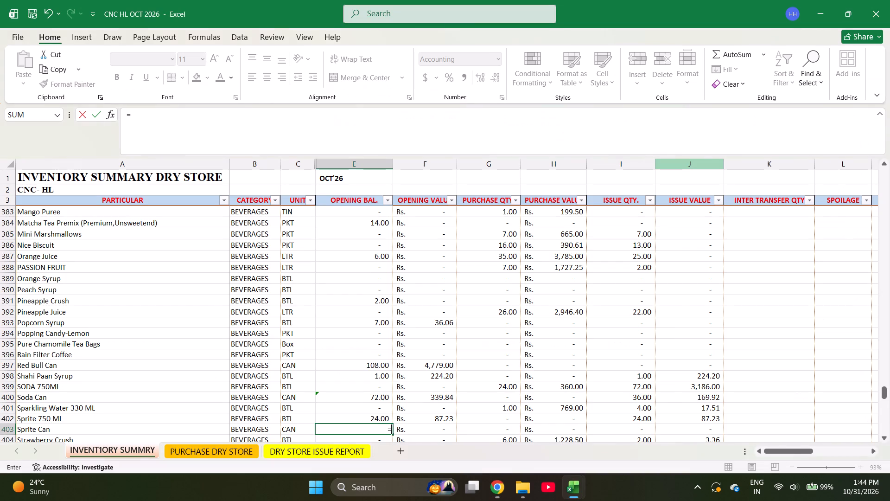
{"action": "type", "text": "3*24"}
{"action": "key", "text": "Return"}
Skip Strawberry Crush and Sugar Free Sachets and enter an opening balance of 12 for Sulaimani Tea Syrup.
{"action": "key", "text": "alt+Tab"}
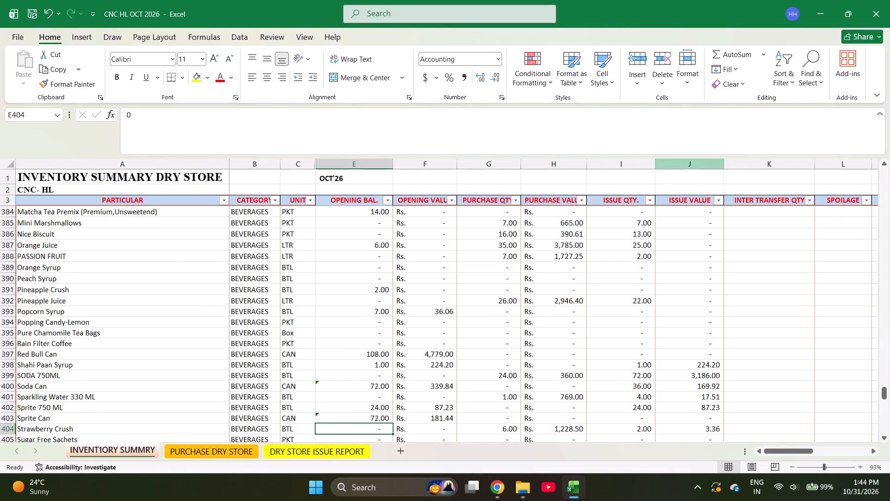
{"action": "key", "text": "alt+Tab"}
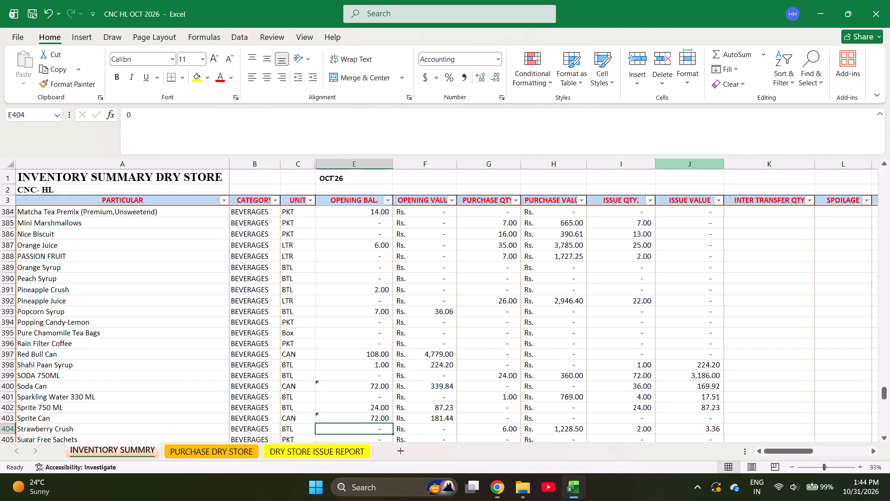
{"action": "key", "text": "Down"}
{"action": "key", "text": "Up"}
{"action": "key", "text": "Down"}
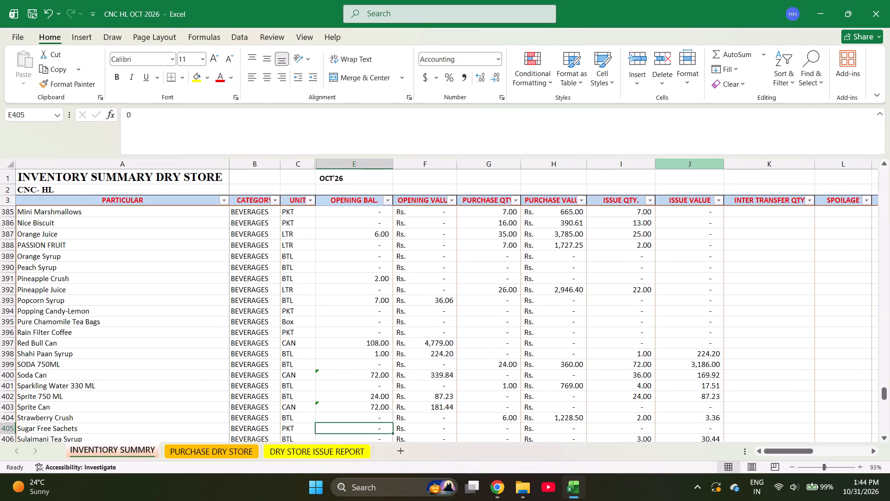
{"action": "key", "text": "Down"}
{"action": "key", "text": "alt+Tab"}
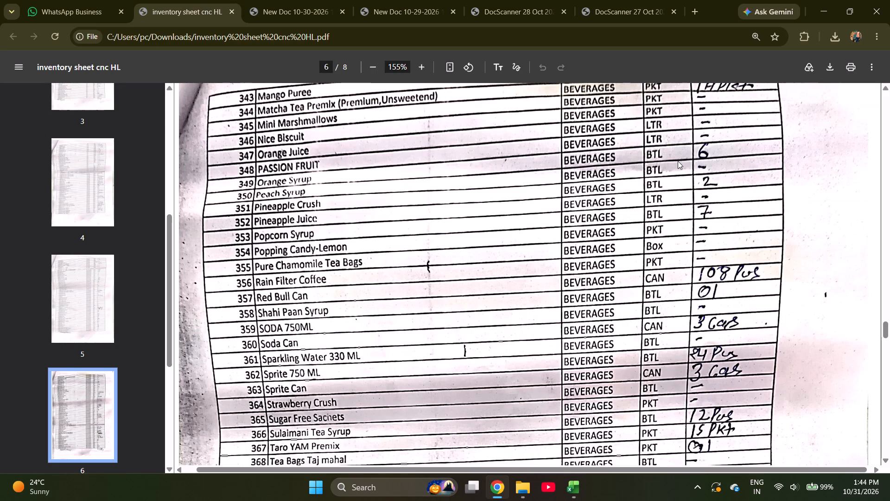
{"action": "key", "text": "alt+Tab"}
{"action": "type", "text": "12"}
{"action": "key", "text": "Return"}
Enter opening balances of 15 for Taro YAM Premix and 1 for Tea Bags Taj mahal from the scanned sheet.
{"action": "key", "text": "alt+Tab"}
{"action": "key", "text": "alt+Tab"}
{"action": "type", "text": "15"}
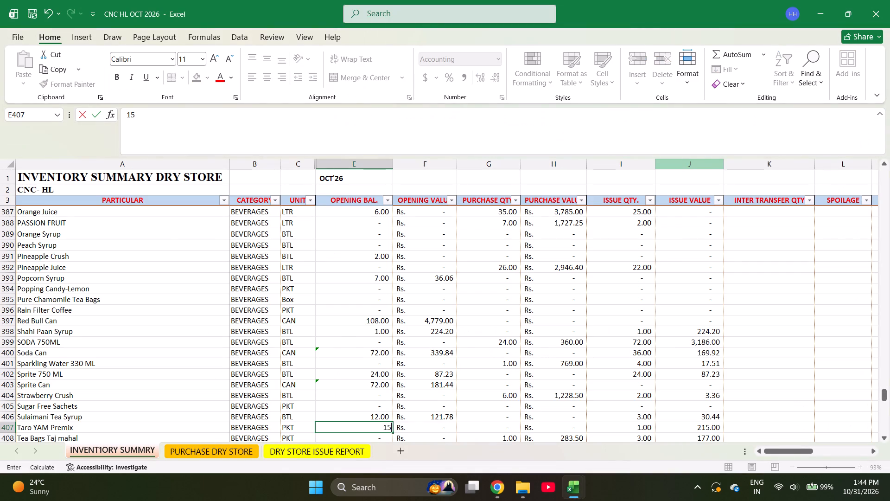
{"action": "key", "text": "alt+Tab"}
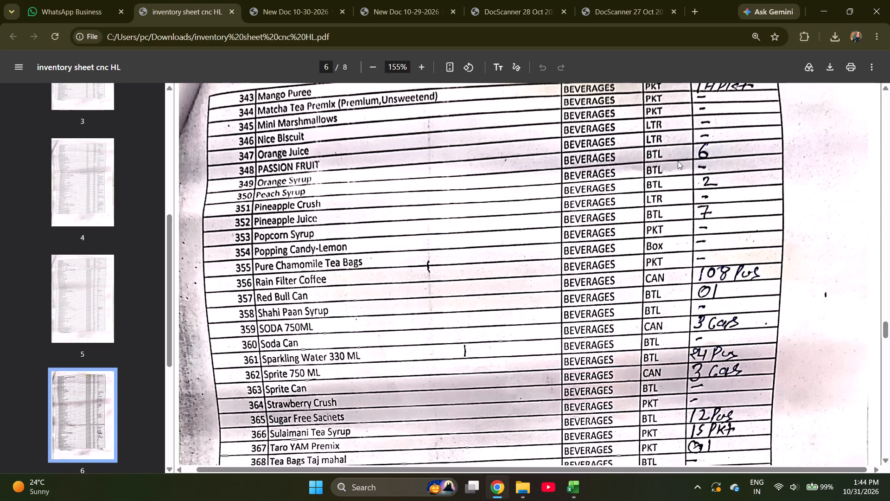
{"action": "key", "text": "alt+Tab"}
{"action": "key", "text": "Return"}
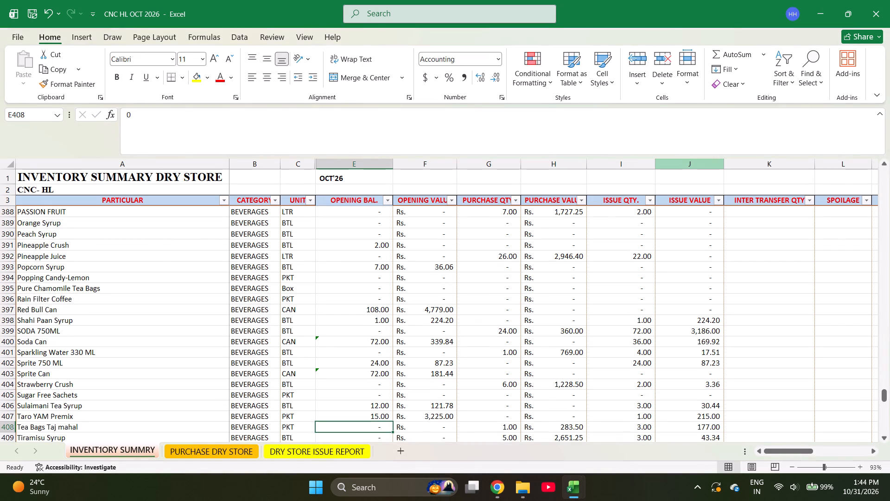
{"action": "key", "text": "alt+Tab"}
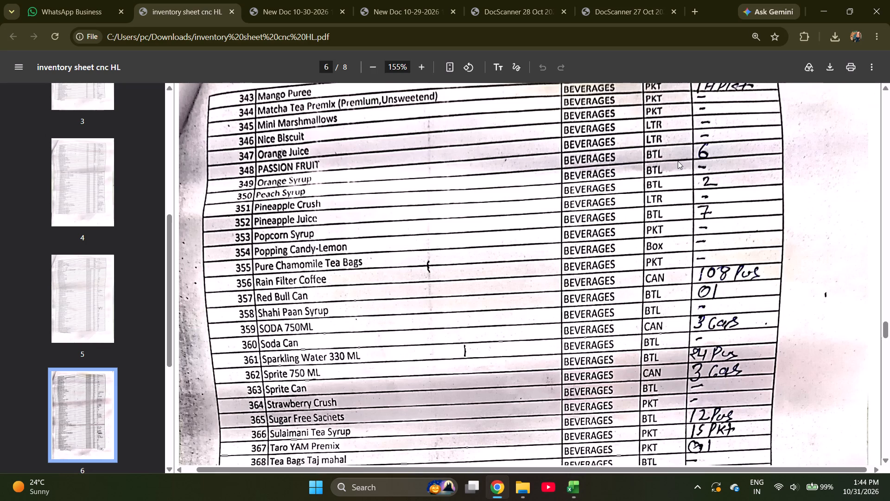
{"action": "key", "text": "alt+Tab"}
{"action": "key", "text": "1"}
{"action": "key", "text": "Return"}
Skip Tiramisu Syrup and enter an opening balance of 2 for Tomato Juice from the scanned sheet.
{"action": "key", "text": "alt+Tab"}
{"action": "key", "text": "Down"}
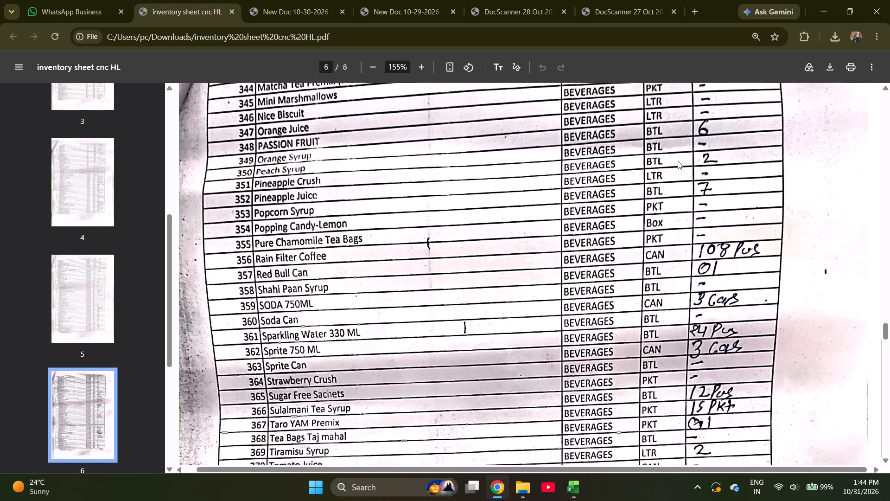
{"action": "key", "text": "Down"}
{"action": "key", "text": "Down"}
{"action": "key", "text": "alt+Tab"}
{"action": "key", "text": "Down"}
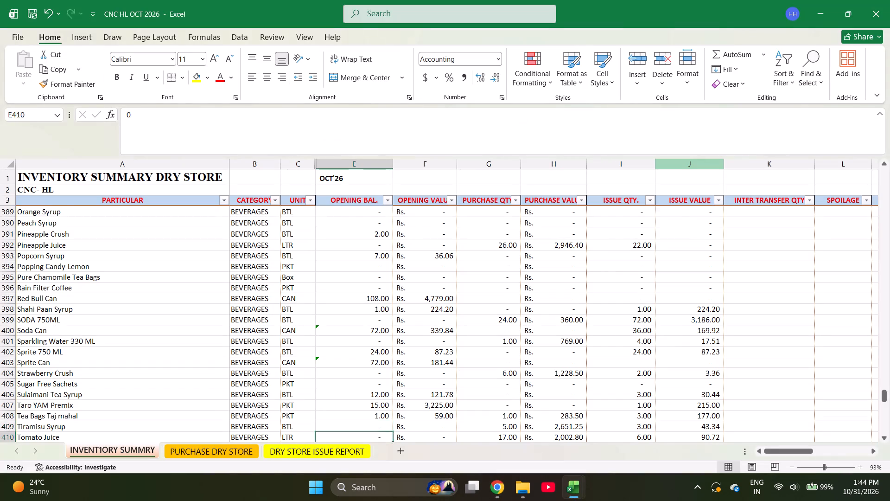
{"action": "key", "text": "alt+Tab"}
{"action": "key", "text": "alt+Tab"}
{"action": "key", "text": "2"}
{"action": "key", "text": "Return"}
Skip Tonic Water Can, Water Bottle 500 ML and Watermelon Syrup and enter an opening balance of 6 for White Sugar Sachet.
{"action": "key", "text": "alt+Tab"}
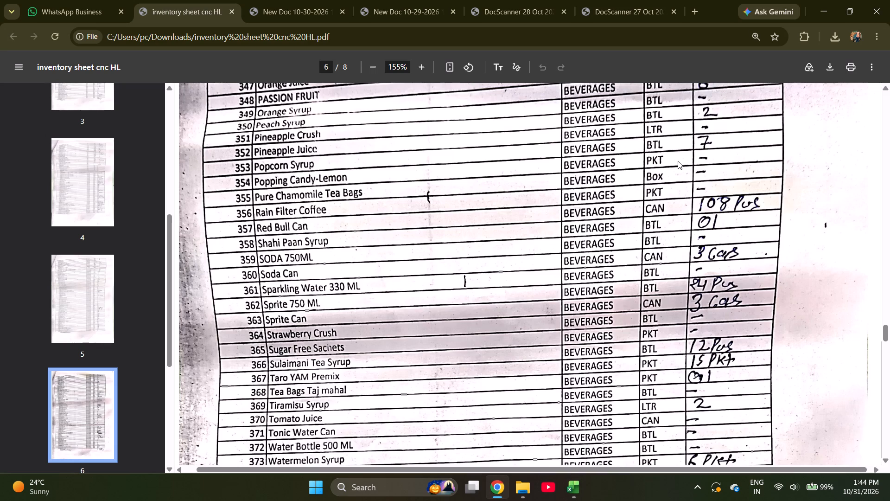
{"action": "key", "text": "Down"}
{"action": "key", "text": "Down"}
{"action": "key", "text": "Down"}
{"action": "key", "text": "Down"}
{"action": "key", "text": "alt+Tab"}
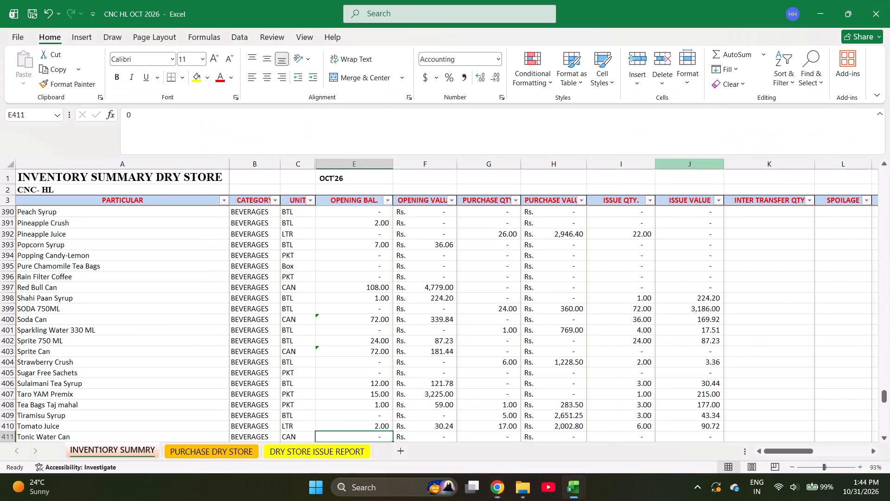
{"action": "key", "text": "Down"}
{"action": "key", "text": "Down"}
{"action": "key", "text": "Down"}
{"action": "key", "text": "Down"}
{"action": "key", "text": "Up"}
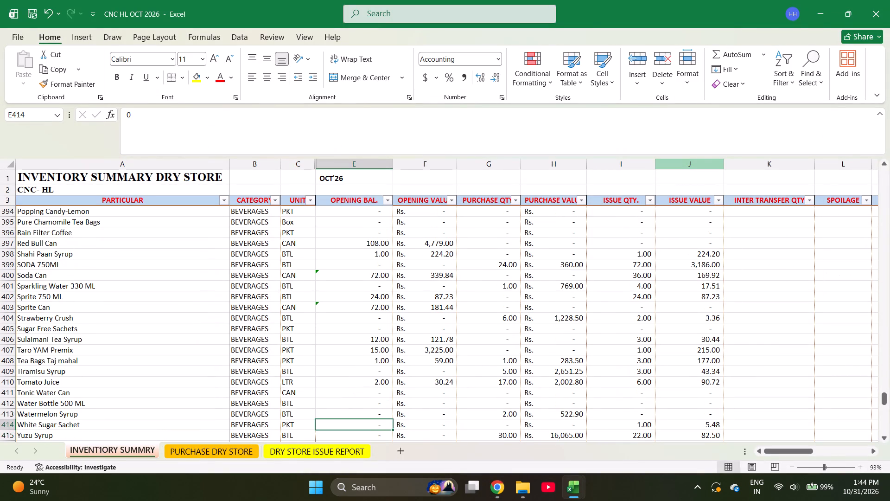
{"action": "key", "text": "6"}
{"action": "key", "text": "Return"}
Enter opening balances of 3 for Yuzu Syrup and 12 for Zaffrani Ice Tea Syrup from the scanned sheet.
{"action": "key", "text": "alt+Tab"}
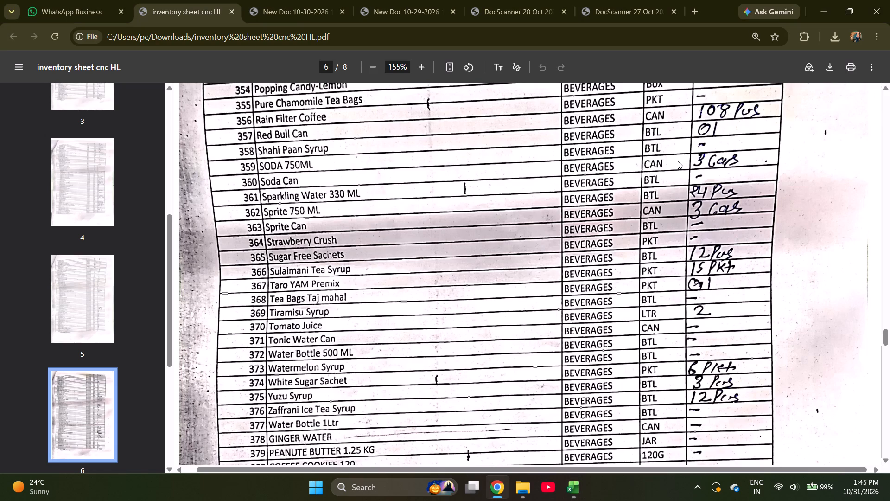
{"action": "key", "text": "alt+Tab"}
{"action": "key", "text": "3"}
{"action": "key", "text": "Return"}
{"action": "key", "text": "alt+Tab"}
{"action": "key", "text": "alt+Tab"}
{"action": "key", "text": "1"}
{"action": "key", "text": "2"}
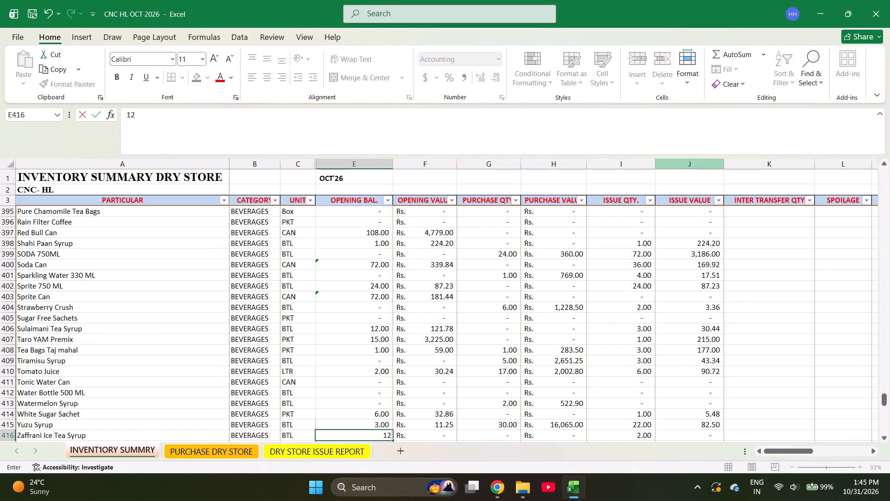
{"action": "key", "text": "Return"}
Skip the remaining beverages and A4 Paper Rim and enter an opening balance of 13 for Bill Roll Thermal in the stationary section.
{"action": "key", "text": "alt+Tab"}
{"action": "key", "text": "Return"}
{"action": "key", "text": "Return"}
{"action": "key", "text": "Down"}
{"action": "key", "text": "Down"}
{"action": "key", "text": "Down"}
{"action": "key", "text": "Down"}
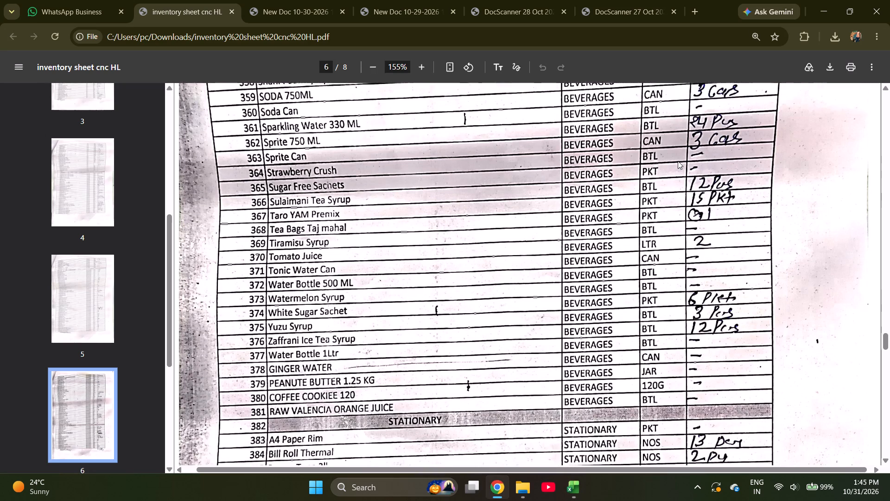
{"action": "key", "text": "Down"}
{"action": "key", "text": "Down"}
{"action": "key", "text": "Down"}
{"action": "key", "text": "alt+Tab"}
{"action": "key", "text": "Down"}
{"action": "key", "text": "Down"}
{"action": "key", "text": "Down"}
{"action": "key", "text": "Down"}
{"action": "key", "text": "Down"}
{"action": "key", "text": "Down"}
{"action": "key", "text": "Down"}
{"action": "key", "text": "Down"}
{"action": "key", "text": "Down"}
{"action": "key", "text": "Down"}
{"action": "key", "text": "Down"}
{"action": "key", "text": "Down"}
{"action": "key", "text": "Down"}
{"action": "key", "text": "Down"}
{"action": "key", "text": "Down"}
{"action": "key", "text": "Down"}
{"action": "key", "text": "Down"}
{"action": "key", "text": "Down"}
{"action": "key", "text": "Down"}
{"action": "key", "text": "Down"}
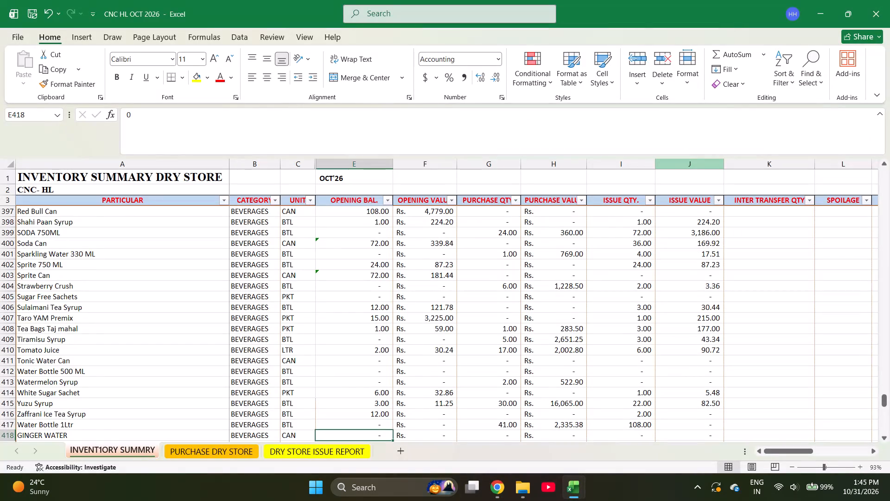
{"action": "key", "text": "Up"}
{"action": "key", "text": "Up"}
{"action": "key", "text": "Up"}
{"action": "key", "text": "Up"}
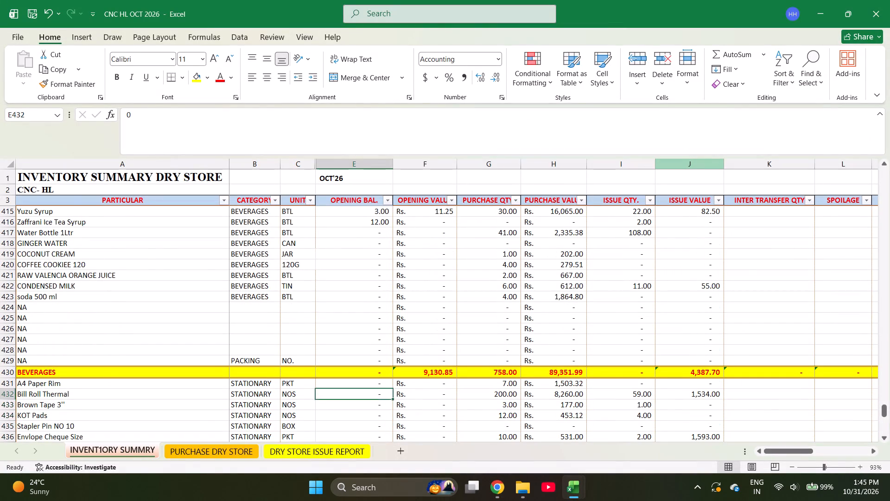
{"action": "key", "text": "alt+Tab"}
{"action": "key", "text": "alt+Tab"}
{"action": "type", "text": "13"}
{"action": "key", "text": "Return"}
Enter an opening balance of 2 for Brown Tape 3'' from the scanned sheet.
{"action": "key", "text": "alt+Tab"}
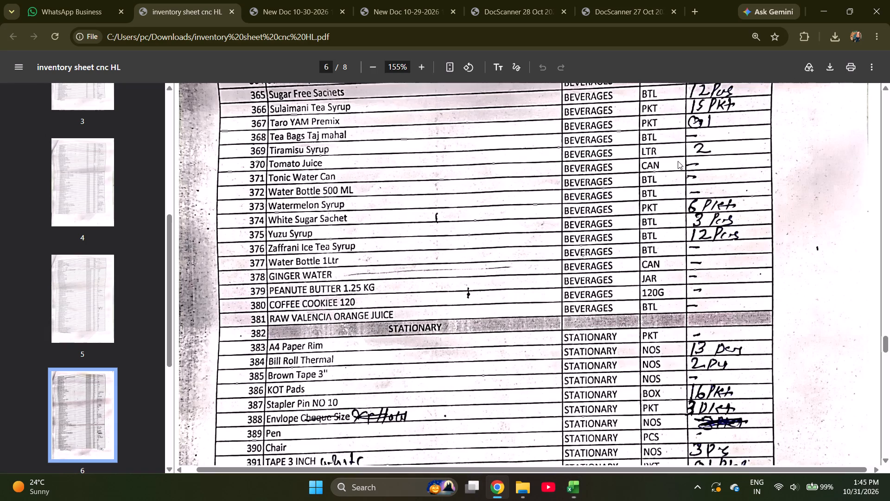
{"action": "key", "text": "alt+Tab"}
{"action": "key", "text": "2"}
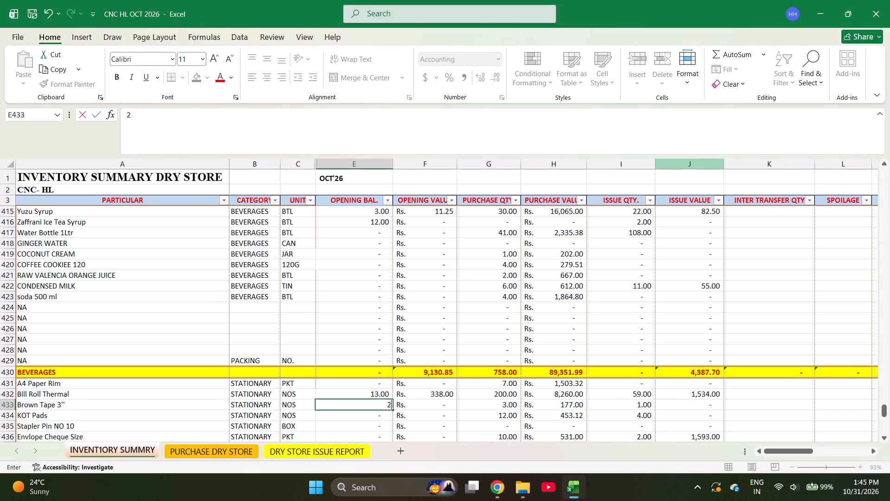
{"action": "key", "text": "Return"}
Skip KOT Pads and enter an opening balance of 16 for Stapler Pin NO 10 from the scanned sheet.
{"action": "key", "text": "alt+Tab"}
{"action": "key", "text": "alt+Tab"}
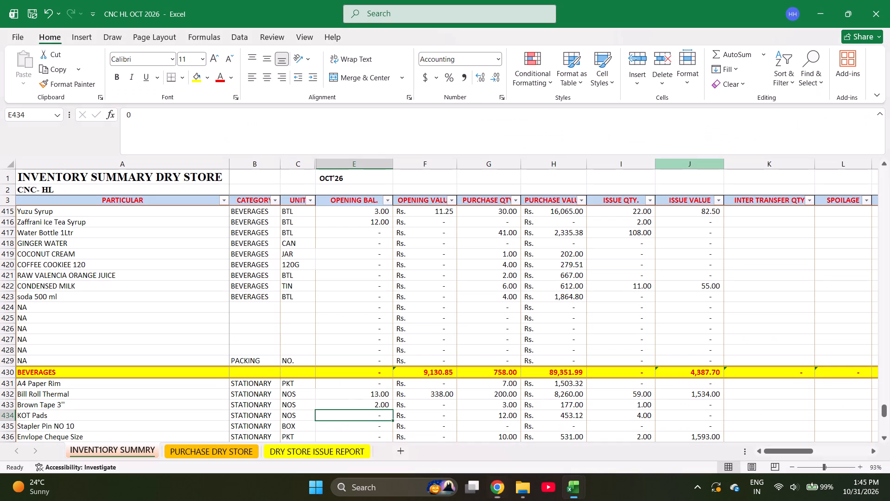
{"action": "key", "text": "Return"}
{"action": "key", "text": "1"}
{"action": "key", "text": "alt+Tab"}
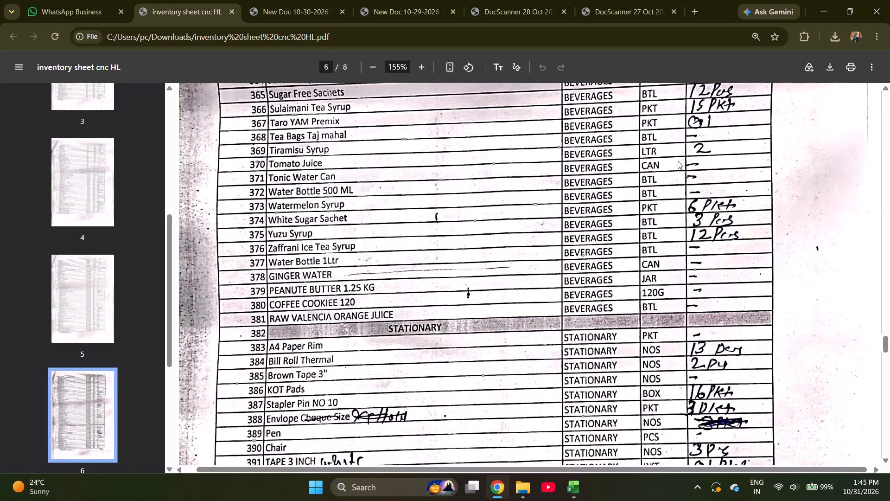
{"action": "key", "text": "alt+Tab"}
{"action": "key", "text": "6"}
{"action": "key", "text": "Return"}
Enter an opening balance of 3 for Envlope Cheque Size from the scanned sheet.
{"action": "key", "text": "alt+Tab"}
{"action": "key", "text": "alt+Tab"}
{"action": "key", "text": "alt+Tab"}
{"action": "key", "text": "Down"}
{"action": "key", "text": "Down"}
{"action": "key", "text": "Down"}
{"action": "key", "text": "Down"}
{"action": "key", "text": "Down"}
{"action": "key", "text": "Down"}
{"action": "key", "text": "Down"}
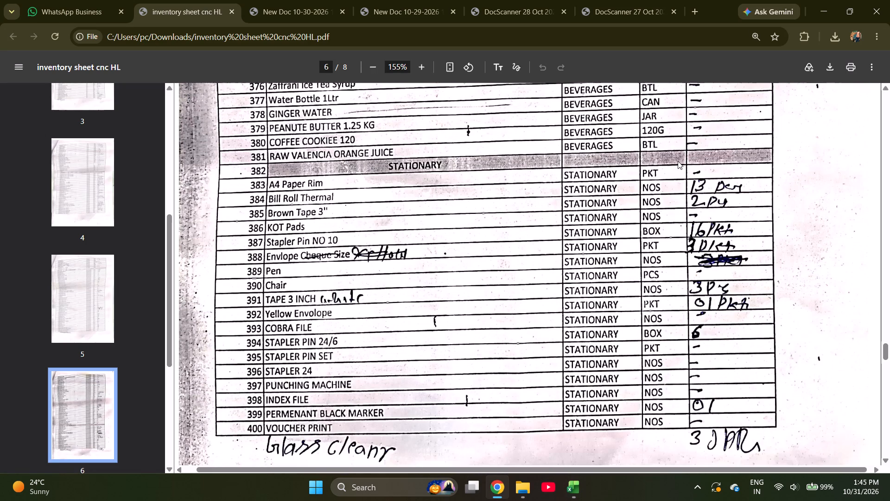
{"action": "key", "text": "Up"}
{"action": "key", "text": "Down"}
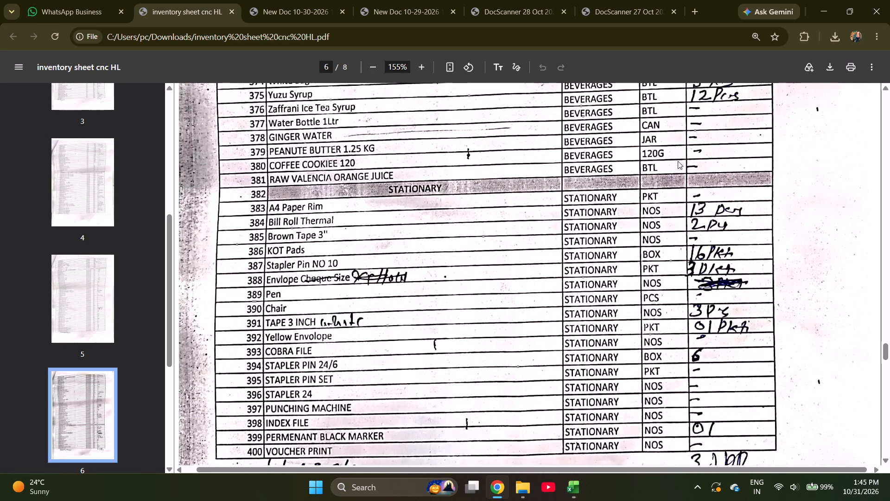
{"action": "key", "text": "alt+Tab"}
{"action": "key", "text": "Up"}
{"action": "key", "text": "Down"}
{"action": "key", "text": "3"}
{"action": "key", "text": "Return"}
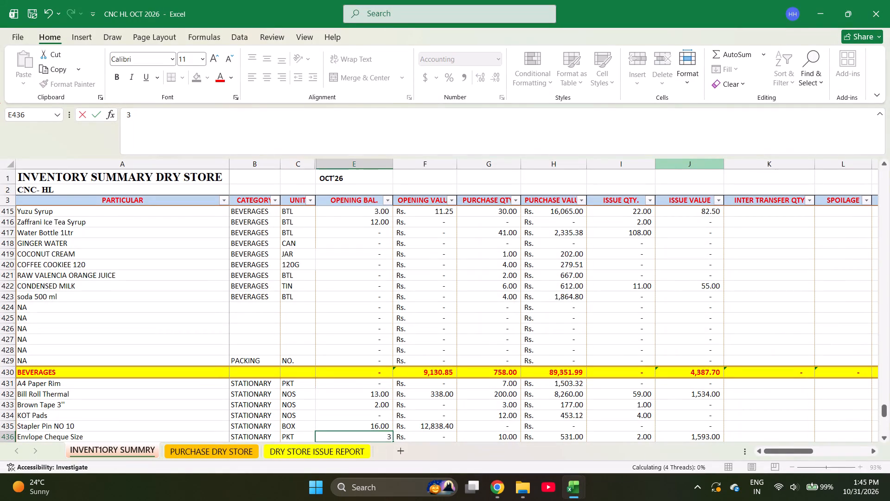
Skip Pen and Chair and enter opening balances of 3 for TAPE 3 INCH and 1 for Yellow Envolope.
{"action": "key", "text": "Return"}
{"action": "key", "text": "Return"}
{"action": "key", "text": "Return"}
{"action": "key", "text": "Return"}
{"action": "key", "text": "alt+Tab"}
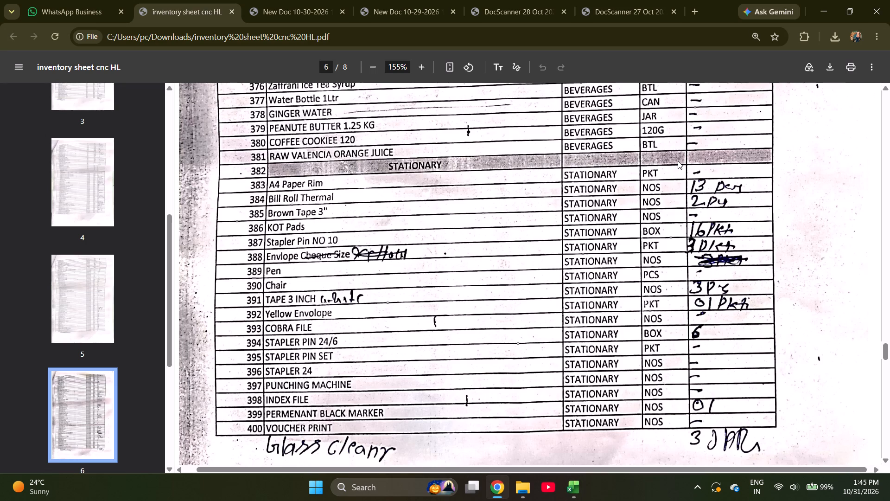
{"action": "key", "text": "alt+Tab"}
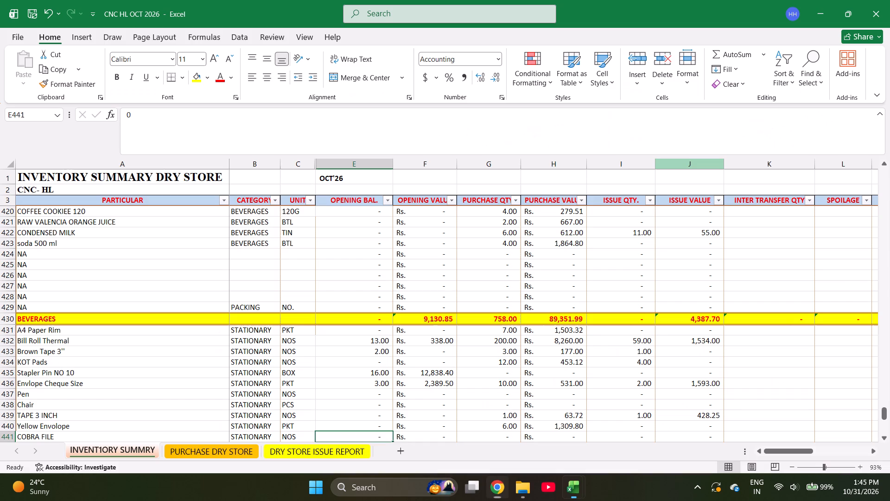
{"action": "key", "text": "Up"}
{"action": "key", "text": "Up"}
{"action": "key", "text": "alt+Tab"}
{"action": "key", "text": "alt+Tab"}
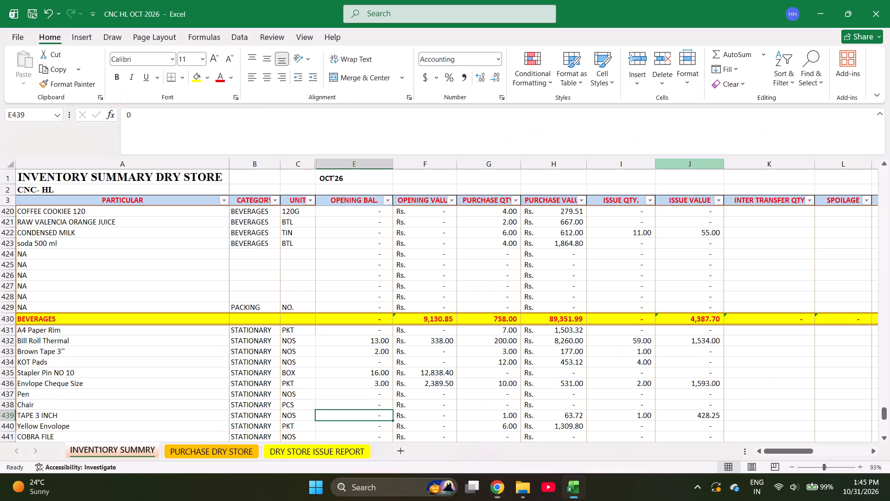
{"action": "key", "text": "3"}
{"action": "key", "text": "Return"}
{"action": "key", "text": "1"}
{"action": "key", "text": "Return"}
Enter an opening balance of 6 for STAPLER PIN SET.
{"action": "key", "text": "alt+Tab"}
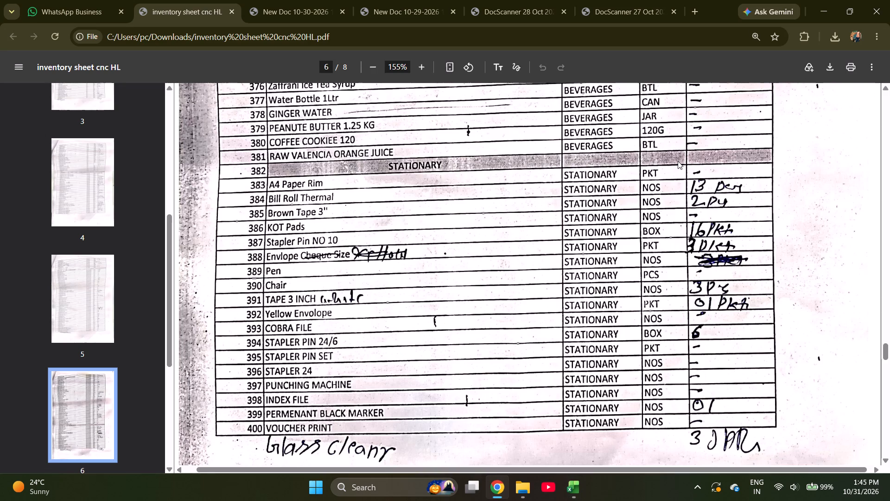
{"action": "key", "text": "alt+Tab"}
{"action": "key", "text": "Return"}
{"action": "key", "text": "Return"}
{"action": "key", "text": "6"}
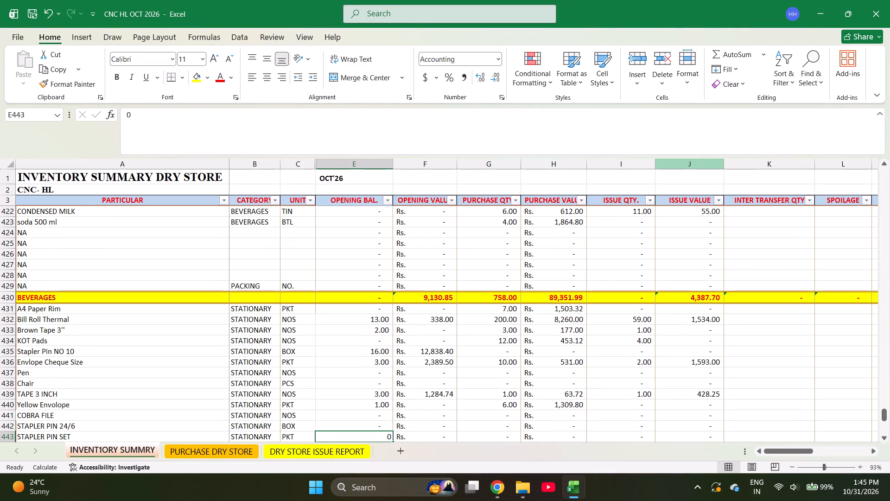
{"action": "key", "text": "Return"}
Enter an opening balance of 6 for STAPLER PIN 24/6 and clear the opening balance of STAPLER PIN SET.
{"action": "key", "text": "alt+Tab"}
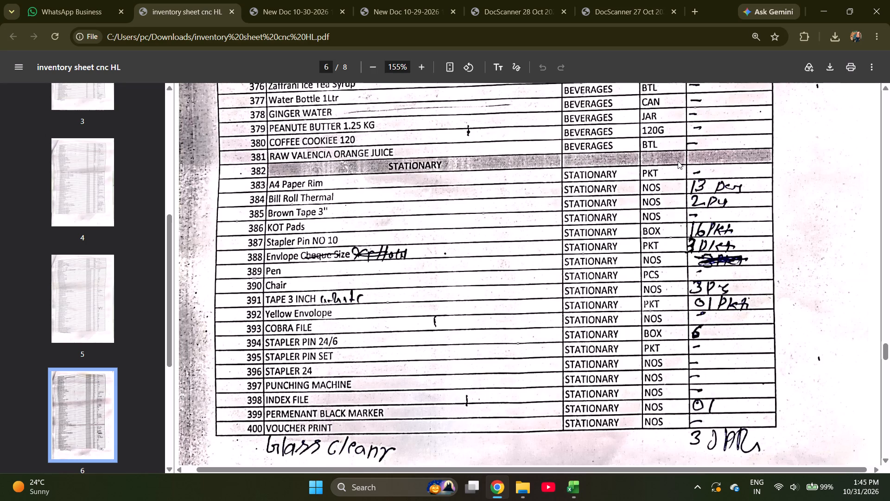
{"action": "key", "text": "alt+Tab"}
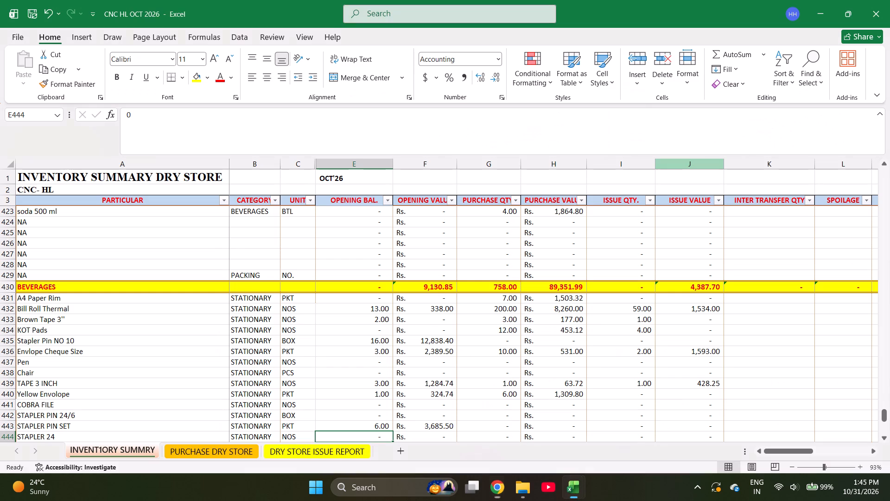
{"action": "key", "text": "Up"}
{"action": "key", "text": "Up"}
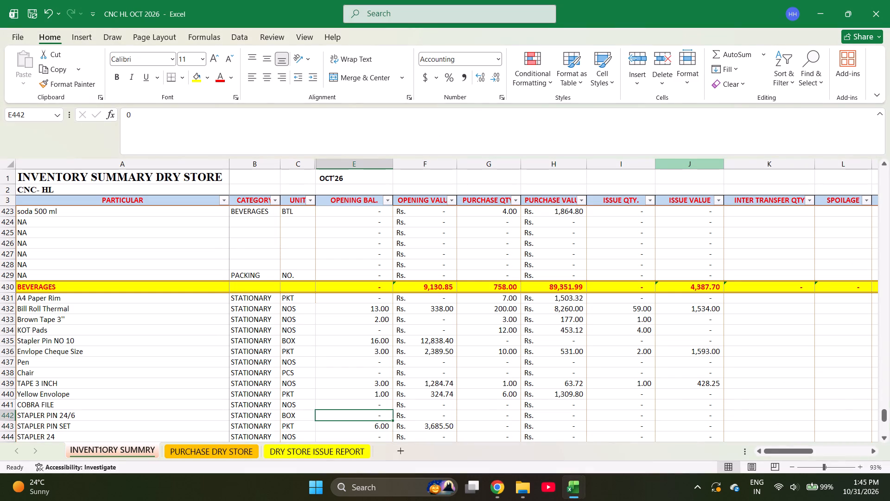
{"action": "key", "text": "6"}
{"action": "key", "text": "Return"}
{"action": "key", "text": "Delete"}
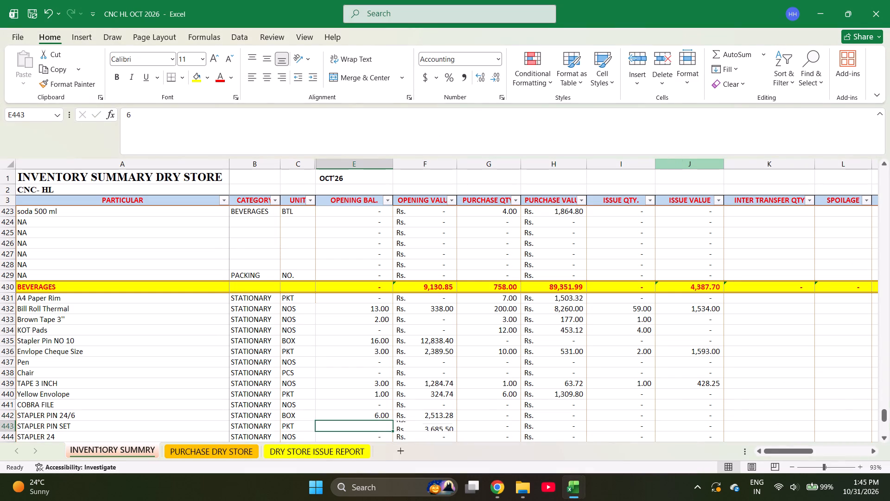
{"action": "key", "text": "ctrl+d"}
{"action": "key", "text": "ctrl+z"}
{"action": "key", "text": "Down"}
Skip down to PERMENANT BLACK MARKER and enter an opening balance of 1 from the scanned sheet.
{"action": "key", "text": "alt+Tab"}
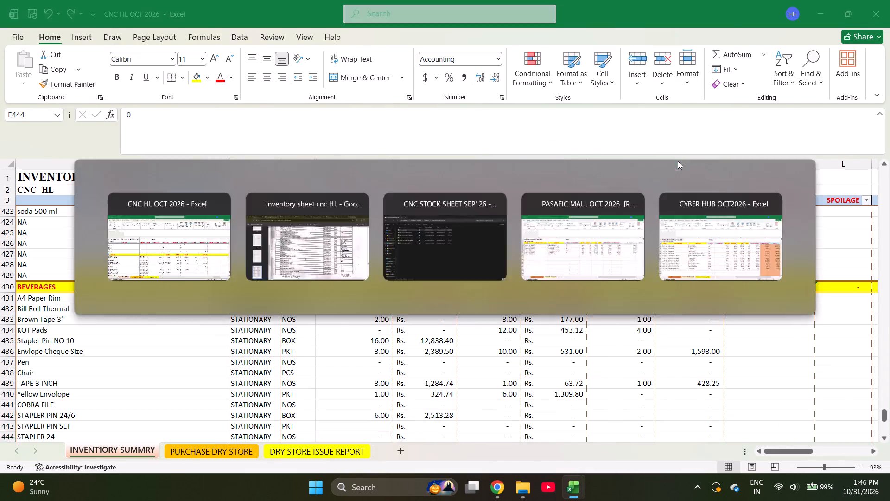
{"action": "key", "text": "alt+Tab"}
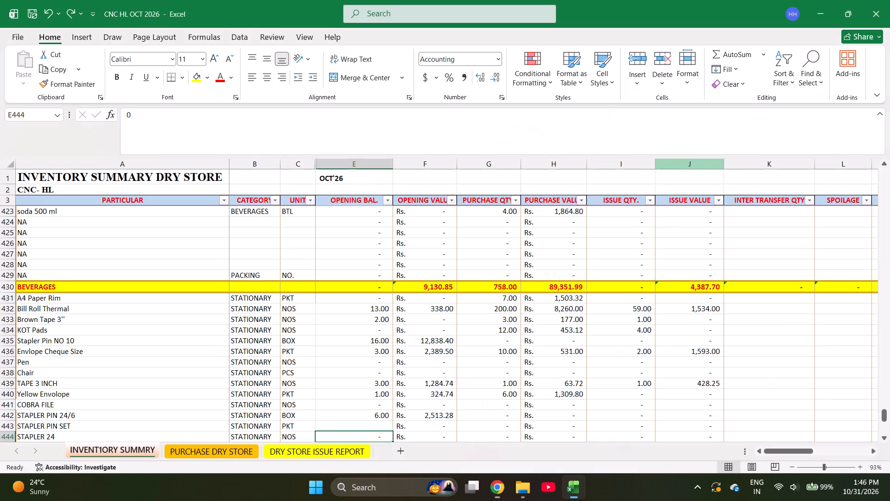
{"action": "key", "text": "Down"}
{"action": "key", "text": "Down"}
{"action": "key", "text": "Down"}
{"action": "key", "text": "Down"}
{"action": "key", "text": "Up"}
{"action": "key", "text": "alt+Tab"}
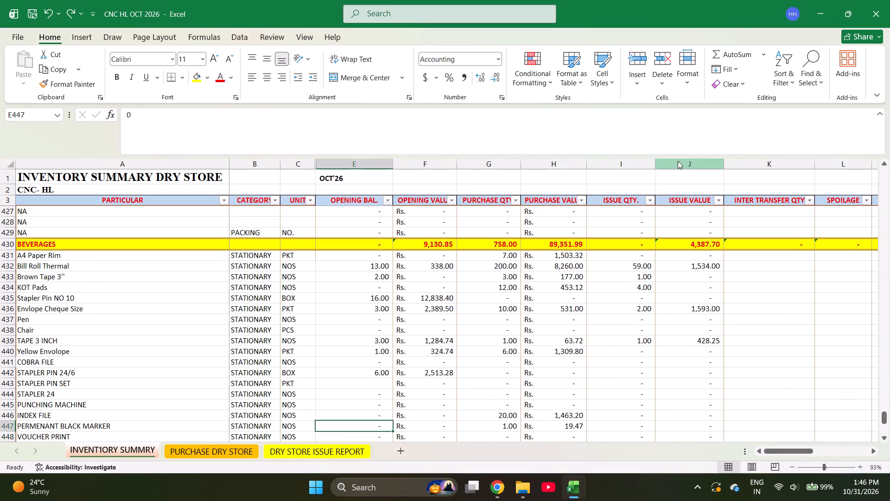
{"action": "key", "text": "alt+Tab"}
{"action": "key", "text": "1"}
{"action": "key", "text": "Return"}
Check the end of the stationary list and search the inventory summary for GLASS to locate the handwritten glass cleaner item.
{"action": "key", "text": "alt+Tab"}
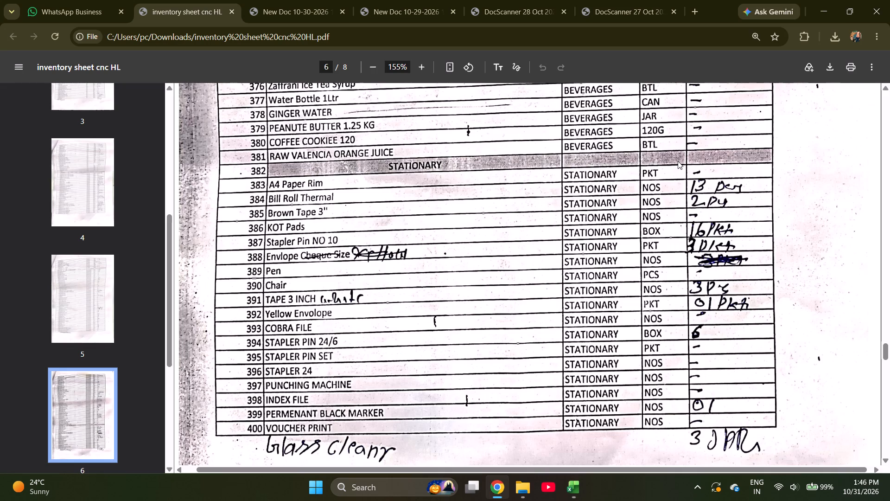
{"action": "key", "text": "alt+Tab"}
{"action": "key", "text": "Return"}
{"action": "key", "text": "Return"}
{"action": "key", "text": "Return"}
{"action": "key", "text": "Return"}
{"action": "key", "text": "Return"}
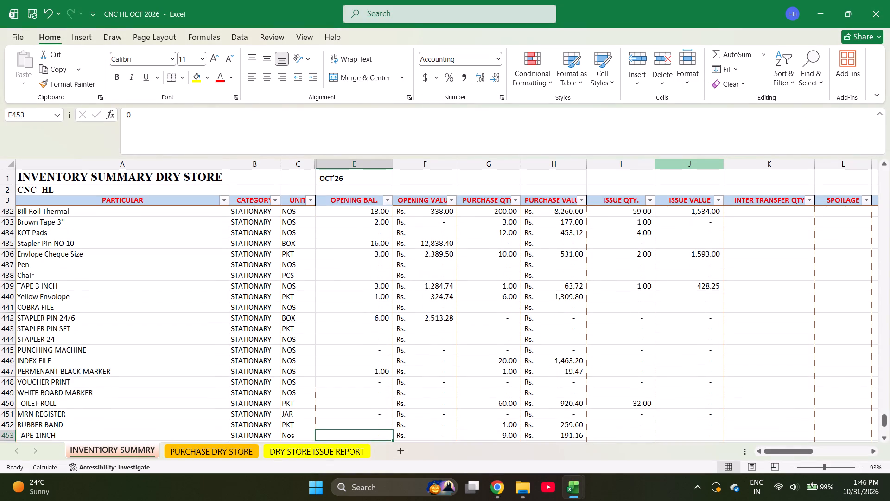
{"action": "key", "text": "ctrl+f"}
{"action": "type", "text": "GLASS"}
{"action": "key", "text": "Return"}
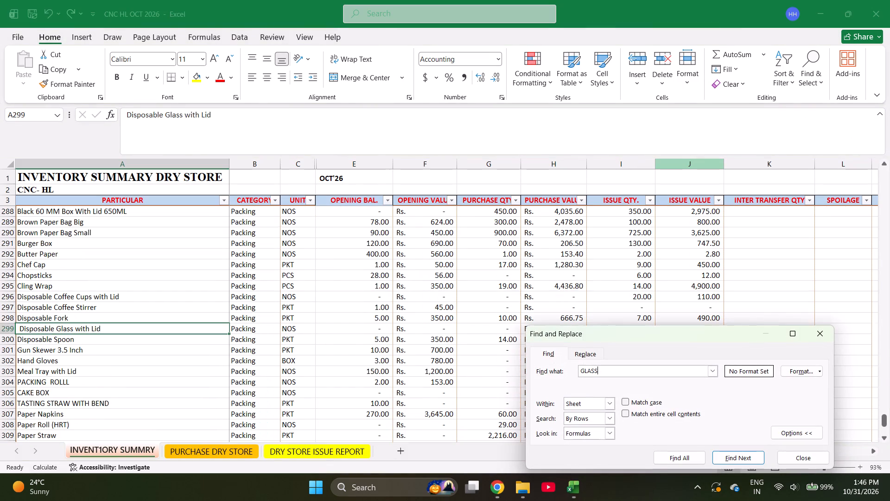
{"action": "key", "text": "Return"}
{"action": "key", "text": "space"}
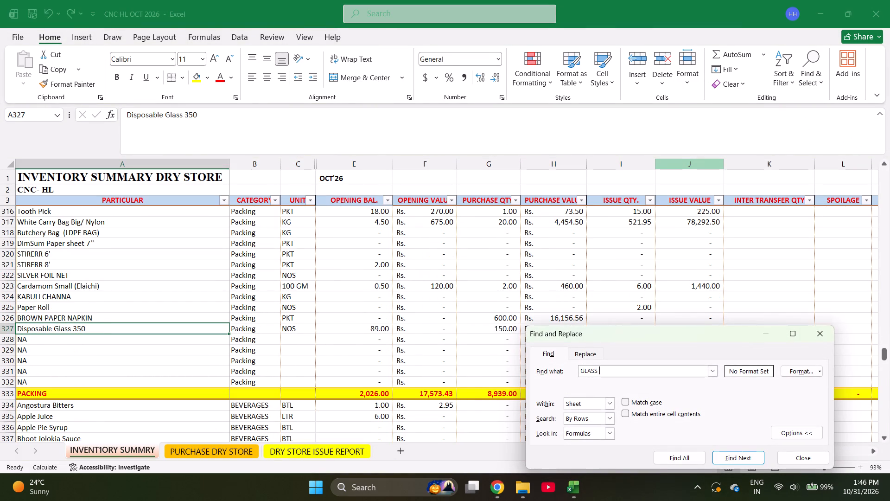
{"action": "key", "text": "Return"}
{"action": "key", "text": "Return"}
{"action": "key", "text": "Return"}
{"action": "key", "text": "Return"}
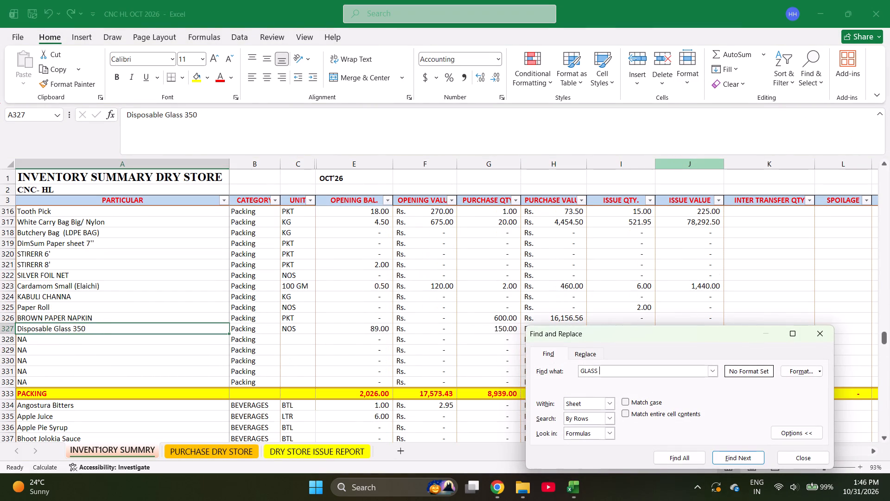
{"action": "key", "text": "Escape"}
Name the first spare NA row in the housekeeping section GLASS CLEANER.
{"action": "key", "text": "Down"}
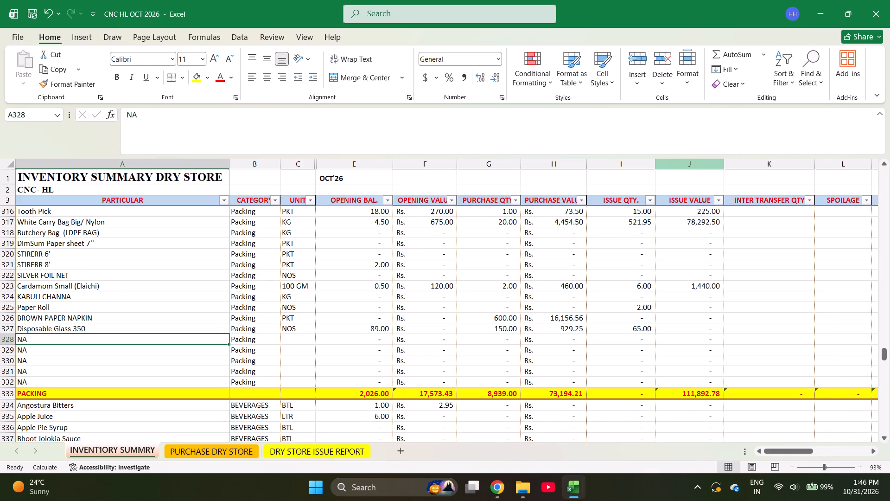
{"action": "key", "text": "Down"}
{"action": "key", "text": "Down"}
{"action": "key", "text": "Down"}
{"action": "key", "text": "Down"}
{"action": "key", "text": "Down"}
{"action": "key", "text": "Down"}
{"action": "key", "text": "Down"}
{"action": "key", "text": "Down"}
{"action": "key", "text": "Down"}
{"action": "key", "text": "Down"}
{"action": "key", "text": "Down"}
{"action": "key", "text": "Down"}
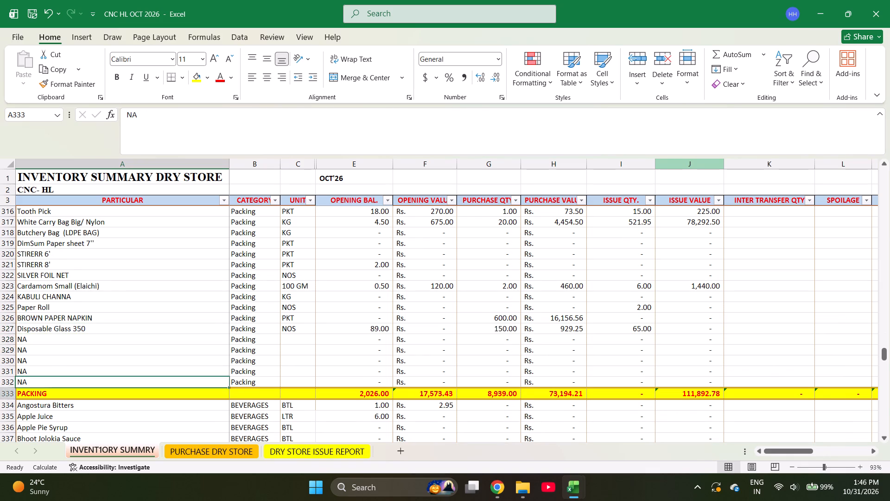
{"action": "key", "text": "Down"}
{"action": "key", "text": "Up"}
{"action": "key", "text": "Up"}
{"action": "key", "text": "Up"}
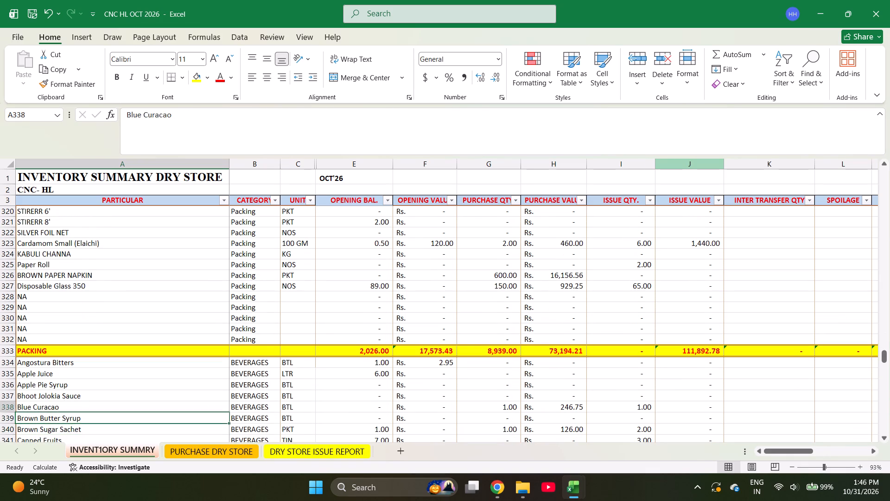
{"action": "key", "text": "Page_Up"}
{"action": "key", "text": "Page_Up"}
{"action": "key", "text": "Page_Up"}
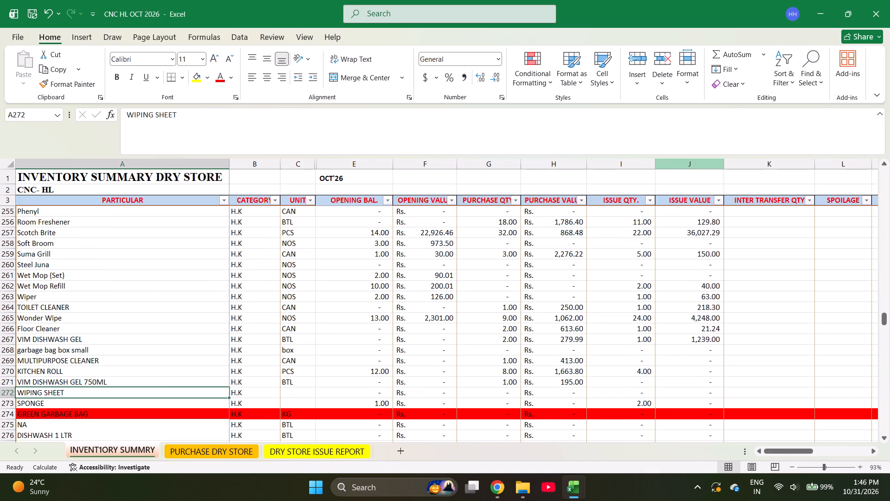
{"action": "key", "text": "Page_Down"}
{"action": "key", "text": "Up"}
{"action": "key", "text": "Up"}
{"action": "key", "text": "Up"}
{"action": "key", "text": "Up"}
{"action": "key", "text": "Up"}
{"action": "key", "text": "Up"}
{"action": "key", "text": "Up"}
{"action": "key", "text": "Up"}
{"action": "key", "text": "Up"}
{"action": "key", "text": "Up"}
{"action": "key", "text": "Up"}
{"action": "key", "text": "Up"}
{"action": "key", "text": "Up"}
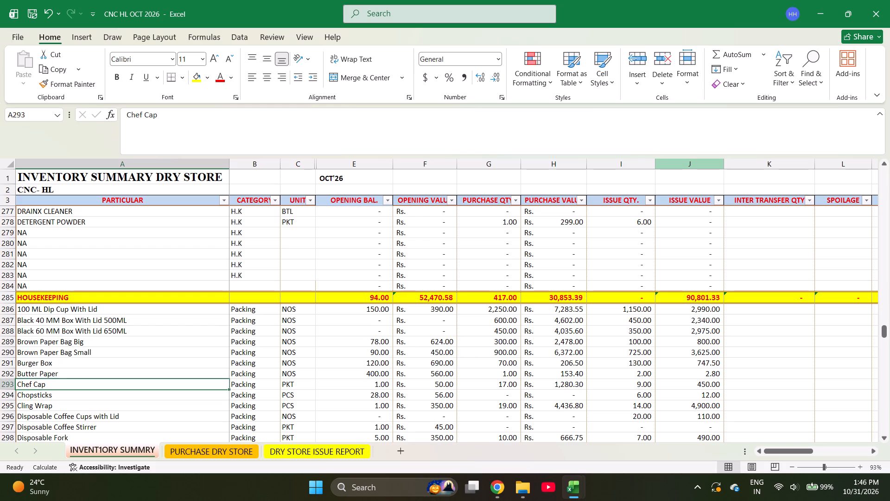
{"action": "key", "text": "Up"}
{"action": "key", "text": "Up"}
{"action": "type", "text": "GLASS CLEANER"}
{"action": "key", "text": "Right"}
{"action": "key", "text": "Right"}
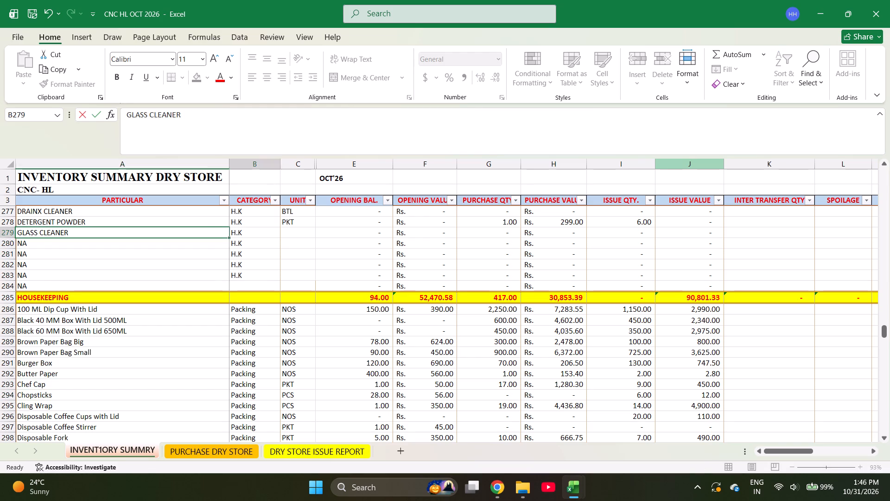
Set the GLASS CLEANER row's unit to CAN and its opening balance to 3 from the scanned sheet.
{"action": "type", "text": "VAM"}
{"action": "key", "text": "BackSpace"}
{"action": "key", "text": "BackSpace"}
{"action": "key", "text": "BackSpace"}
{"action": "key", "text": "BackSpace"}
{"action": "key", "text": "BackSpace"}
{"action": "type", "text": "CAN"}
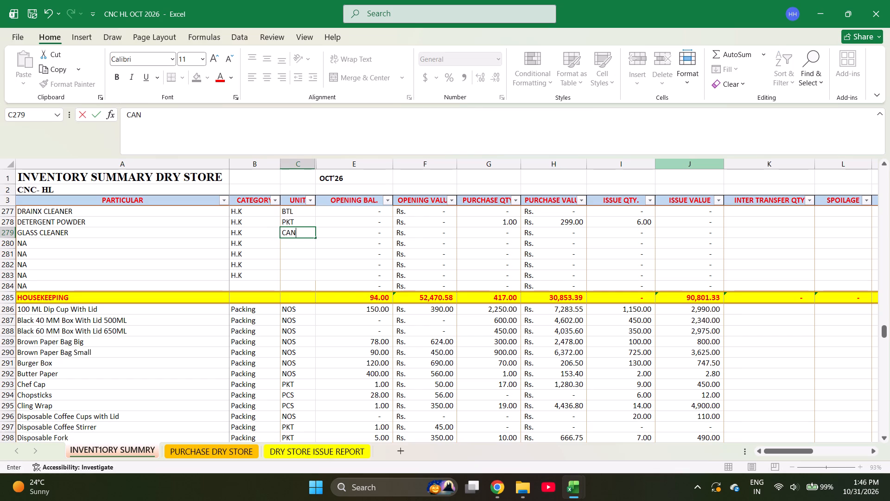
{"action": "key", "text": "alt+Tab"}
{"action": "key", "text": "alt+Tab"}
{"action": "key", "text": "Right"}
{"action": "key", "text": "alt+Tab"}
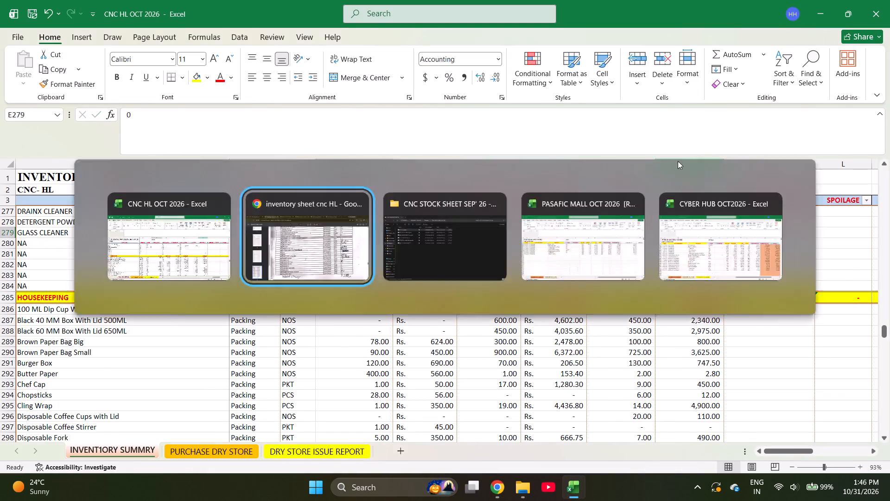
{"action": "key", "text": "alt+Tab"}
{"action": "key", "text": "3"}
{"action": "key", "text": "Return"}
Read the remaining stationary rows on page 7 of the scanned CNC HL inventory sheet.
{"action": "key", "text": "alt+Tab"}
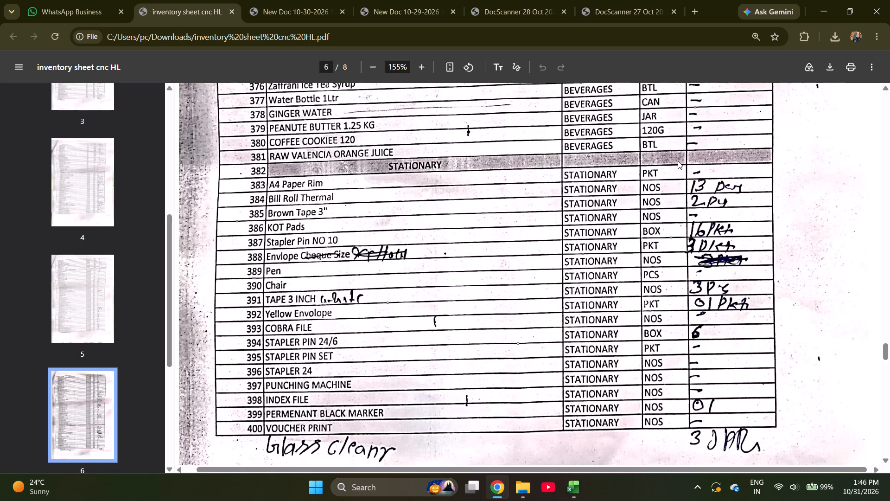
{"action": "key", "text": "alt+Tab"}
{"action": "key", "text": "alt+Tab"}
{"action": "key", "text": "Down"}
{"action": "key", "text": "Down"}
{"action": "key", "text": "Down"}
{"action": "key", "text": "Down"}
{"action": "key", "text": "Down"}
{"action": "key", "text": "Down"}
{"action": "key", "text": "Down"}
{"action": "key", "text": "Down"}
{"action": "key", "text": "Down"}
{"action": "key", "text": "Down"}
{"action": "key", "text": "Down"}
{"action": "key", "text": "Down"}
{"action": "key", "text": "Down"}
{"action": "key", "text": "Down"}
{"action": "key", "text": "Down"}
{"action": "key", "text": "Down"}
{"action": "key", "text": "Down"}
{"action": "key", "text": "Down"}
{"action": "key", "text": "Down"}
{"action": "key", "text": "Down"}
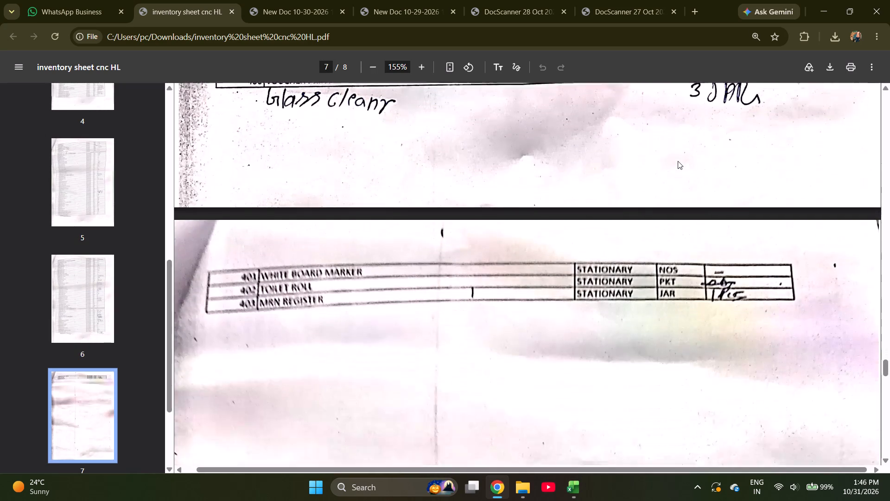
{"action": "key", "text": "Up"}
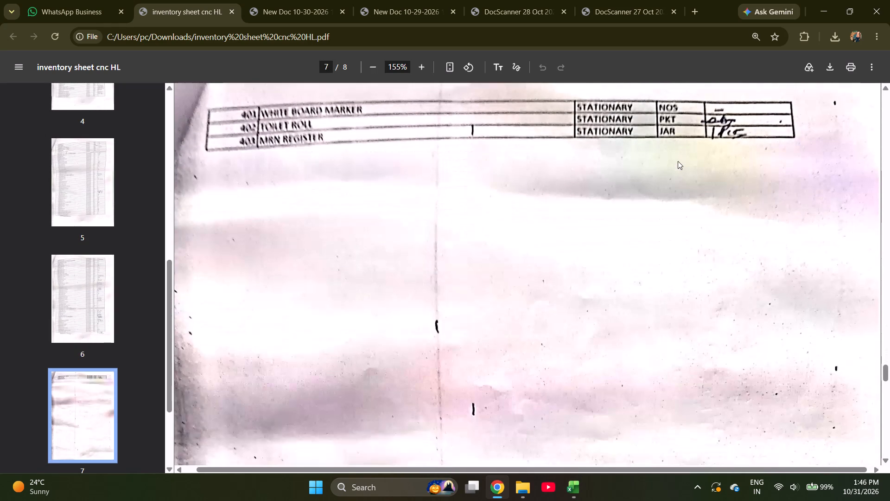
{"action": "key", "text": "alt+Tab"}
{"action": "key", "text": "alt+Tab"}
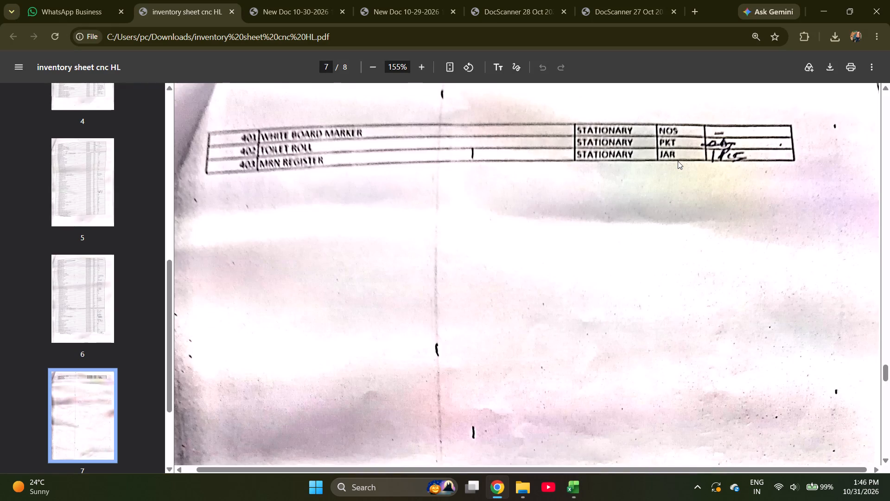
Go to MRN REGISTER in the inventory summary's stationary section and enter an opening balance of 1 from the scanned sheet.
{"action": "key", "text": "alt+Tab"}
{"action": "key", "text": "Page_Down"}
{"action": "key", "text": "Page_Down"}
{"action": "key", "text": "Page_Down"}
{"action": "key", "text": "Page_Down"}
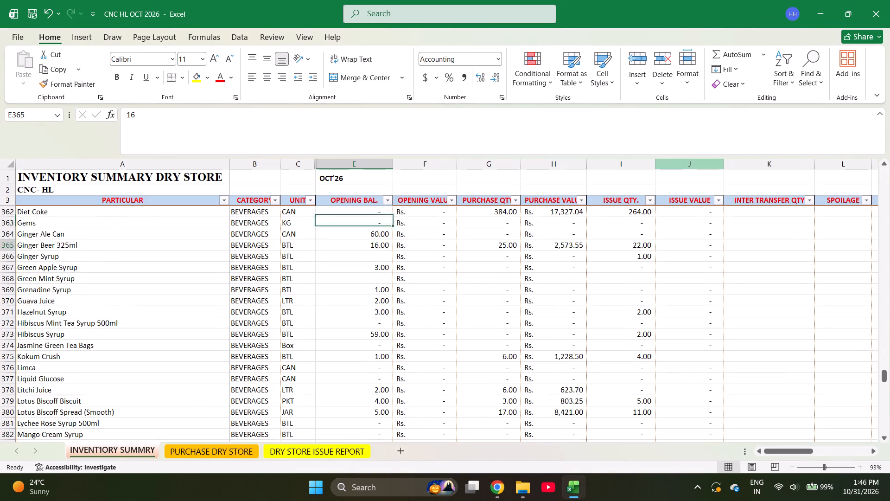
{"action": "key", "text": "Page_Down"}
{"action": "key", "text": "Page_Down"}
{"action": "key", "text": "Page_Down"}
{"action": "key", "text": "Page_Down"}
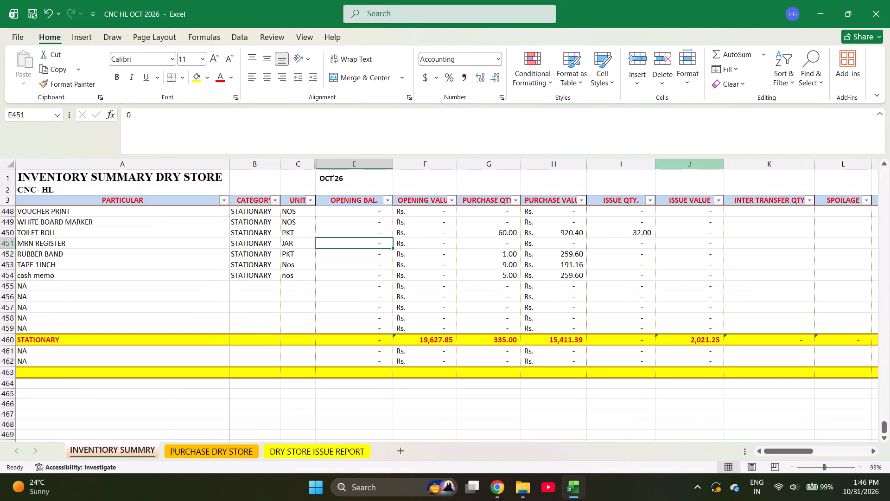
{"action": "key", "text": "Down"}
{"action": "key", "text": "Down"}
{"action": "key", "text": "Down"}
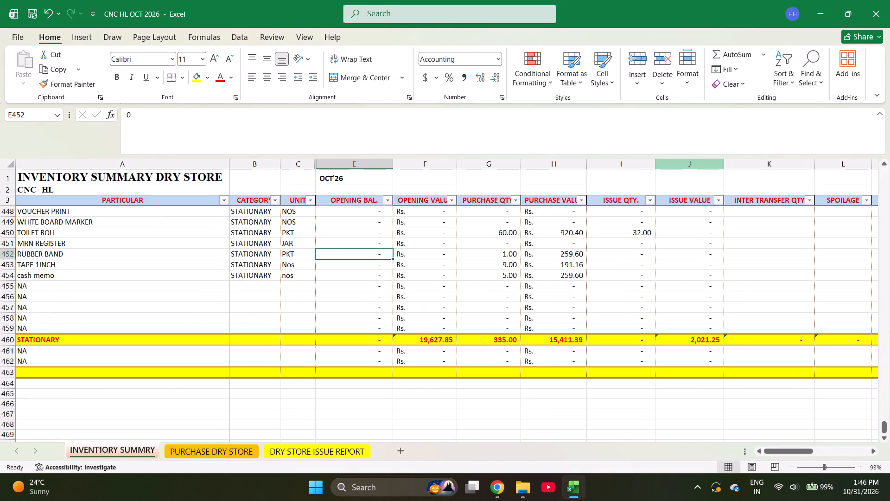
{"action": "key", "text": "Down"}
{"action": "key", "text": "Up"}
{"action": "key", "text": "Up"}
{"action": "key", "text": "Up"}
{"action": "key", "text": "Up"}
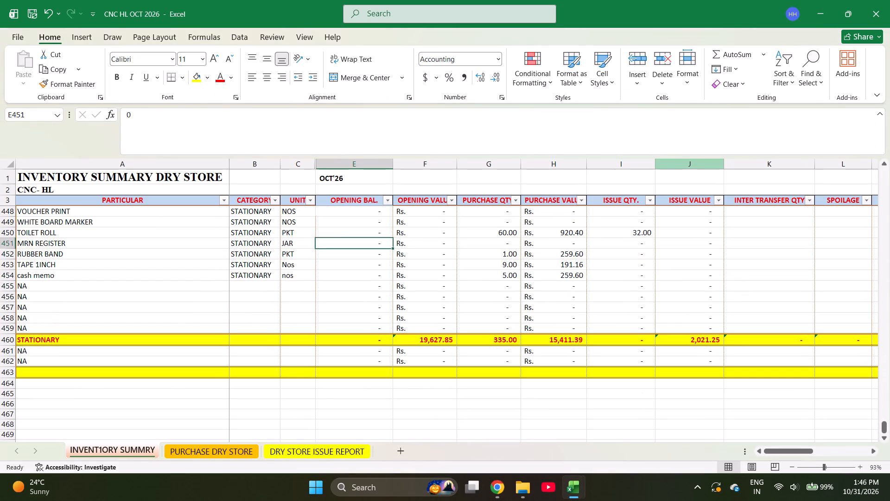
{"action": "key", "text": "alt+Tab"}
{"action": "key", "text": "alt+Tab"}
{"action": "key", "text": "1"}
{"action": "key", "text": "Return"}
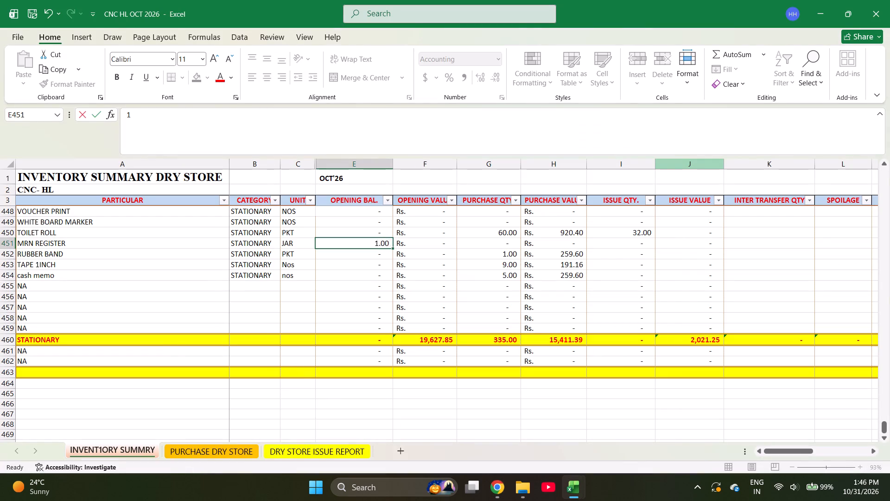
Check the end of the inventory summary and move on to the grocery list starting at Gherkins on page 8 of the scanned sheet.
{"action": "key", "text": "alt+Tab"}
{"action": "key", "text": "alt+Tab"}
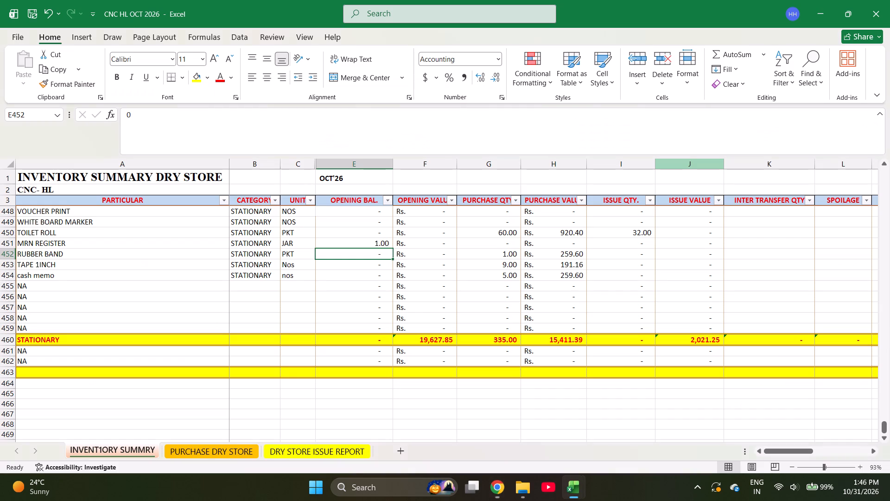
{"action": "key", "text": "Down"}
{"action": "key", "text": "Down"}
{"action": "key", "text": "Down"}
{"action": "key", "text": "Down"}
{"action": "key", "text": "Down"}
{"action": "key", "text": "Down"}
{"action": "key", "text": "Down"}
{"action": "key", "text": "Down"}
{"action": "key", "text": "Down"}
{"action": "key", "text": "Down"}
{"action": "key", "text": "Down"}
{"action": "key", "text": "Down"}
{"action": "key", "text": "Down"}
{"action": "key", "text": "Down"}
{"action": "key", "text": "Down"}
{"action": "key", "text": "alt+Tab"}
{"action": "key", "text": "Down"}
{"action": "key", "text": "Down"}
{"action": "key", "text": "Down"}
{"action": "key", "text": "Down"}
{"action": "key", "text": "Down"}
{"action": "key", "text": "Down"}
{"action": "key", "text": "Down"}
{"action": "key", "text": "Down"}
{"action": "key", "text": "Down"}
{"action": "key", "text": "Down"}
{"action": "key", "text": "Down"}
{"action": "key", "text": "Down"}
{"action": "key", "text": "Down"}
{"action": "key", "text": "Down"}
{"action": "key", "text": "Down"}
{"action": "key", "text": "Down"}
{"action": "key", "text": "Down"}
{"action": "key", "text": "Down"}
{"action": "key", "text": "Down"}
{"action": "key", "text": "Down"}
{"action": "key", "text": "Down"}
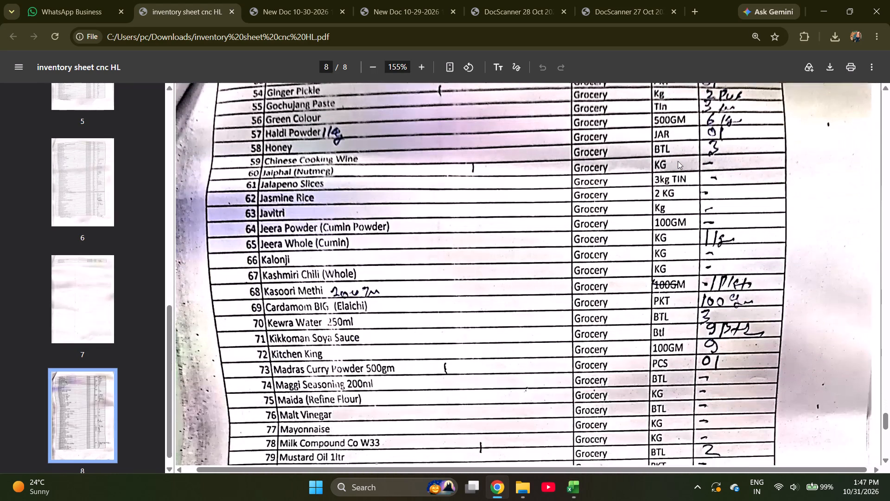
{"action": "key", "text": "Up"}
{"action": "key", "text": "Up"}
{"action": "key", "text": "Up"}
{"action": "key", "text": "Up"}
{"action": "key", "text": "Up"}
{"action": "key", "text": "Up"}
Search the inventory summary for GHERK and enter opening balances of 1 for Gherkins and 1 for Ginger Pickle.
{"action": "key", "text": "alt+Tab"}
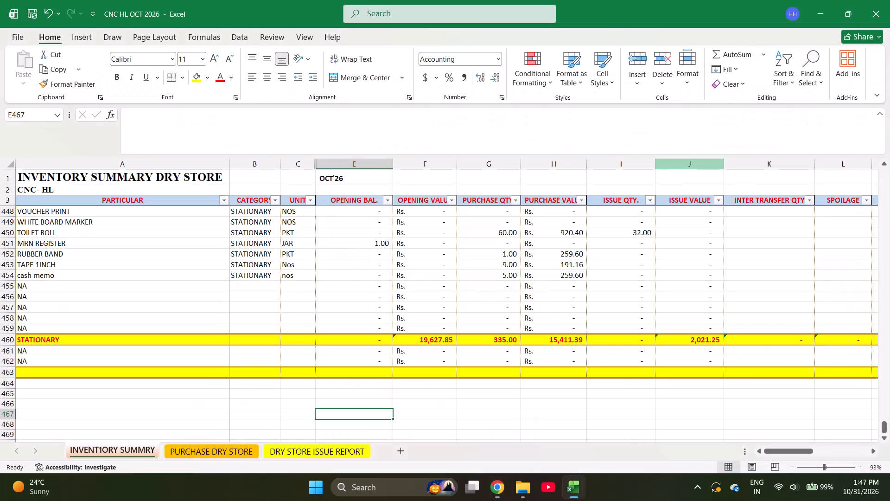
{"action": "key", "text": "ctrl+f"}
{"action": "type", "text": "GHERL"}
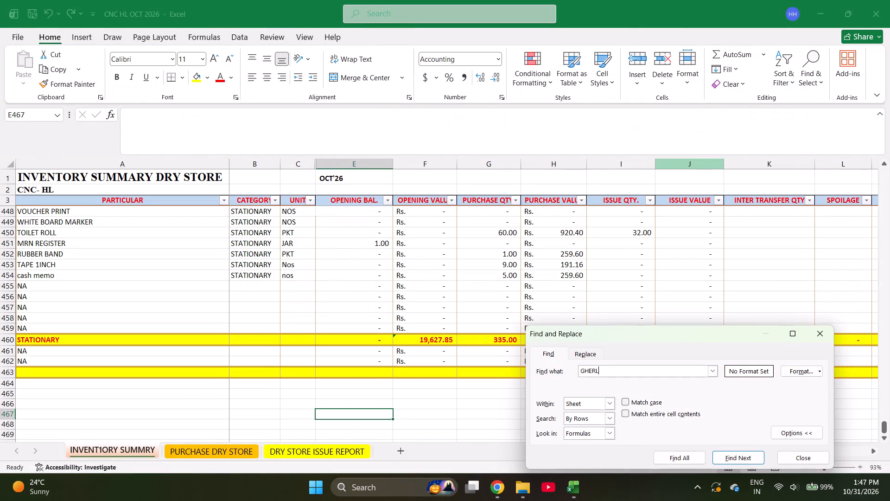
{"action": "key", "text": "BackSpace"}
{"action": "key", "text": "k"}
{"action": "key", "text": "Return"}
{"action": "key", "text": "Escape"}
{"action": "key", "text": "Right"}
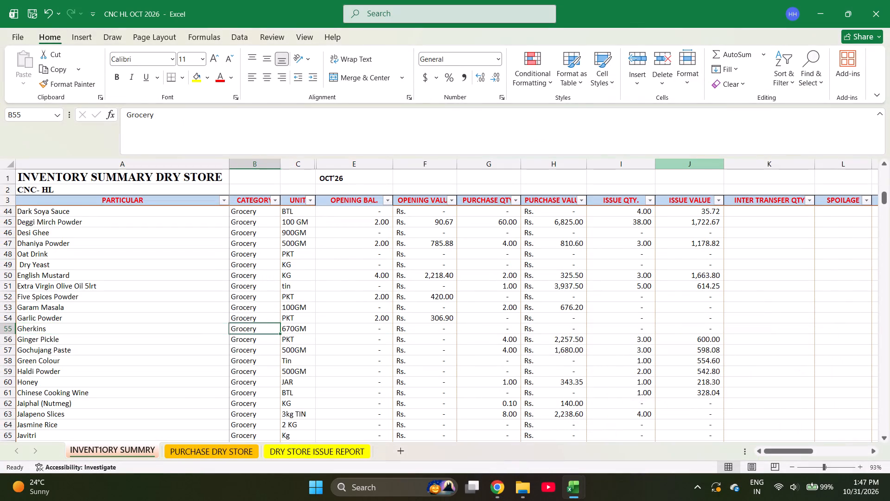
{"action": "key", "text": "Right"}
{"action": "key", "text": "Right"}
{"action": "key", "text": "alt+Tab"}
{"action": "key", "text": "alt+Tab"}
{"action": "key", "text": "1"}
{"action": "key", "text": "Return"}
{"action": "key", "text": "1"}
{"action": "key", "text": "Return"}
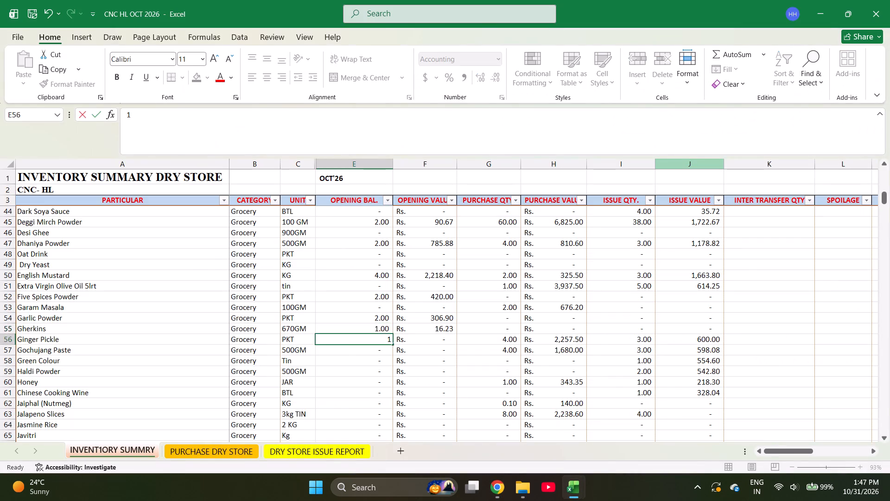
Enter opening balances of 2 for Gochujang Paste and 3 for Green Colour from the scanned sheet.
{"action": "key", "text": "alt+Tab"}
{"action": "key", "text": "alt+Tab"}
{"action": "key", "text": "2"}
{"action": "key", "text": "Return"}
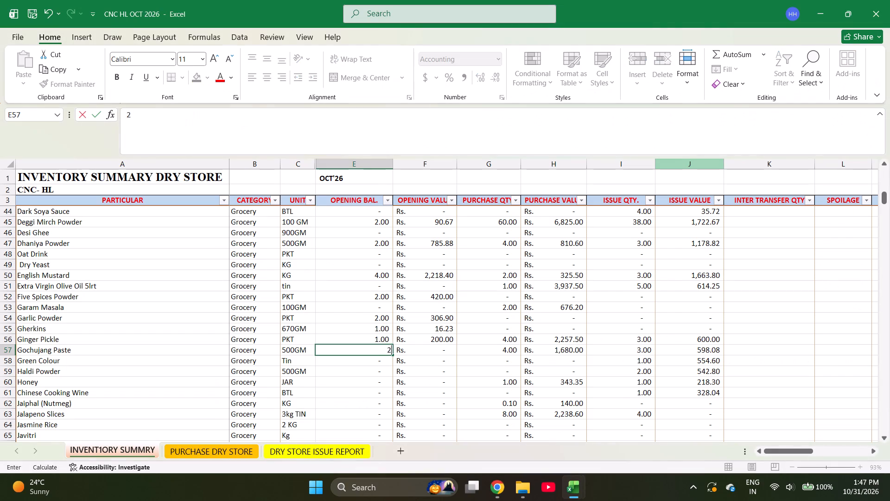
{"action": "key", "text": "Return"}
{"action": "key", "text": "Up"}
{"action": "key", "text": "3"}
{"action": "key", "text": "Return"}
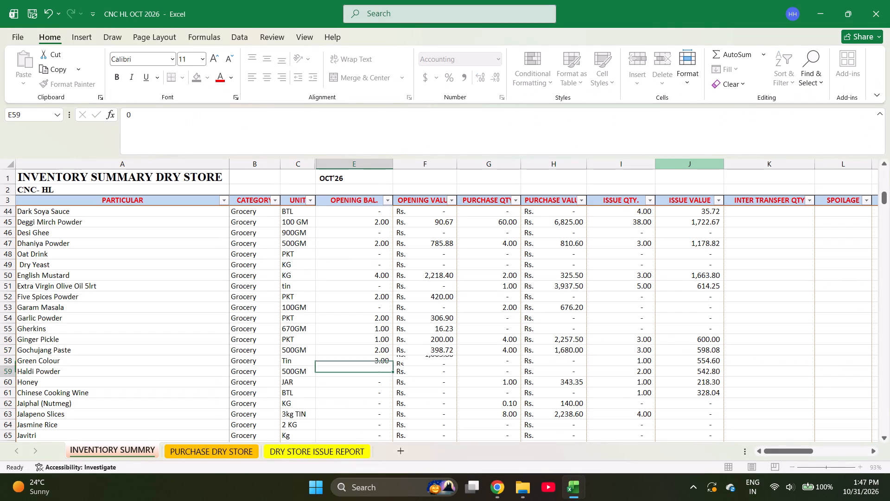
{"action": "key", "text": "Return"}
Set Haldi Powder's opening balance to 12, converting the scanned 6 kg into 500GM units.
{"action": "key", "text": "alt+Tab"}
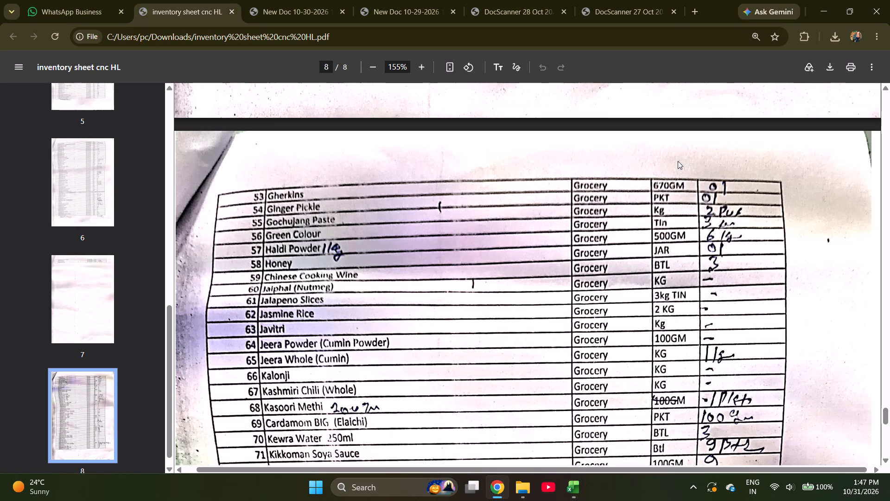
{"action": "key", "text": "alt+Tab"}
{"action": "key", "text": "Up"}
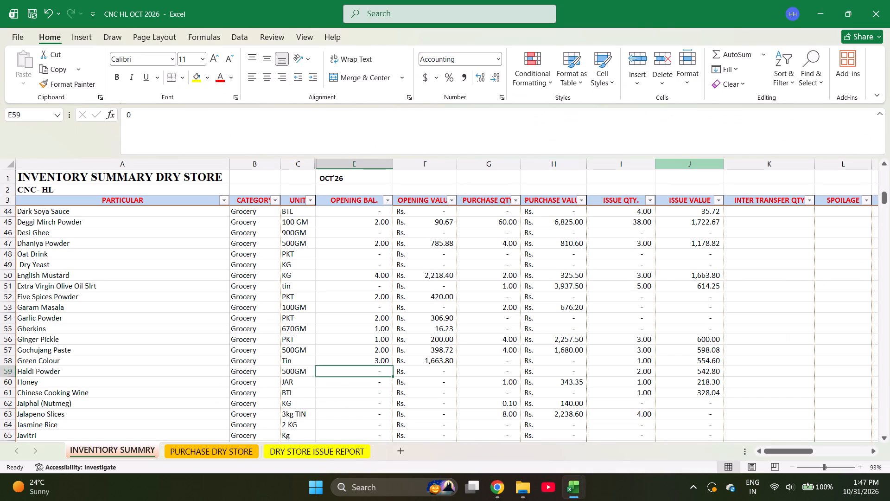
{"action": "key", "text": "Up"}
{"action": "key", "text": "Down"}
{"action": "key", "text": "alt+Tab"}
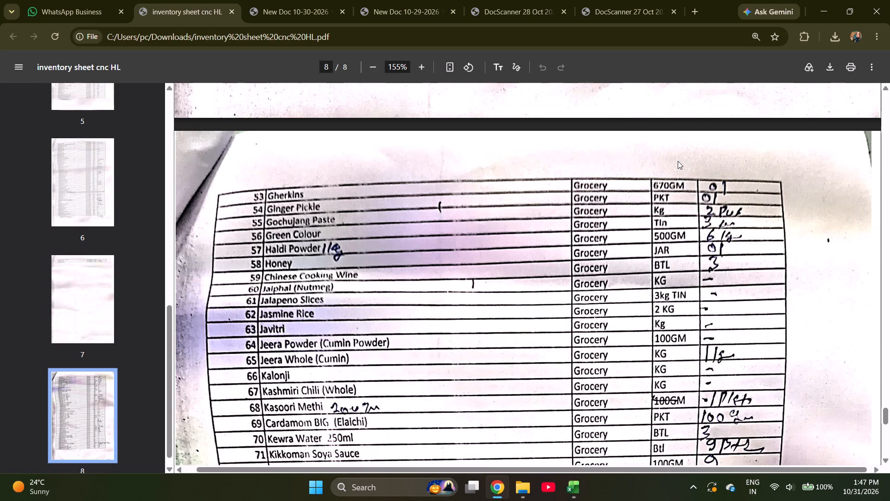
{"action": "key", "text": "alt+Tab"}
{"action": "key", "text": "Down"}
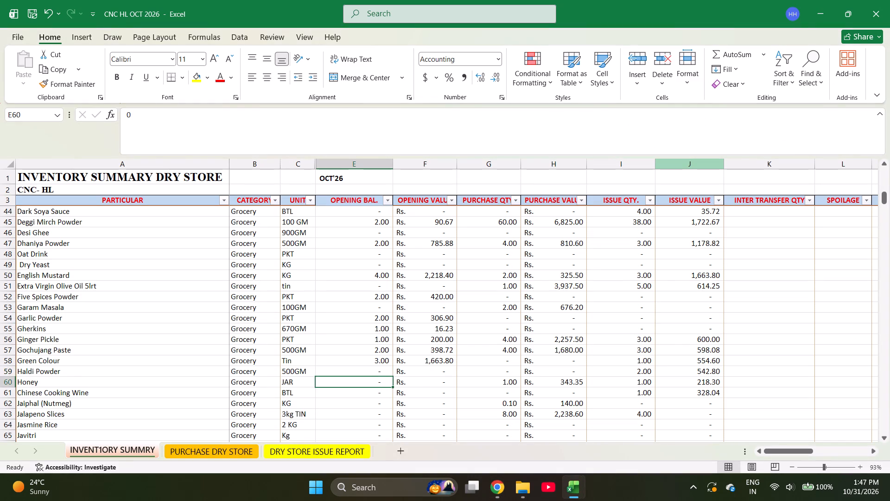
{"action": "key", "text": "Up"}
{"action": "type", "text": "12"}
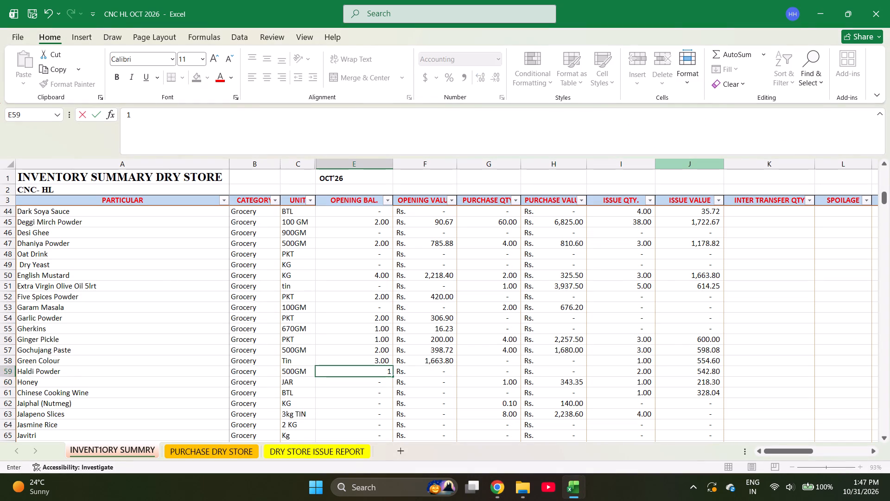
{"action": "key", "text": "Return"}
Enter opening balances of 1 for Honey and 3 for Chinese Cooking Wine from the scanned sheet.
{"action": "key", "text": "alt+Tab"}
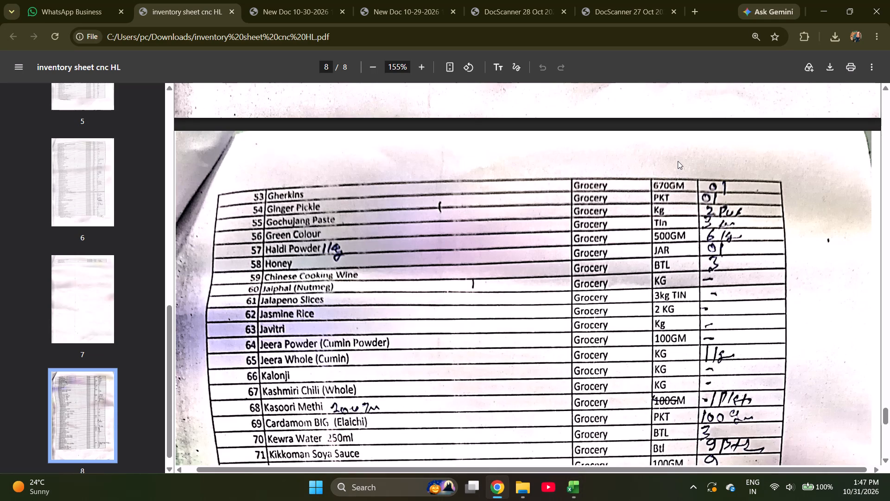
{"action": "key", "text": "alt+Tab"}
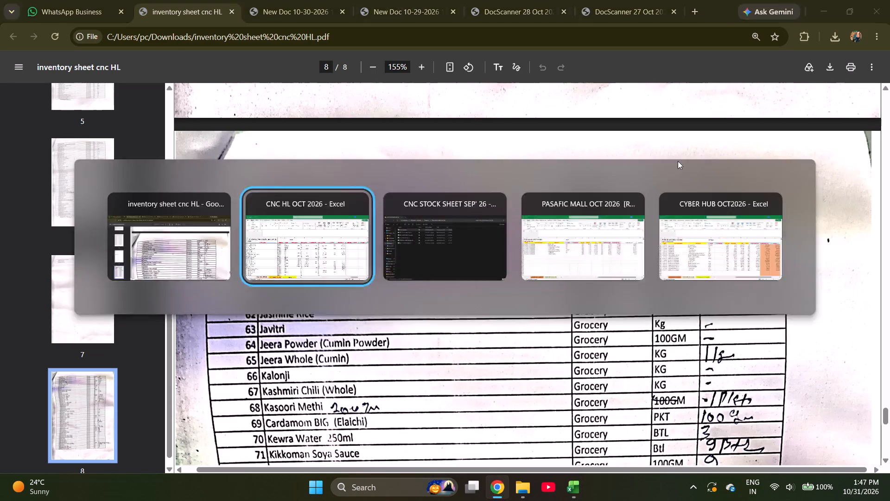
{"action": "key", "text": "1"}
{"action": "key", "text": "Return"}
{"action": "key", "text": "alt+Tab"}
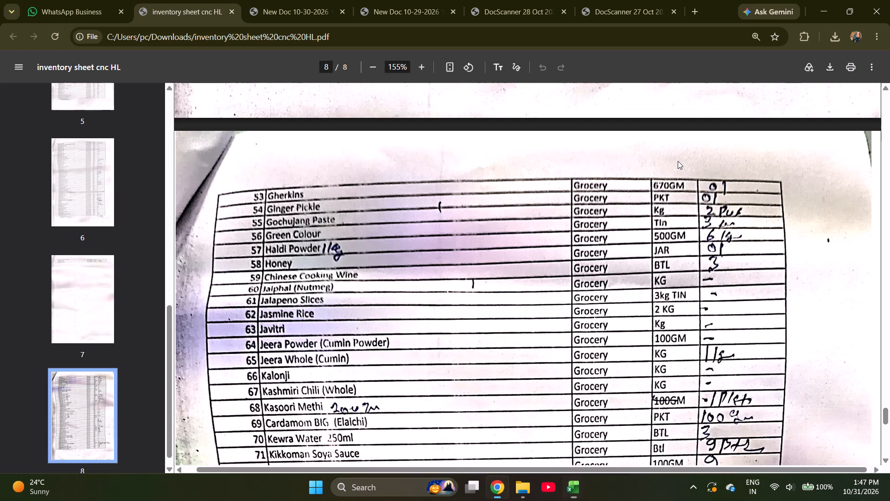
{"action": "key", "text": "alt+Tab"}
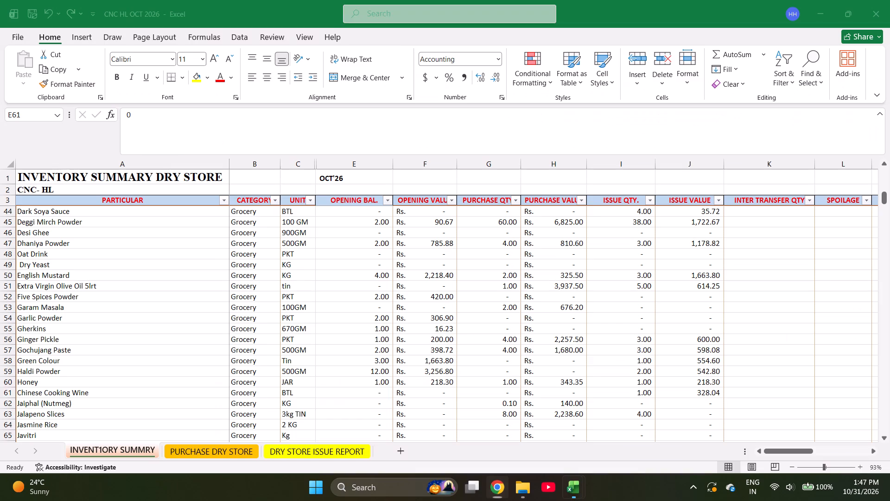
{"action": "key", "text": "3"}
{"action": "key", "text": "Return"}
Skip the blank-quantity grocery rows down to Jeera Whole (Cumin) and enter an opening balance of 1.
{"action": "key", "text": "alt+Tab"}
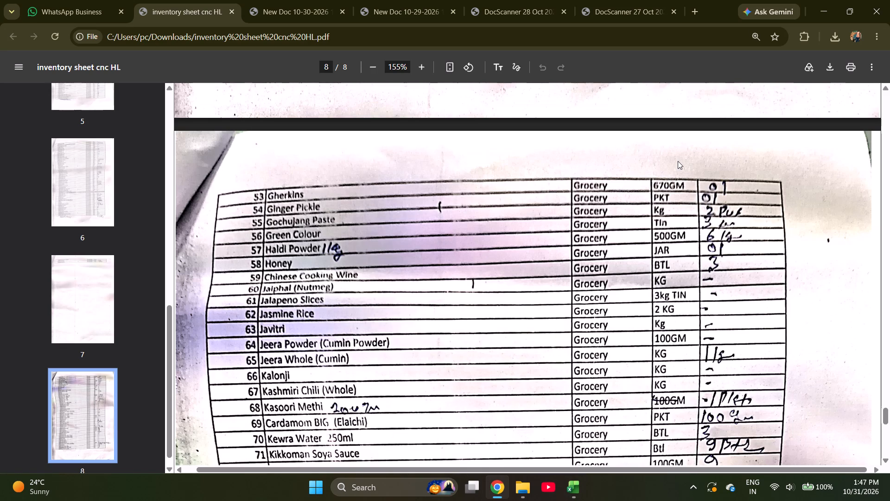
{"action": "key", "text": "alt+Tab"}
{"action": "key", "text": "Down"}
{"action": "key", "text": "Down"}
{"action": "key", "text": "Down"}
{"action": "key", "text": "Down"}
{"action": "key", "text": "Down"}
{"action": "key", "text": "Down"}
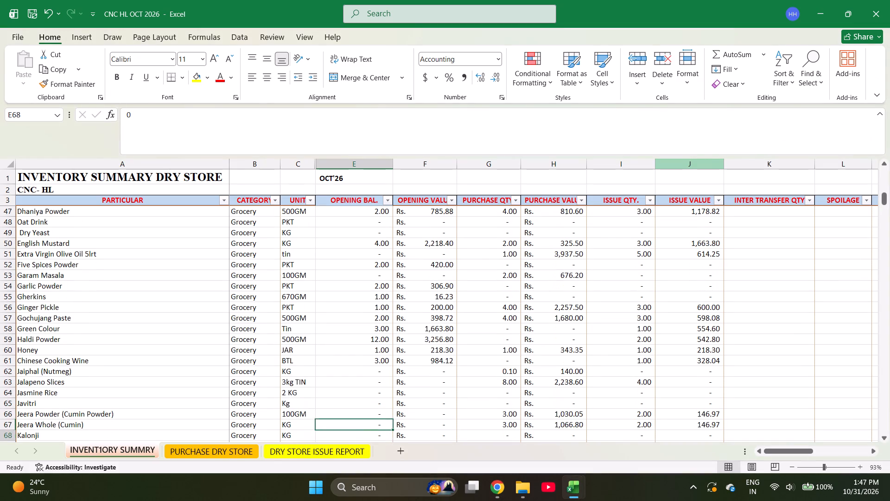
{"action": "key", "text": "Up"}
{"action": "key", "text": "Up"}
{"action": "key", "text": "Down"}
{"action": "key", "text": "alt+Tab"}
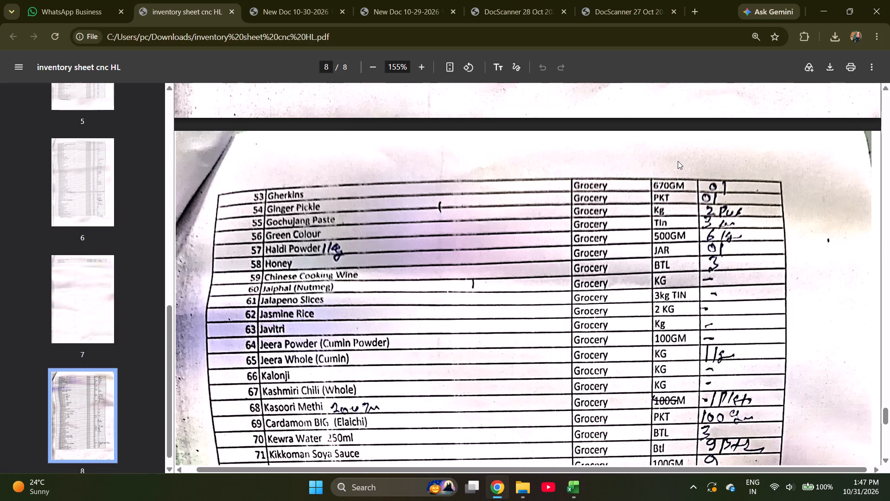
{"action": "key", "text": "alt+Tab"}
{"action": "key", "text": "Return"}
{"action": "key", "text": "Down"}
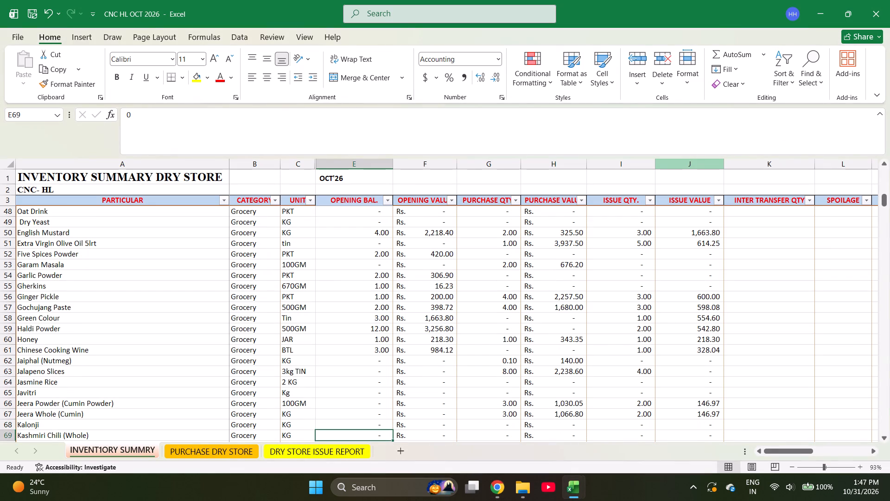
{"action": "key", "text": "Up"}
{"action": "key", "text": "Up"}
{"action": "key", "text": "1"}
{"action": "key", "text": "Return"}
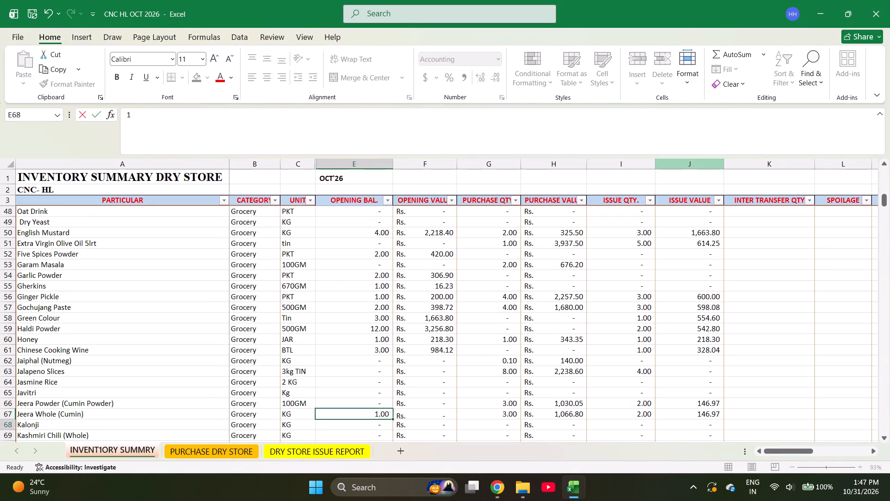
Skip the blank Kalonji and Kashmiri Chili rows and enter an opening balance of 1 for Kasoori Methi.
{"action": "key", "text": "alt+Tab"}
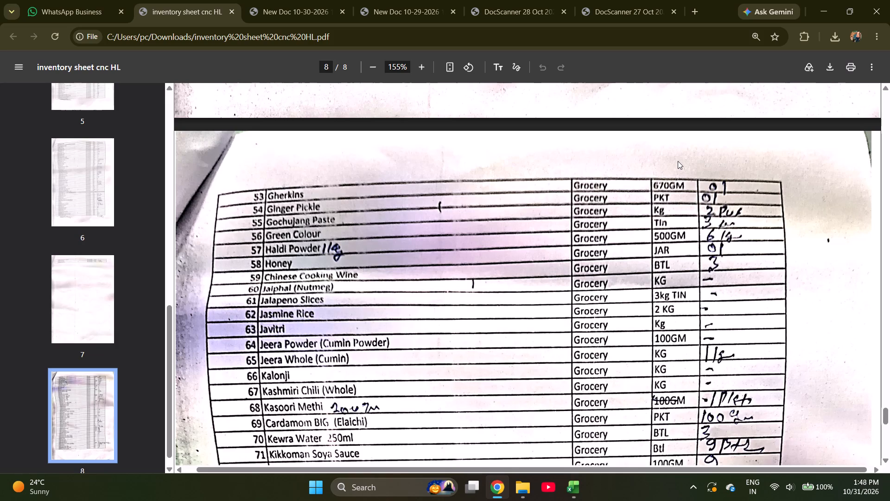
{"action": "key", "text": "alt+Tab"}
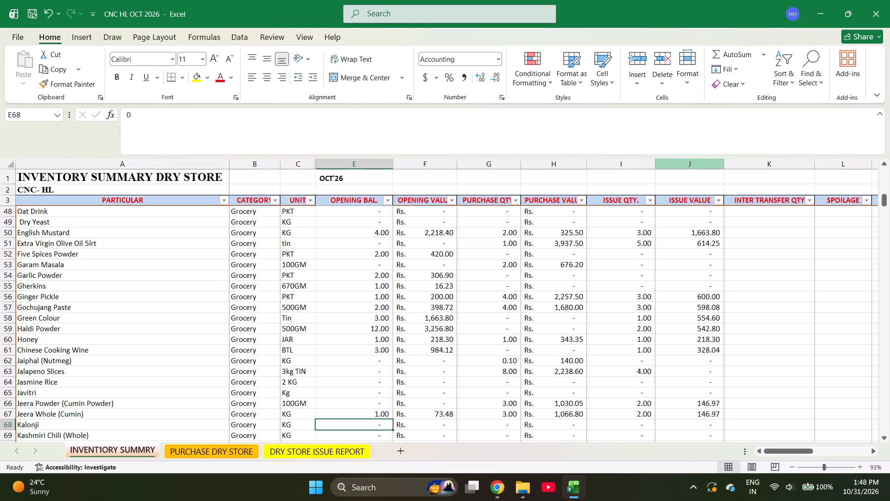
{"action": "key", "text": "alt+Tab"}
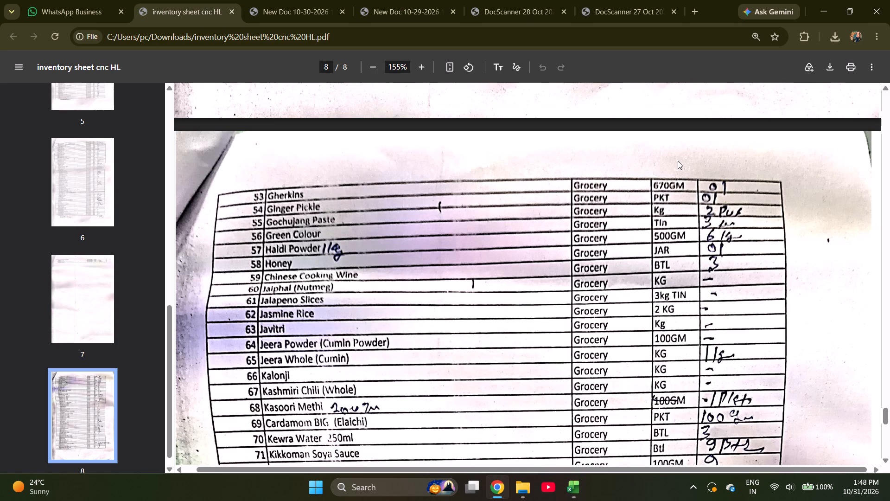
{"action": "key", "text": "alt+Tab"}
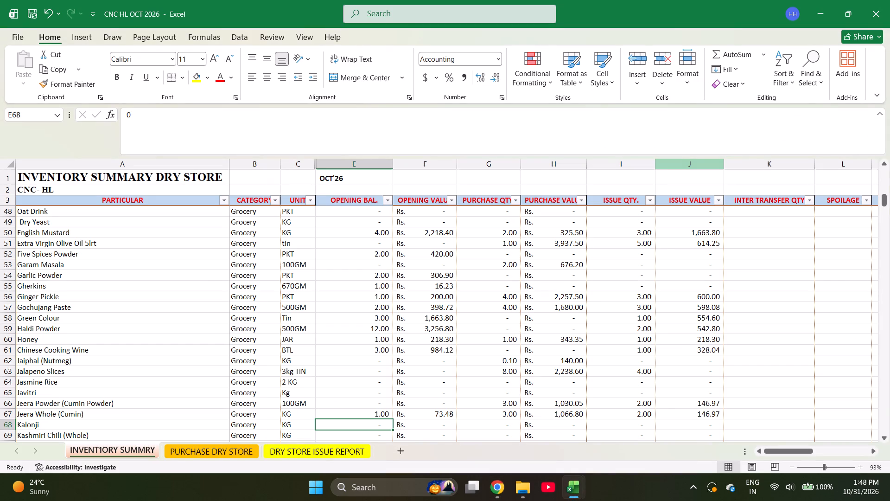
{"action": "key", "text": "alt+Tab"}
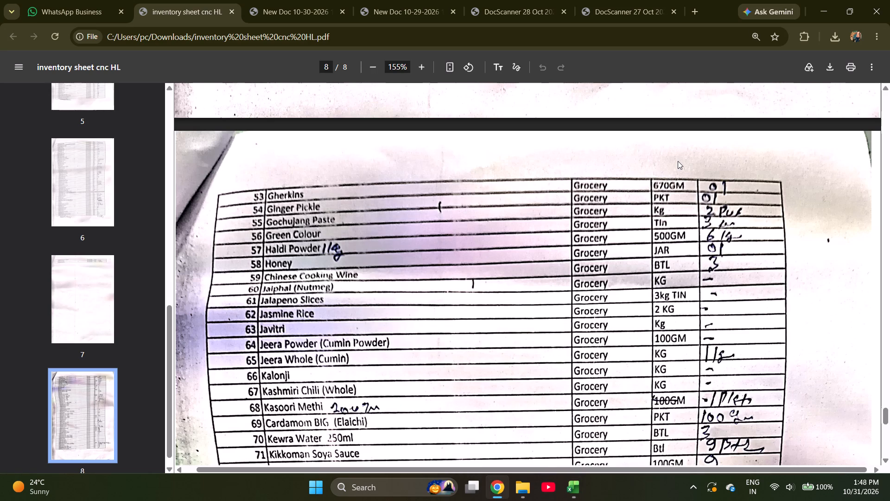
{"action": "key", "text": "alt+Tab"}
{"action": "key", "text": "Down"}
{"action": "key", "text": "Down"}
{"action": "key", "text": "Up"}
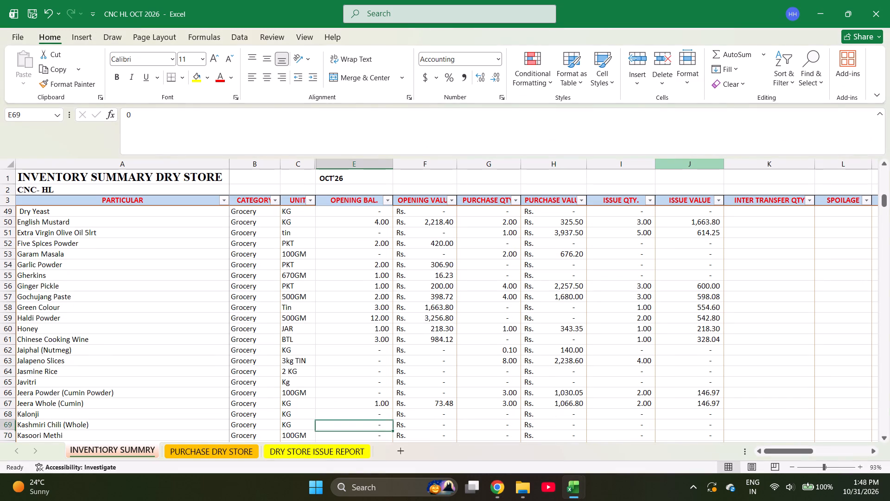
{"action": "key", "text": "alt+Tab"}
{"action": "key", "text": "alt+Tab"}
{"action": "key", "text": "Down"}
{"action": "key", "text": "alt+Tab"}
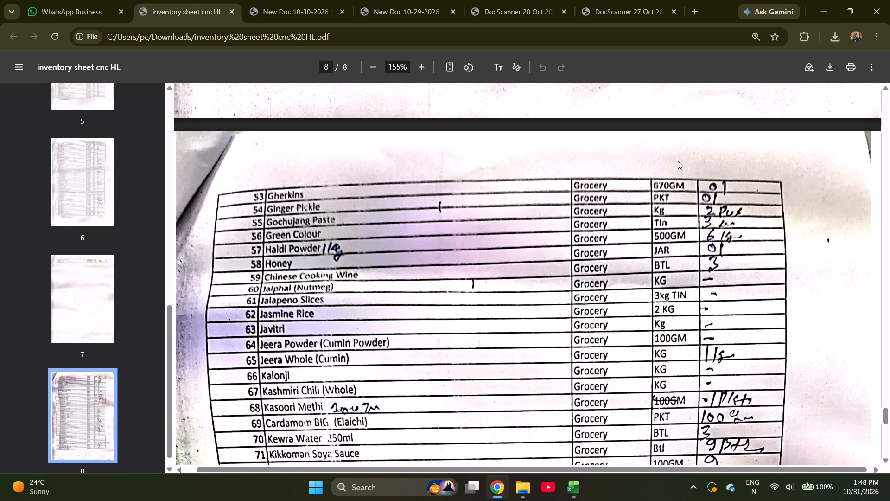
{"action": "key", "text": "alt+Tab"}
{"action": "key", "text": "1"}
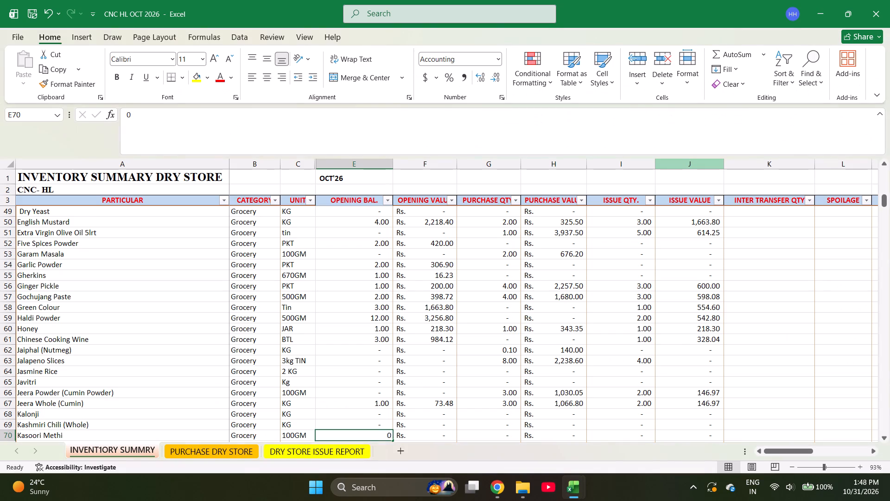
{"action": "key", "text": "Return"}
Set Kasoori Methi's opening balance to 2, converting the scanned 200 gm into 100GM units.
{"action": "key", "text": "alt+Tab"}
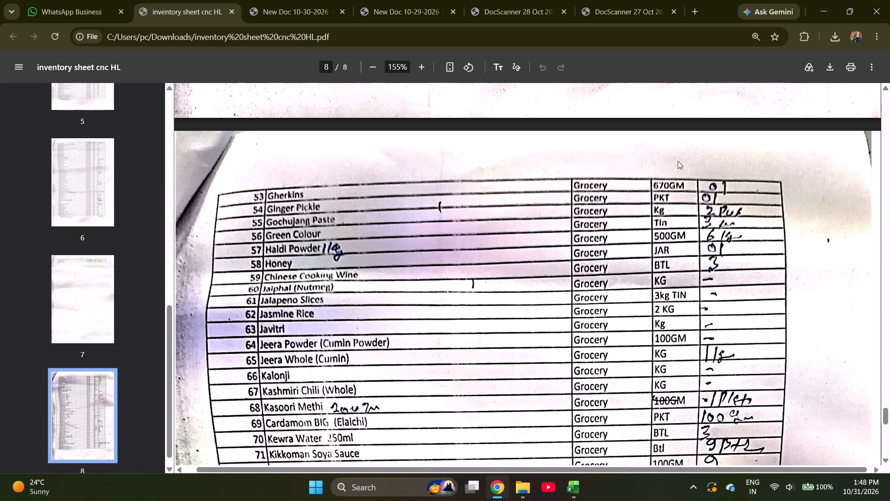
{"action": "key", "text": "alt+Tab"}
{"action": "key", "text": "Up"}
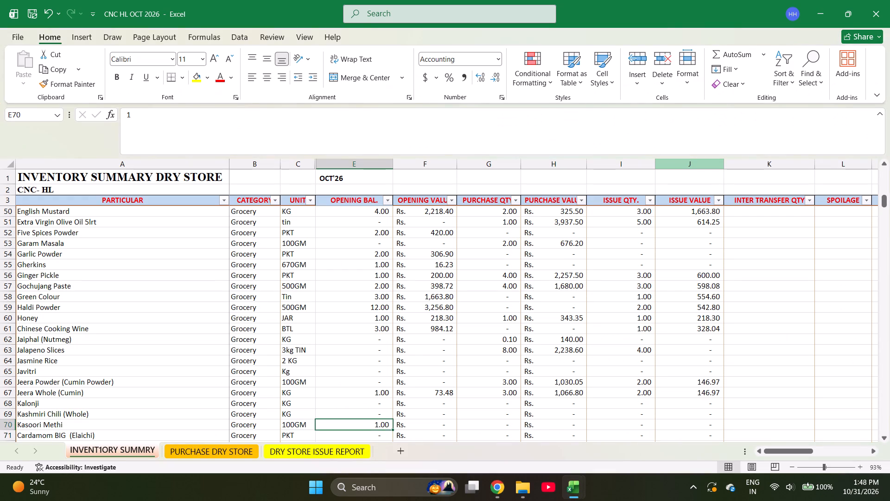
{"action": "key", "text": "2"}
{"action": "key", "text": "Return"}
Enter an opening balance of 1 for Cardamom BIG (Elaichi) from the scanned sheet.
{"action": "key", "text": "alt+Tab"}
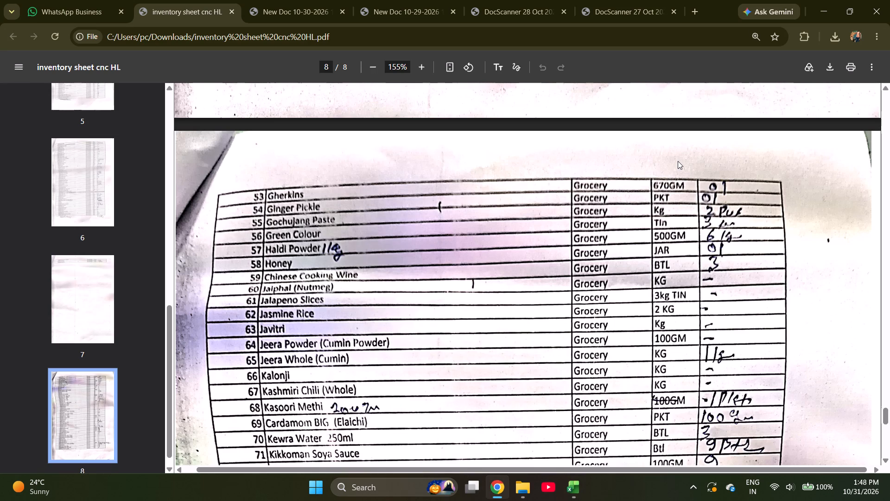
{"action": "key", "text": "alt+Tab"}
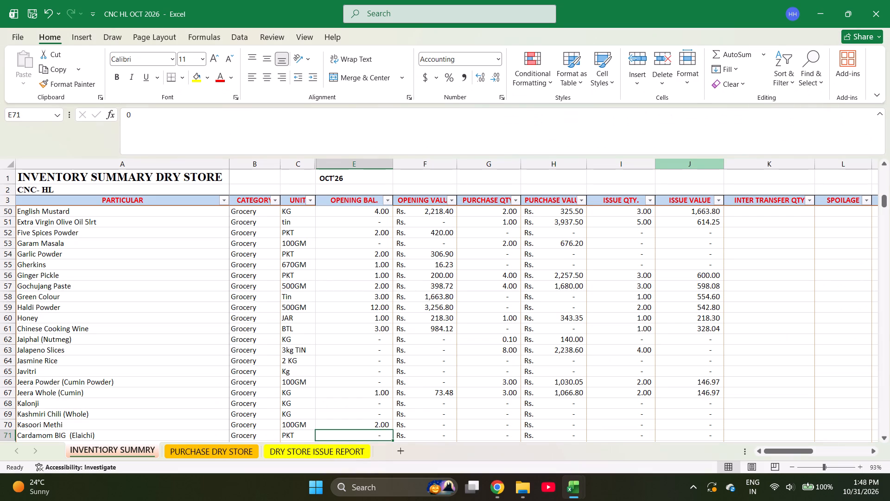
{"action": "key", "text": "alt+Tab"}
{"action": "key", "text": "alt+Tab"}
{"action": "key", "text": "1"}
{"action": "key", "text": "Return"}
{"action": "key", "text": "Return"}
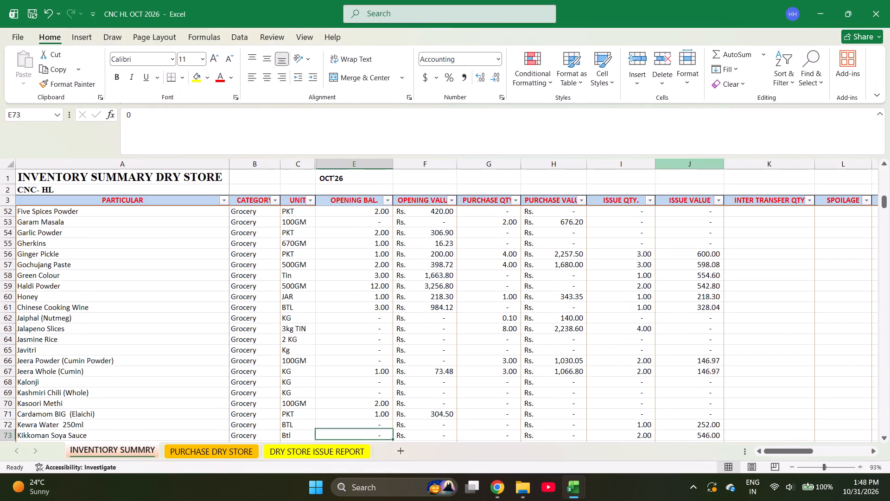
Enter opening balances of 3 for Kewra Water 250ml and 9 for Kikkoman Soya Sauce from the scanned sheet.
{"action": "key", "text": "alt+Tab"}
{"action": "key", "text": "alt+Tab"}
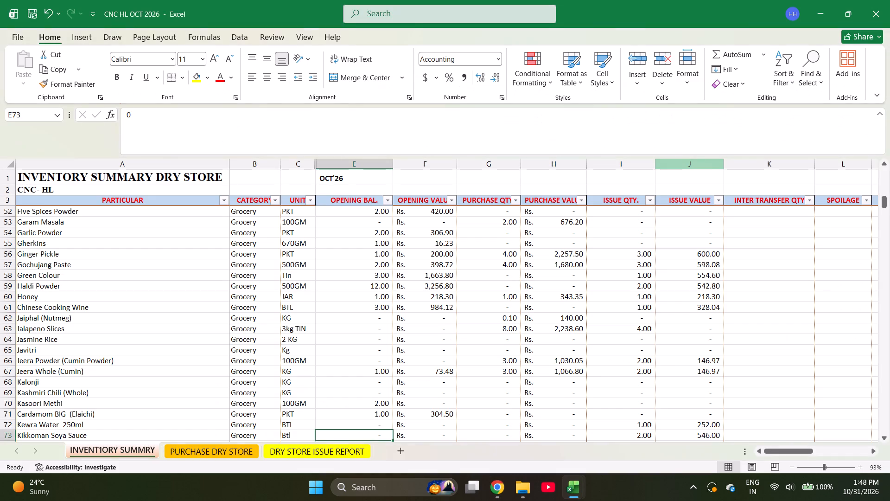
{"action": "key", "text": "alt+Tab"}
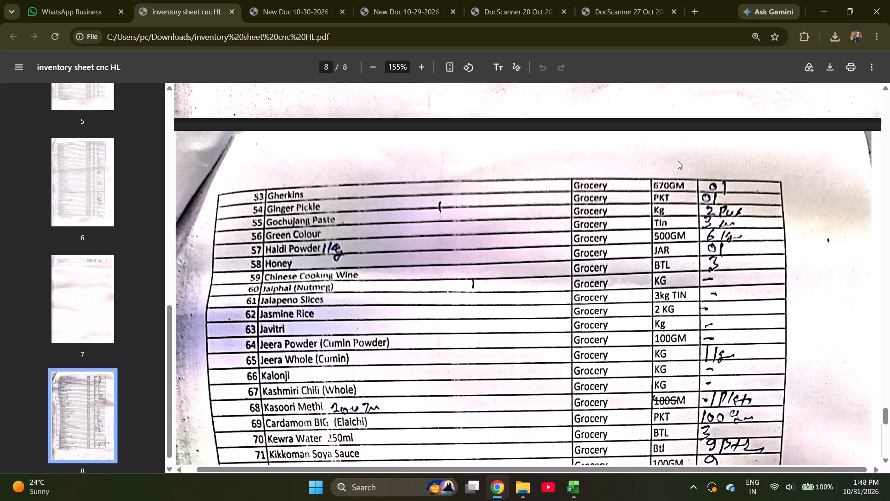
{"action": "key", "text": "alt+Tab"}
{"action": "key", "text": "alt+Tab"}
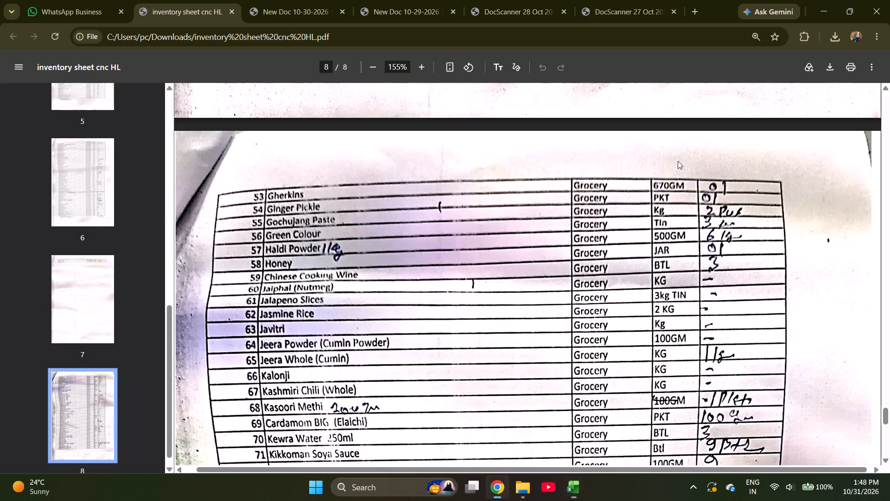
{"action": "key", "text": "alt+Tab"}
{"action": "key", "text": "Up"}
{"action": "key", "text": "alt+Tab"}
{"action": "key", "text": "alt+Tab"}
{"action": "key", "text": "3"}
{"action": "key", "text": "Return"}
{"action": "key", "text": "9"}
{"action": "key", "text": "Return"}
Enter opening balances of 9 for Kitchen King and 1 for Madras Curry Powder 500gm from the scanned sheet.
{"action": "key", "text": "alt+Tab"}
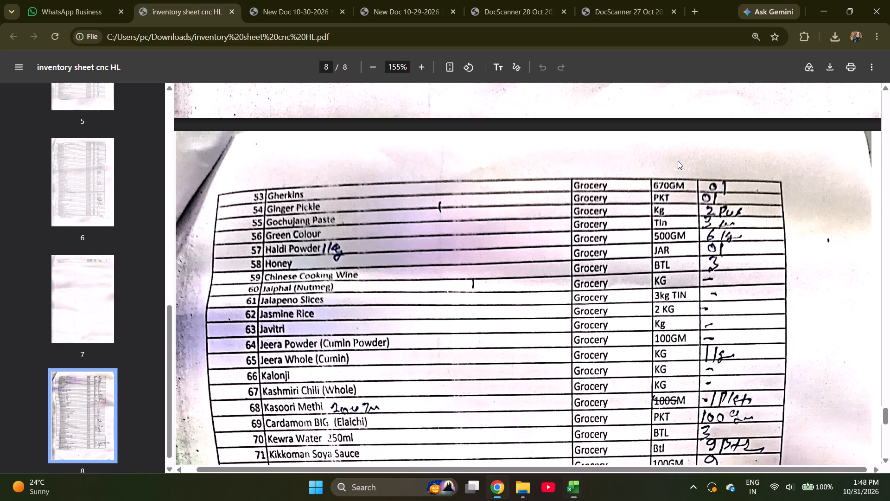
{"action": "key", "text": "Down"}
{"action": "key", "text": "Down"}
{"action": "key", "text": "Down"}
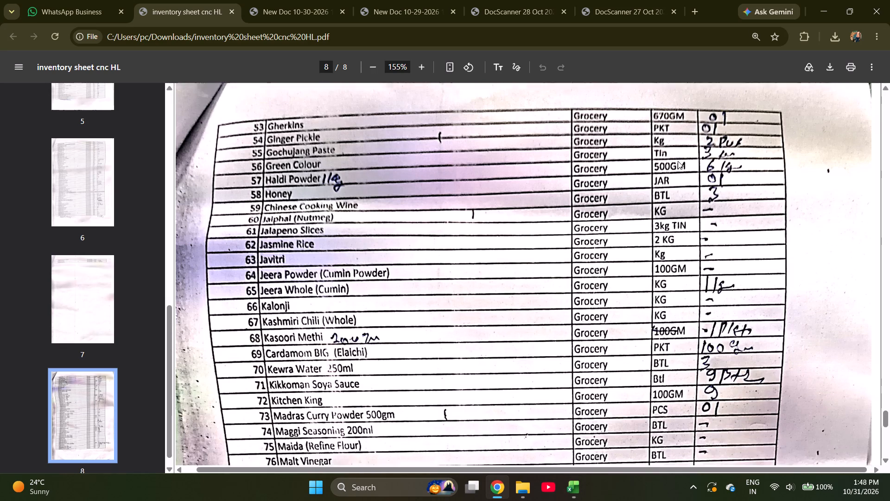
{"action": "key", "text": "Down"}
{"action": "key", "text": "Down"}
{"action": "key", "text": "alt+Tab"}
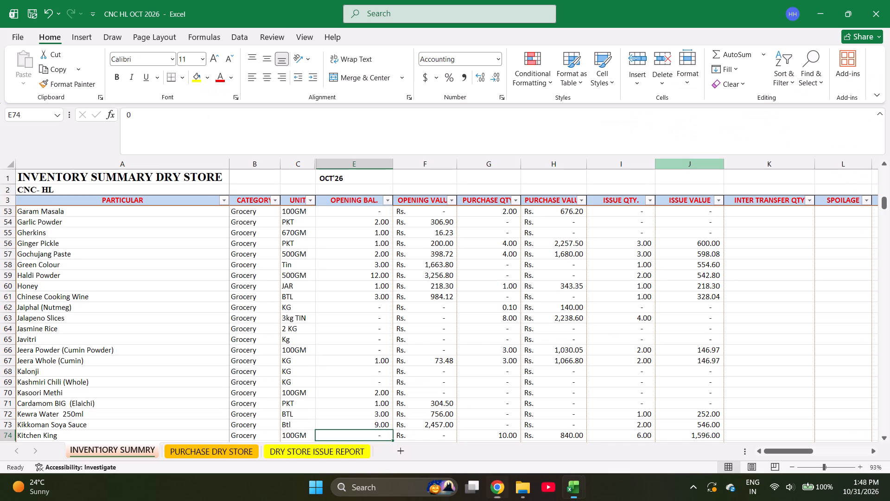
{"action": "key", "text": "9"}
{"action": "key", "text": "Return"}
{"action": "key", "text": "alt+Tab"}
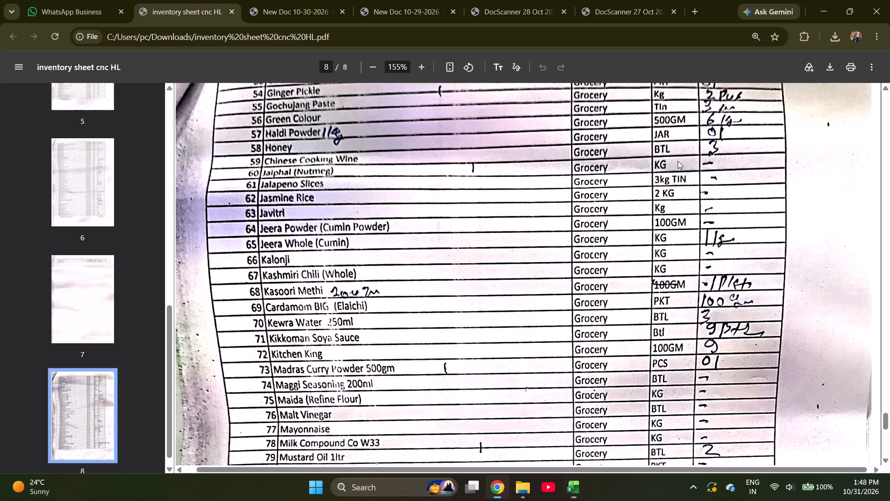
{"action": "key", "text": "alt+Tab"}
{"action": "key", "text": "1"}
{"action": "key", "text": "Return"}
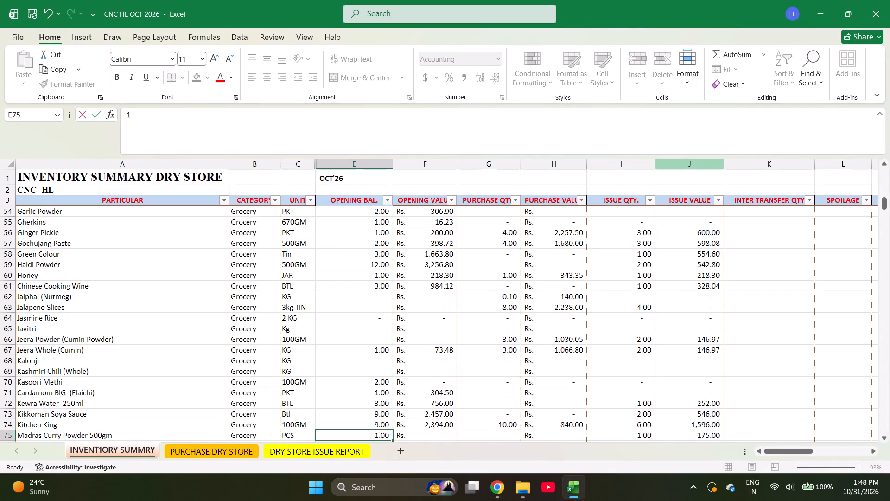
{"action": "key", "text": "Return"}
Skip the blank-quantity rows from Maggi Seasoning to Milk Compound and enter an opening balance of 2 for Mustard Oil 1ltr.
{"action": "key", "text": "alt+Tab"}
{"action": "key", "text": "Return"}
{"action": "key", "text": "Return"}
{"action": "key", "text": "Down"}
{"action": "key", "text": "Down"}
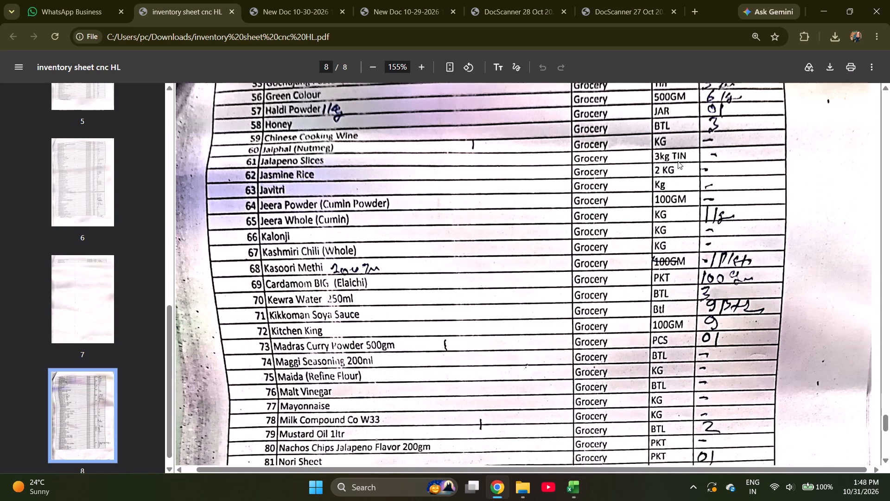
{"action": "key", "text": "Down"}
{"action": "key", "text": "Down"}
{"action": "key", "text": "alt+Tab"}
{"action": "key", "text": "Down"}
{"action": "key", "text": "Down"}
{"action": "key", "text": "Down"}
{"action": "key", "text": "Down"}
{"action": "key", "text": "Down"}
{"action": "key", "text": "Down"}
{"action": "key", "text": "Down"}
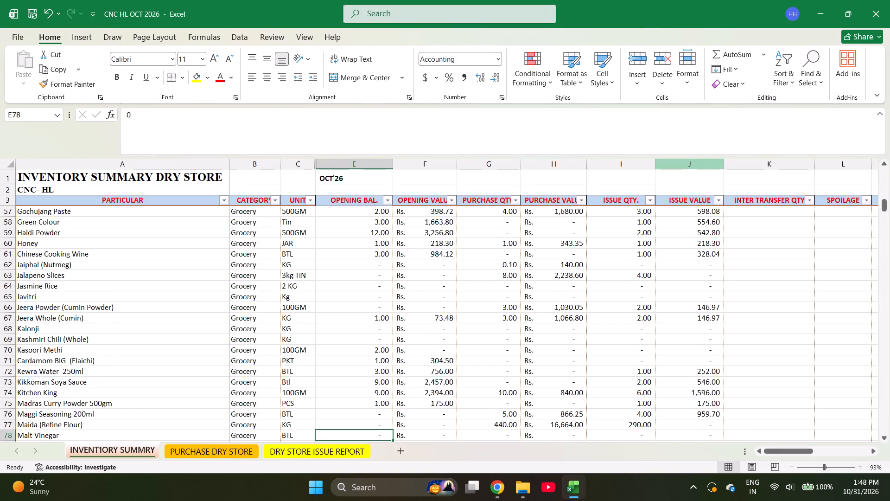
{"action": "key", "text": "Up"}
{"action": "key", "text": "Up"}
{"action": "key", "text": "Up"}
{"action": "key", "text": "alt+Tab"}
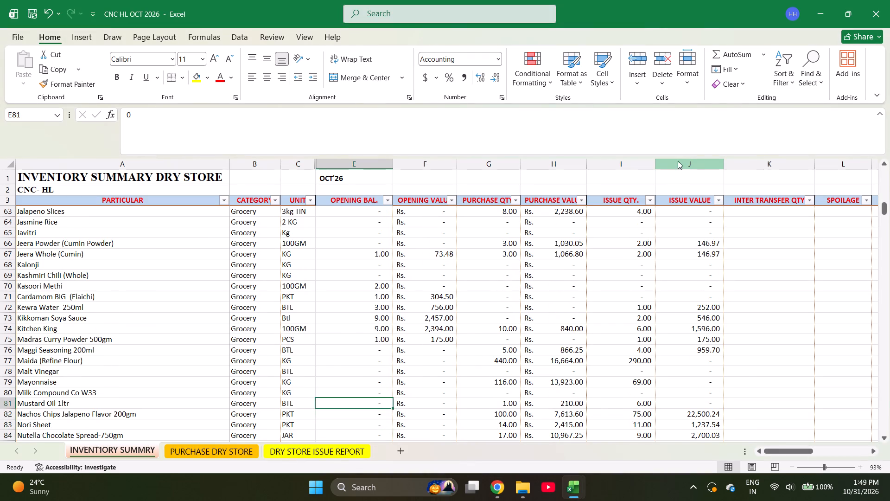
{"action": "key", "text": "alt+Tab"}
{"action": "key", "text": "2"}
{"action": "key", "text": "Return"}
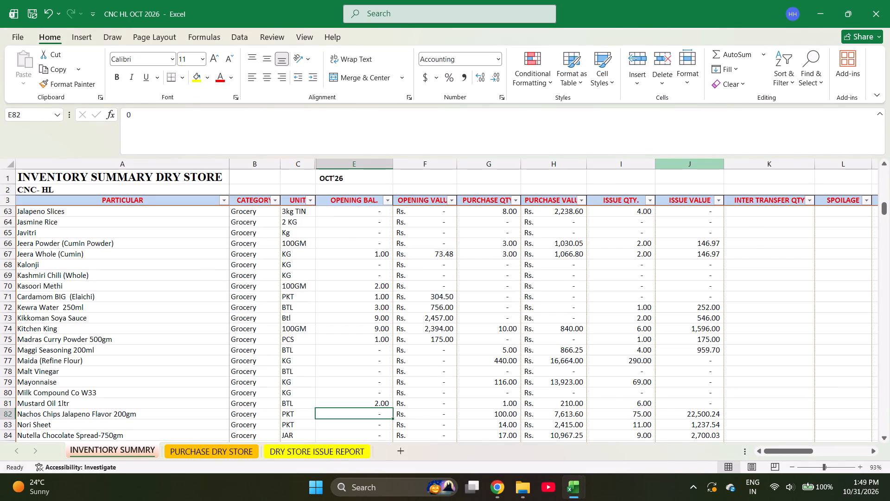
Skip the blank Nachos Chips row and enter an opening balance of 1 for Nori Sheet.
{"action": "key", "text": "alt+Tab"}
{"action": "key", "text": "alt+Tab"}
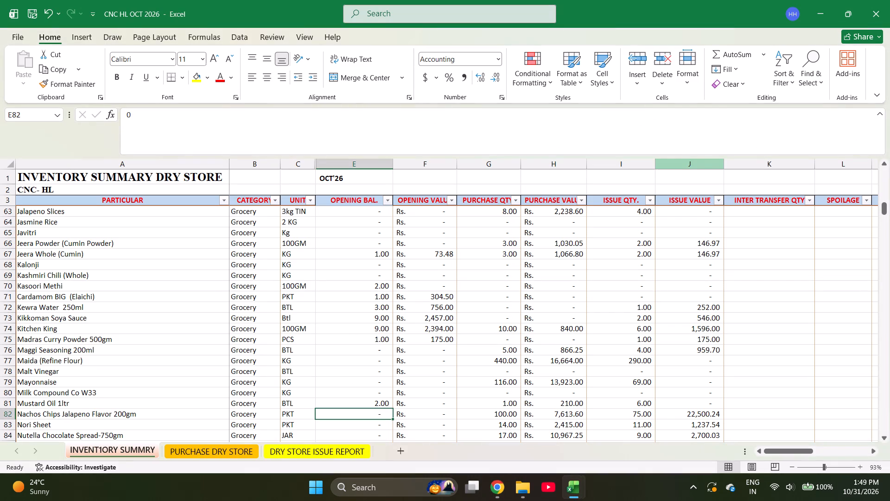
{"action": "key", "text": "alt+Tab"}
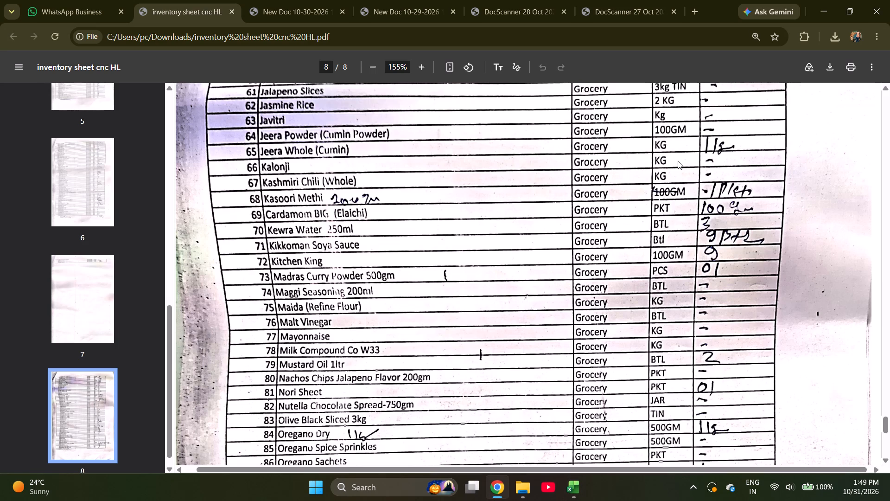
{"action": "key", "text": "alt+Tab"}
{"action": "key", "text": "Return"}
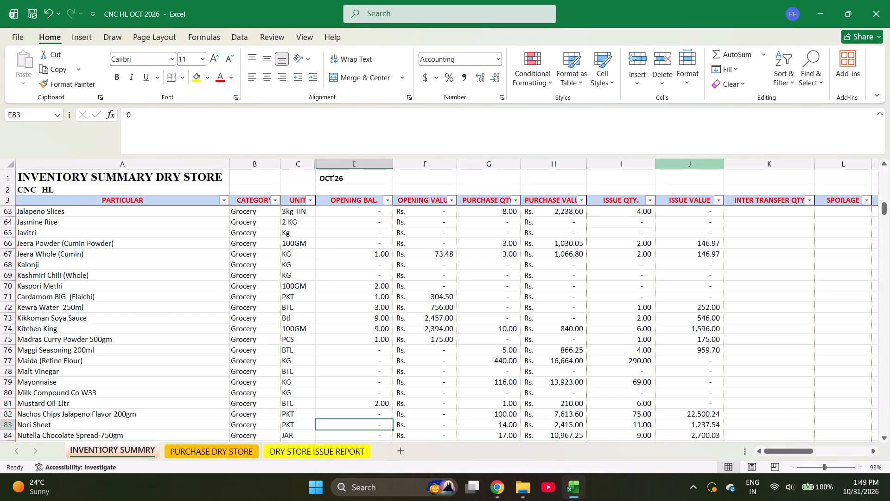
{"action": "key", "text": "1"}
{"action": "key", "text": "Return"}
Skip the blank Nutella Chocolate Spread and Olive Black Sliced rows and enter an opening balance of 2 for Oregano Dry.
{"action": "key", "text": "alt+Tab"}
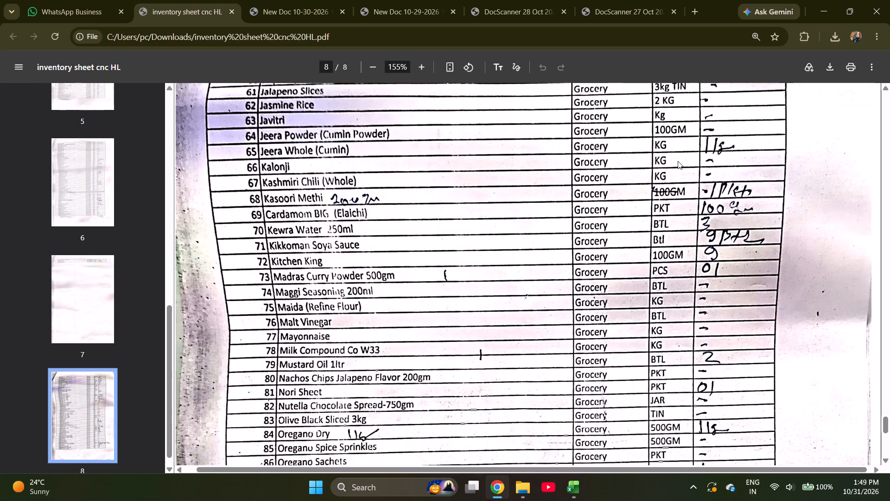
{"action": "key", "text": "alt+Tab"}
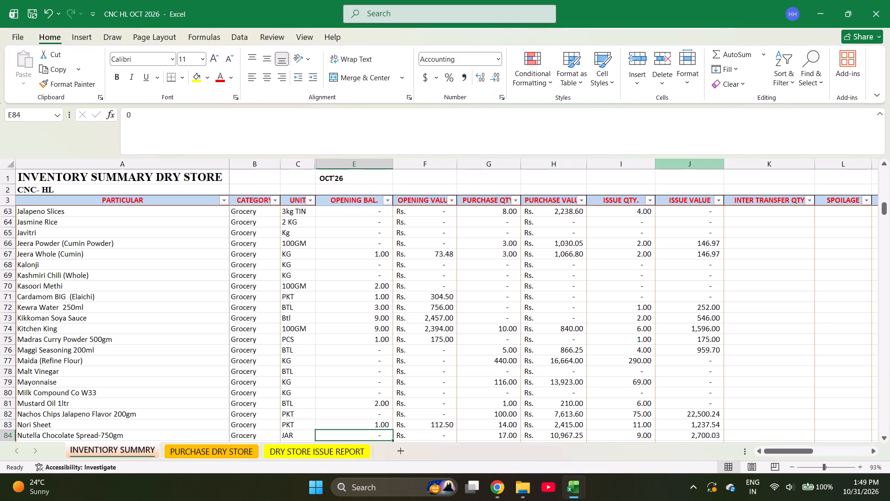
{"action": "key", "text": "Return"}
{"action": "key", "text": "Return"}
{"action": "key", "text": "Return"}
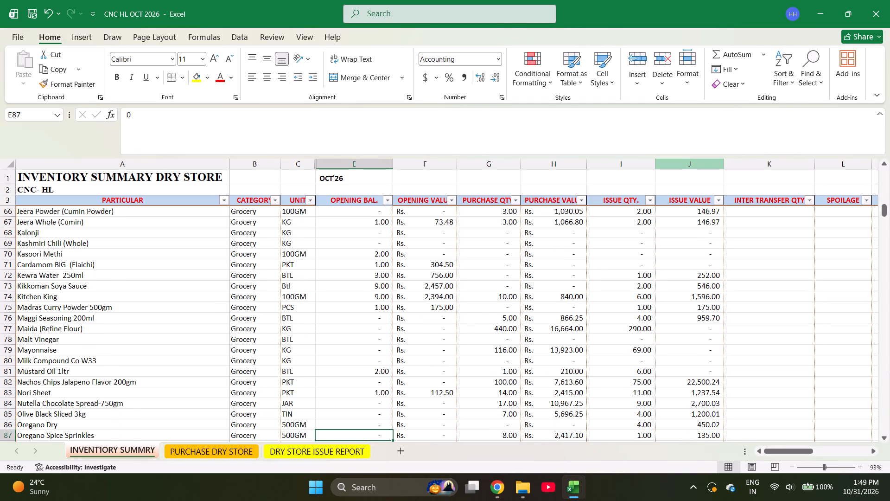
{"action": "key", "text": "Up"}
{"action": "key", "text": "alt+Tab"}
{"action": "key", "text": "alt+Tab"}
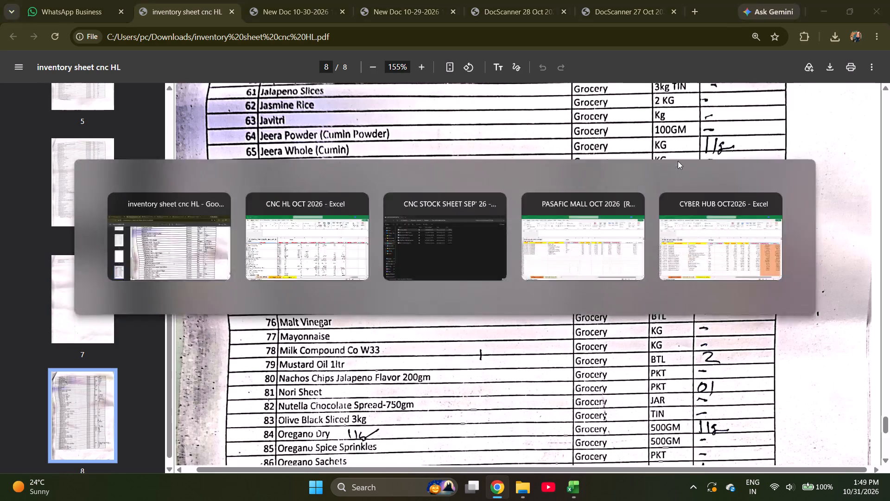
{"action": "key", "text": "alt+Tab"}
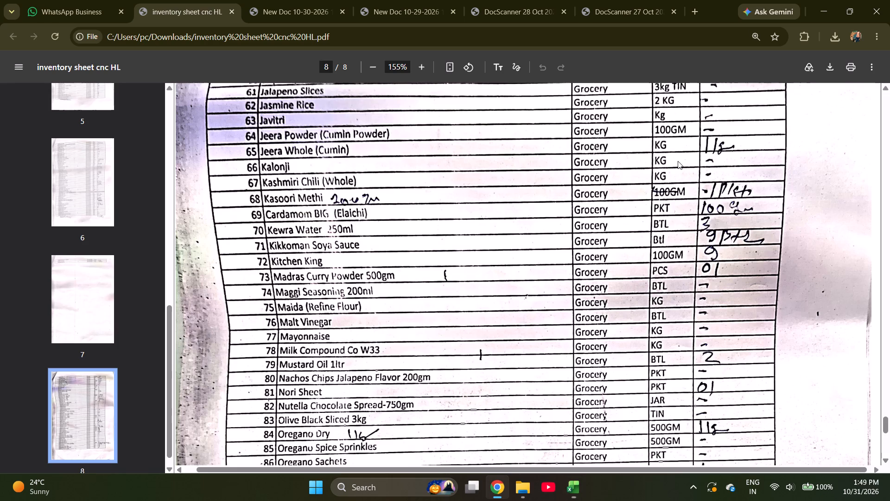
{"action": "key", "text": "Down"}
{"action": "key", "text": "Down"}
{"action": "key", "text": "Down"}
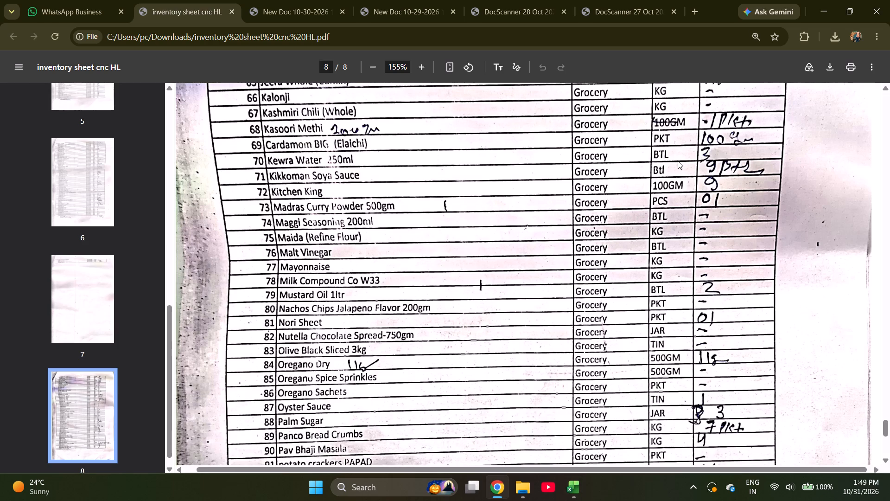
{"action": "key", "text": "alt+Tab"}
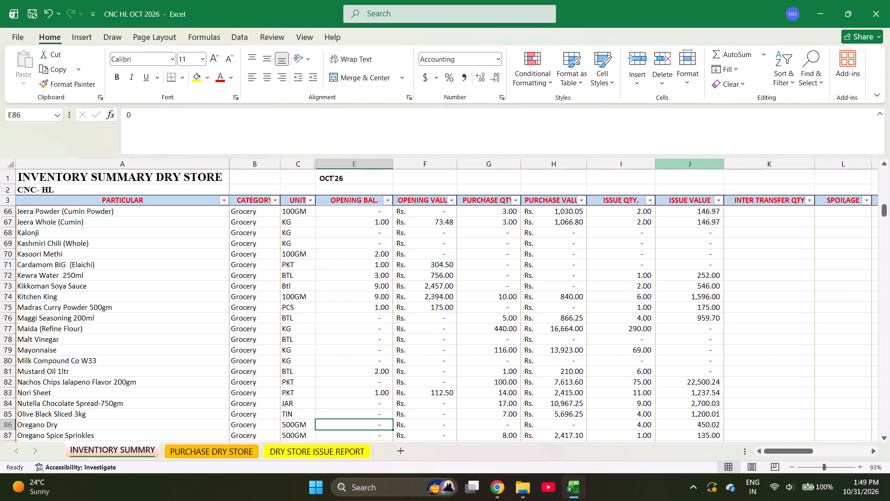
{"action": "key", "text": "Up"}
{"action": "key", "text": "Up"}
{"action": "key", "text": "Down"}
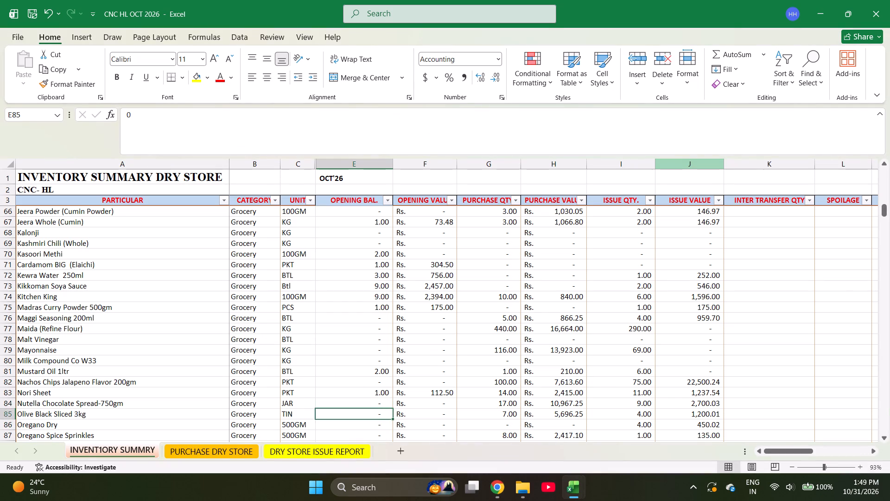
{"action": "key", "text": "Down"}
{"action": "key", "text": "Down"}
{"action": "key", "text": "Down"}
{"action": "key", "text": "Up"}
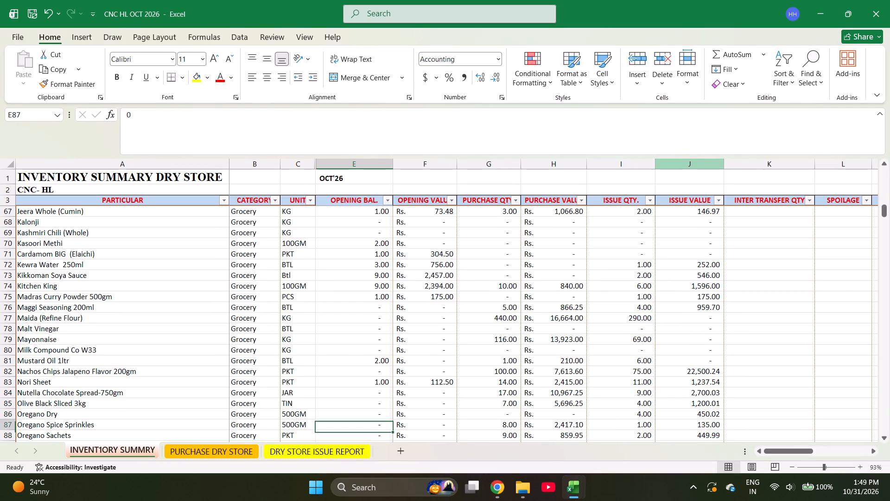
{"action": "key", "text": "Up"}
{"action": "key", "text": "alt+Tab"}
{"action": "key", "text": "alt+Tab"}
{"action": "key", "text": "alt+Tab"}
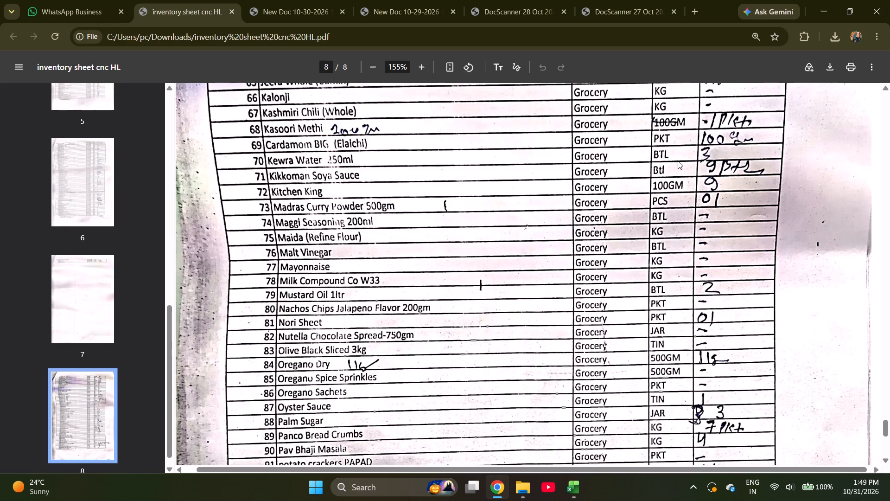
{"action": "key", "text": "alt+Tab"}
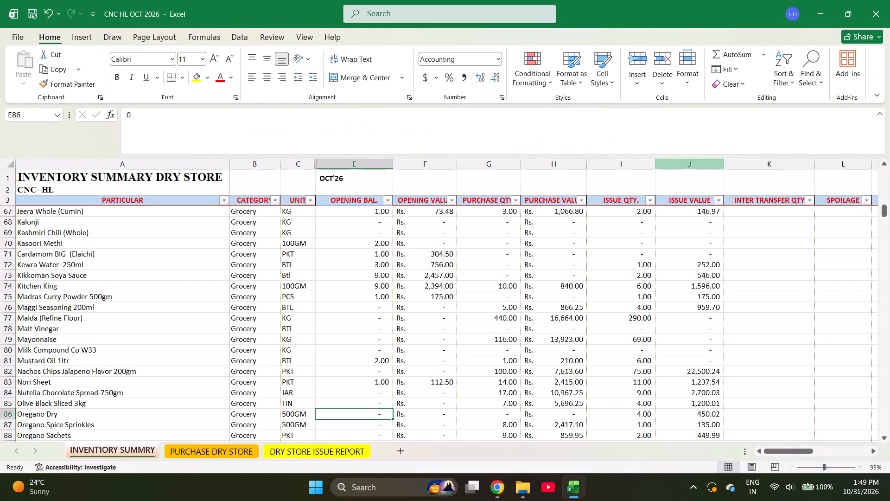
{"action": "key", "text": "2"}
{"action": "key", "text": "Return"}
Find "PALM" in the inventory summary and enter an opening balance of 3 for Palm Sugar from the scanned sheet.
{"action": "key", "text": "alt+Tab"}
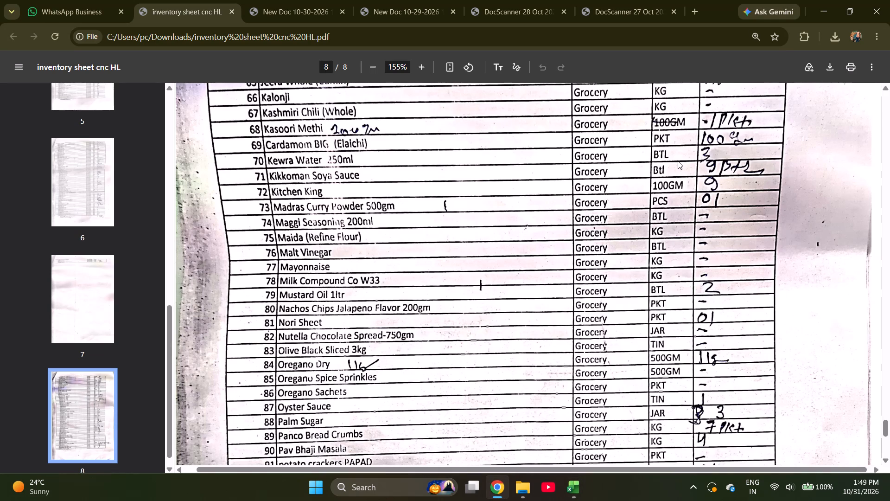
{"action": "key", "text": "alt+Tab"}
{"action": "key", "text": "ctrl+f"}
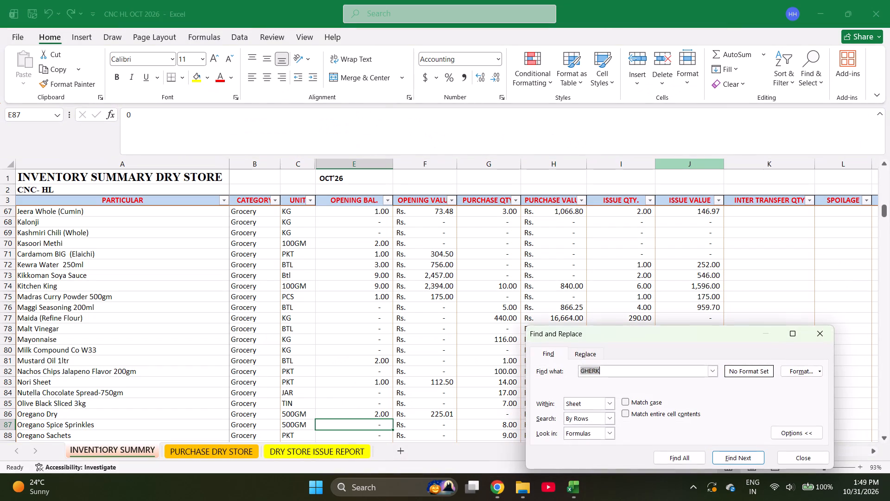
{"action": "type", "text": "PALM"}
{"action": "key", "text": "Return"}
{"action": "key", "text": "Escape"}
{"action": "key", "text": "Right"}
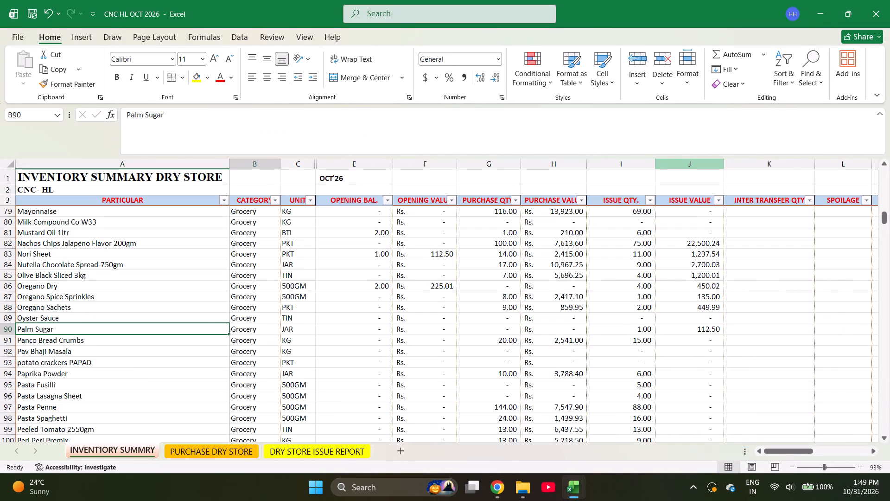
{"action": "key", "text": "Right"}
{"action": "key", "text": "Right"}
{"action": "key", "text": "Right"}
{"action": "key", "text": "alt+Tab"}
{"action": "key", "text": "alt+Tab"}
{"action": "key", "text": "Left"}
{"action": "key", "text": "alt+Tab"}
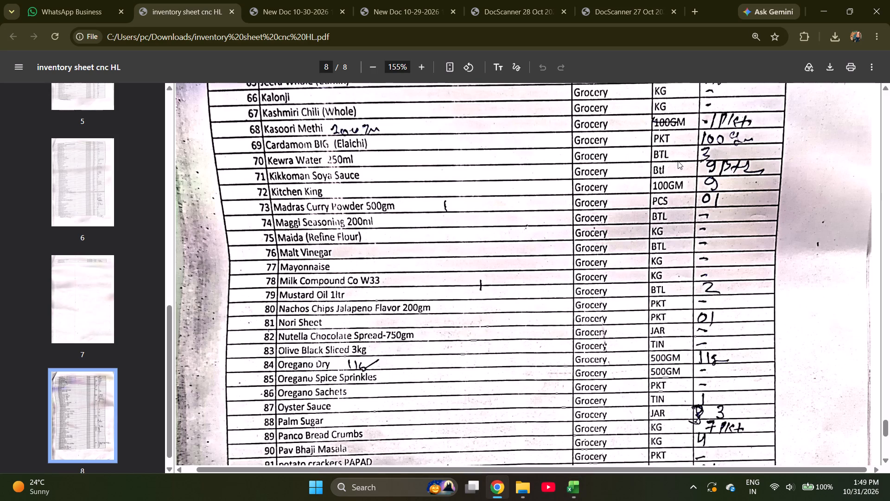
{"action": "key", "text": "alt+Tab"}
{"action": "key", "text": "3"}
{"action": "key", "text": "Return"}
Enter an opening balance of 7 for Panco Bread Crumbs from the scanned sheet.
{"action": "key", "text": "alt+Tab"}
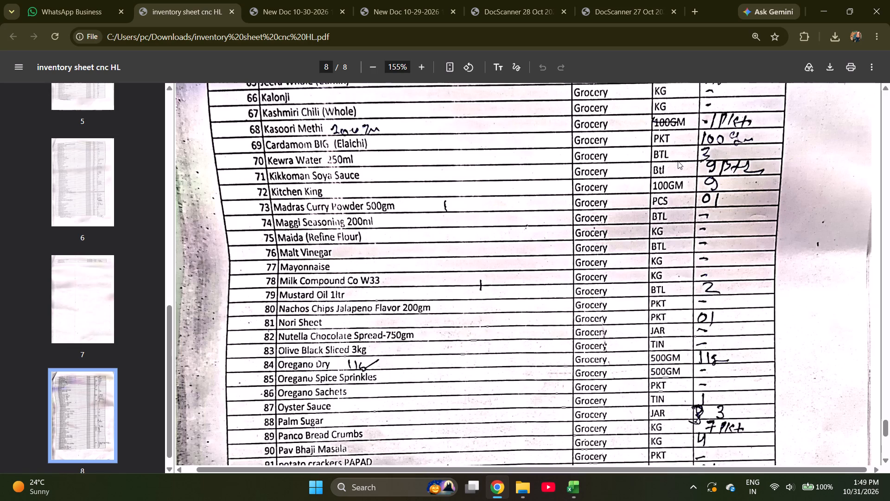
{"action": "key", "text": "alt+Tab"}
{"action": "key", "text": "Down"}
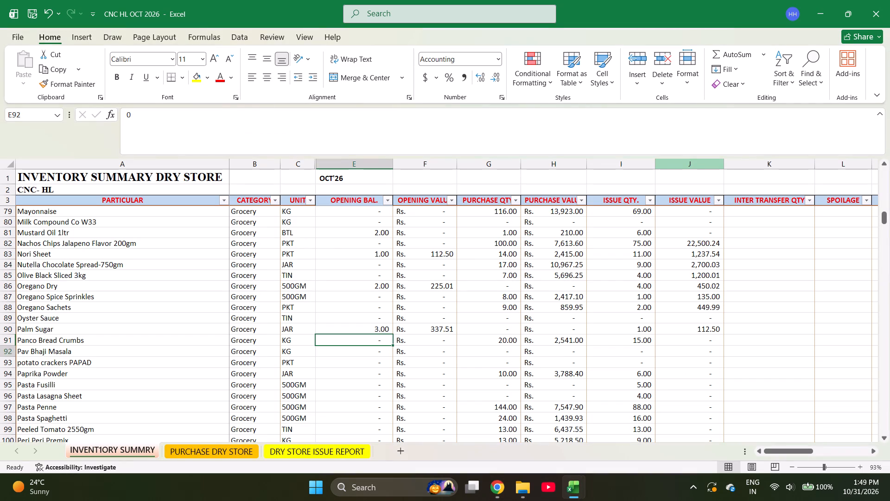
{"action": "key", "text": "Down"}
{"action": "key", "text": "Down"}
{"action": "key", "text": "Up"}
{"action": "key", "text": "Up"}
{"action": "key", "text": "Up"}
{"action": "key", "text": "alt+Tab"}
{"action": "key", "text": "alt+Tab"}
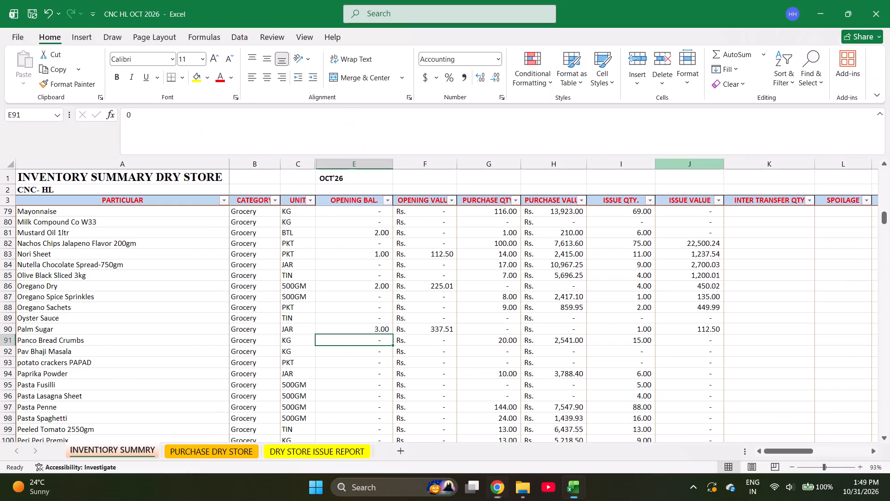
{"action": "key", "text": "7"}
{"action": "key", "text": "Return"}
Enter an opening balance of 4 for Pav Bhaji Masala from the scanned sheet.
{"action": "key", "text": "alt+Tab"}
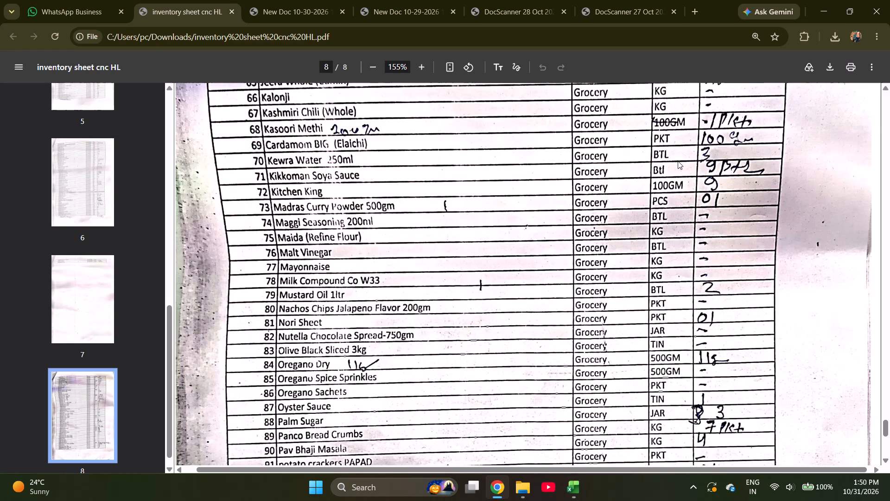
{"action": "key", "text": "alt+Tab"}
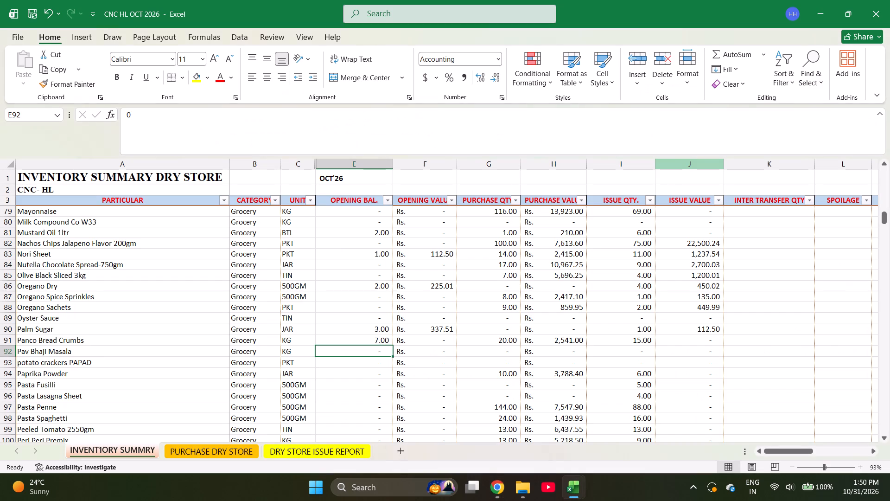
{"action": "key", "text": "alt+Tab"}
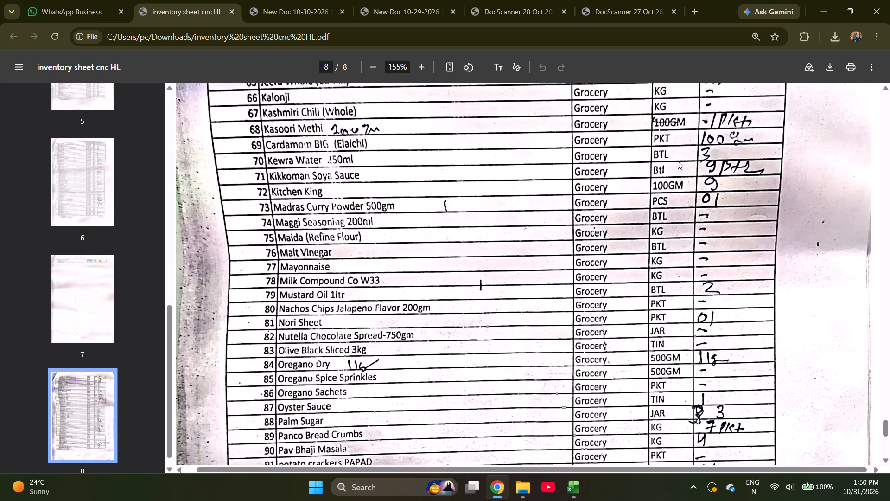
{"action": "key", "text": "alt+Tab"}
{"action": "key", "text": "Down"}
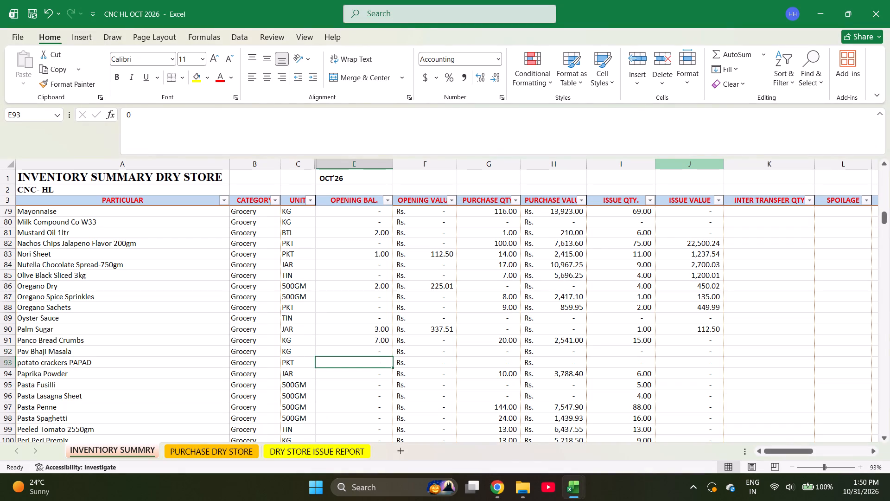
{"action": "key", "text": "Up"}
{"action": "key", "text": "alt+Tab"}
{"action": "key", "text": "4"}
{"action": "key", "text": "Return"}
{"action": "key", "text": "alt+Tab"}
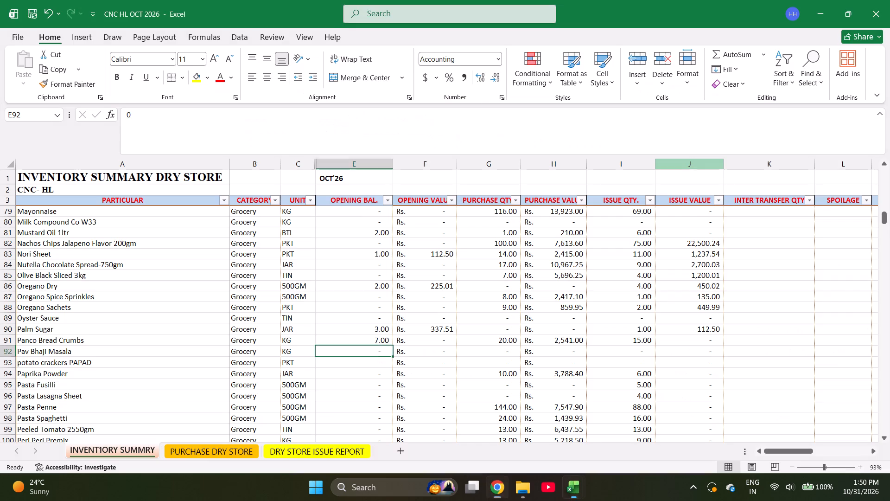
{"action": "key", "text": "4"}
{"action": "key", "text": "Return"}
Skip the blank potato crackers PAPAD row and enter an opening balance of 1 for Paprika Powder.
{"action": "key", "text": "alt+Tab"}
{"action": "key", "text": "Down"}
{"action": "key", "text": "Down"}
{"action": "key", "text": "Down"}
{"action": "key", "text": "Down"}
{"action": "key", "text": "Down"}
{"action": "key", "text": "Down"}
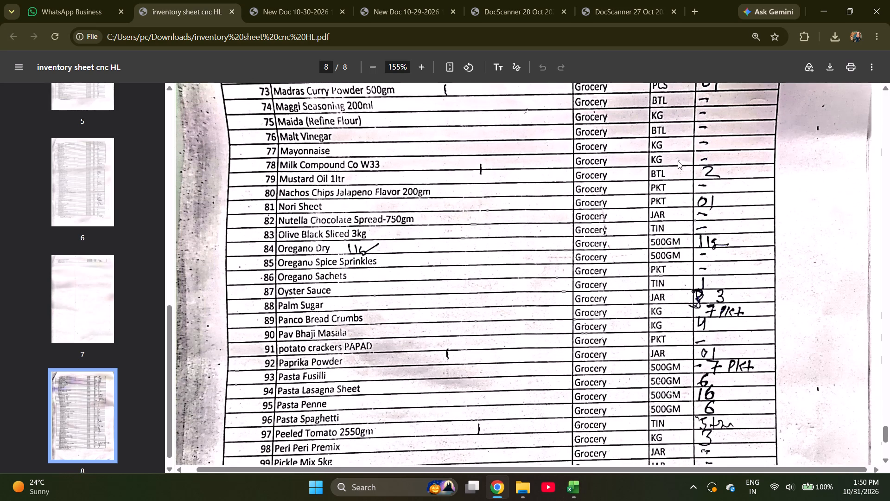
{"action": "key", "text": "alt+Tab"}
{"action": "key", "text": "Down"}
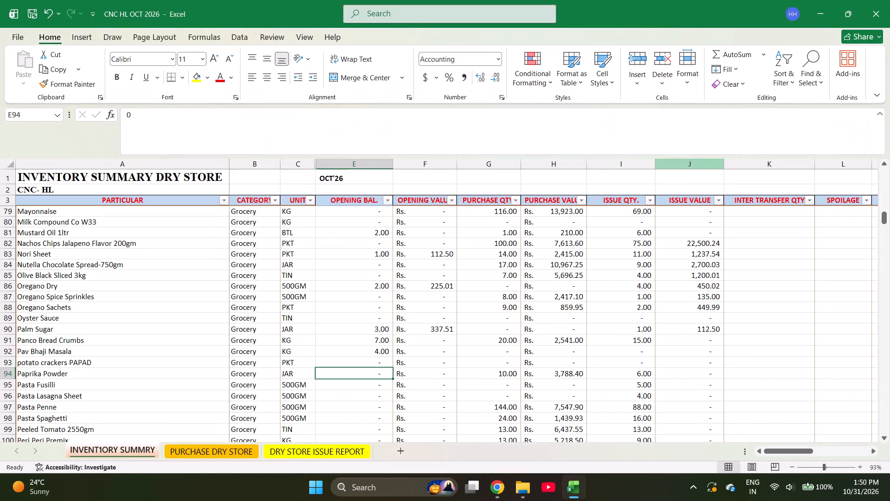
{"action": "key", "text": "alt+Tab"}
{"action": "key", "text": "alt+Tab"}
{"action": "key", "text": "1"}
{"action": "key", "text": "Return"}
Enter opening balances of 7 for Pasta Fusilli and 6 for Pasta Lasagna Sheet from the scanned sheet.
{"action": "key", "text": "alt+Tab"}
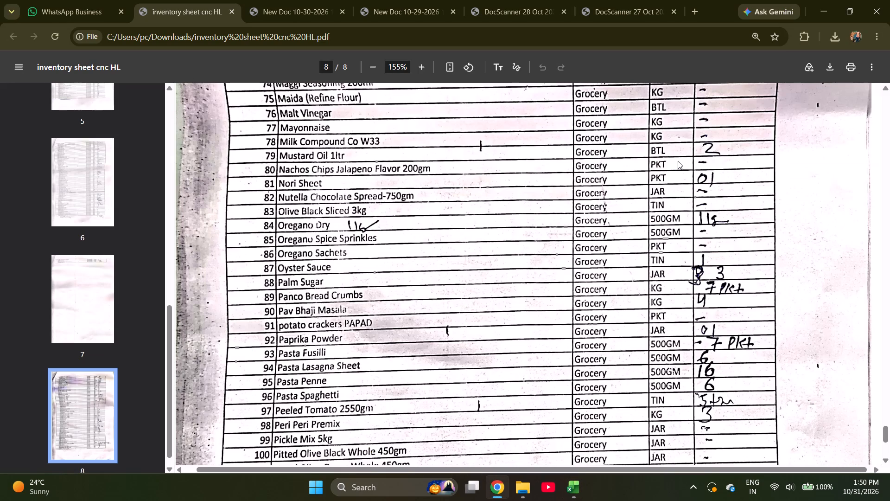
{"action": "key", "text": "alt+Tab"}
{"action": "key", "text": "7"}
{"action": "key", "text": "Return"}
{"action": "key", "text": "alt+Tab"}
{"action": "key", "text": "alt+Tab"}
{"action": "key", "text": "6"}
{"action": "key", "text": "Return"}
Enter an opening balance of 16 for Pasta Penne from the scanned sheet.
{"action": "key", "text": "alt+Tab"}
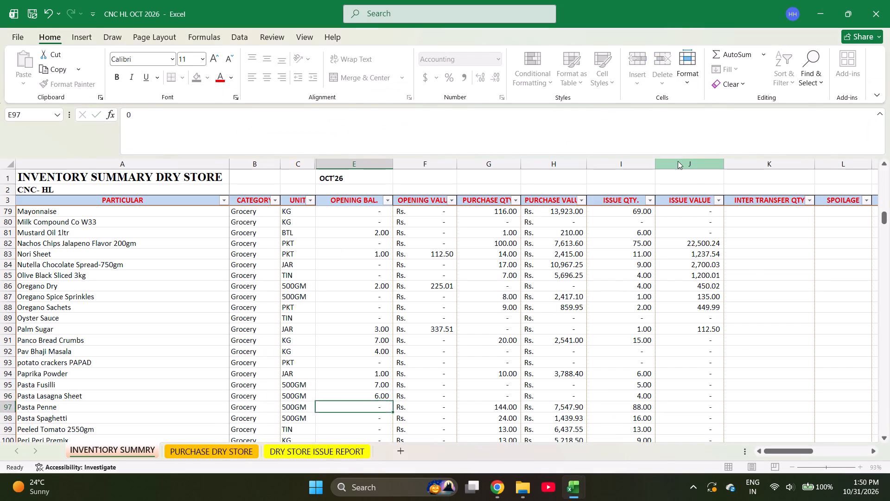
{"action": "key", "text": "alt+Tab"}
{"action": "key", "text": "alt+Tab"}
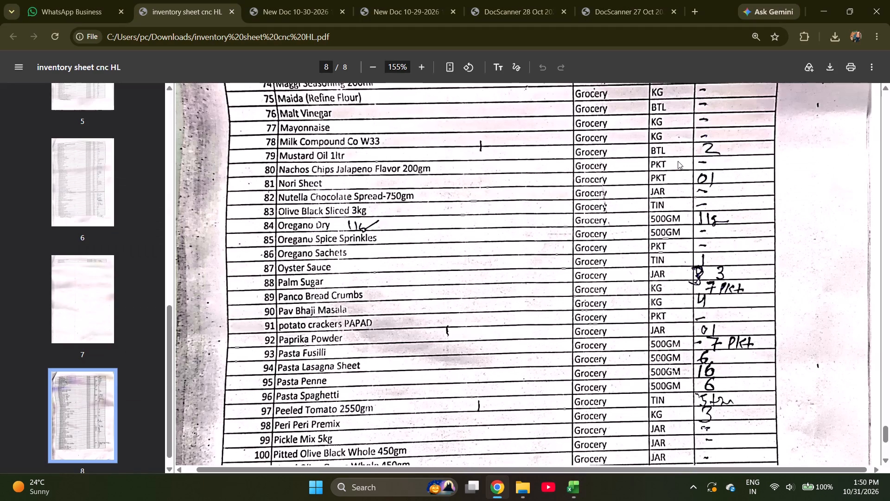
{"action": "key", "text": "alt+Tab"}
{"action": "key", "text": "6"}
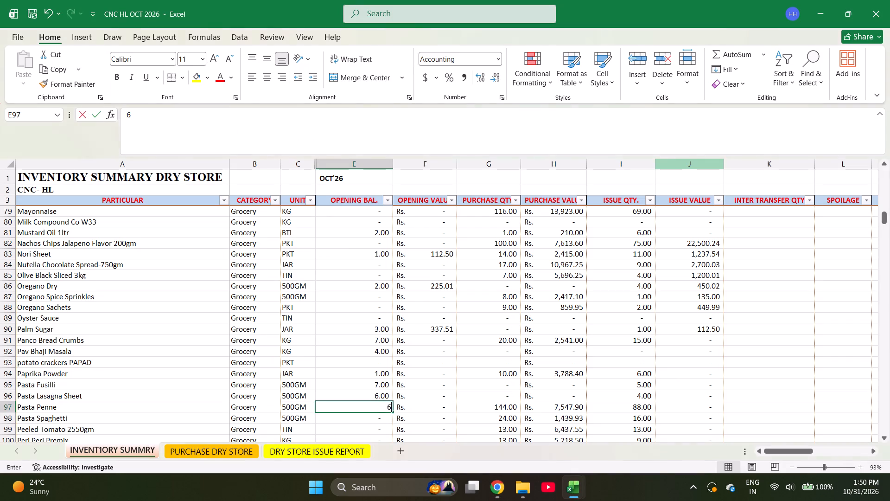
{"action": "key", "text": "Return"}
{"action": "key", "text": "Up"}
{"action": "type", "text": "16"}
{"action": "key", "text": "Return"}
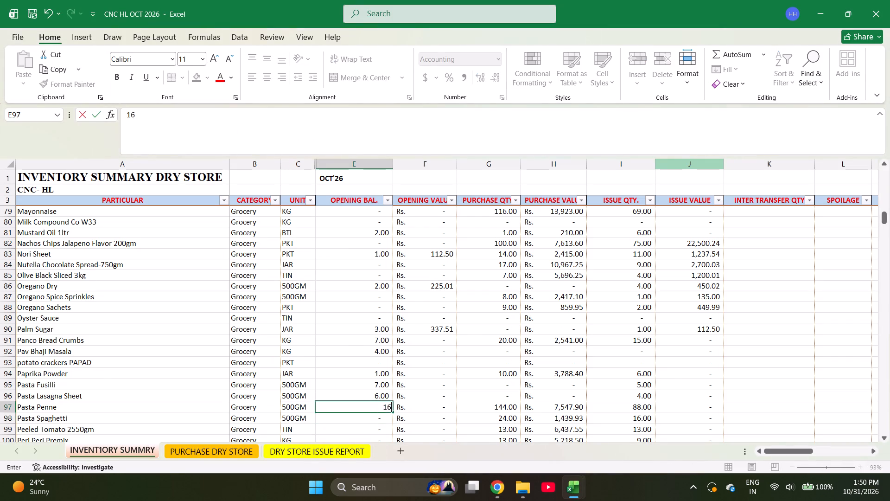
Enter opening balances of 6 for Pasta Spaghetti and 5 for Peeled Tomato 2550gm from the scanned sheet.
{"action": "key", "text": "alt+Tab"}
{"action": "key", "text": "alt+Tab"}
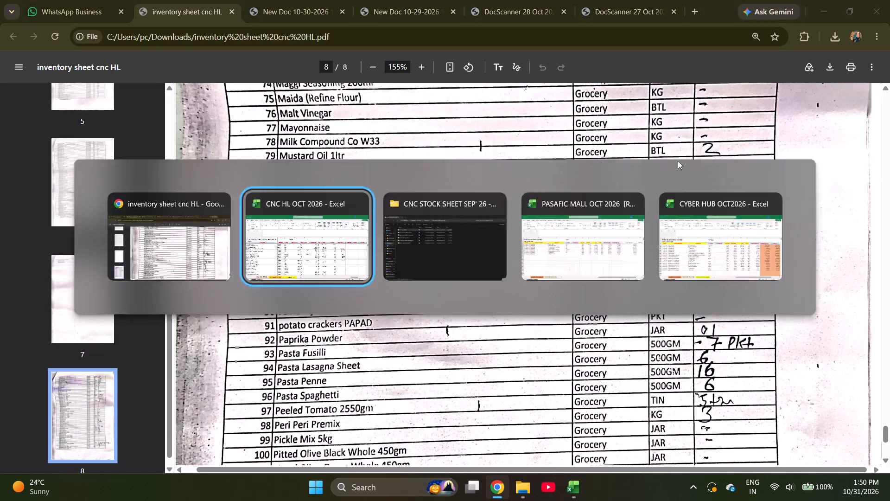
{"action": "key", "text": "6"}
{"action": "key", "text": "Return"}
{"action": "key", "text": "alt+Tab"}
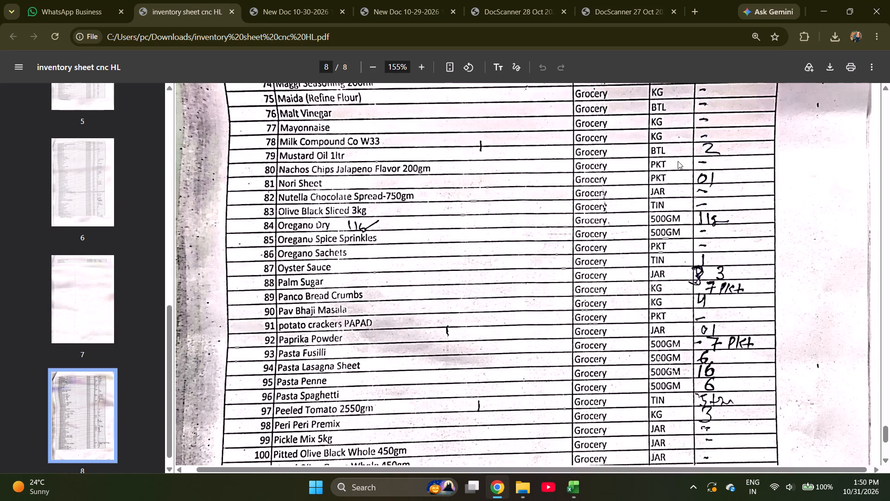
{"action": "key", "text": "alt+Tab"}
{"action": "key", "text": "5"}
{"action": "key", "text": "Return"}
Enter an opening balance of 3 for Peri Peri Premix from the scanned sheet.
{"action": "key", "text": "alt+Tab"}
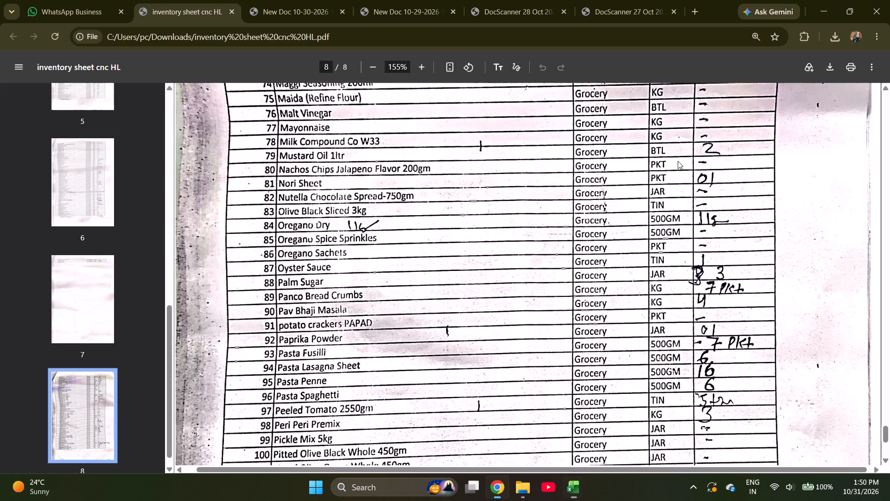
{"action": "key", "text": "alt+Tab"}
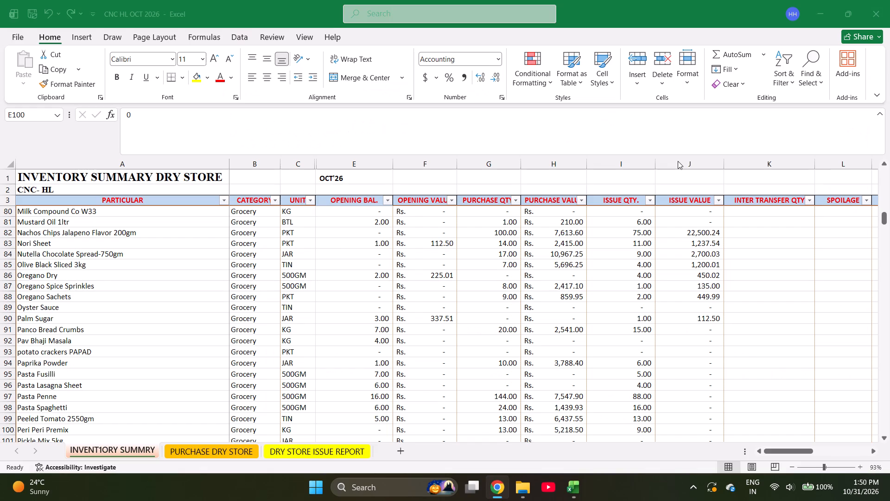
{"action": "key", "text": "3"}
{"action": "key", "text": "Return"}
Find the red chili rows in the inventory summary and enter an opening balance of 4 for Red Chili Powder (Teekha Lal) from the scanned sheet.
{"action": "key", "text": "alt+Tab"}
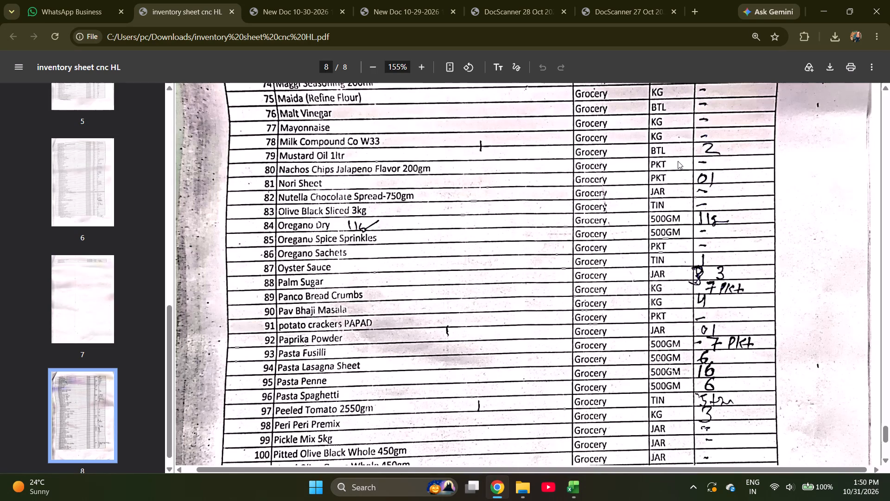
{"action": "key", "text": "Down"}
{"action": "key", "text": "Down"}
{"action": "key", "text": "Down"}
{"action": "key", "text": "Down"}
{"action": "key", "text": "Down"}
{"action": "key", "text": "Down"}
{"action": "key", "text": "Down"}
{"action": "key", "text": "Down"}
{"action": "key", "text": "Down"}
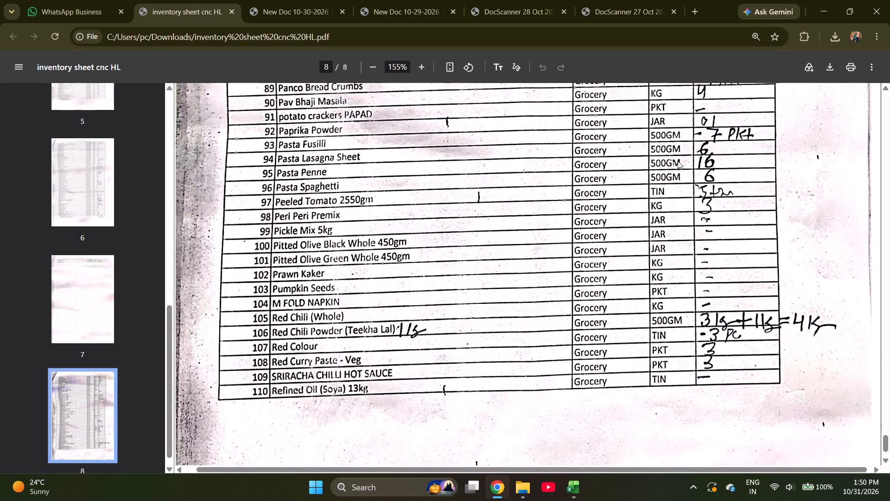
{"action": "key", "text": "alt+Tab"}
{"action": "key", "text": "ctrl+f"}
{"action": "type", "text": "RED CH"}
{"action": "key", "text": "Return"}
{"action": "key", "text": "Escape"}
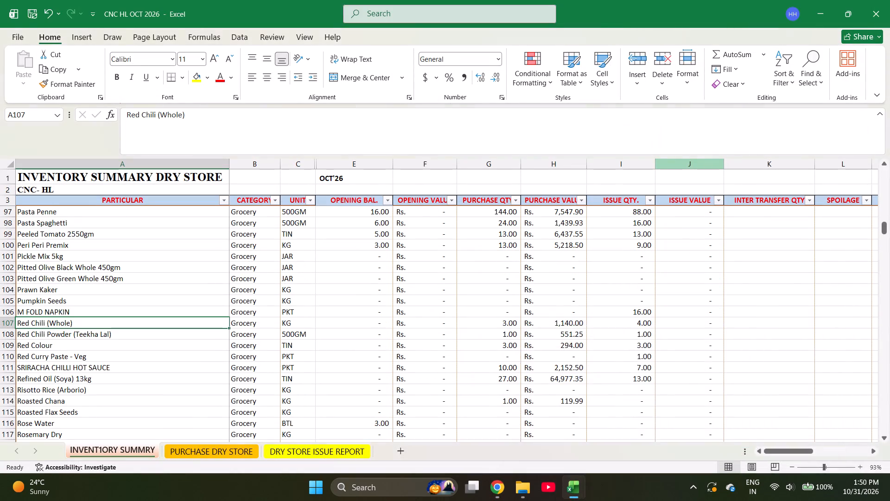
{"action": "key", "text": "alt+Tab"}
{"action": "key", "text": "alt+Tab"}
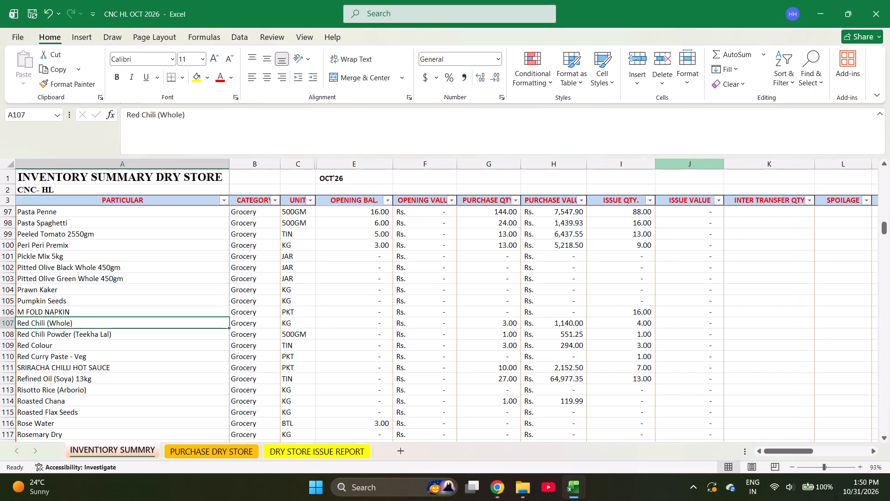
{"action": "key", "text": "Down"}
{"action": "key", "text": "Right"}
{"action": "key", "text": "Right"}
{"action": "key", "text": "Right"}
{"action": "key", "text": "alt+Tab"}
{"action": "key", "text": "alt+Tab"}
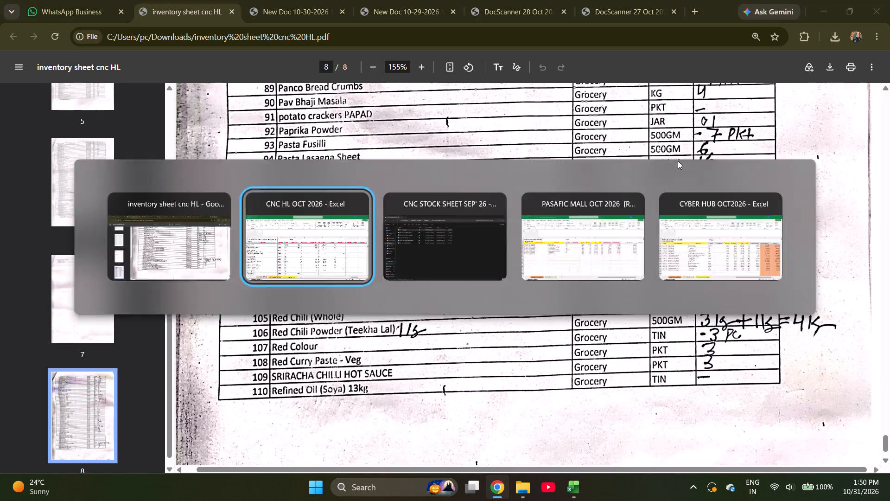
{"action": "key", "text": "4"}
{"action": "key", "text": "Return"}
Enter an opening balance of 3 for Red Colour from the scanned sheet.
{"action": "key", "text": "alt+Tab"}
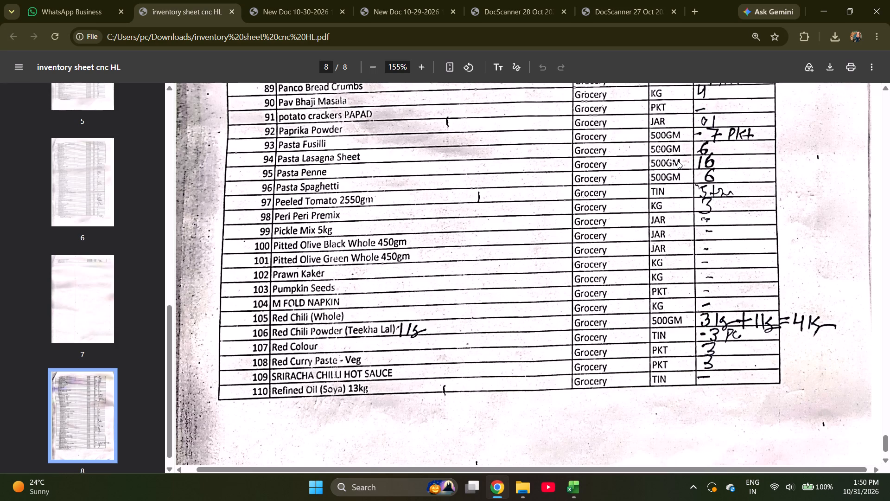
{"action": "key", "text": "alt+Tab"}
{"action": "key", "text": "3"}
{"action": "key", "text": "Return"}
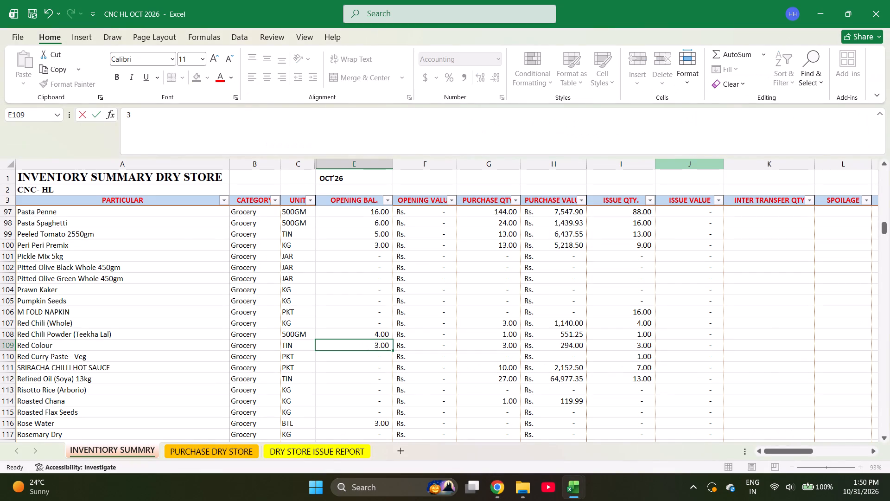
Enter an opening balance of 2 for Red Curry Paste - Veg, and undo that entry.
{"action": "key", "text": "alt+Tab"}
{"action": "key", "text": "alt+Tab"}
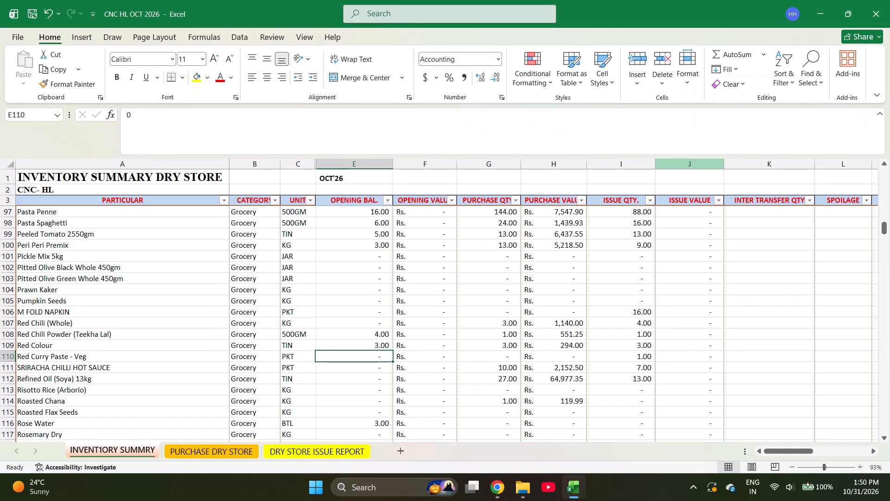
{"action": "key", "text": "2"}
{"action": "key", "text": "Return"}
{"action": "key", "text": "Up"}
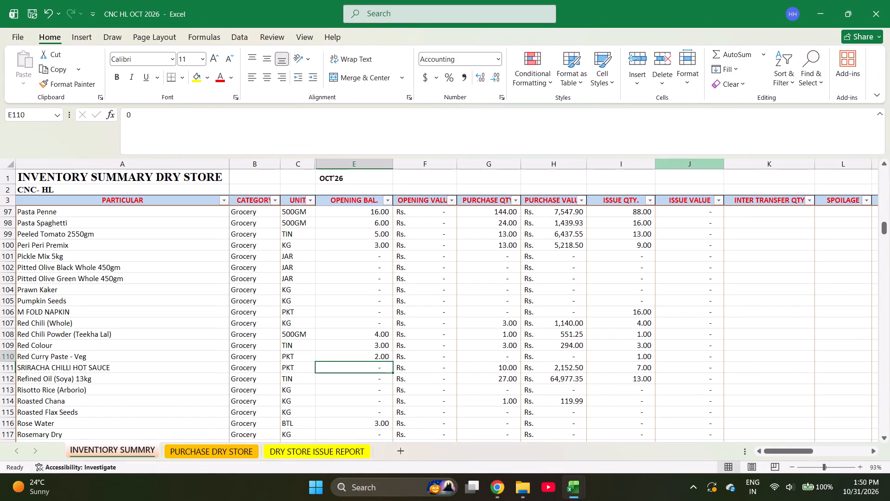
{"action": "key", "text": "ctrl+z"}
Enter opening balances of 3 for SRIRACHA CHILLI HOT SAUCE and 3 for Red Curry Paste - Veg from the scanned sheet.
{"action": "key", "text": "Down"}
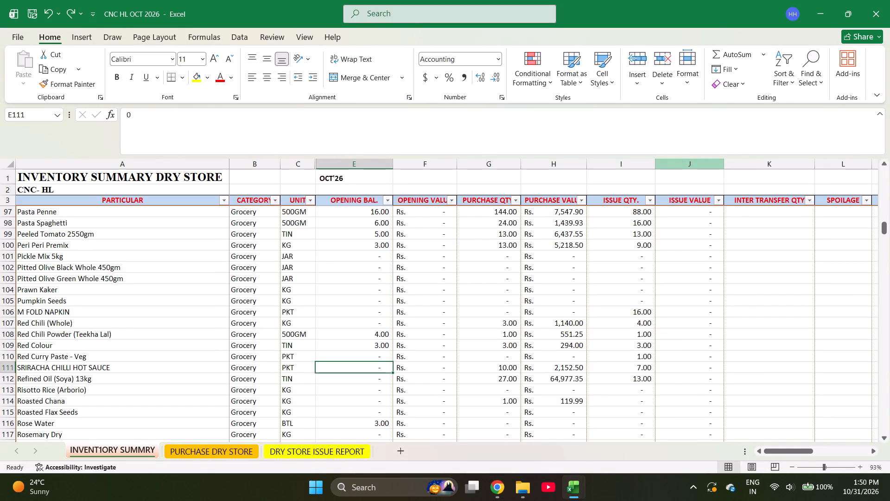
{"action": "key", "text": "3"}
{"action": "key", "text": "Return"}
{"action": "key", "text": "alt+Tab"}
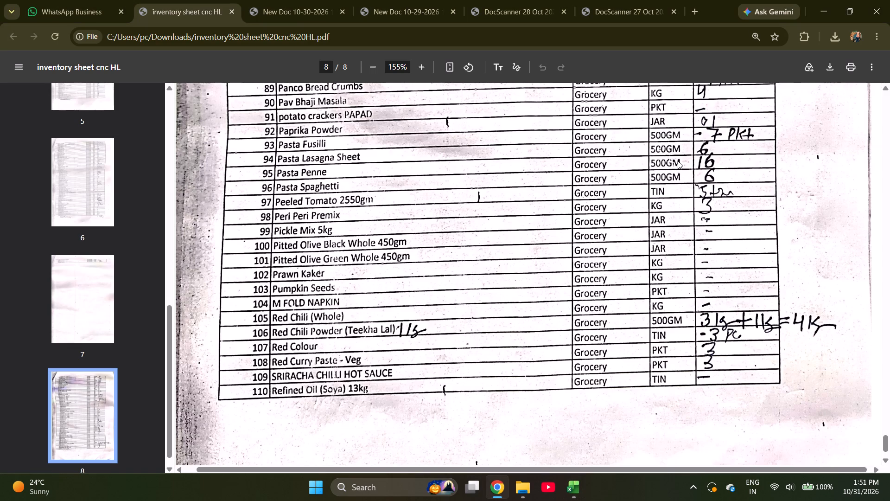
{"action": "key", "text": "alt+Tab"}
{"action": "key", "text": "Up"}
{"action": "key", "text": "Up"}
{"action": "key", "text": "3"}
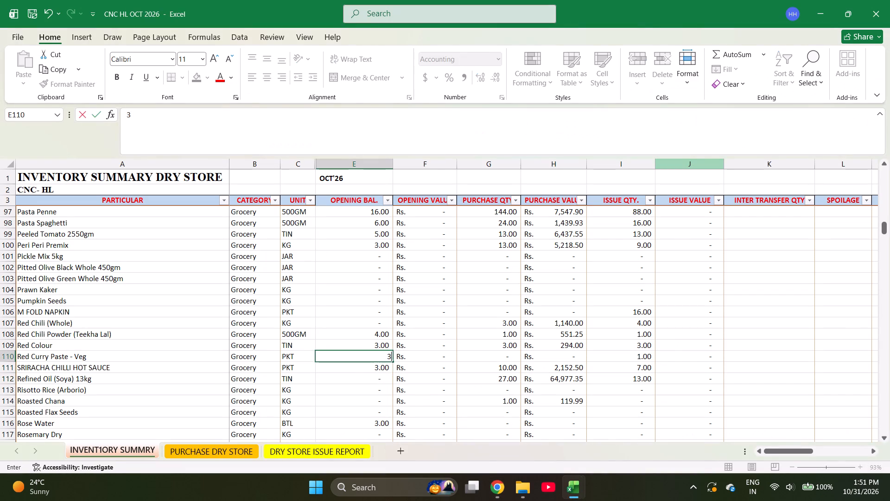
{"action": "key", "text": "Return"}
Check the end of the scanned inventory sheet's last page for any remaining items after Refined Oil (Soya) 13kg.
{"action": "key", "text": "alt+Tab"}
{"action": "key", "text": "Down"}
{"action": "key", "text": "Down"}
{"action": "key", "text": "Down"}
{"action": "key", "text": "Down"}
{"action": "key", "text": "Down"}
{"action": "key", "text": "Down"}
{"action": "key", "text": "Down"}
{"action": "key", "text": "Down"}
{"action": "key", "text": "Down"}
{"action": "key", "text": "Down"}
{"action": "key", "text": "Down"}
{"action": "key", "text": "Down"}
{"action": "key", "text": "Down"}
{"action": "key", "text": "Down"}
{"action": "key", "text": "Down"}
{"action": "key", "text": "Down"}
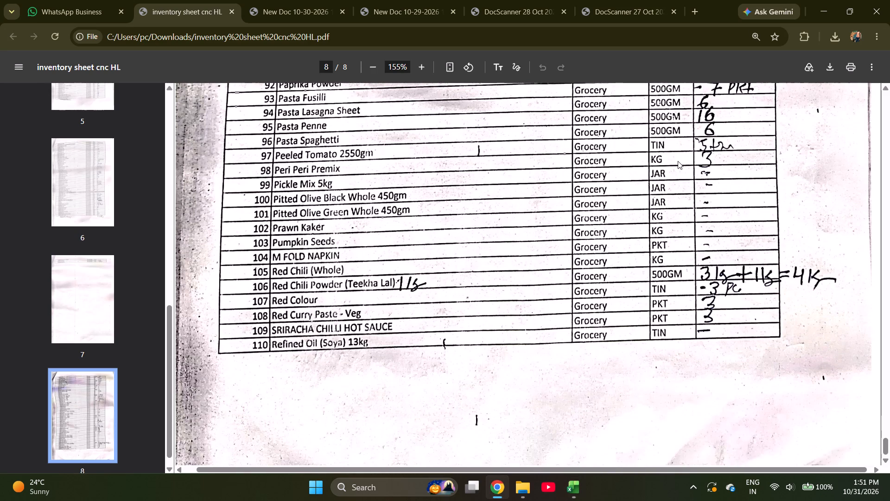
{"action": "key", "text": "Down"}
{"action": "key", "text": "Down"}
{"action": "key", "text": "Down"}
{"action": "key", "text": "Down"}
{"action": "key", "text": "Down"}
Save the CNC HL OCT 2026 workbook with the new opening balances.
{"action": "key", "text": "alt+Tab"}
{"action": "key", "text": "ctrl+s"}
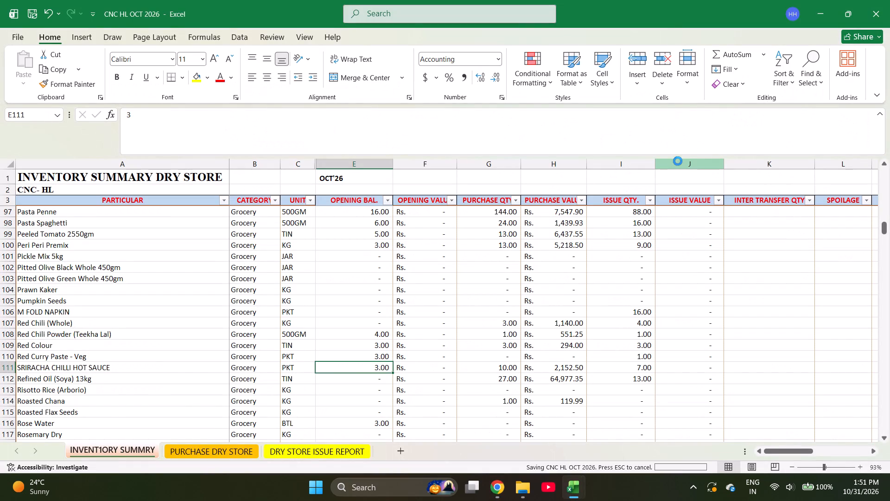
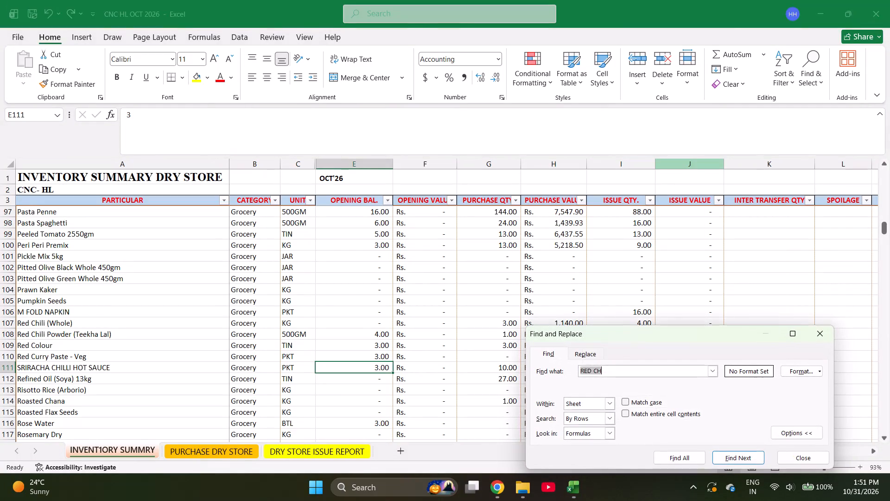
Search the inventory summary for HIBI and go to the opening balance cell of Hibiscus Syrup.
{"action": "type", "text": "HIBI"}
{"action": "key", "text": "Return"}
{"action": "key", "text": "Escape"}
{"action": "key", "text": "Down"}
{"action": "key", "text": "Right"}
{"action": "key", "text": "Right"}
{"action": "key", "text": "Right"}
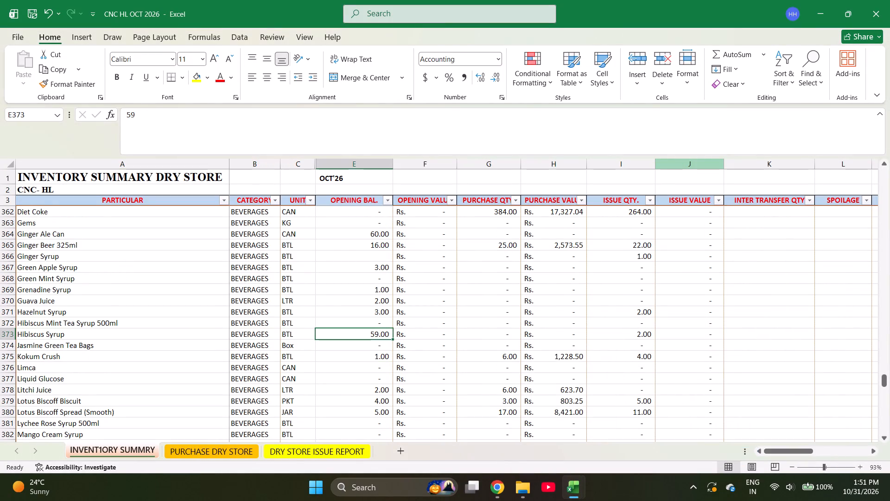